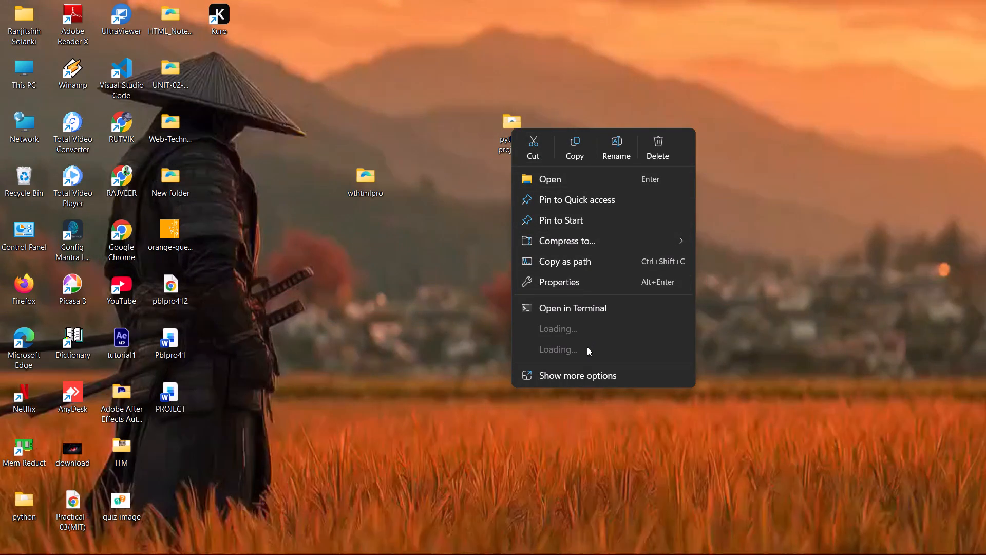
Open the desktop's python projects folder in Visual Studio Code and maximize its window.
click(577, 331)
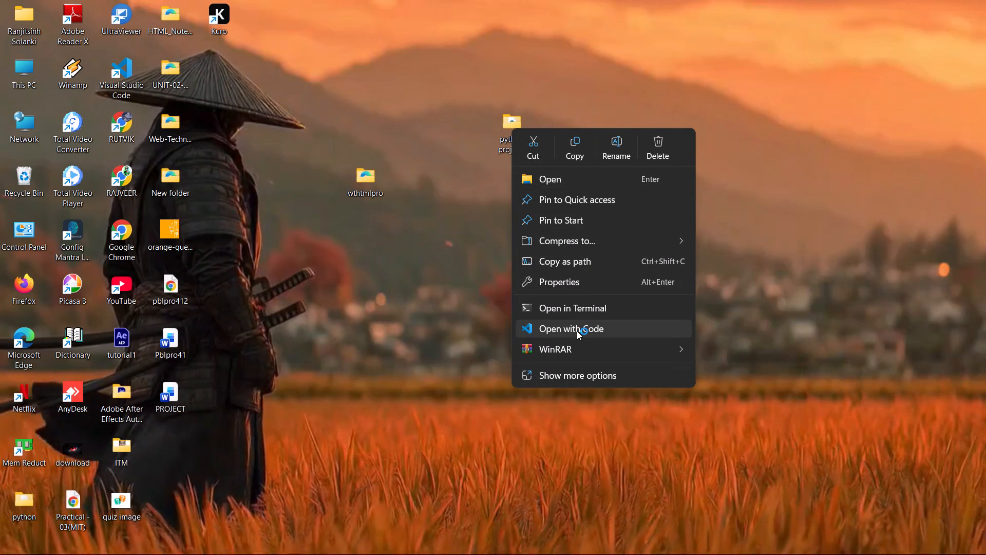
click(577, 331)
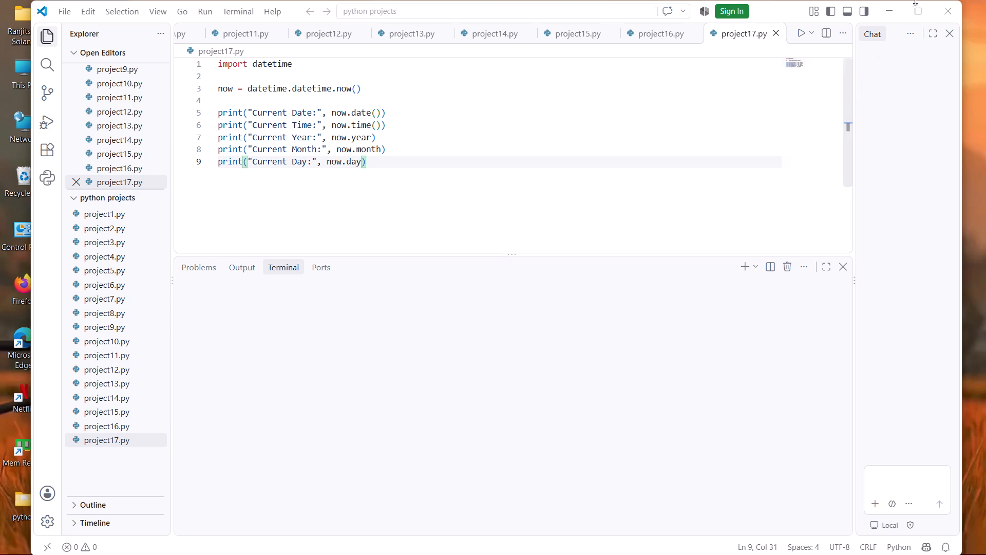
click(918, 7)
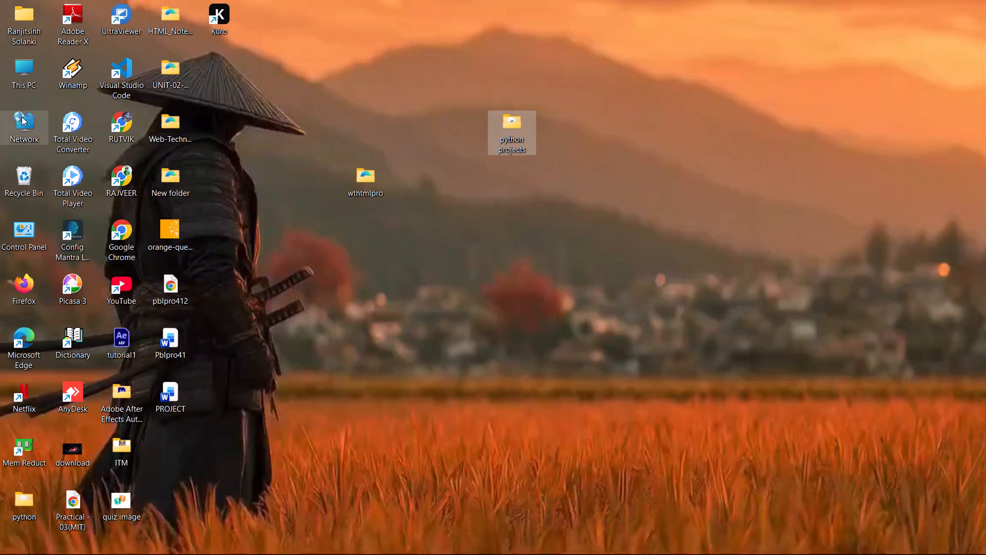
Switch to File Explorer and open the Screenshots folder inside Pictures.
double_click(24, 79)
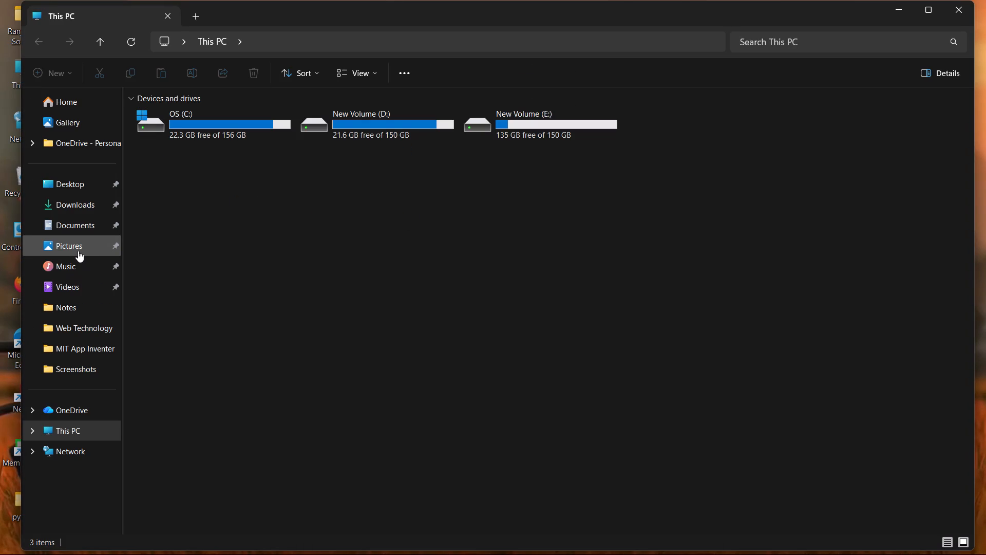
double_click(78, 251)
double_click(242, 131)
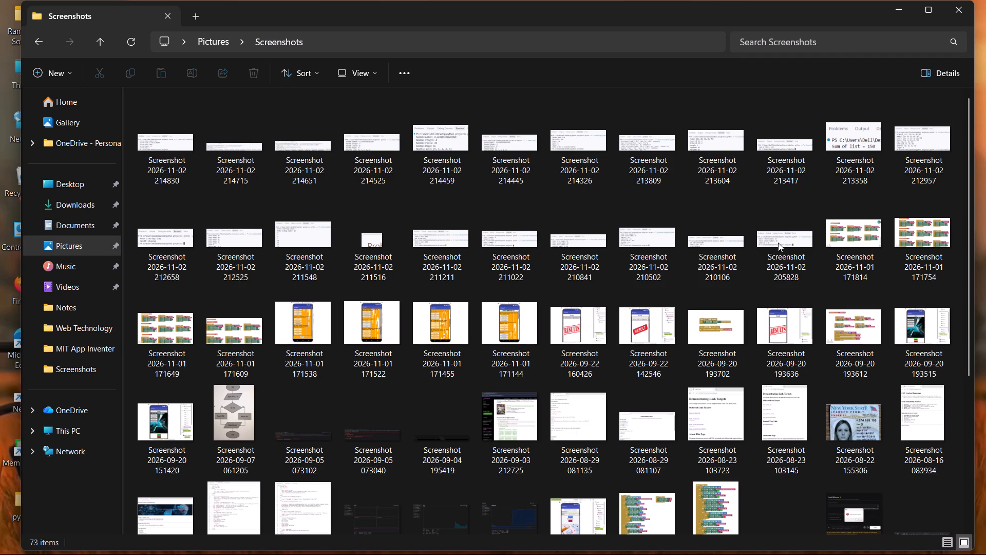
double_click(693, 223)
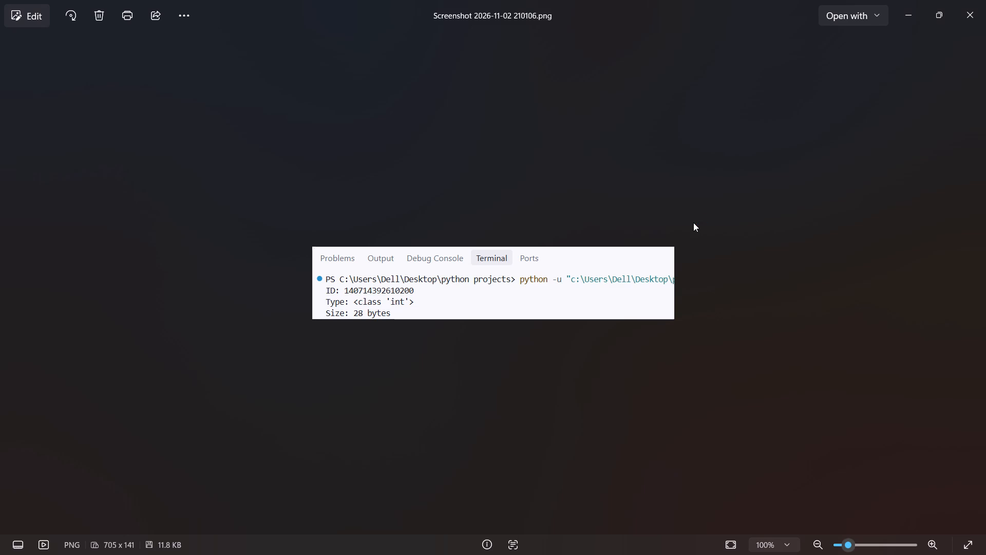
key(Left)
key(Right)
key(Right)
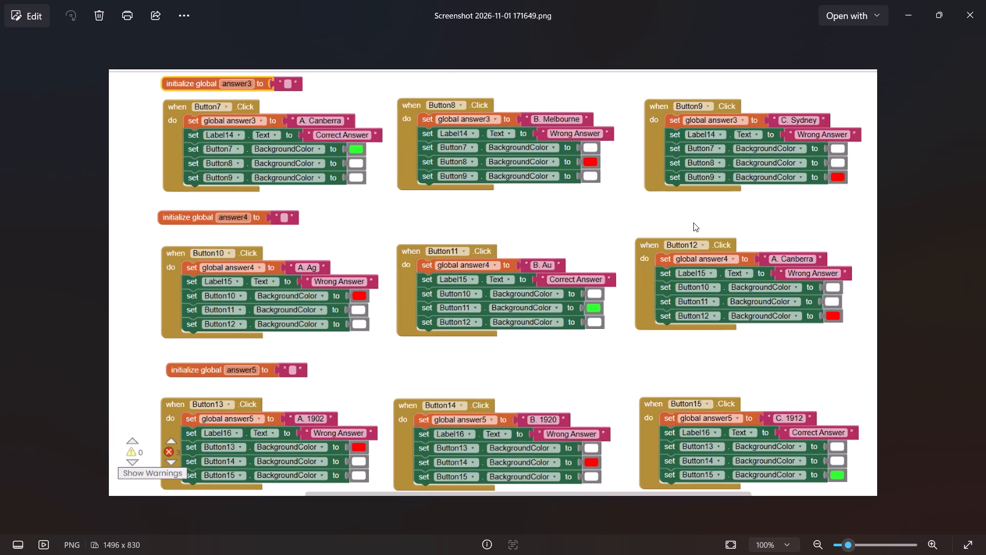
key(Left)
key(Left)
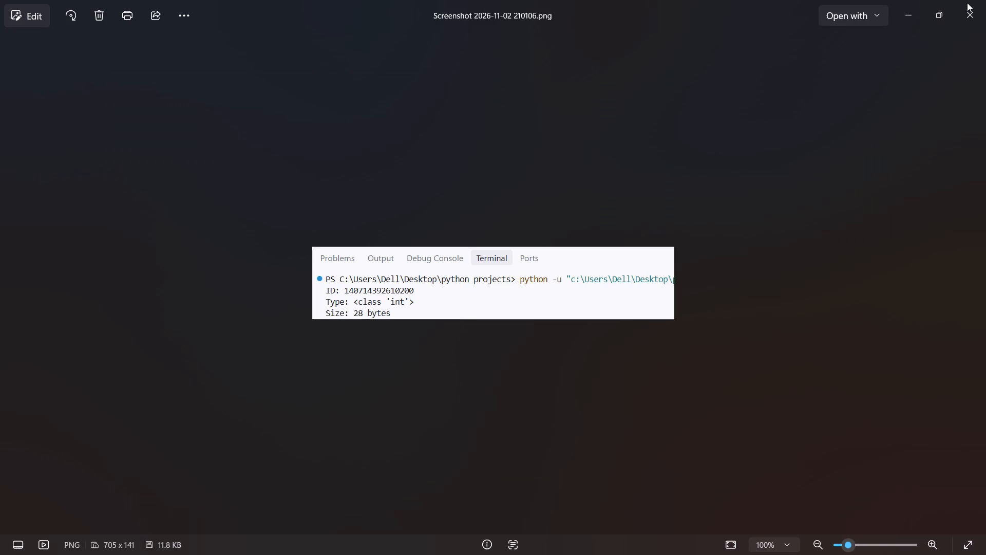
click(984, 0)
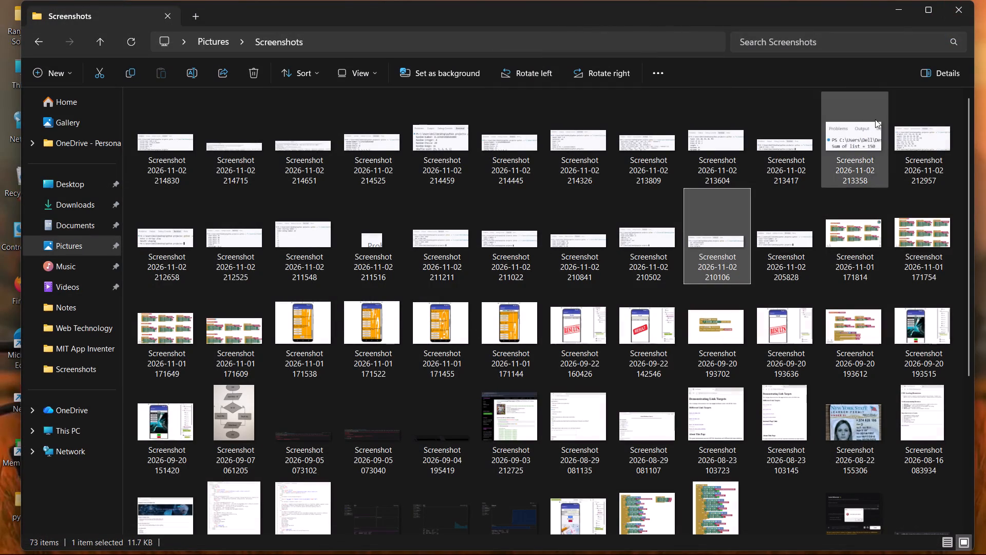
right_click(725, 222)
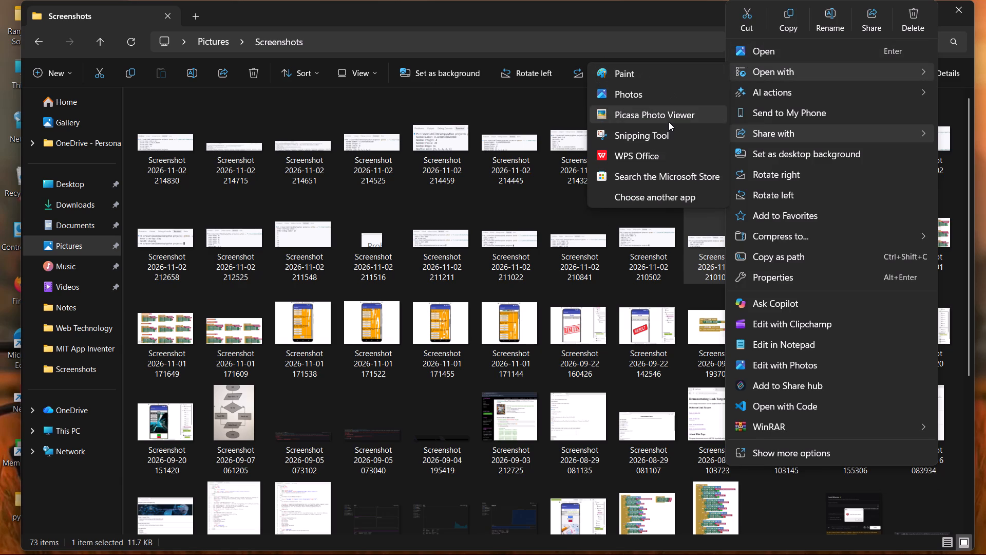
click(669, 117)
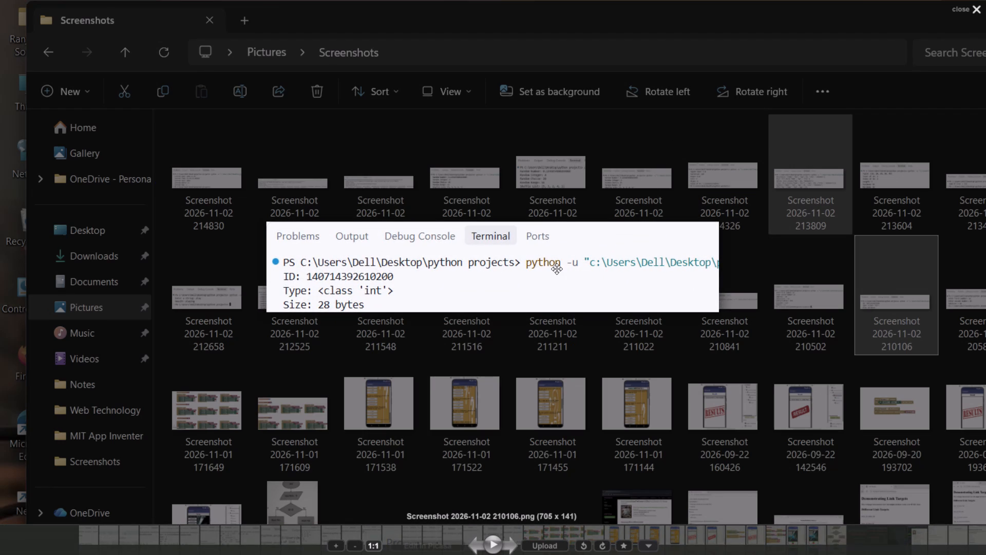
key(Left)
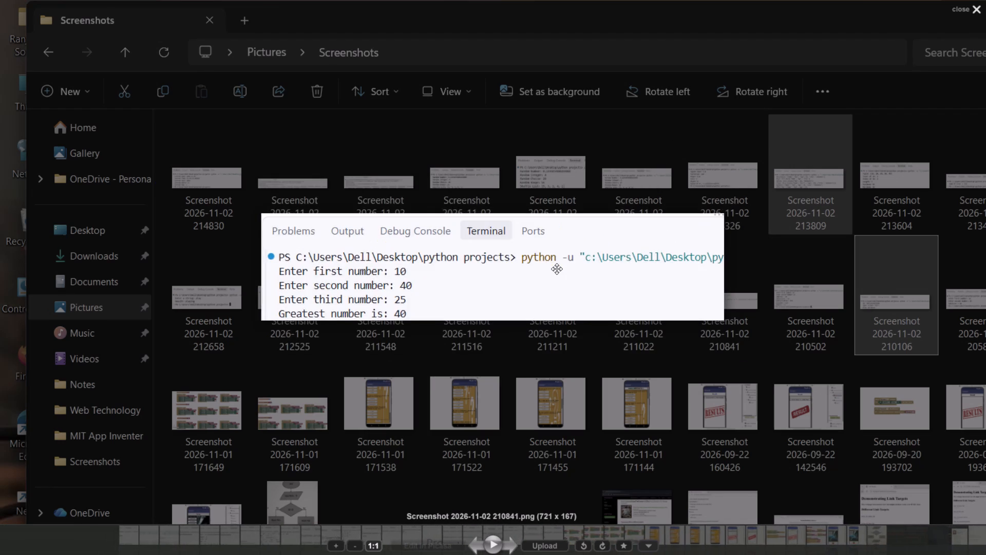
key(Left)
key(Left)
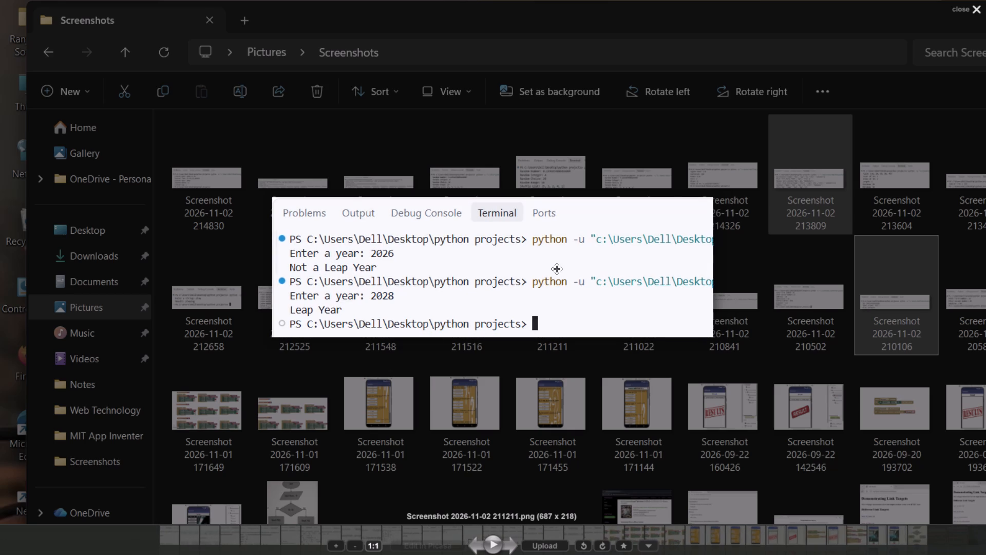
key(Left)
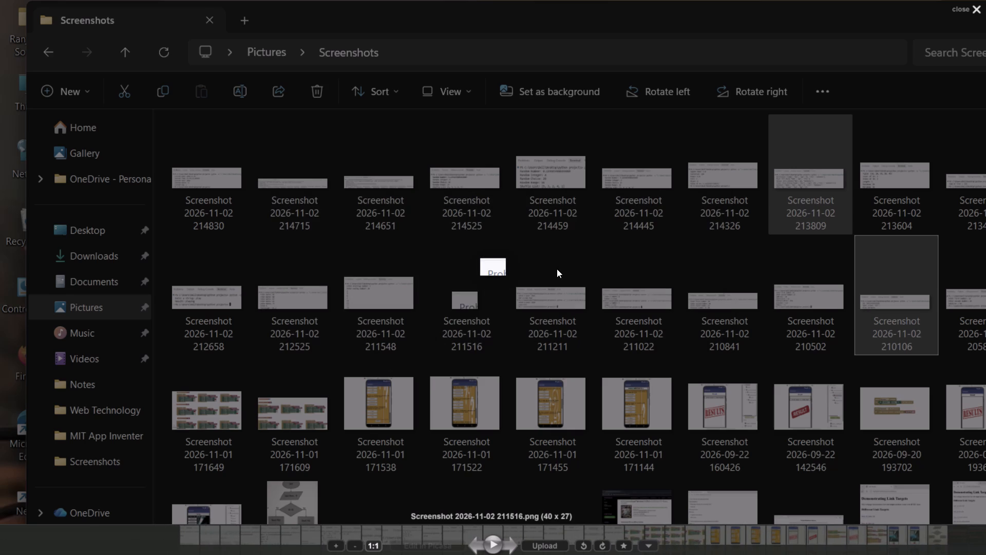
right_click(482, 267)
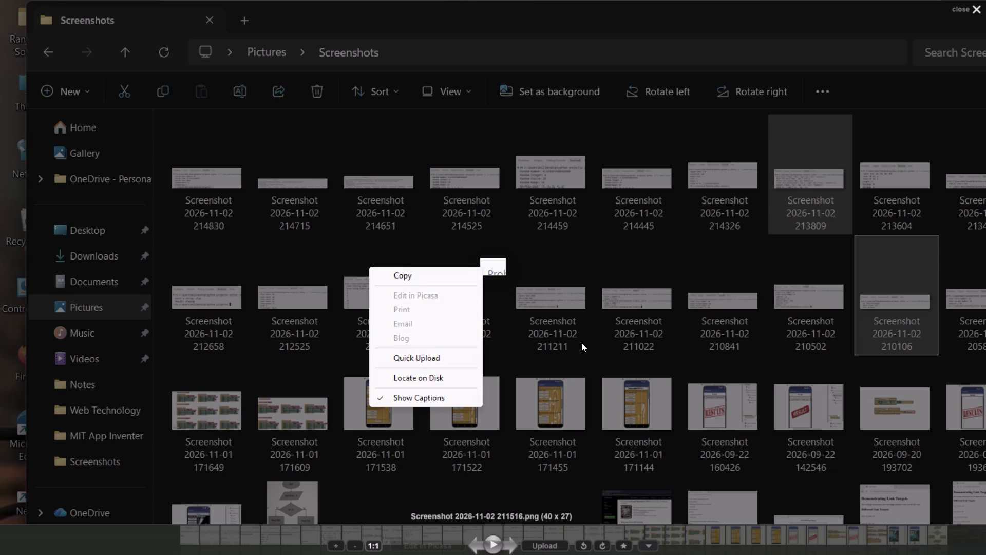
click(543, 342)
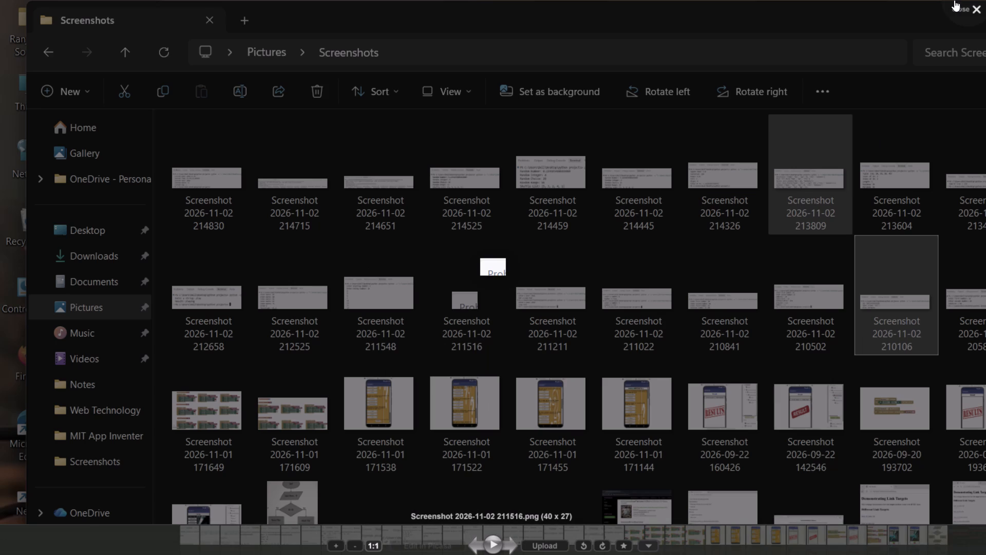
click(975, 9)
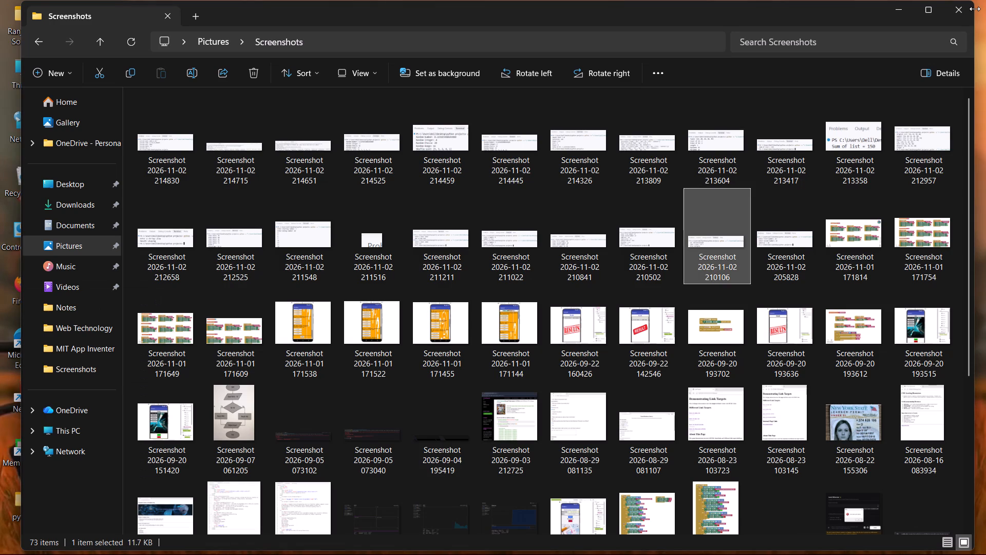
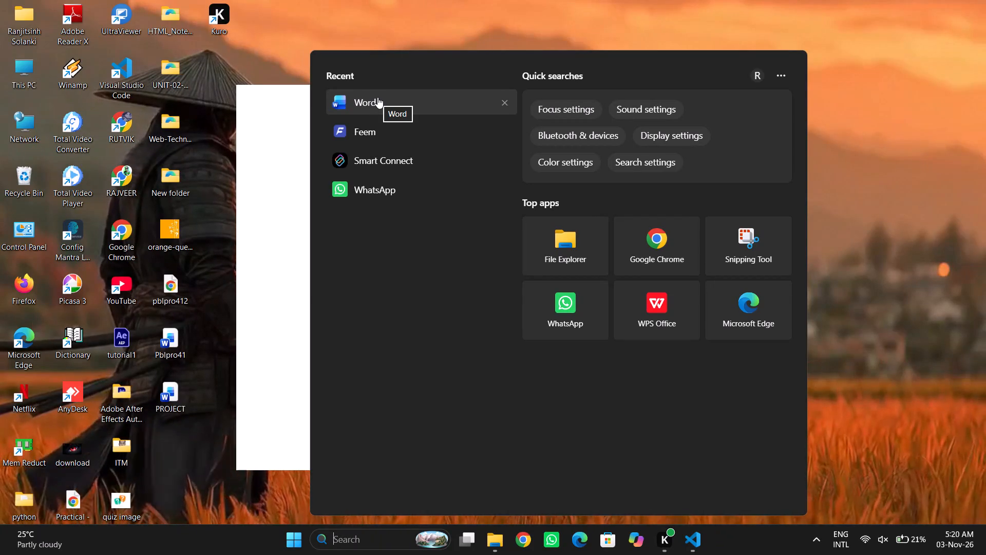
Launch Word from the recent apps in Windows Search.
right_click(377, 97)
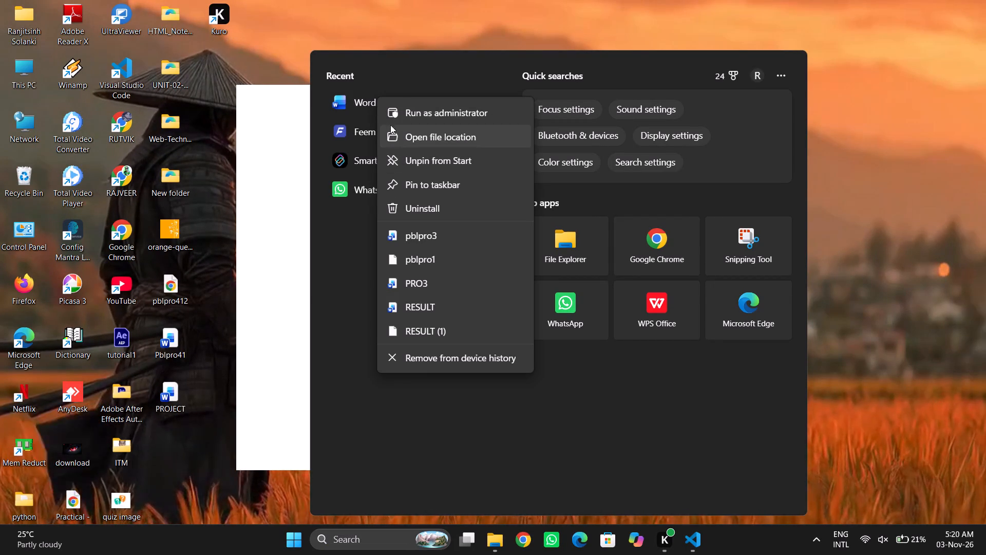
click(356, 106)
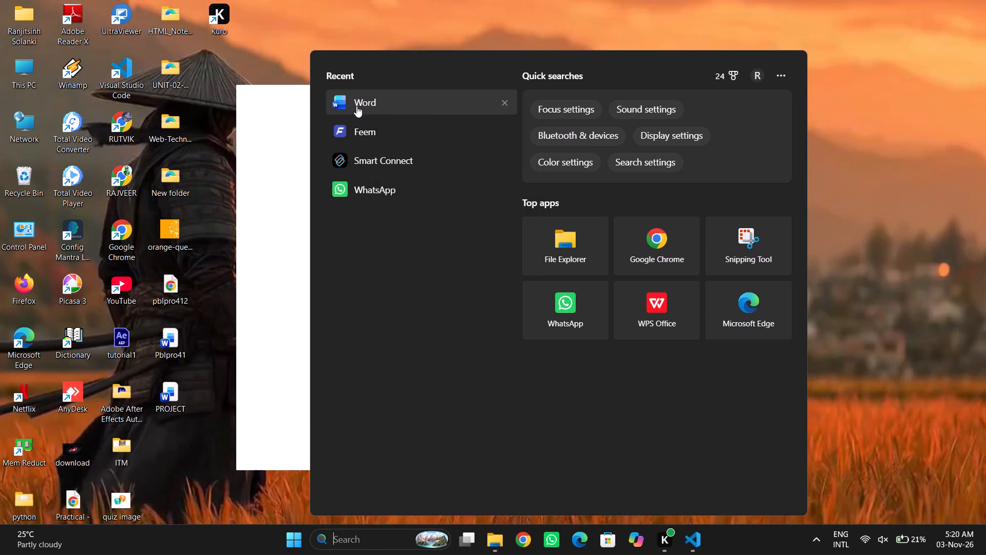
click(349, 105)
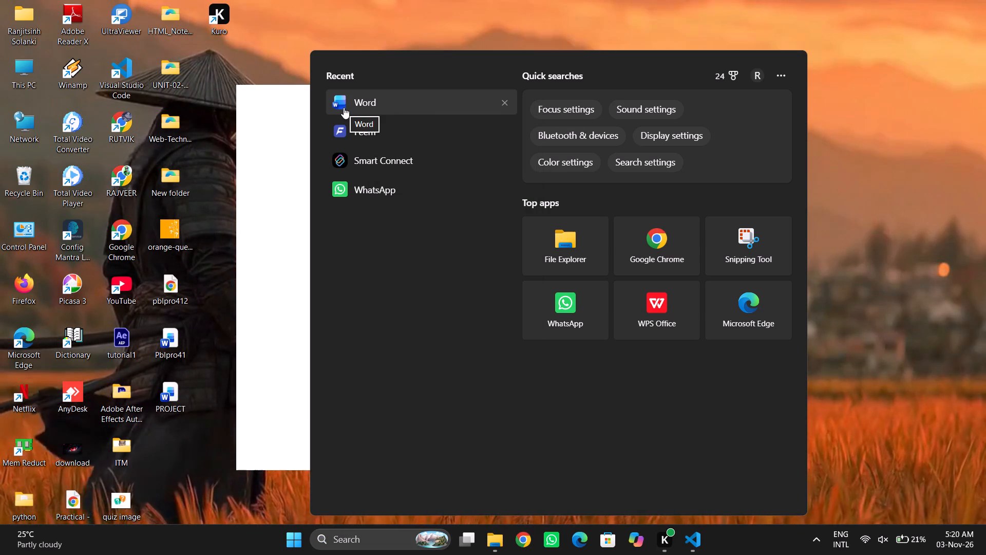
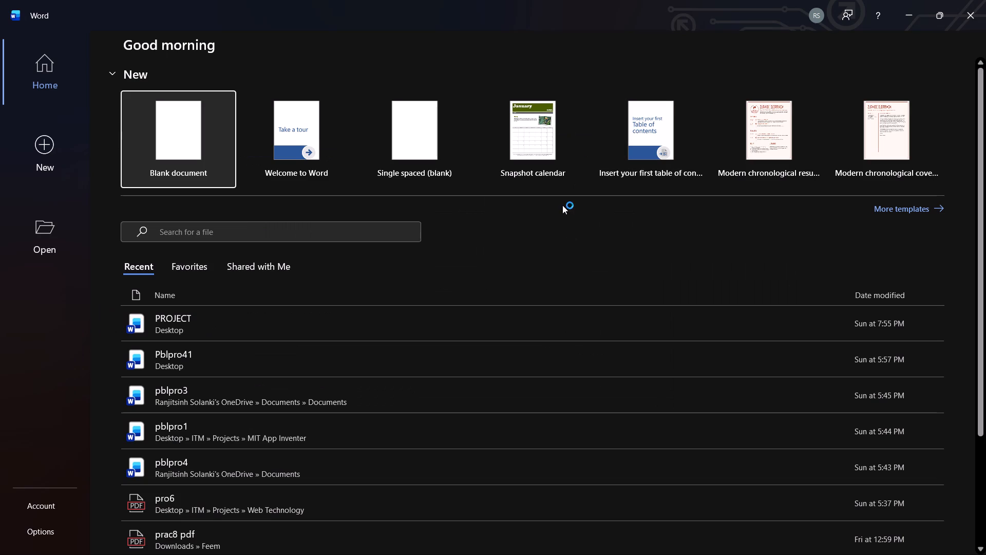
Open the recent PROJECT document stored on the Desktop.
double_click(257, 331)
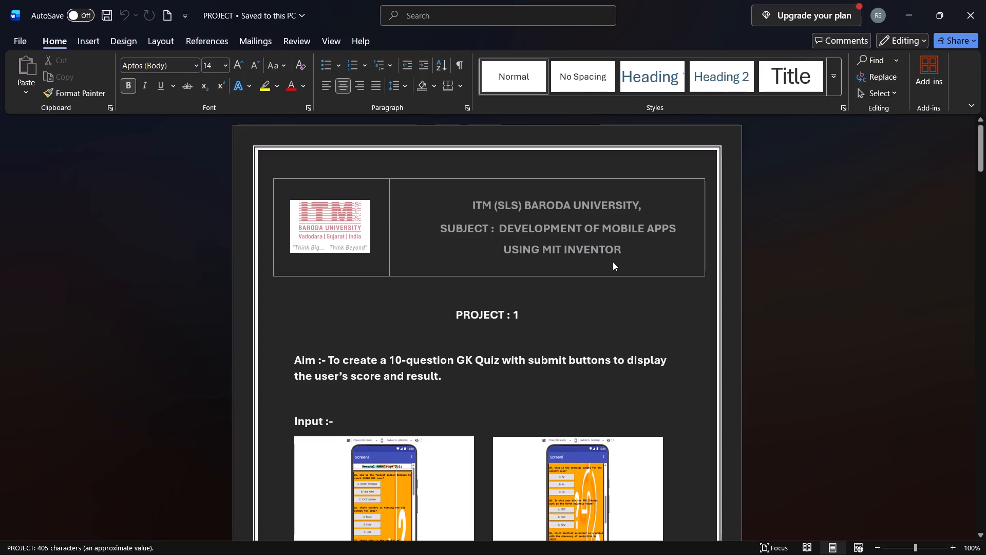
Copy the whole table with the ITM logo and subject title from the page header, then leave header editing.
click(673, 265)
double_click(673, 265)
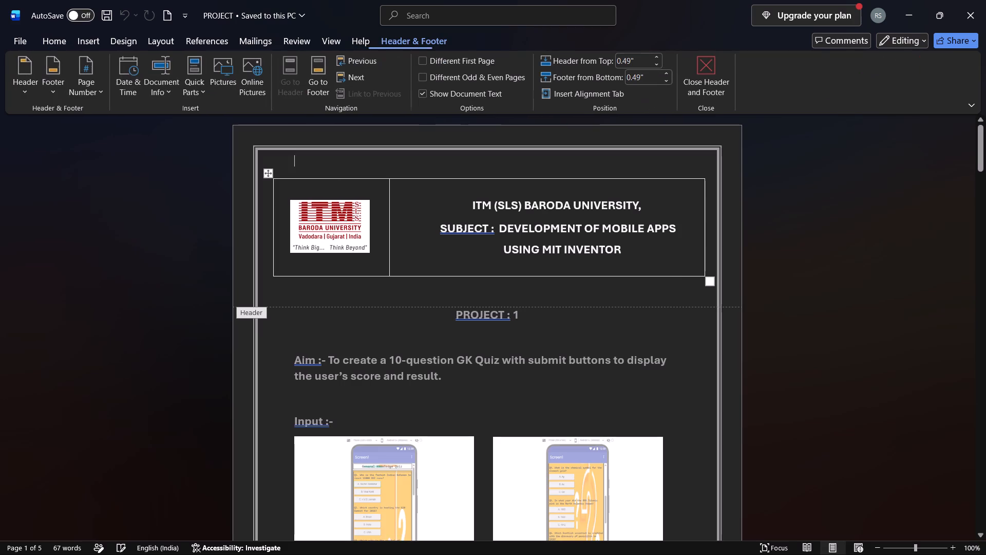
drag(709, 271, 541, 248)
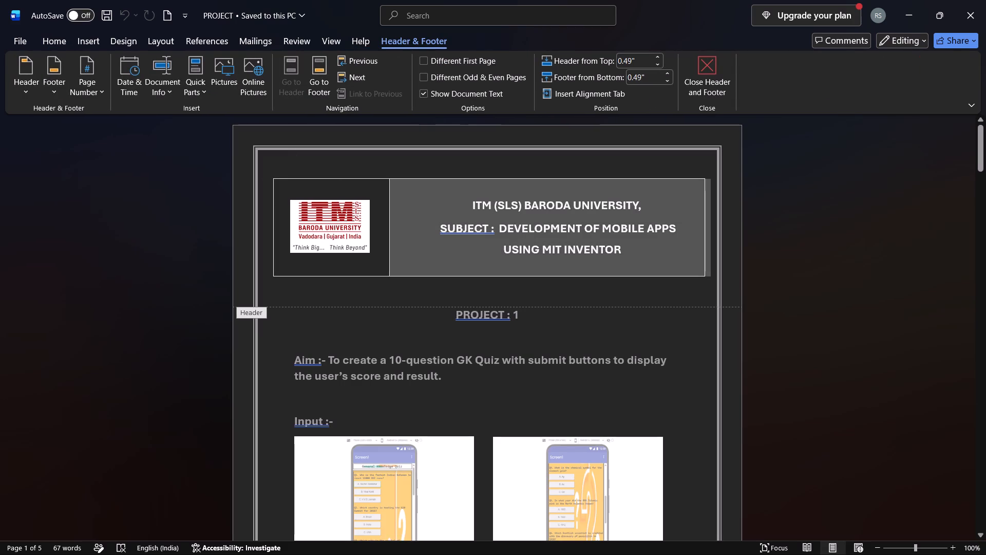
drag(541, 248, 302, 234)
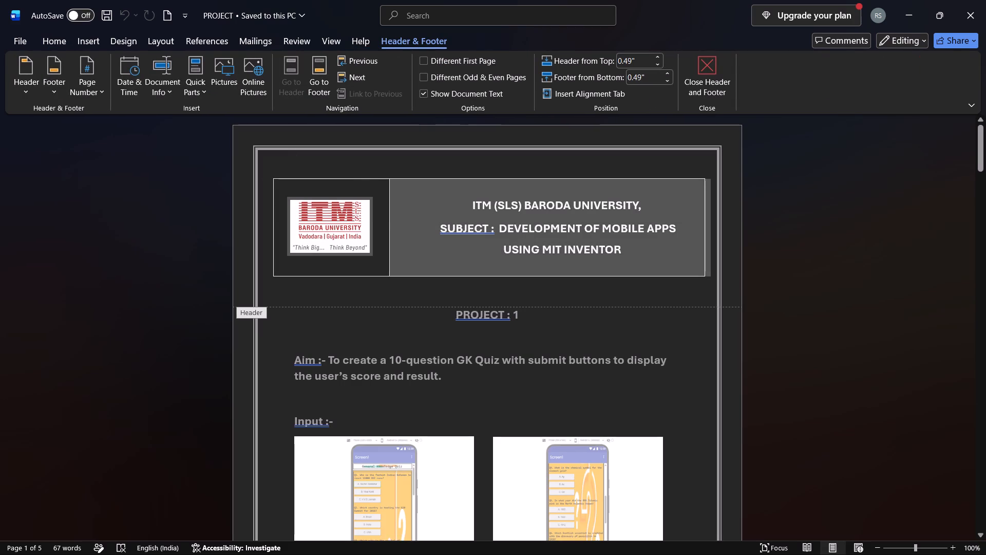
drag(302, 234, 264, 231)
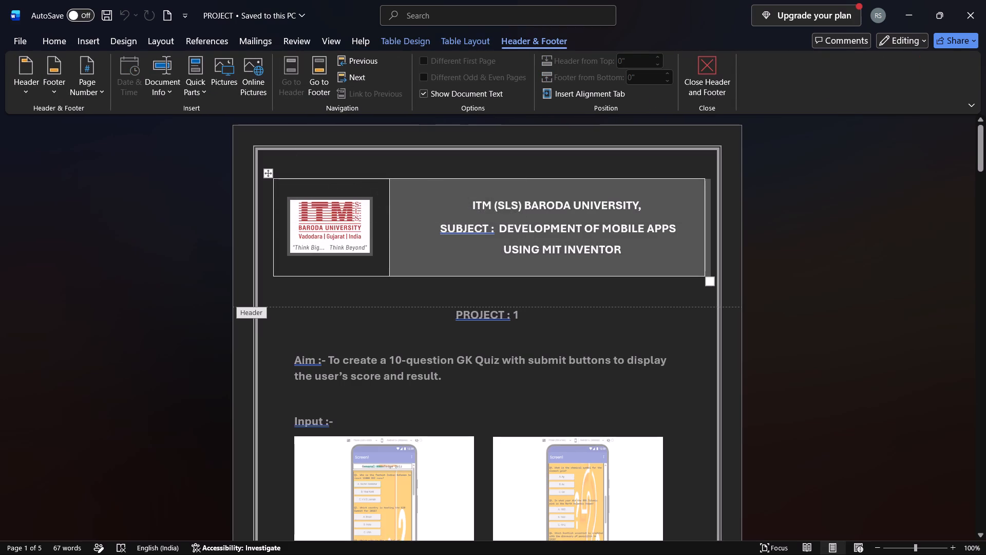
key(ctrl+c)
key(ctrl+c)
key(ctrl+c)
right_click(294, 317)
right_click(294, 317)
click(298, 313)
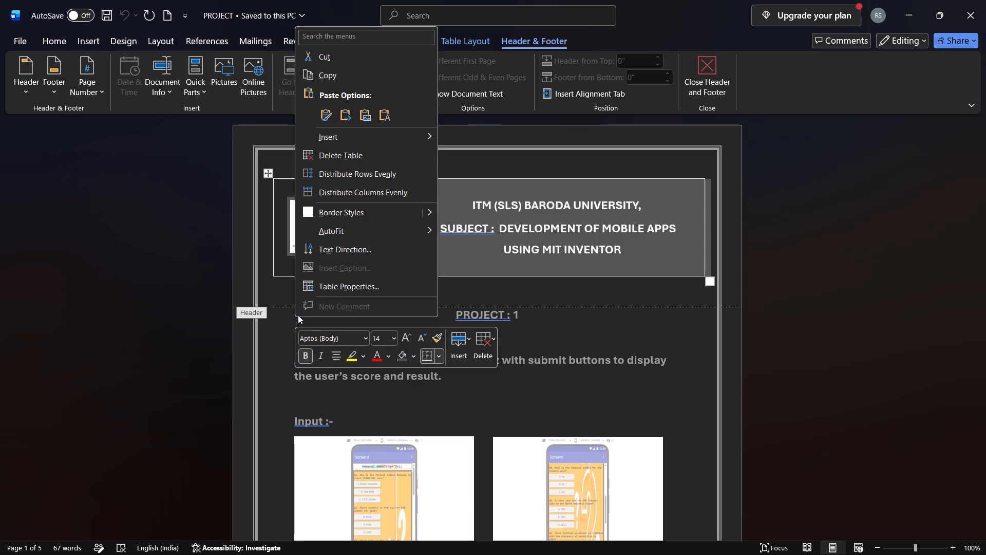
double_click(288, 328)
click(288, 328)
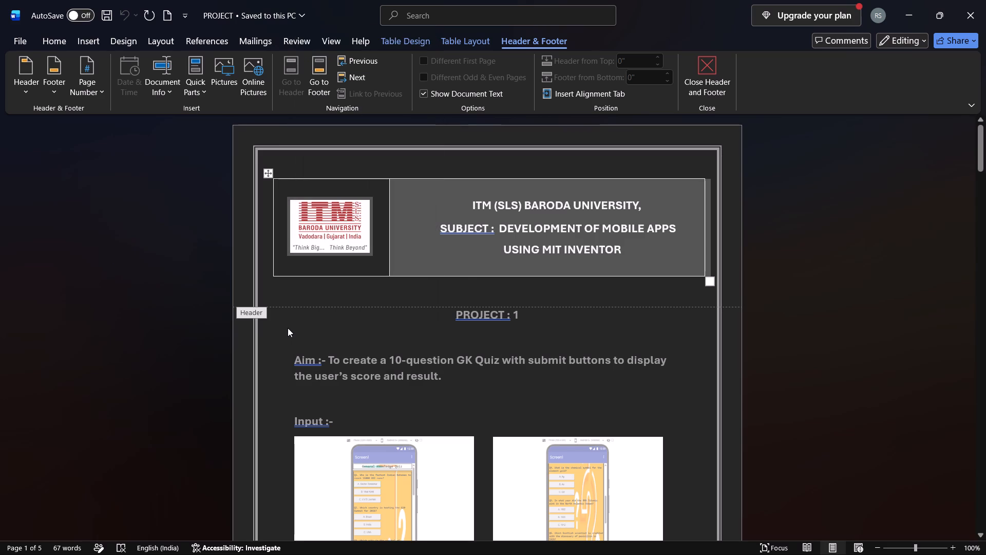
click(288, 328)
double_click(288, 328)
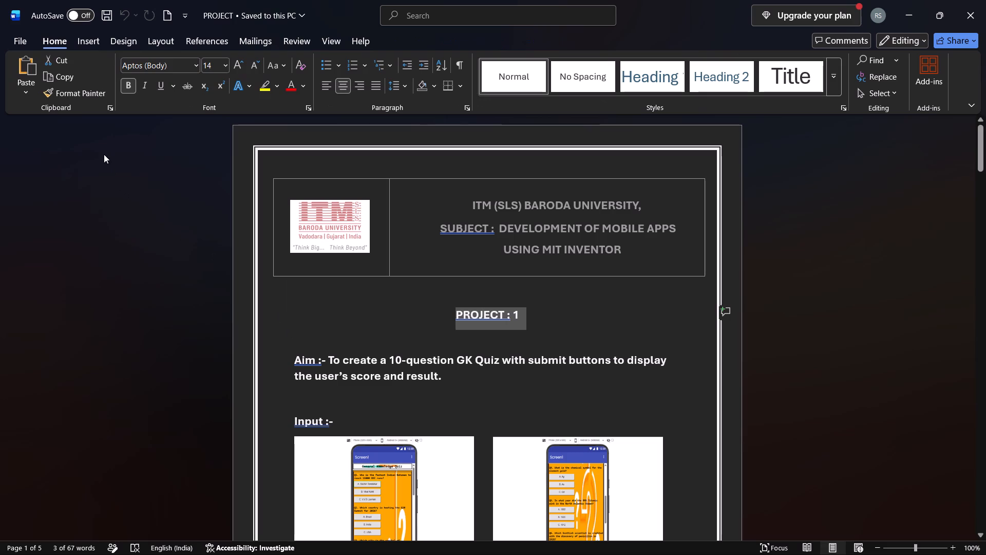
Create a new blank document.
click(23, 40)
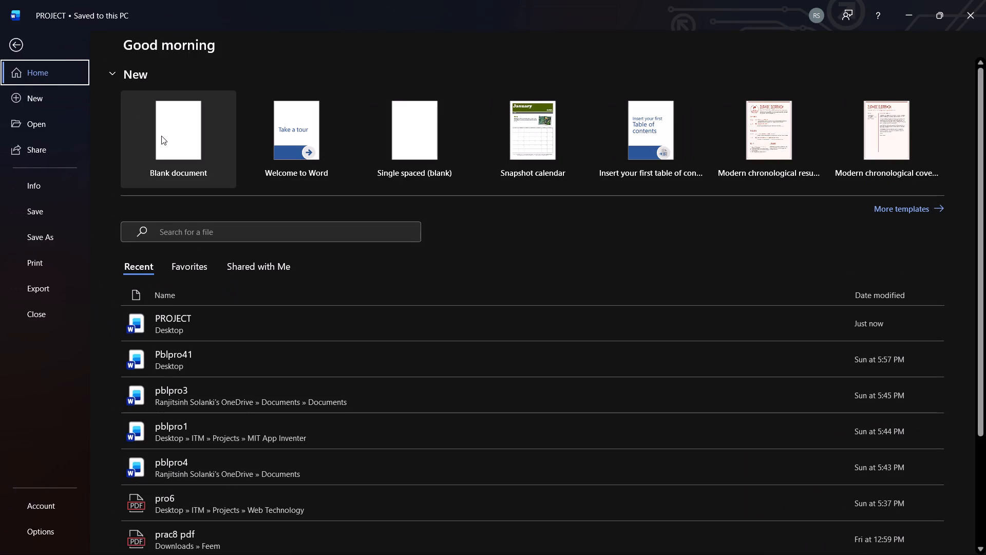
click(161, 136)
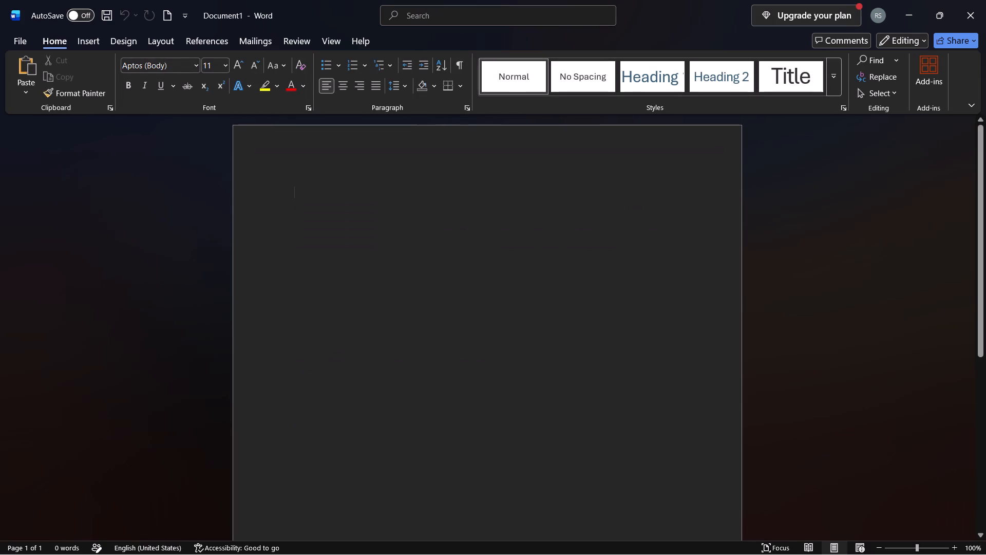
Paste the copied logo and title table at the start of the blank document.
right_click(333, 190)
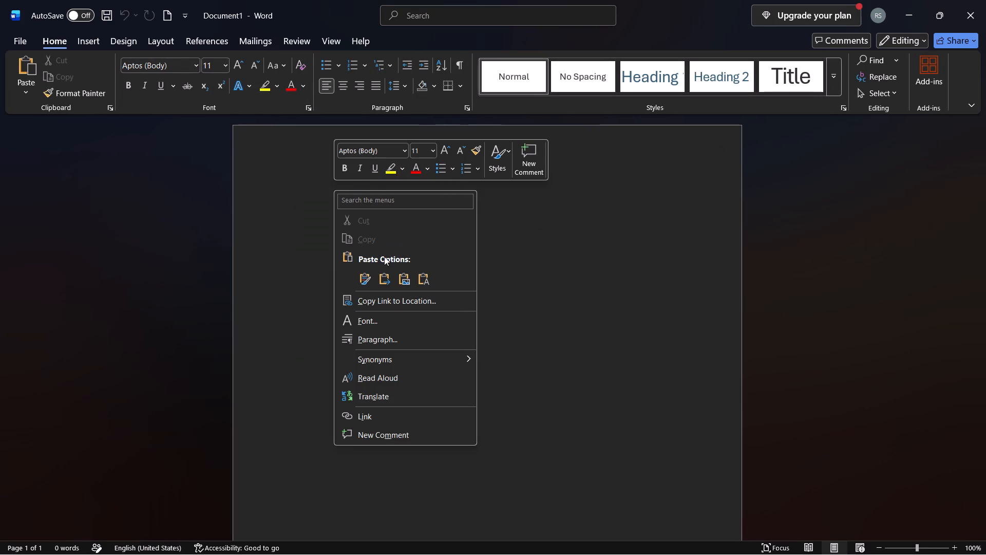
click(324, 254)
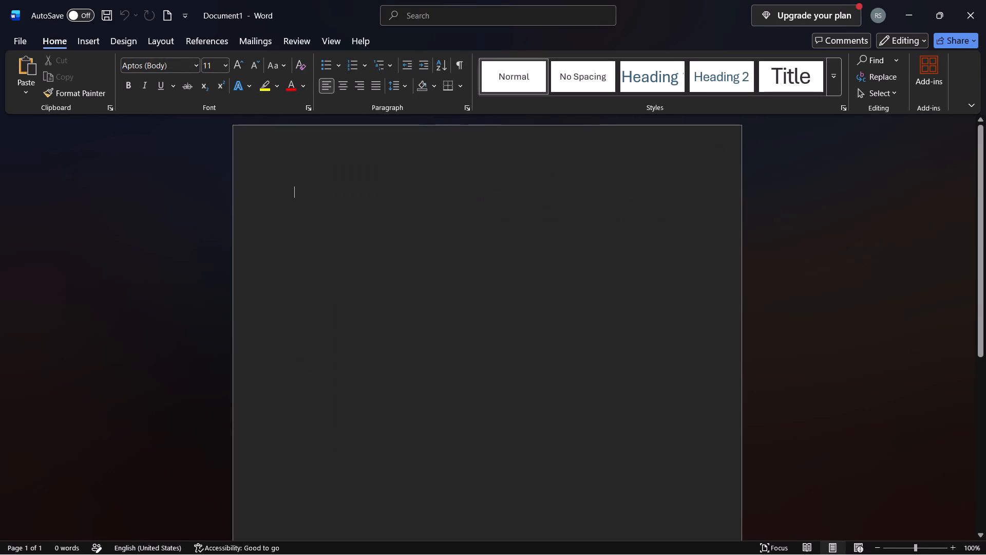
key(ctrl+v)
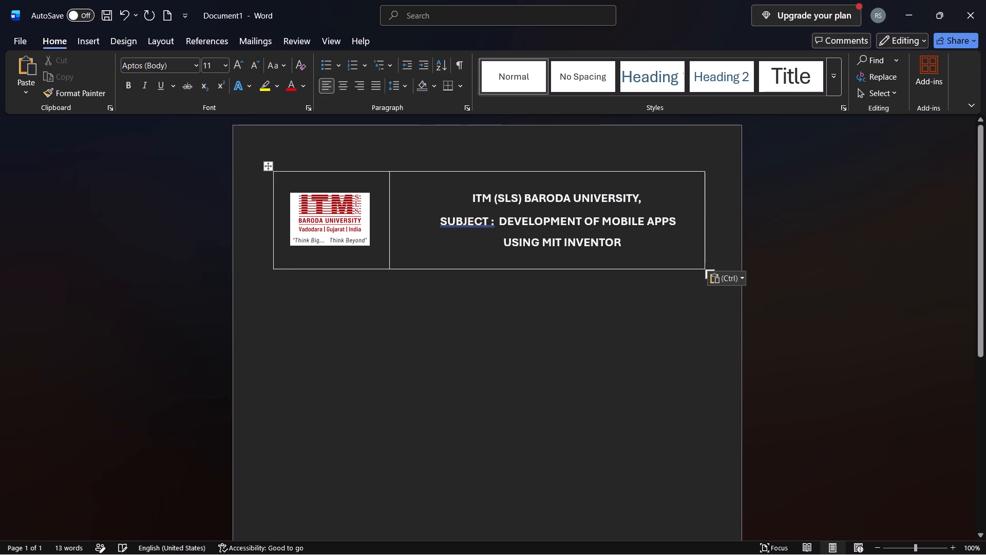
Replace the subject name after "SUBJECT :" in the table with PYTHON PROGRAMMING-1.
click(637, 235)
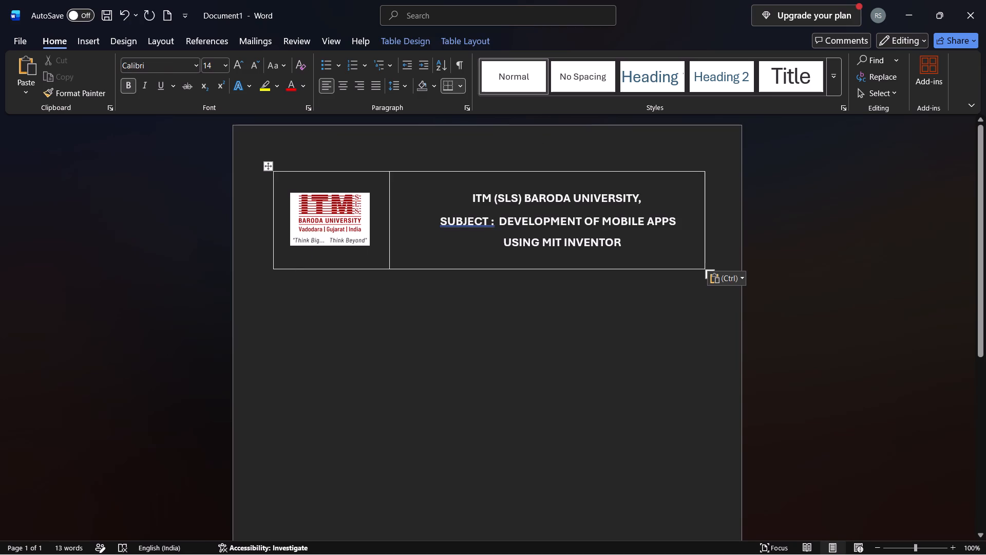
key(BackSpace)
key(BackSpace)
key(BackSpace)
key(BackSpace)
key(BackSpace)
key(BackSpace)
key(BackSpace)
key(BackSpace)
key(BackSpace)
key(BackSpace)
key(BackSpace)
key(BackSpace)
key(BackSpace)
key(BackSpace)
key(BackSpace)
key(BackSpace)
key(BackSpace)
key(BackSpace)
key(BackSpace)
key(BackSpace)
key(BackSpace)
key(BackSpace)
key(BackSpace)
key(BackSpace)
key(BackSpace)
key(BackSpace)
key(BackSpace)
key(BackSpace)
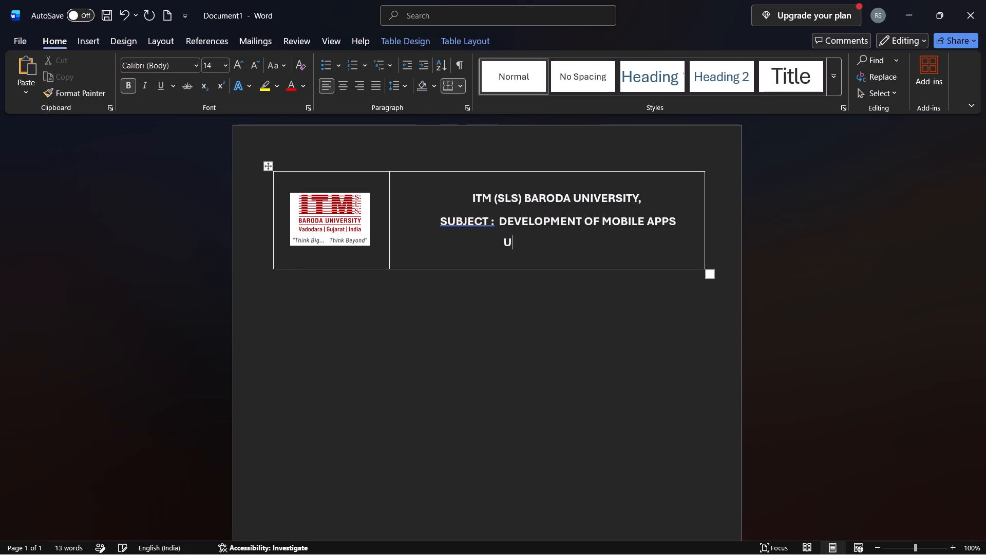
key(BackSpace)
key(BackSpace)
key(BackSpace)
key(BackSpace)
key(BackSpace)
key(BackSpace)
key(BackSpace)
key(BackSpace)
key(BackSpace)
key(BackSpace)
key(BackSpace)
key(BackSpace)
key(BackSpace)
key(BackSpace)
key(BackSpace)
key(BackSpace)
key(BackSpace)
key(BackSpace)
key(BackSpace)
key(BackSpace)
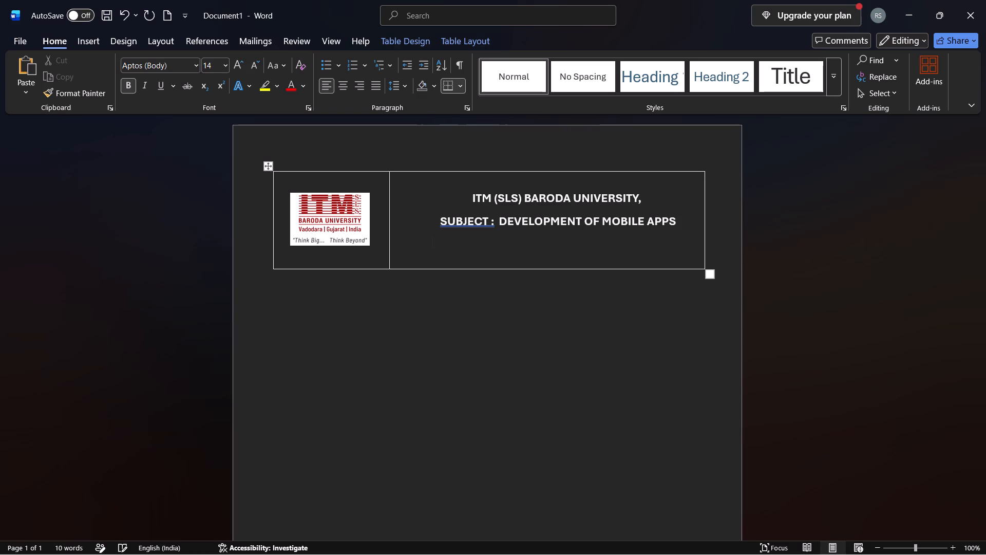
key(BackSpace)
key(BackSpace)
key(BackSpace)
key(BackSpace)
key(BackSpace)
key(BackSpace)
key(BackSpace)
key(BackSpace)
key(BackSpace)
key(BackSpace)
key(BackSpace)
key(BackSpace)
key(BackSpace)
key(BackSpace)
key(BackSpace)
key(BackSpace)
key(BackSpace)
key(BackSpace)
key(BackSpace)
key(BackSpace)
key(BackSpace)
key(BackSpace)
key(BackSpace)
key(BackSpace)
key(BackSpace)
key(BackSpace)
key(BackSpace)
key(BackSpace)
key(BackSpace)
key(BackSpace)
key(BackSpace)
key(BackSpace)
key(BackSpace)
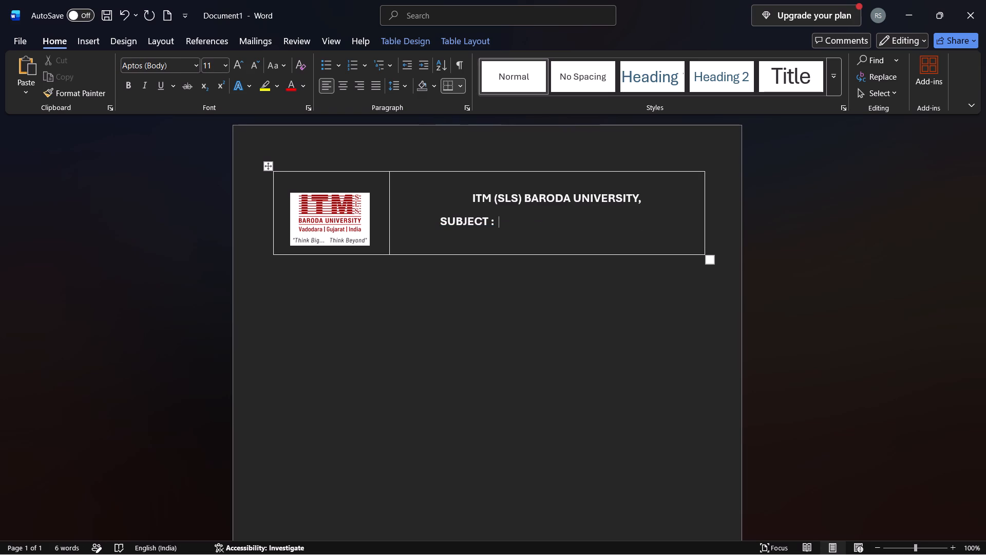
key(p)
text(YTHON P)
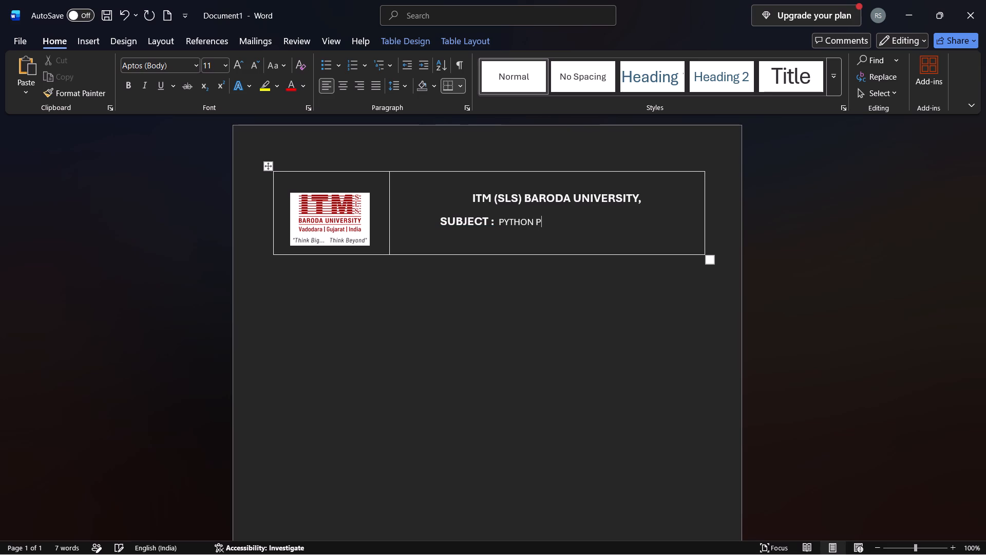
text(ROGRA)
text(MMING)
key(space)
key(BackSpace)
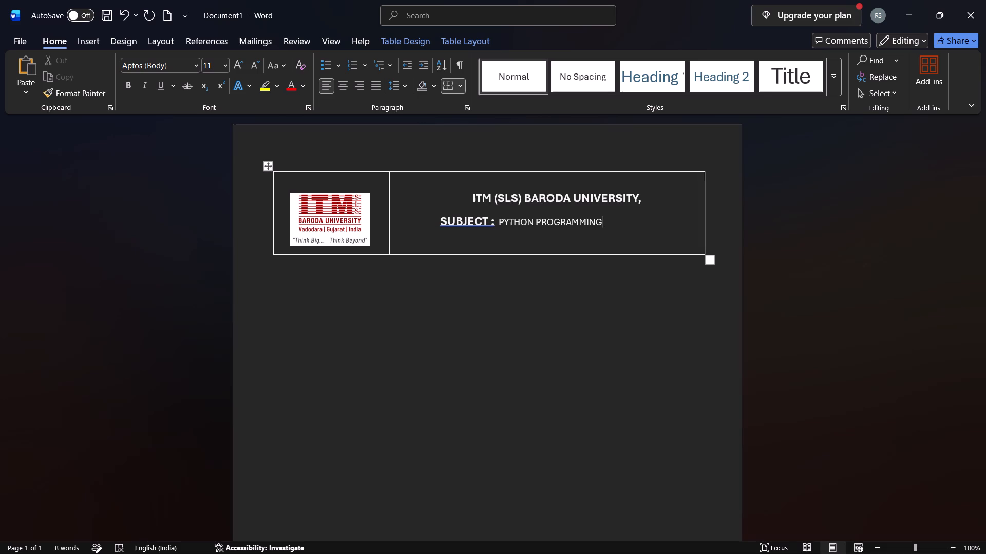
text(-1)
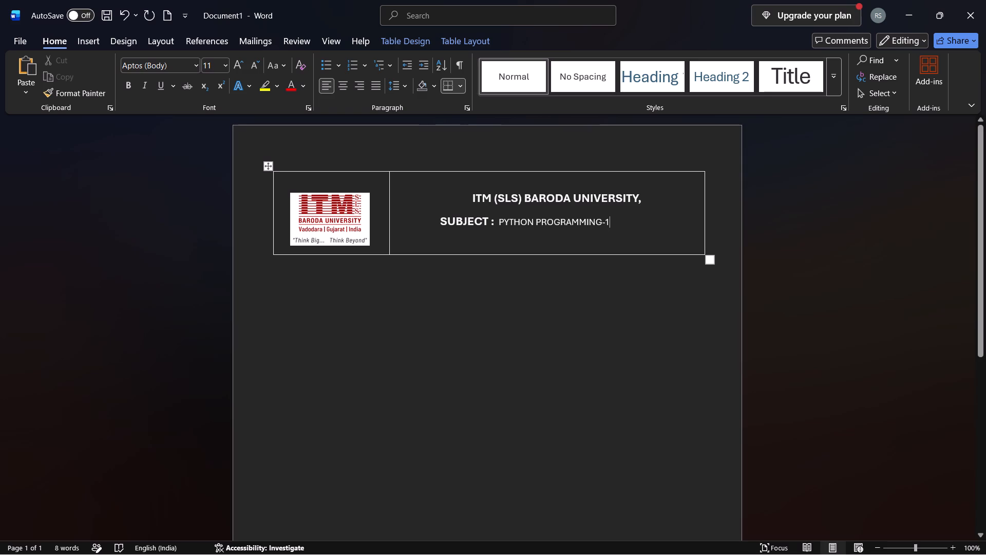
Format the PYTHON PROGRAMMING-1 text as 14 pt bold.
drag(498, 220, 608, 219)
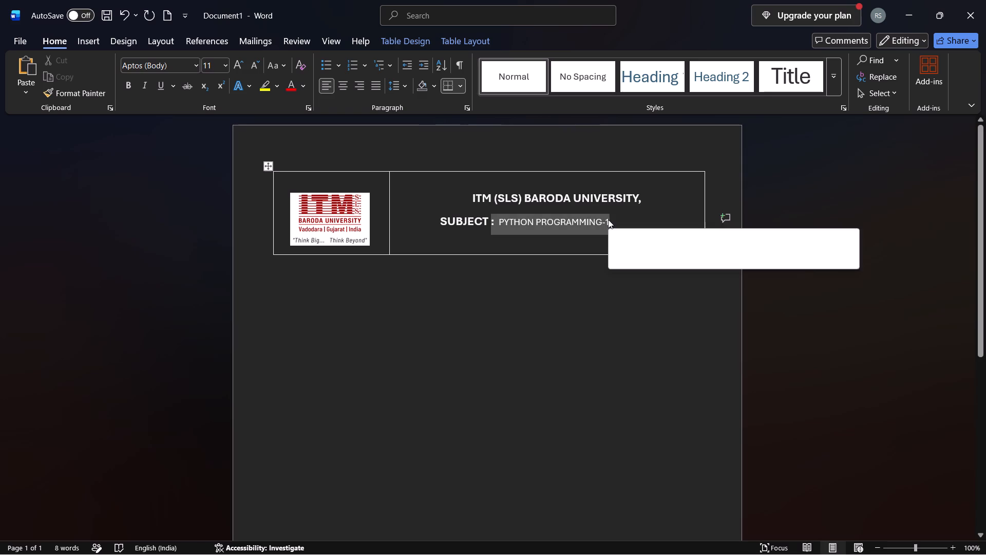
click(618, 252)
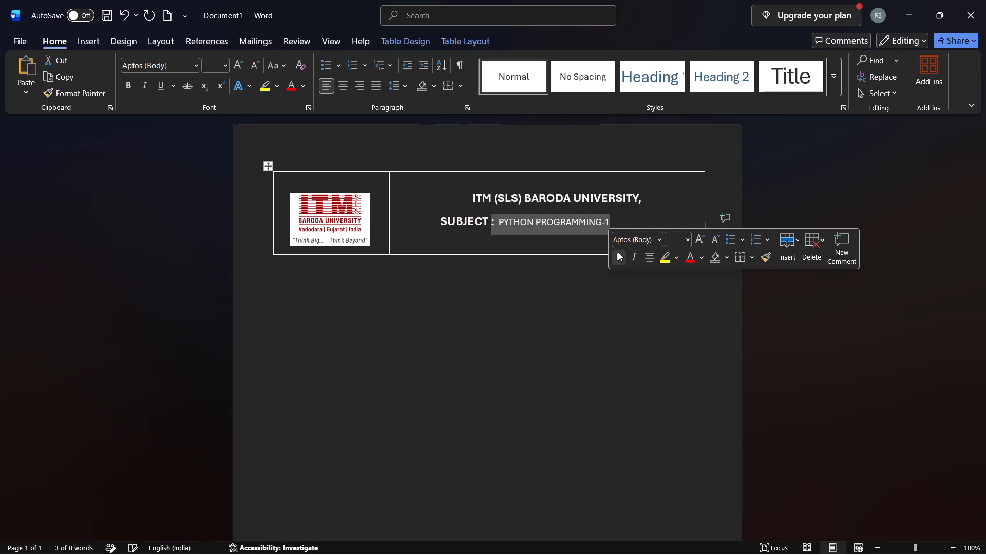
click(691, 243)
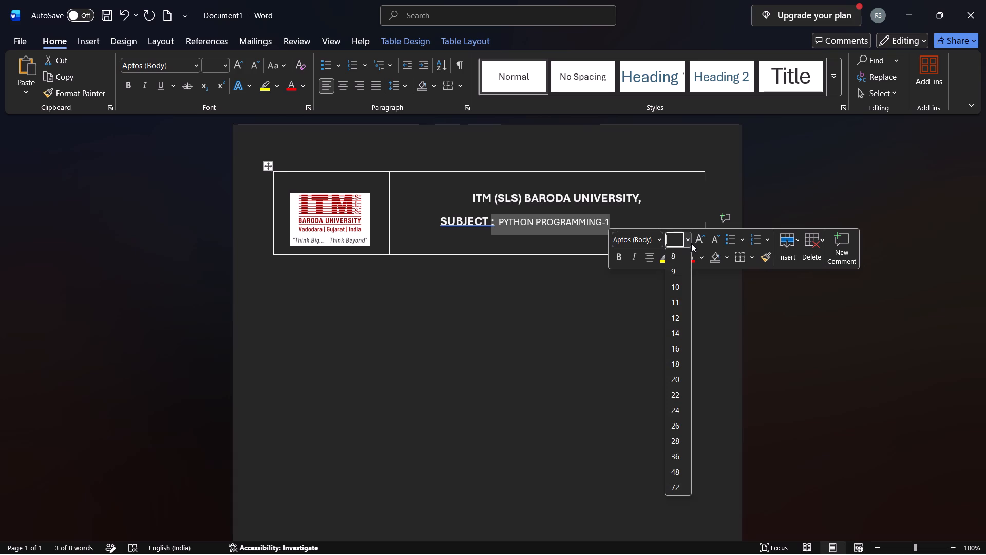
click(676, 335)
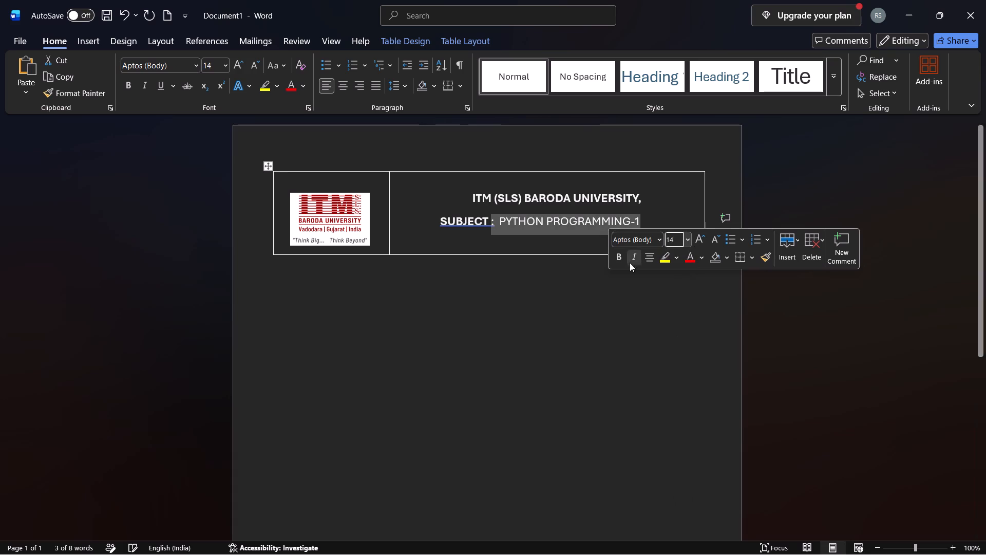
click(620, 261)
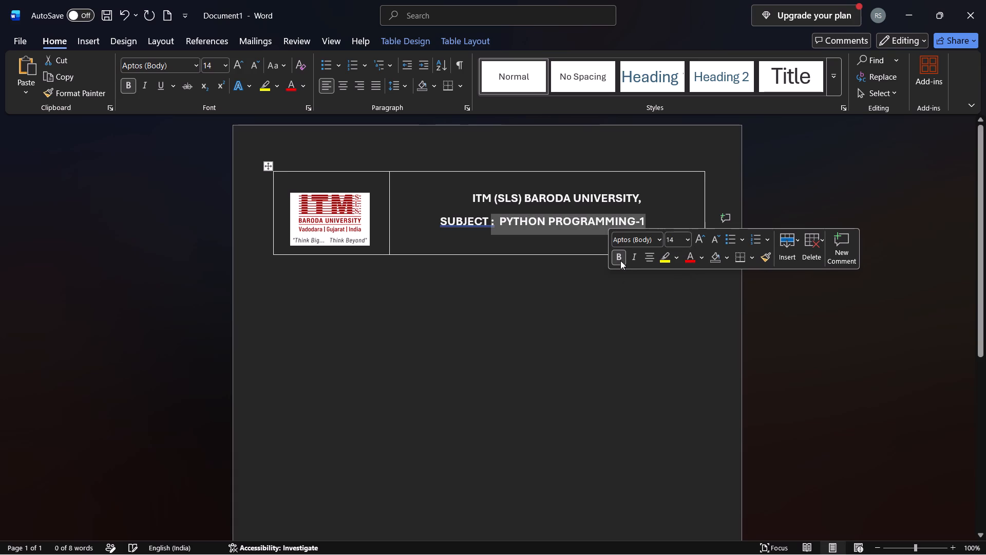
click(561, 254)
Add two blank lines in the body below the title table.
click(587, 321)
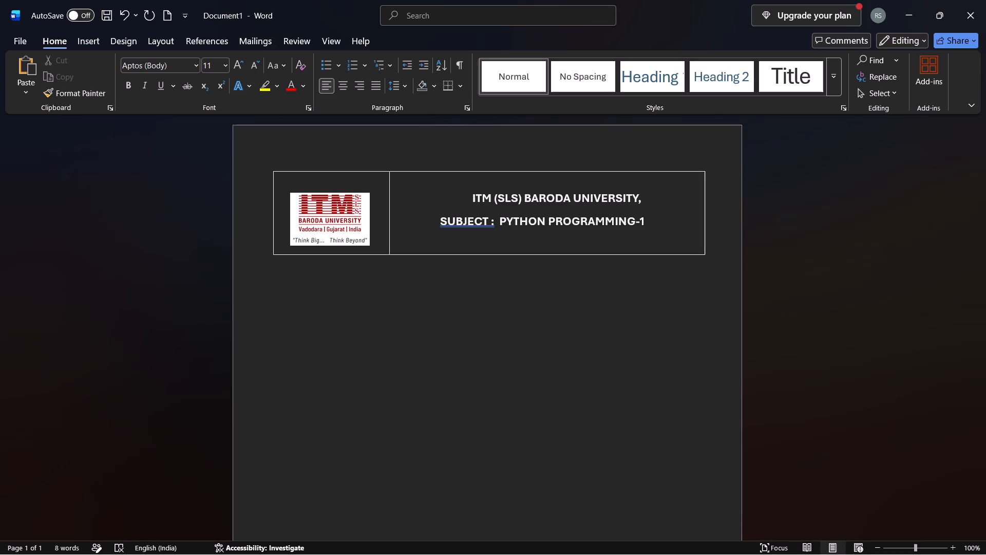
key(Return)
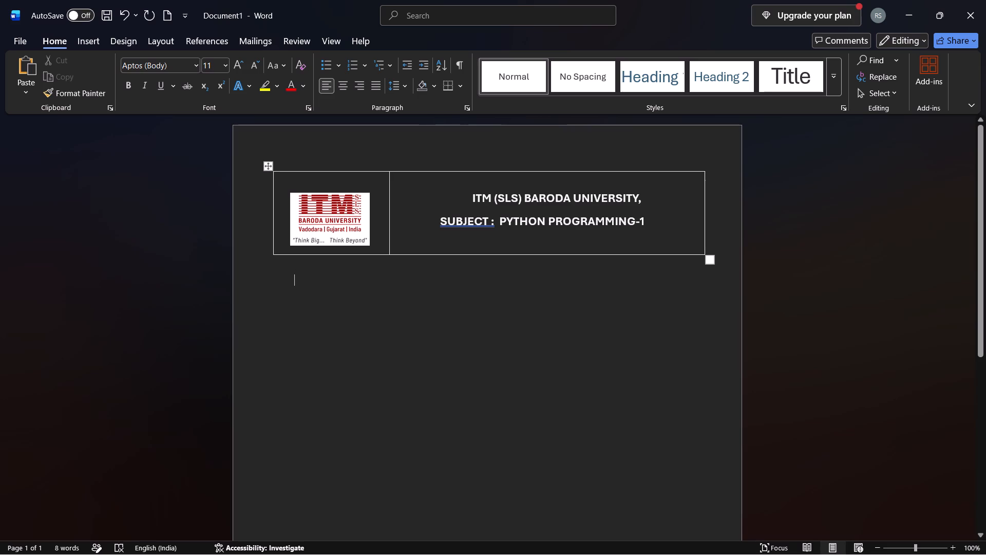
key(Return)
Move the bottom border of the title table down slightly to make its row a little taller.
click(460, 255)
double_click(475, 255)
click(475, 255)
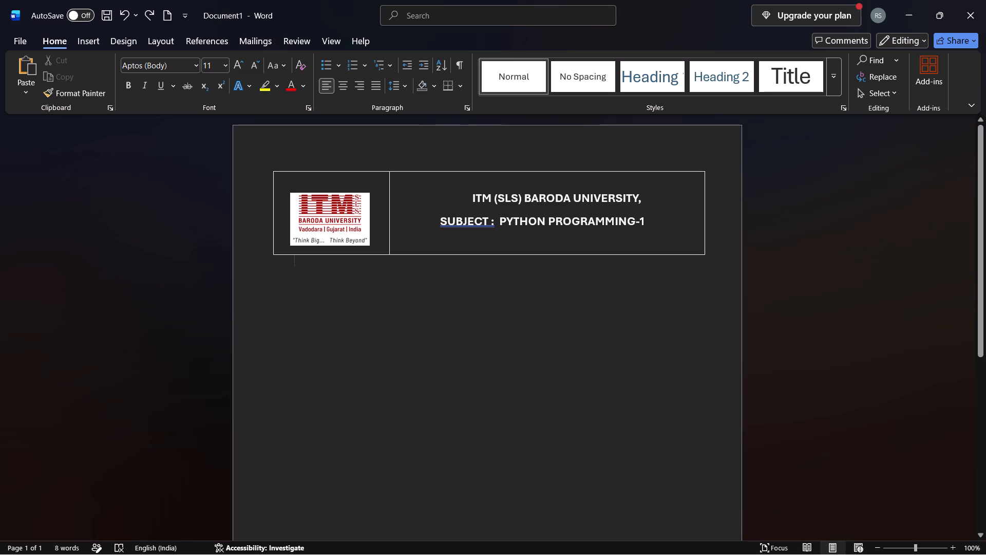
drag(475, 256, 475, 264)
drag(477, 253, 477, 255)
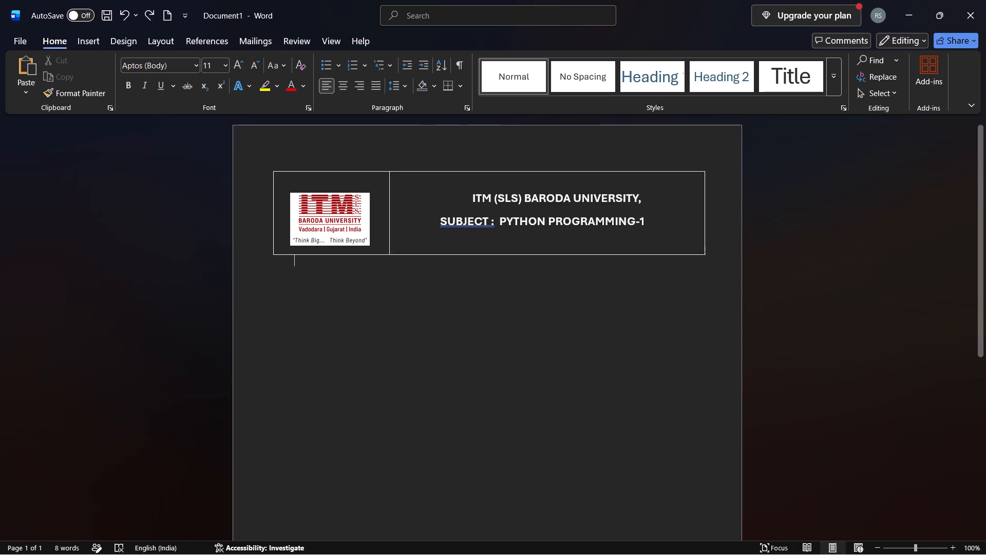
drag(477, 255, 476, 259)
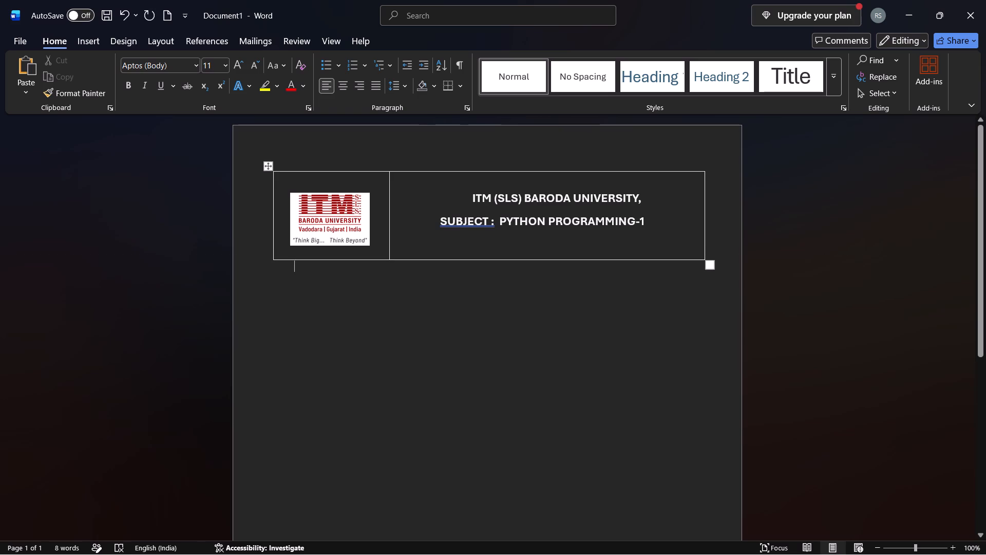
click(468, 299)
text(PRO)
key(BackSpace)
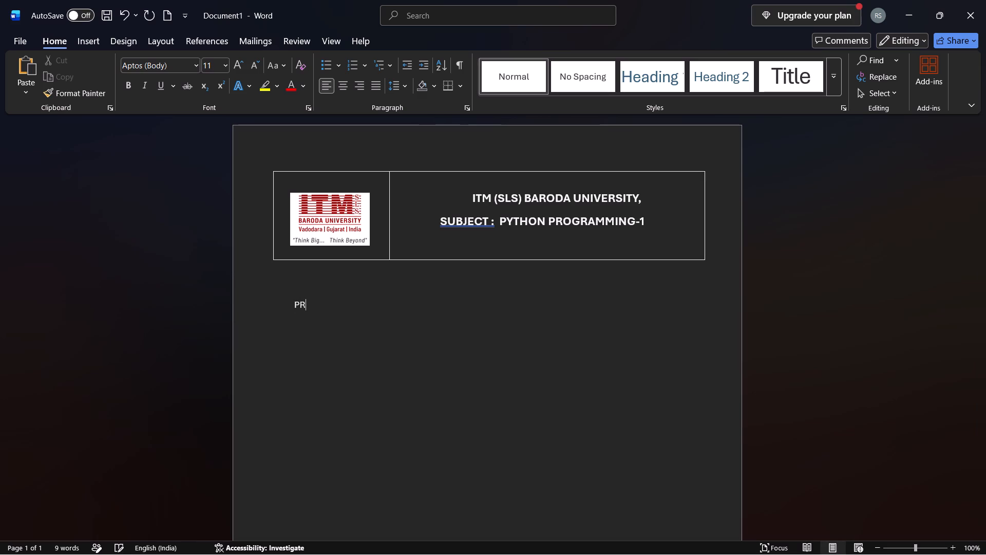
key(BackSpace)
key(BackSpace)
Format the second blank line below the title table as bold, 14 pt and centred.
click(122, 80)
click(221, 67)
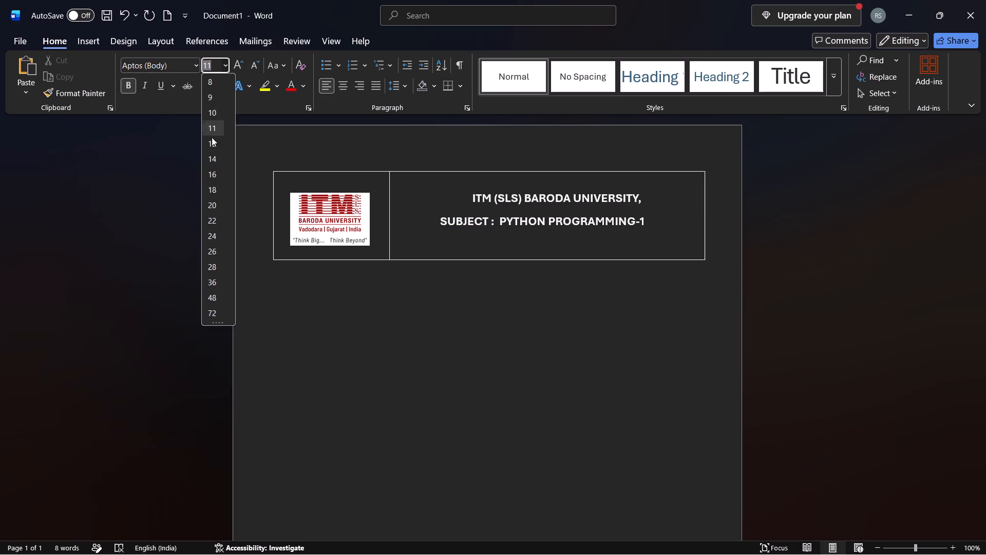
click(211, 152)
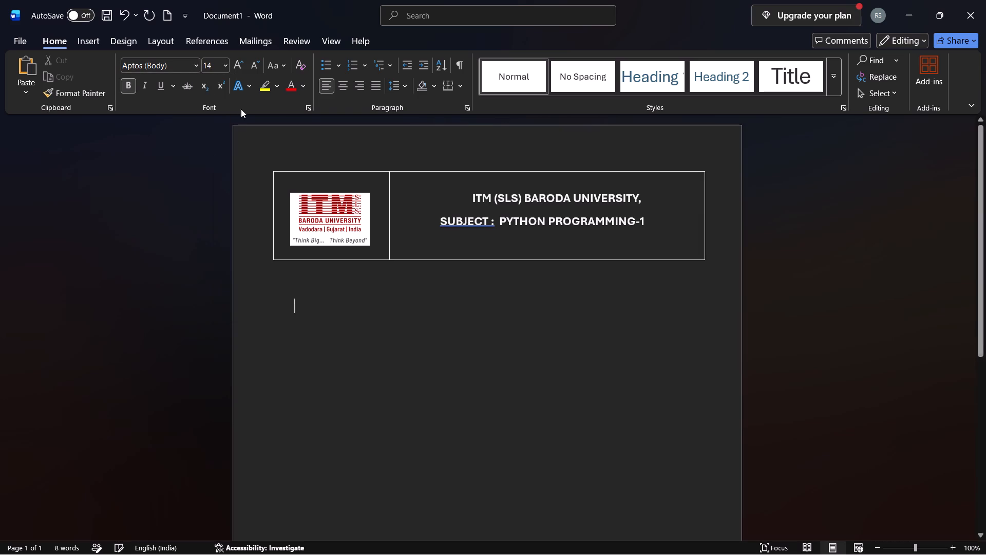
click(340, 87)
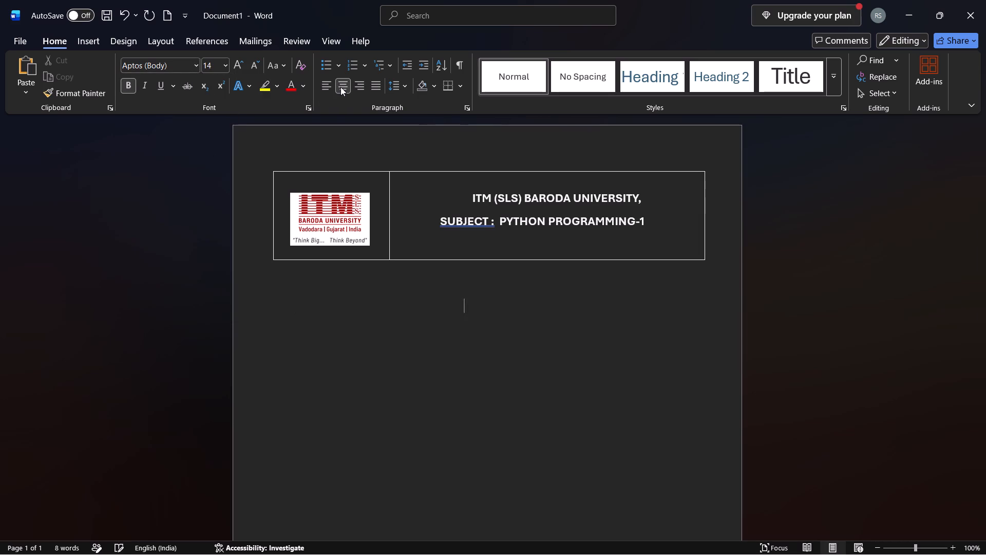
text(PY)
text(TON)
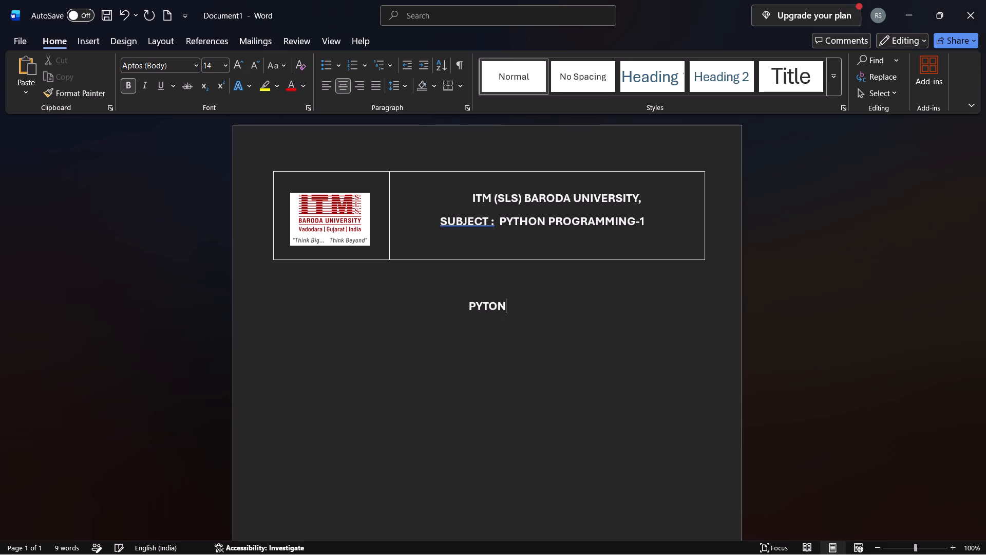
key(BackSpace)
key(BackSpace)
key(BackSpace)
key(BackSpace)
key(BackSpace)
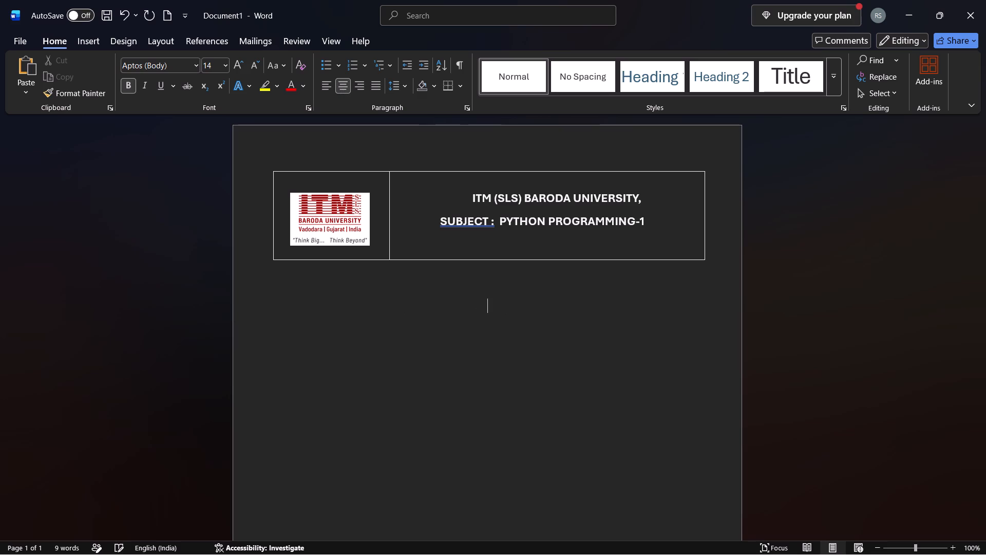
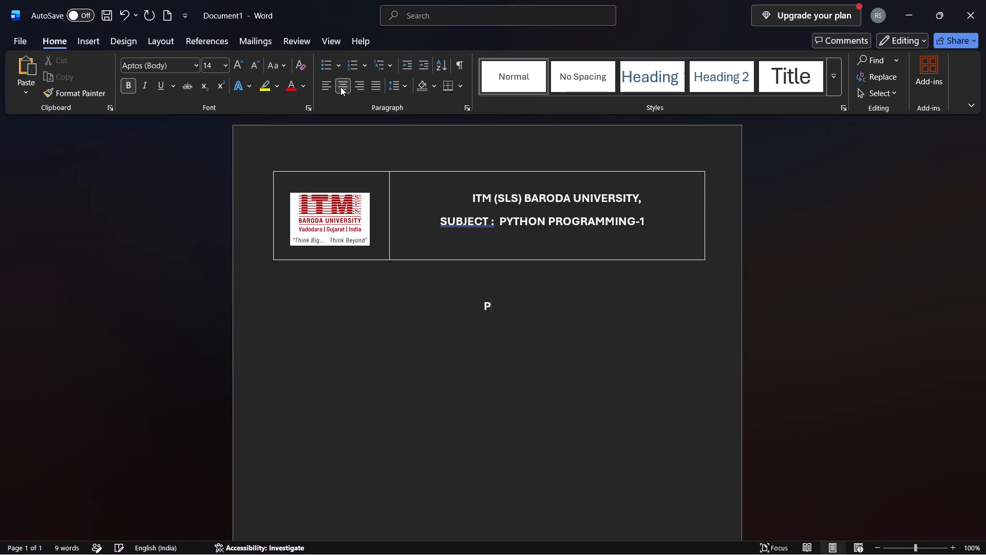
Complete the centred heading below the title table as Practicle-1 and add a left-aligned line below it, leaving one blank line between.
text(racticle)
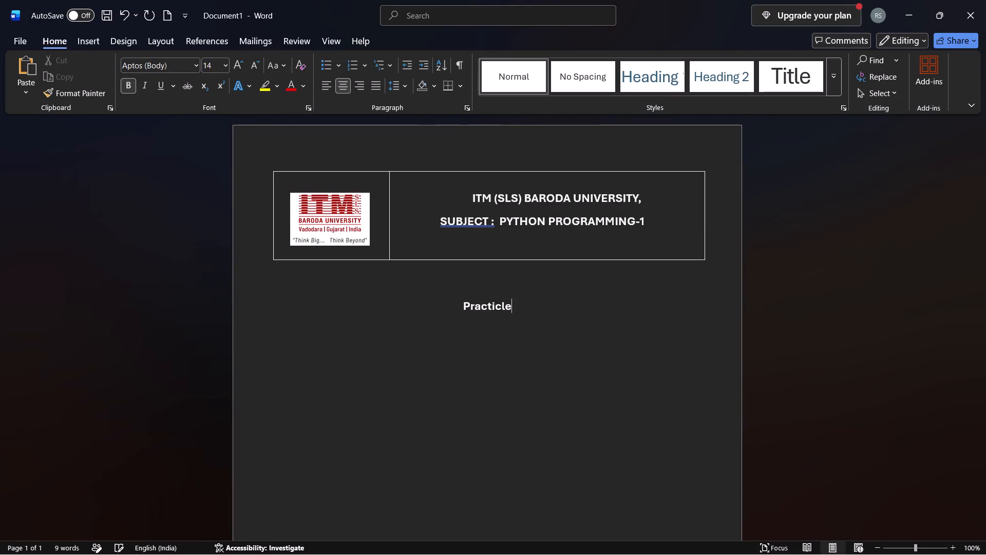
key(minus)
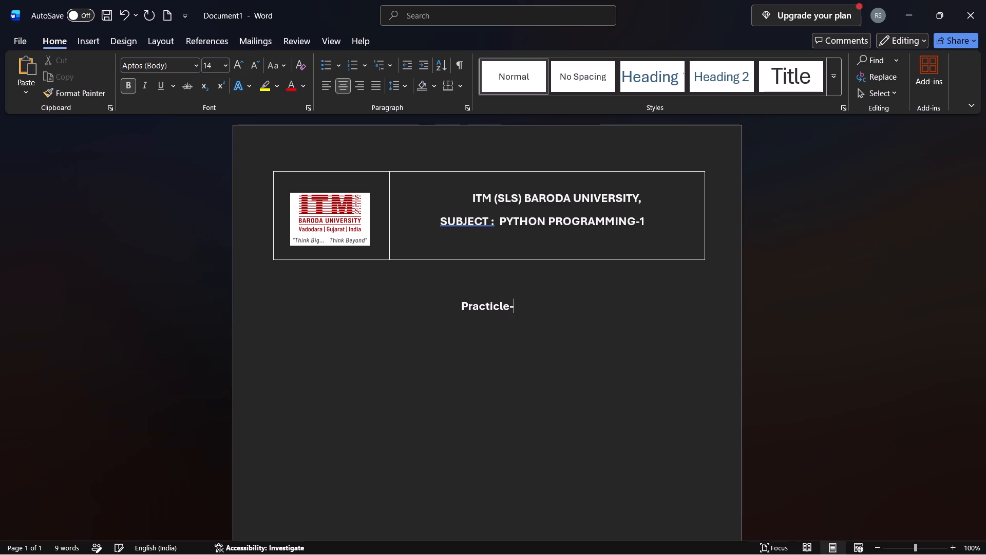
key(1)
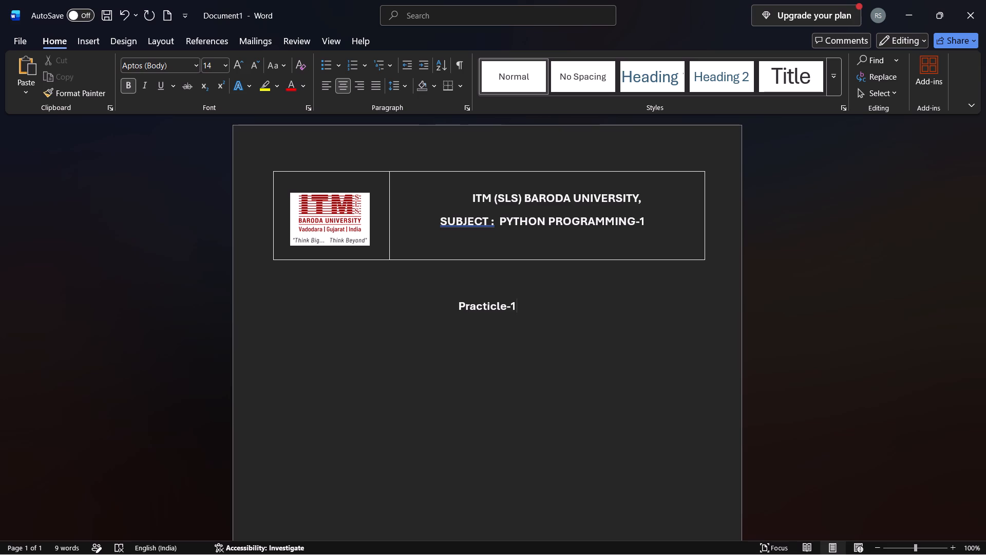
key(Return)
key(BackSpace)
key(Return)
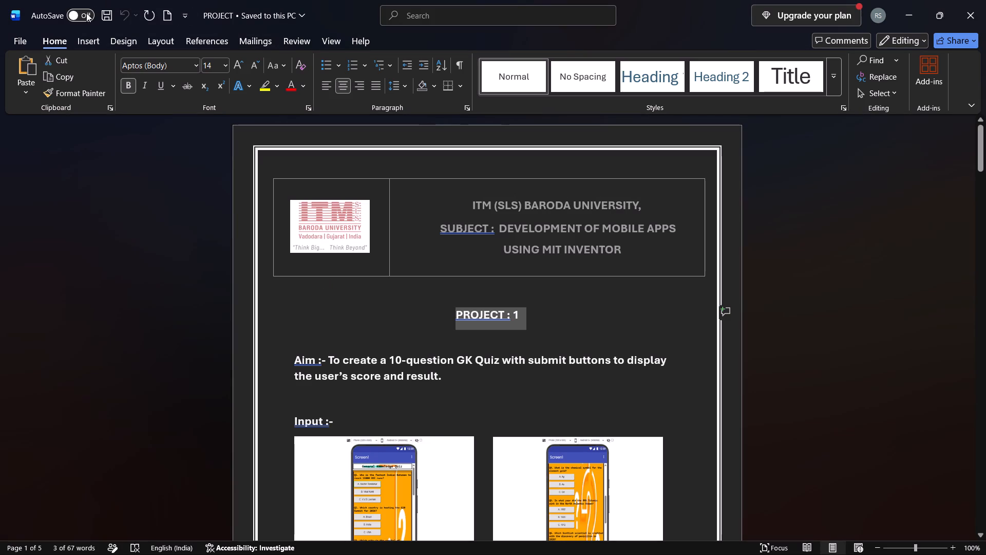
Open the recent file prac7 pdf from the PROJECT document's window to check how its practical page is laid out.
click(8, 33)
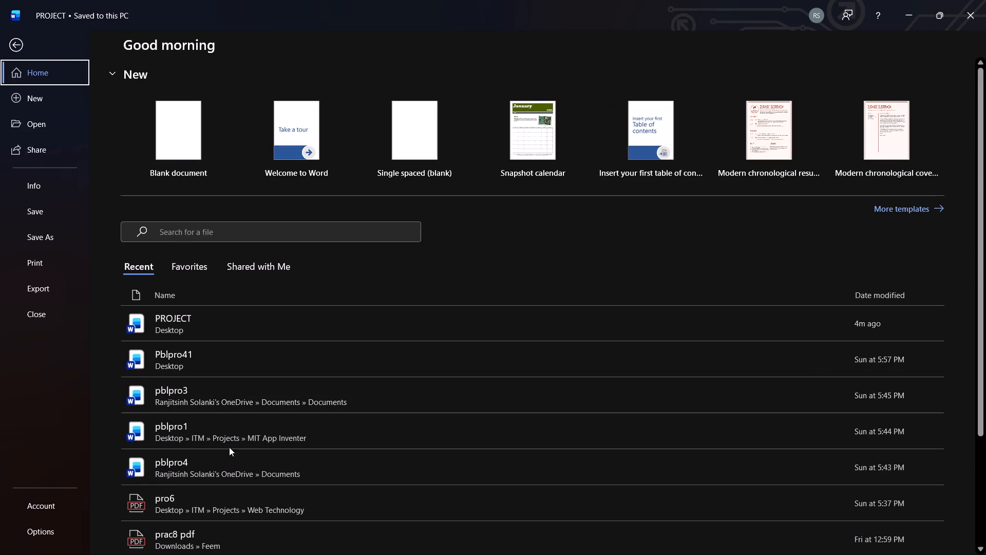
scroll(239, 507, down, 1)
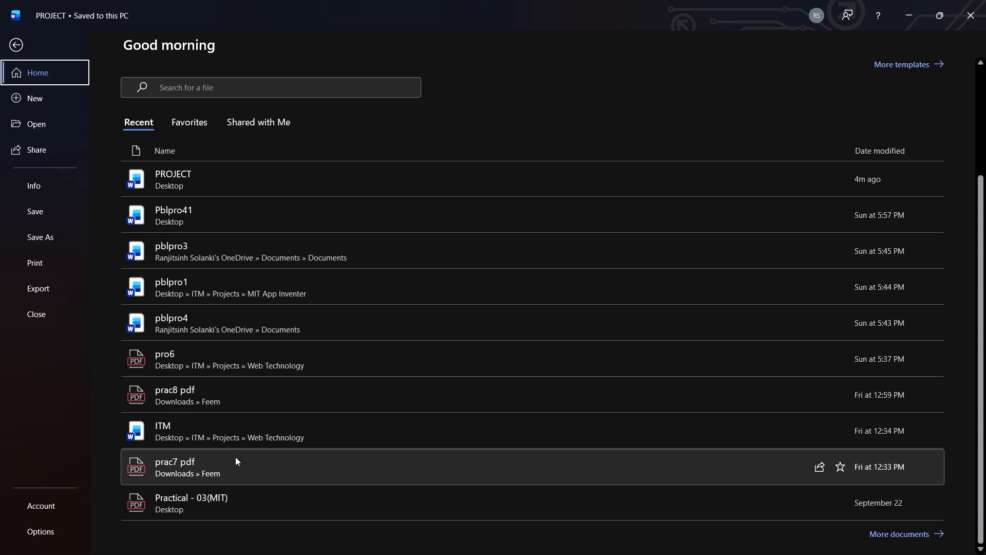
click(235, 457)
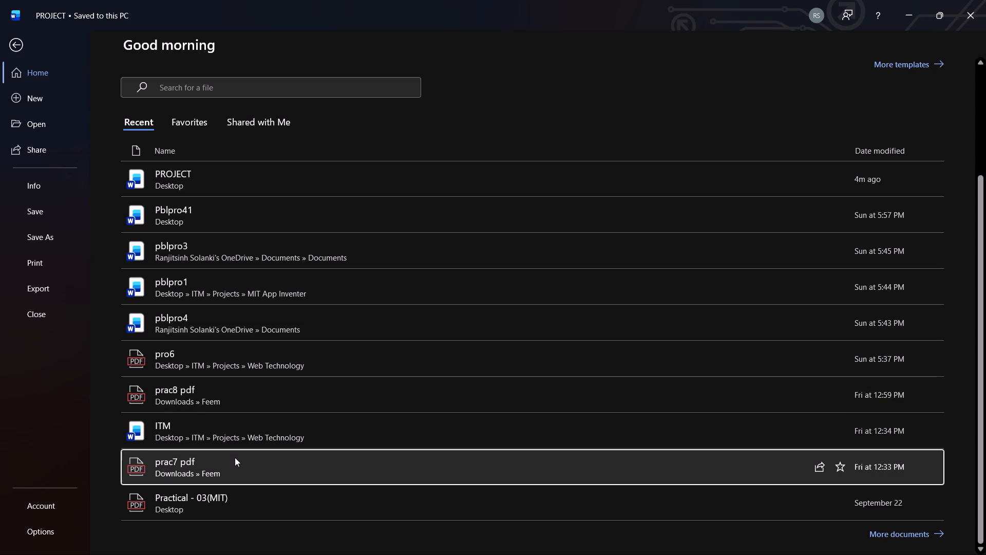
scroll(345, 363, down, 1)
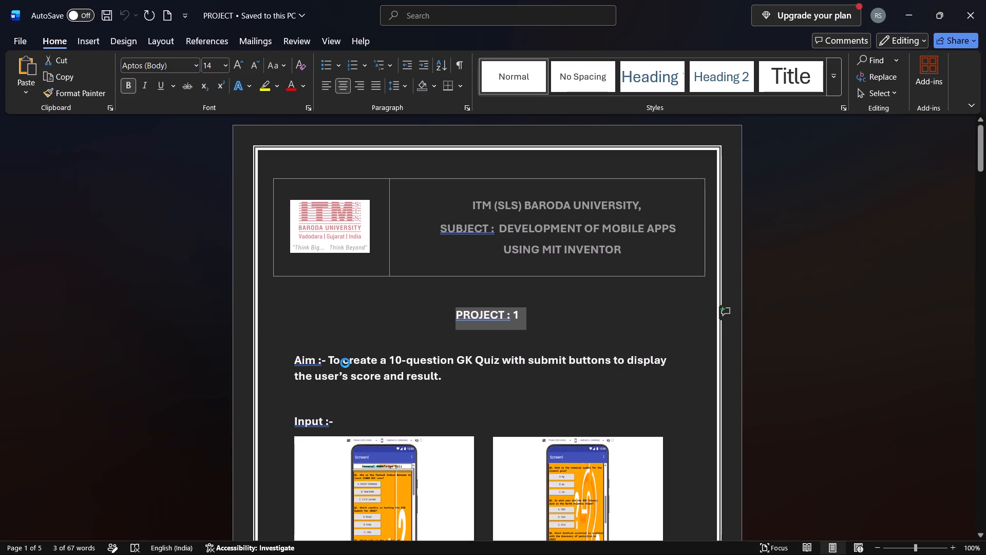
scroll(345, 363, down, 1)
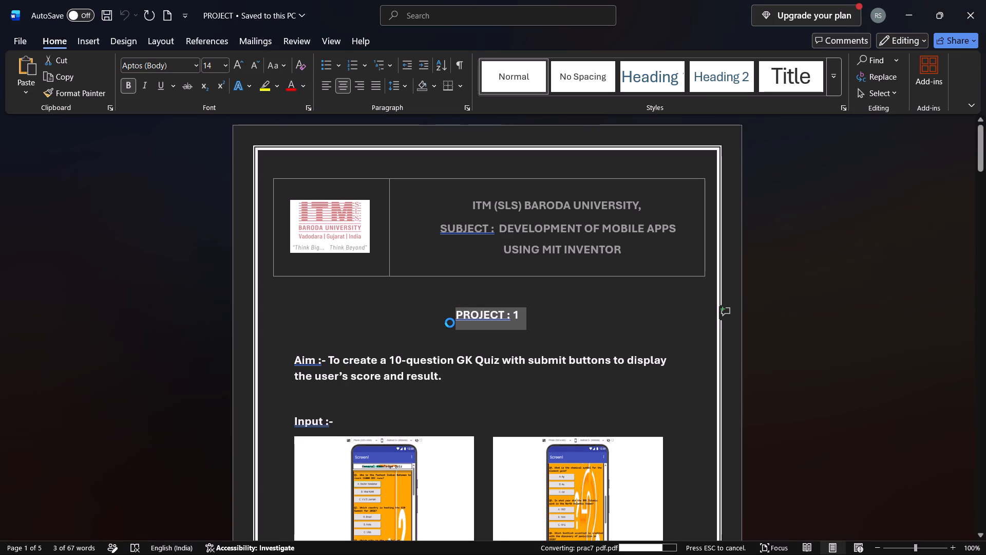
scroll(450, 323, down, 1)
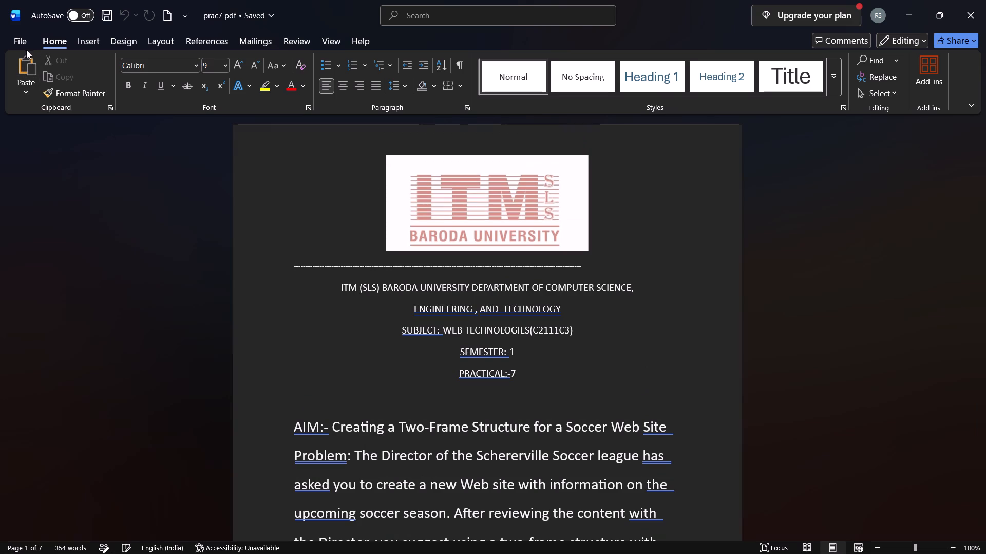
Open the recent file pro6 to check its practical heading and problem statement layout, and close both pro6 and prac7 pdf.
click(28, 49)
scroll(202, 433, down, 1)
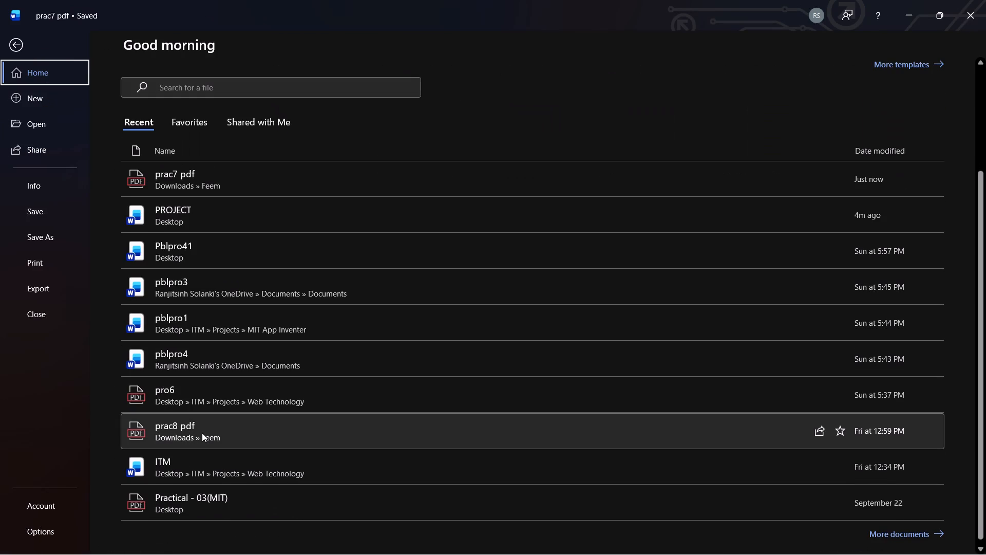
scroll(202, 433, down, 1)
click(202, 399)
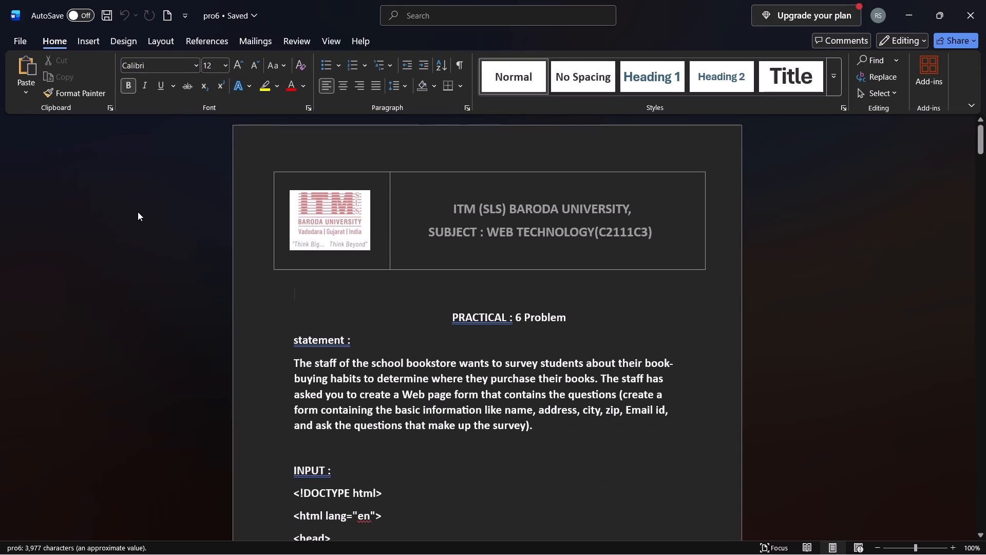
click(22, 42)
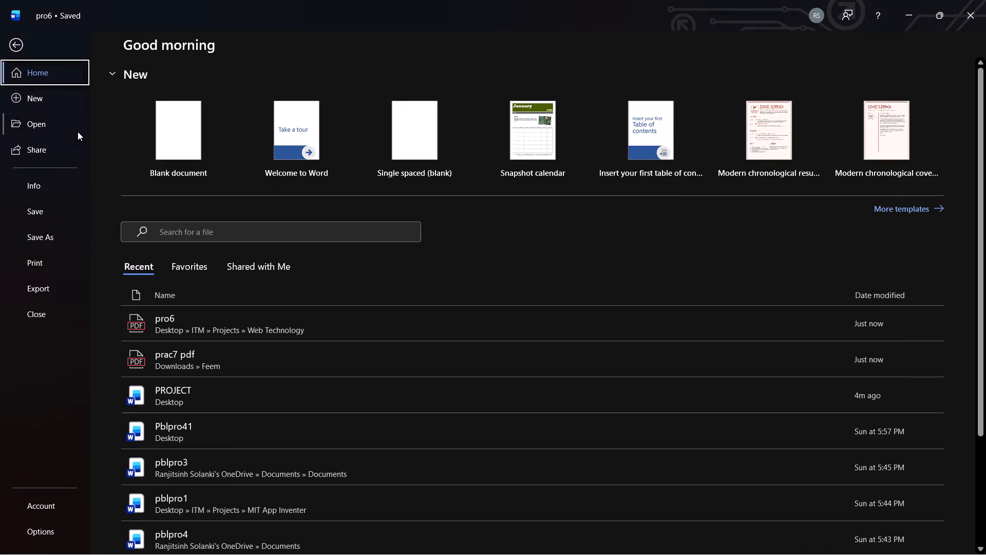
click(985, 20)
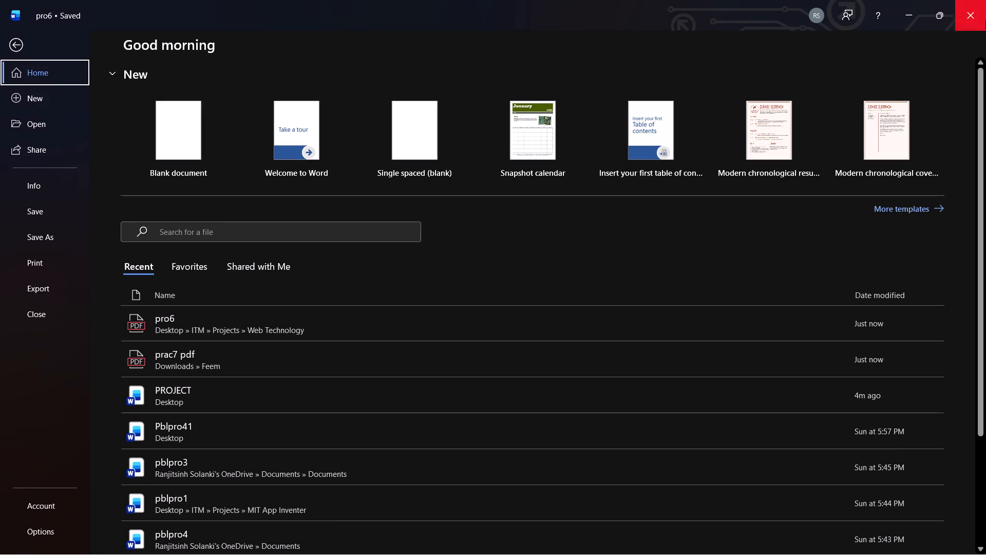
click(972, 0)
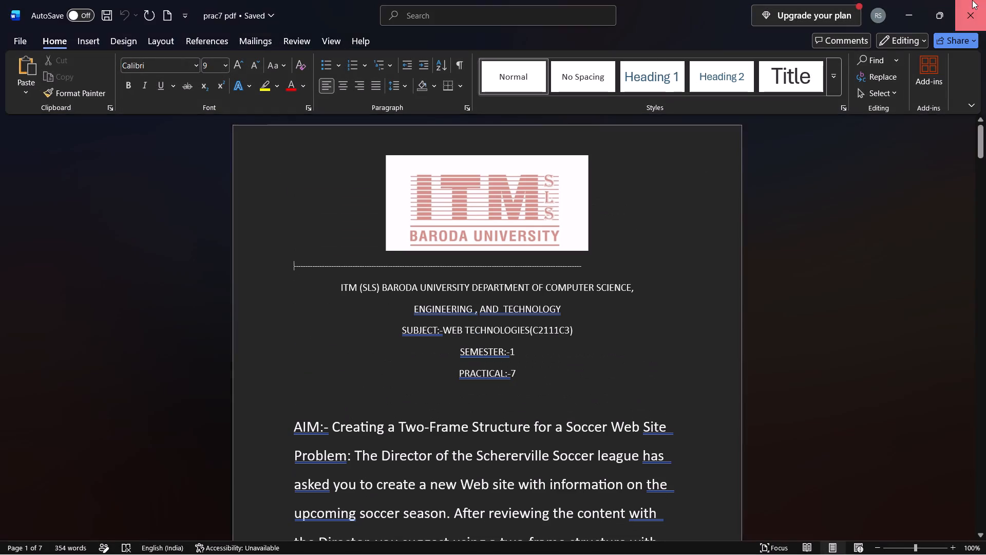
click(969, 1)
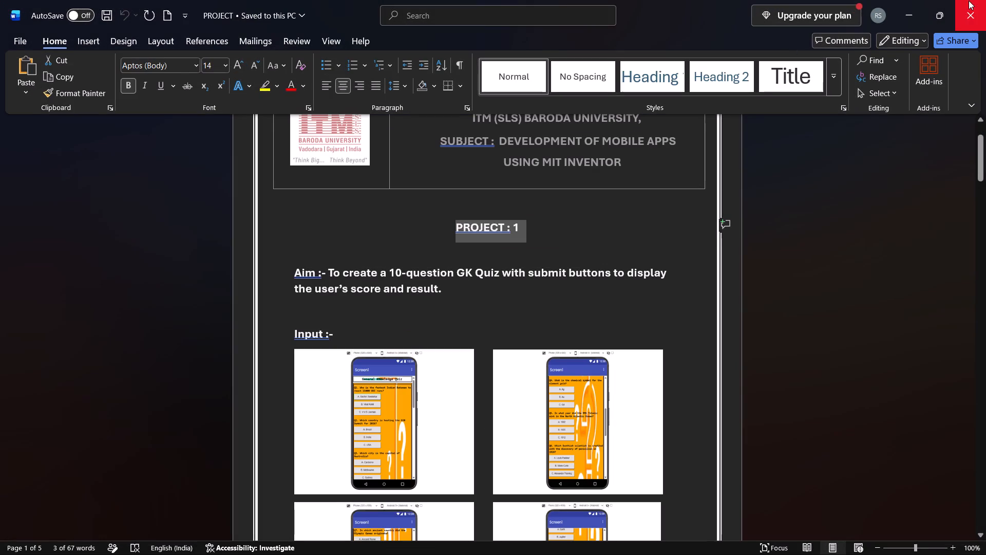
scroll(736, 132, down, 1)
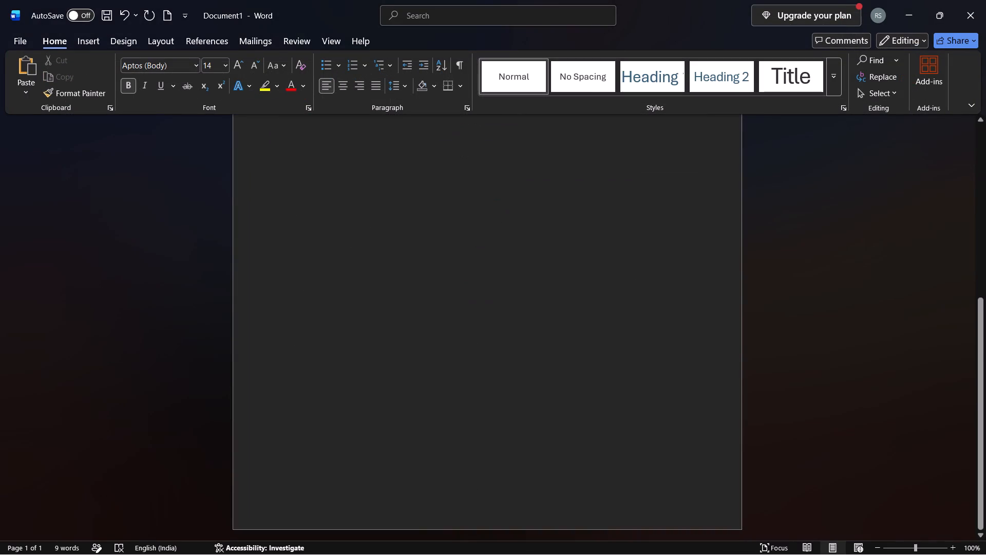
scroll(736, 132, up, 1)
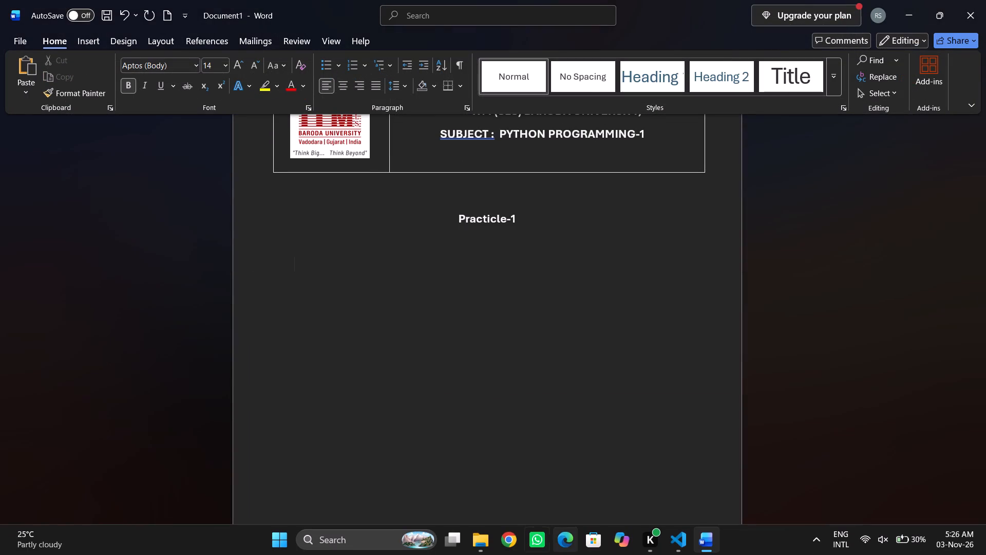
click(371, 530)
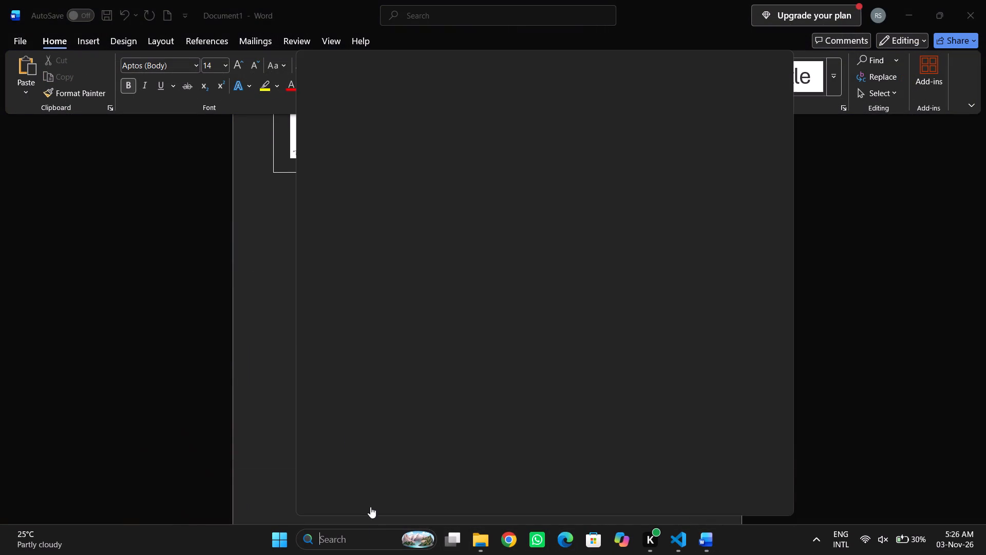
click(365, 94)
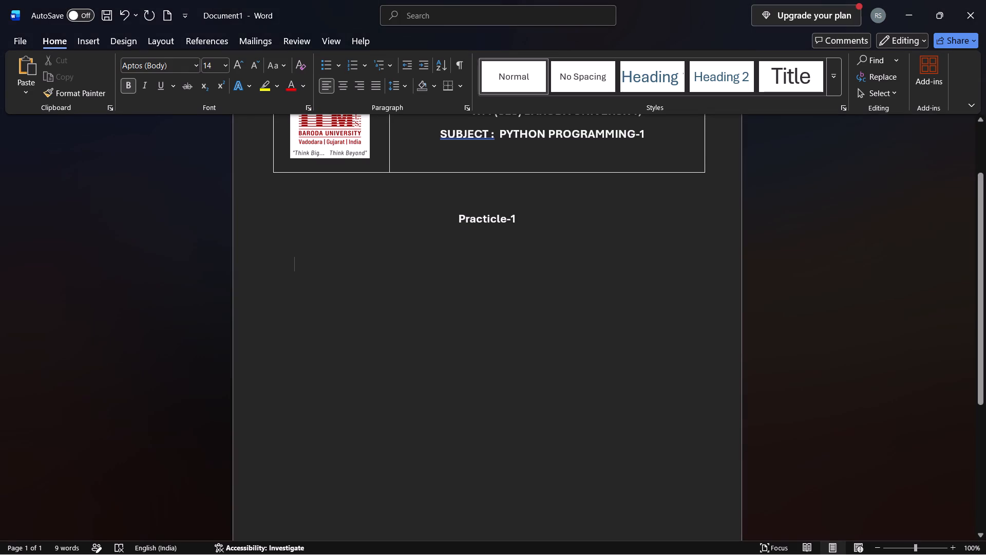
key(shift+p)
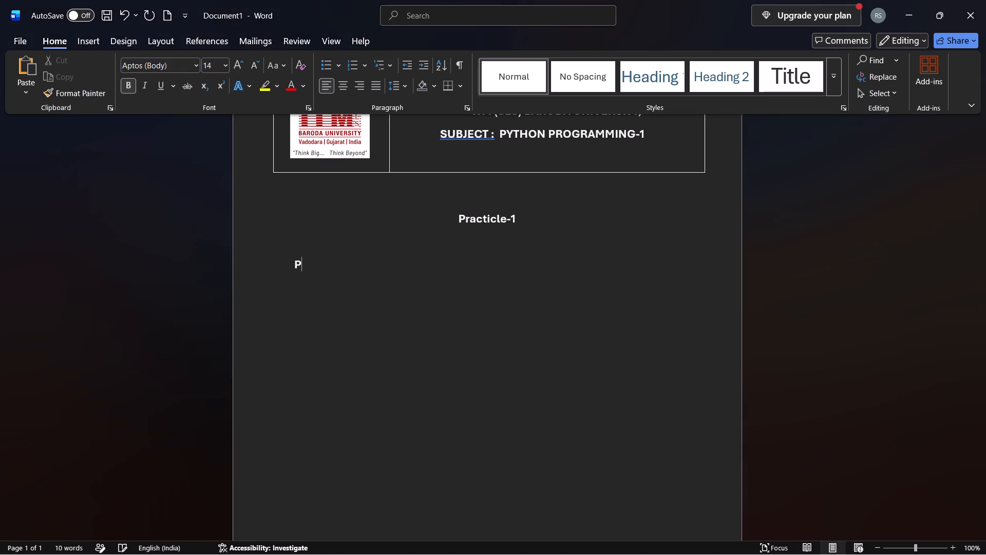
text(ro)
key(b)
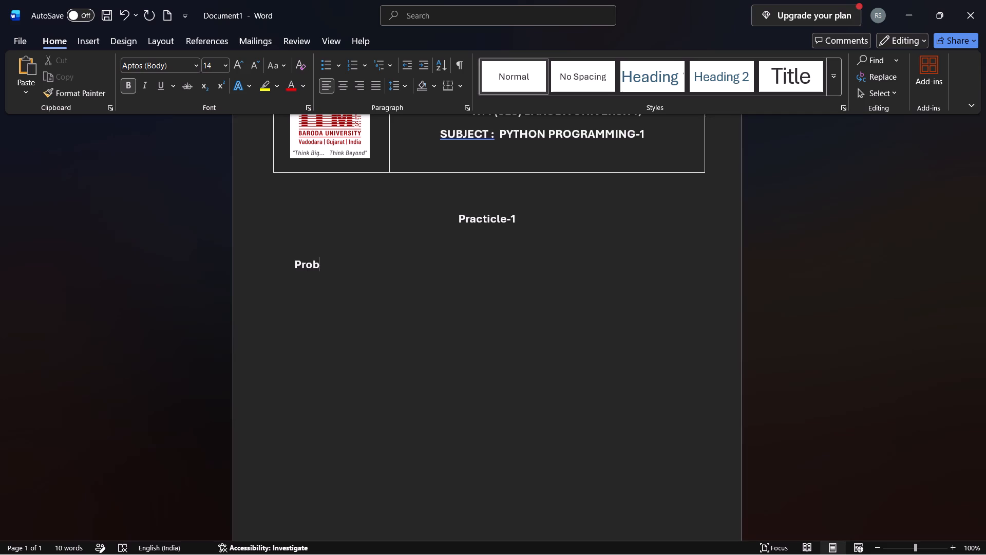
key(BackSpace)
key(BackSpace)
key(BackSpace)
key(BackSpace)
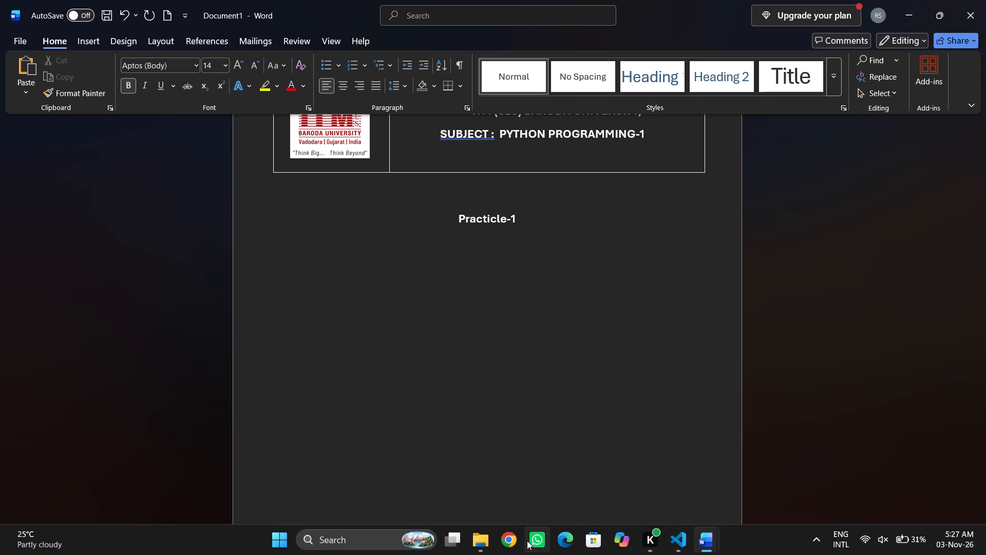
Switch to WhatsApp.
click(527, 541)
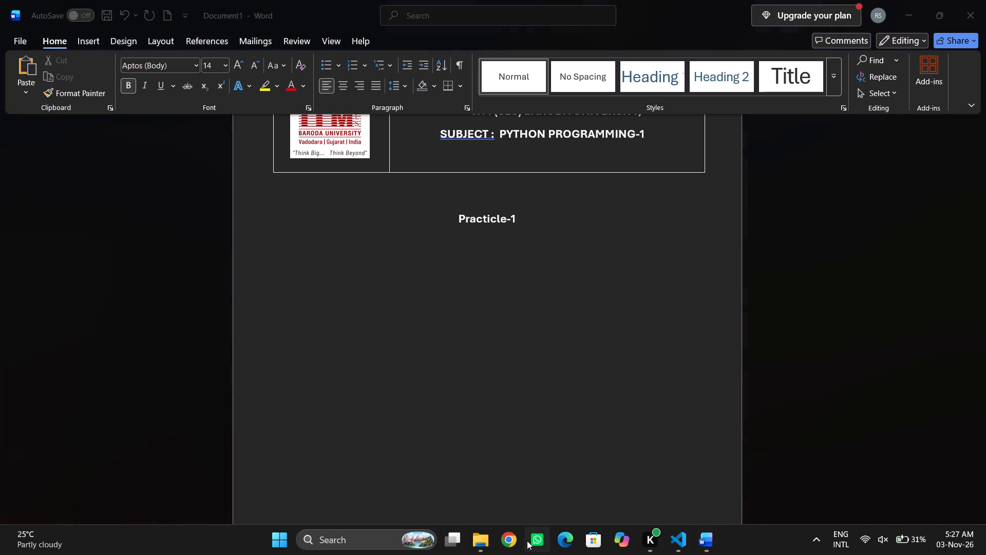
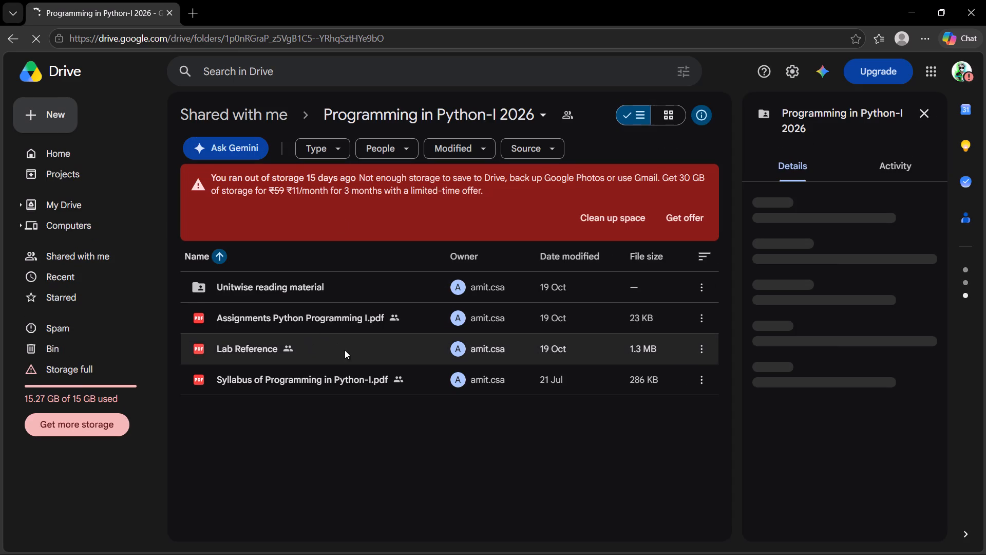
Open the Lab Reference PDF from the Drive folder and copy the P1 - 1 problem statement text without its number.
click(619, 346)
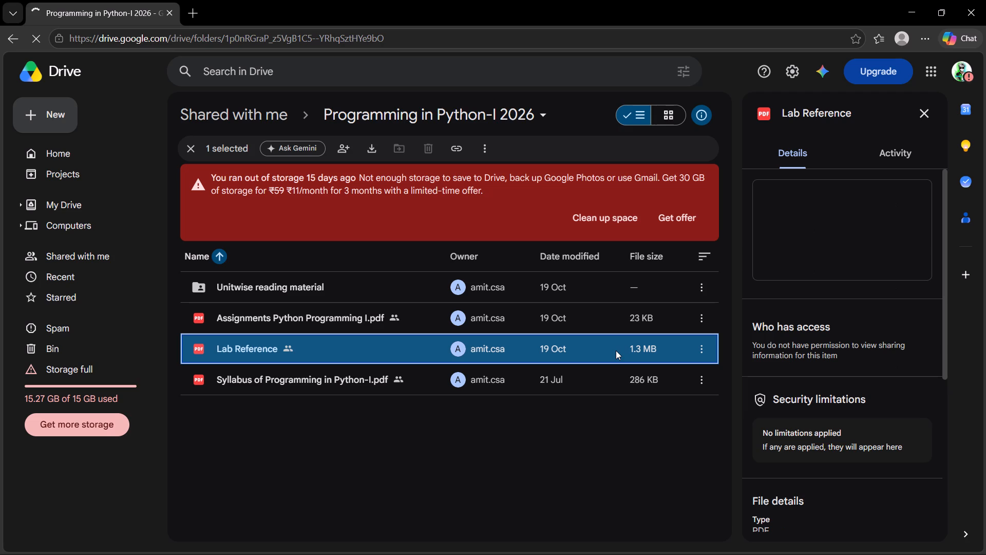
double_click(616, 350)
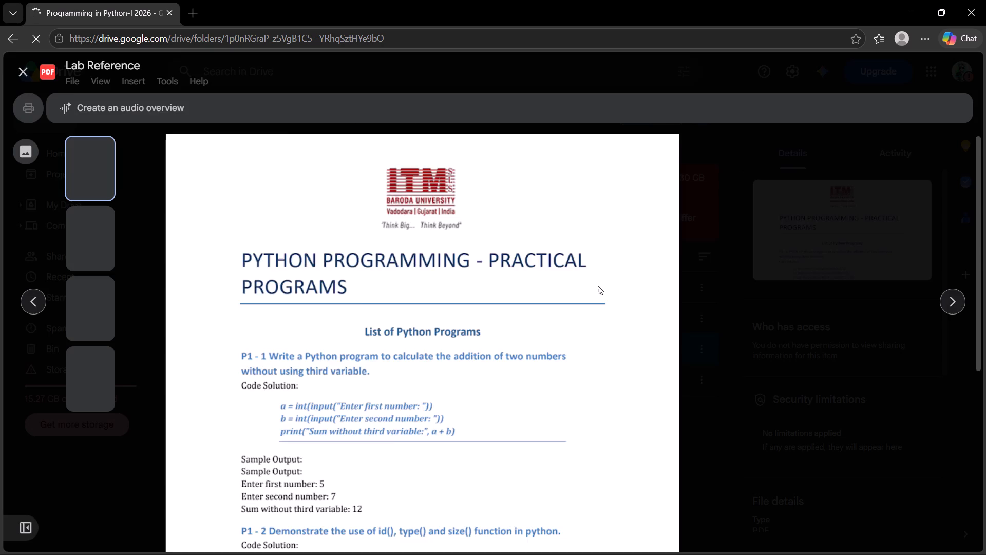
scroll(552, 276, down, 1)
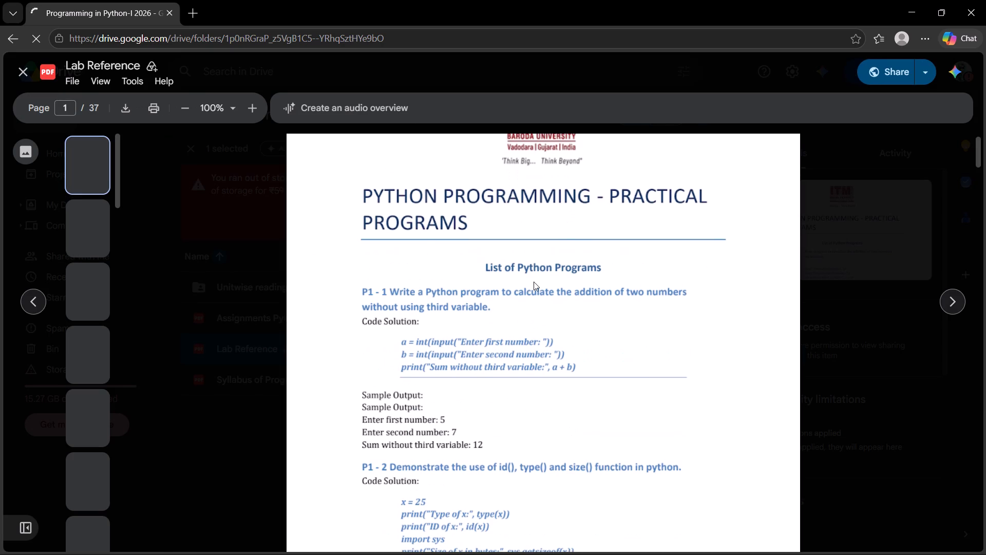
drag(391, 289, 433, 302)
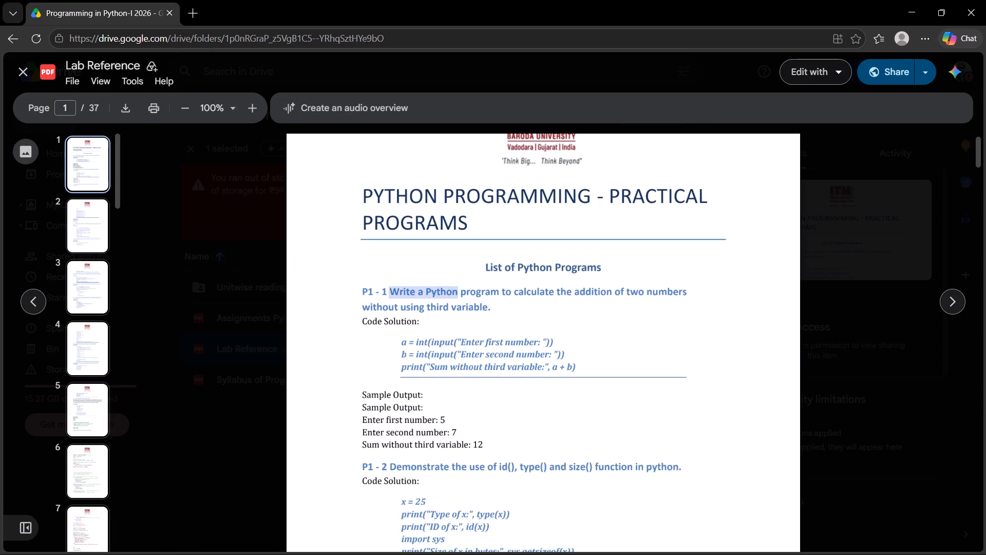
drag(433, 302, 466, 307)
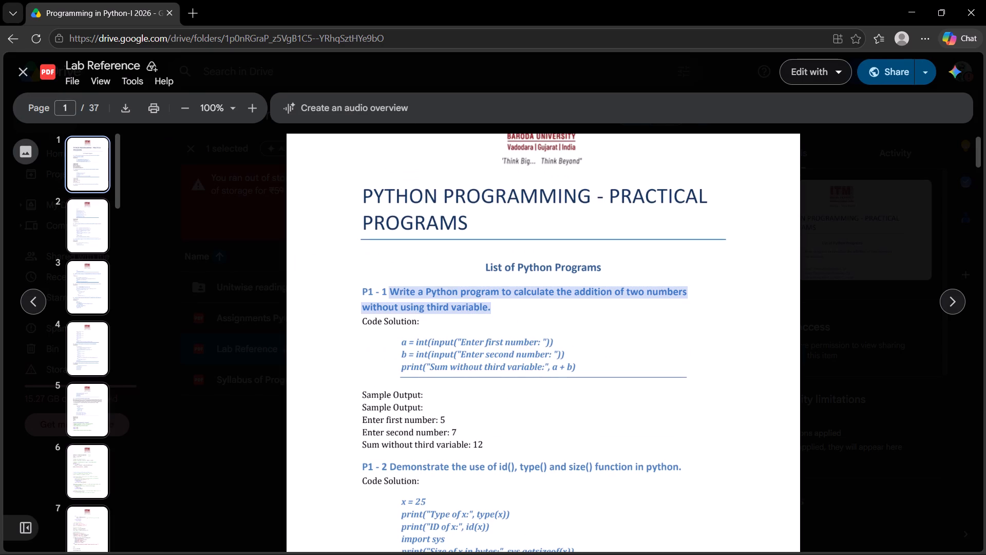
key(ctrl+c)
key(ctrl+c)
key(ctrl+c)
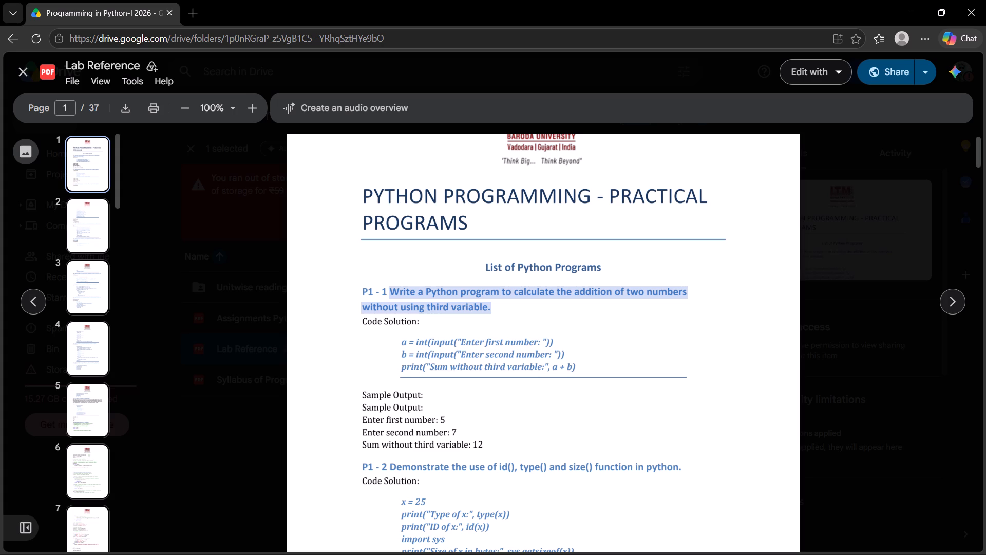
click(466, 307)
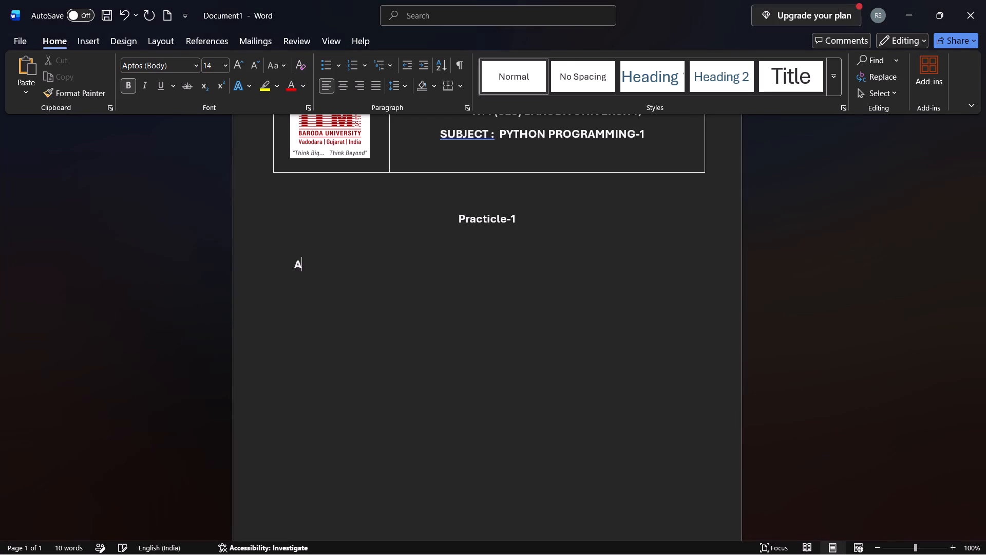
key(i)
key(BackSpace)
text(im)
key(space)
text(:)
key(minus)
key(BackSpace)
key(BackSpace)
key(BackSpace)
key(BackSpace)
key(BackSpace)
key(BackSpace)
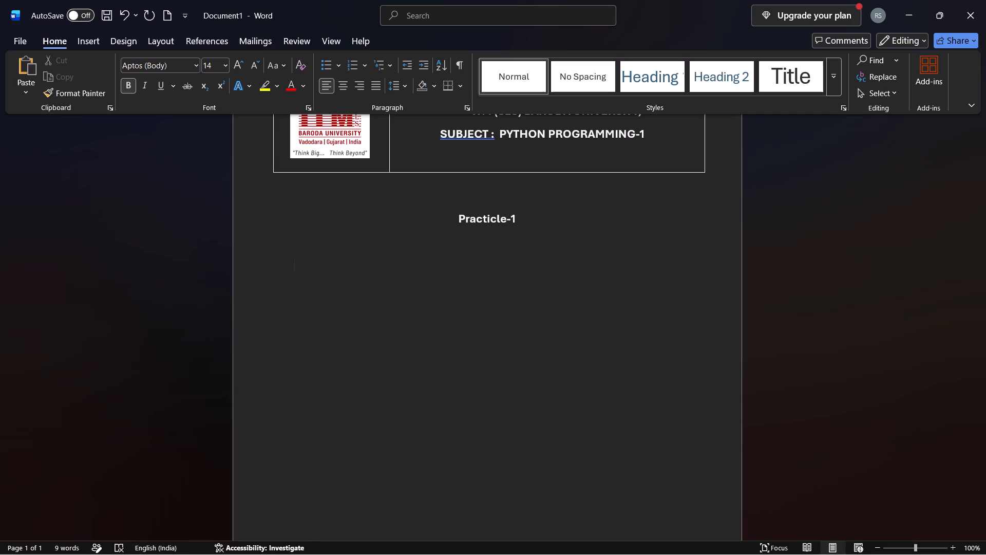
In the Word document, enter the label "Problem statement :-" on the left-aligned line below the Practicle-1 heading.
key(shift+p)
text(roblrm)
key(BackSpace)
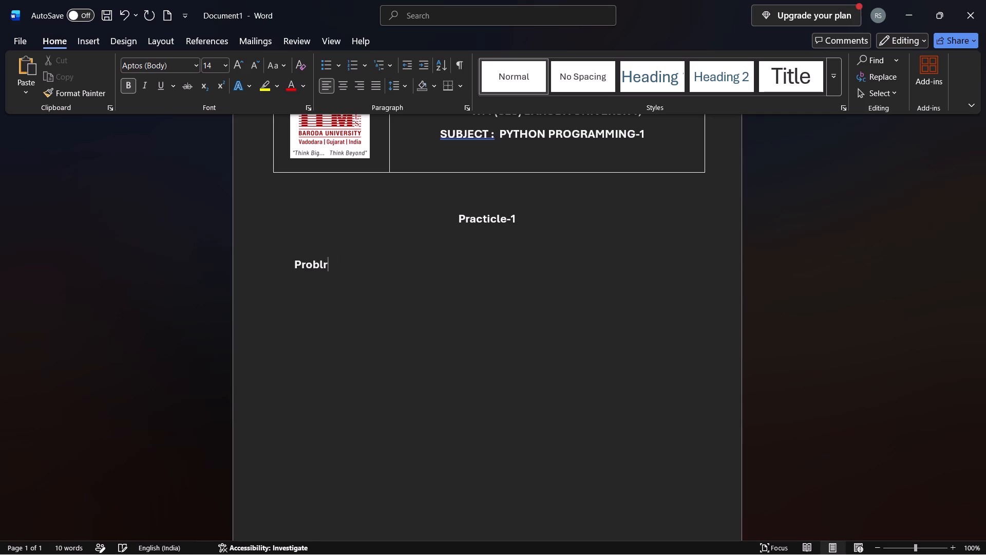
key(BackSpace)
text(em)
key(space)
text(stst)
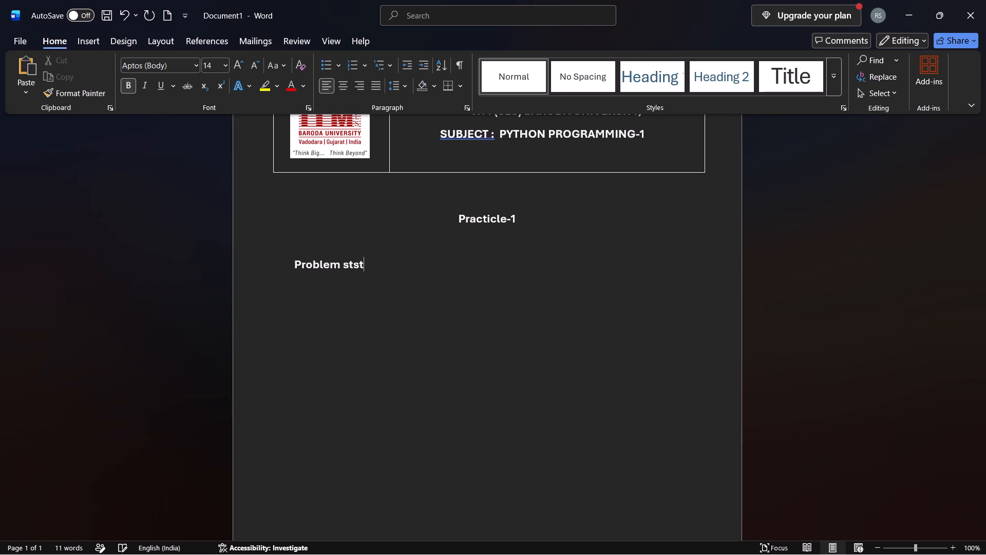
key(e)
text(me)
key(BackSpace)
key(BackSpace)
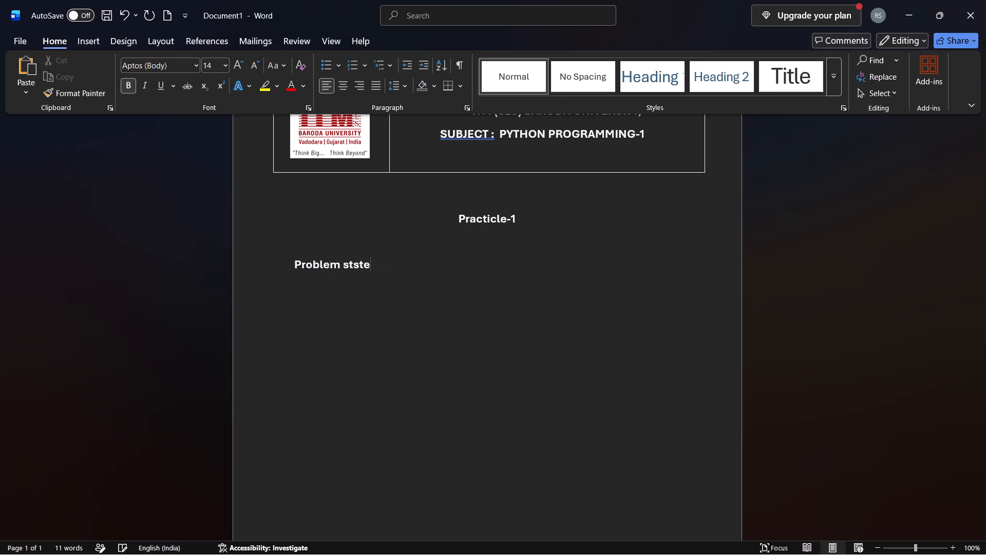
key(BackSpace)
key(BackSpace)
key(BackSpace)
key(a)
key(t)
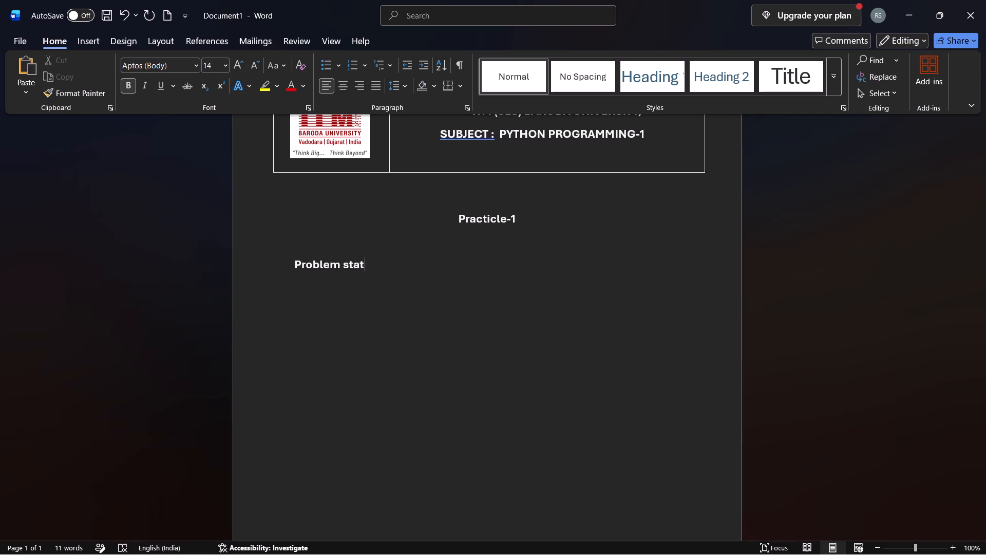
text(ement)
key(space)
text(:)
key(minus)
key(space)
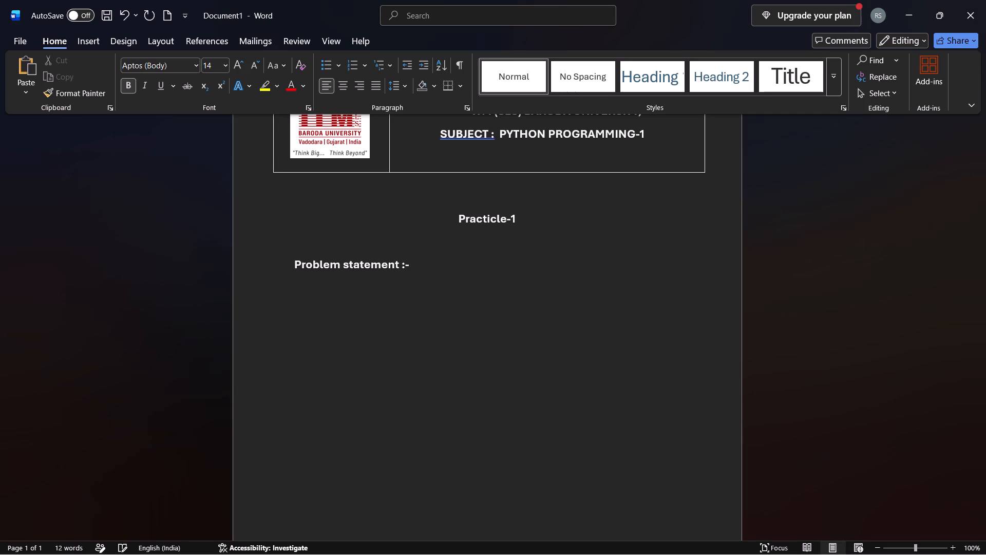
Paste the copied problem statement after the label and join its two lines with a single space before "without".
key(ctrl+v)
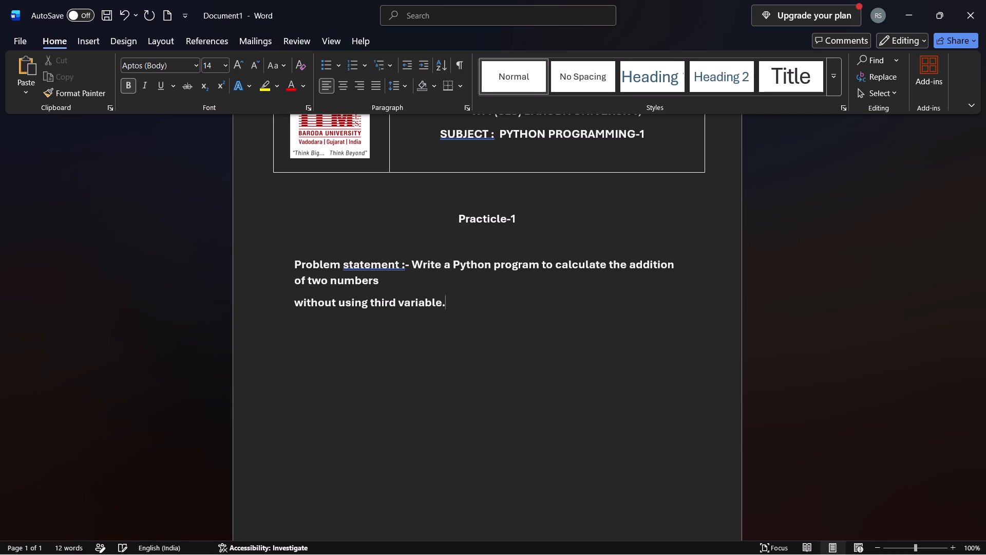
click(291, 301)
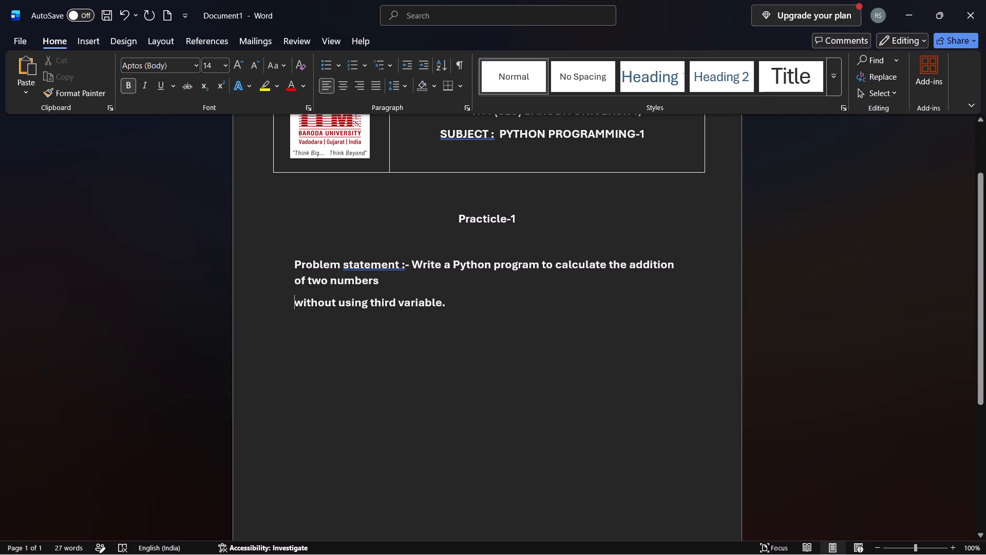
key(BackSpace)
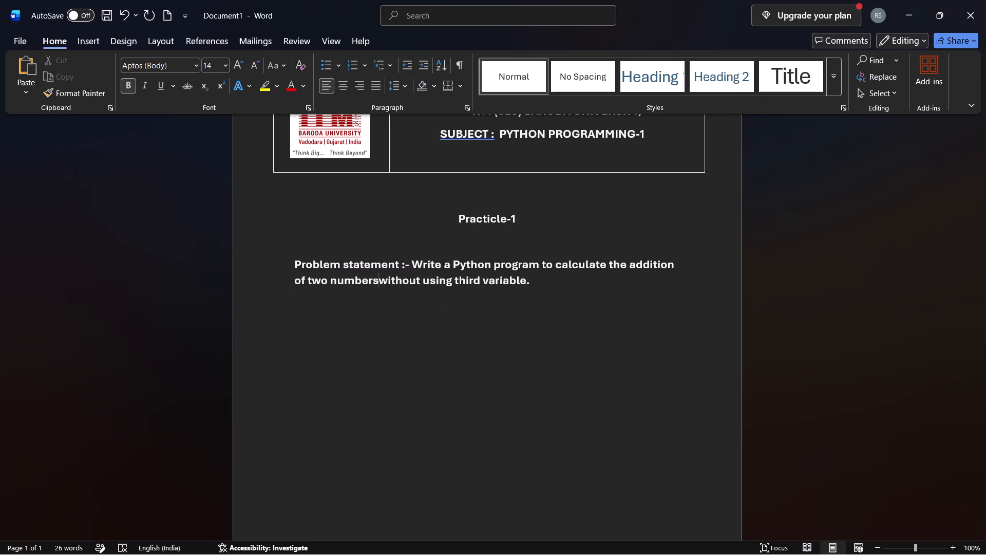
key(space)
key(space)
key(BackSpace)
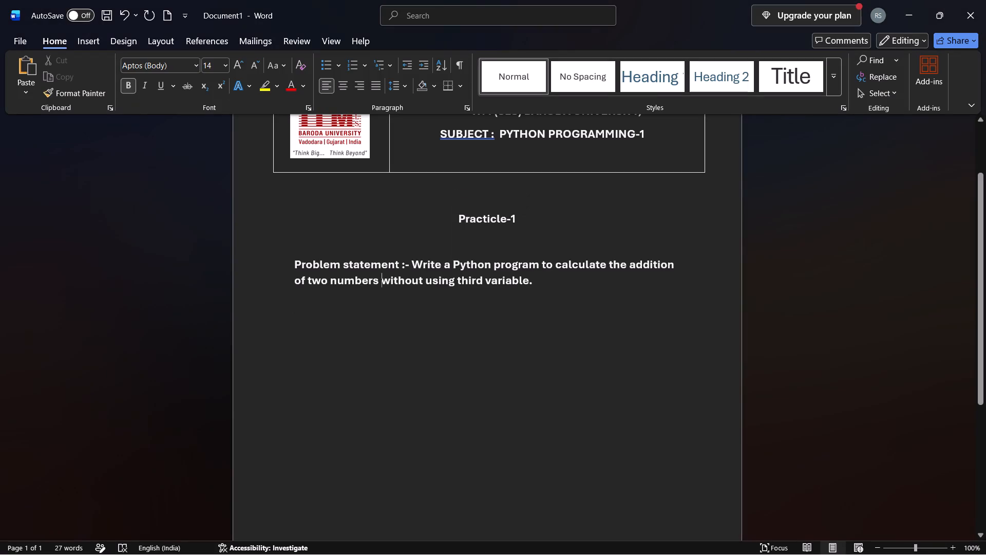
click(543, 296)
Move the problem statement text onto its own line below the "Problem statement :-" label.
click(409, 261)
key(Return)
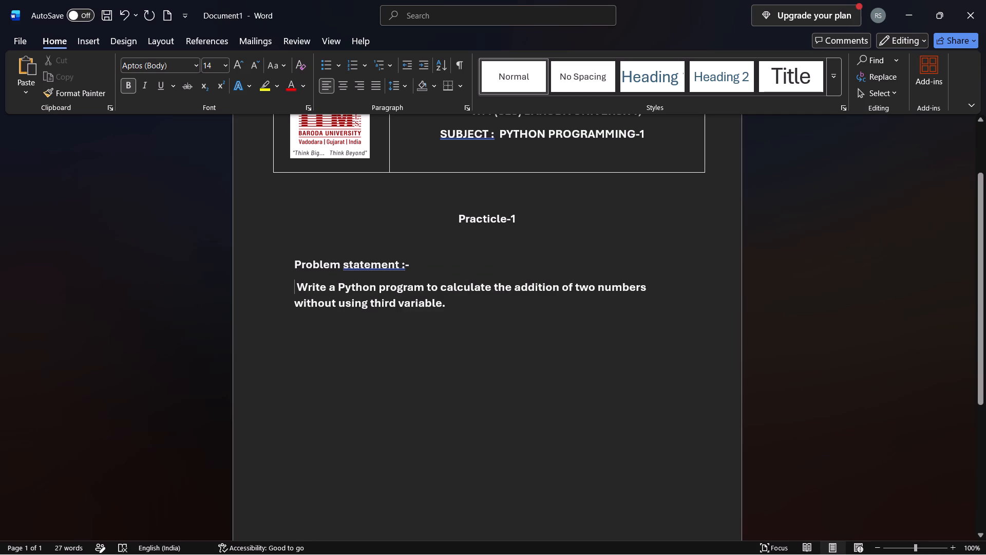
Enter the label "Code :-" below the problem statement, leaving one blank line between them, and start a new line under it.
click(458, 309)
key(Return)
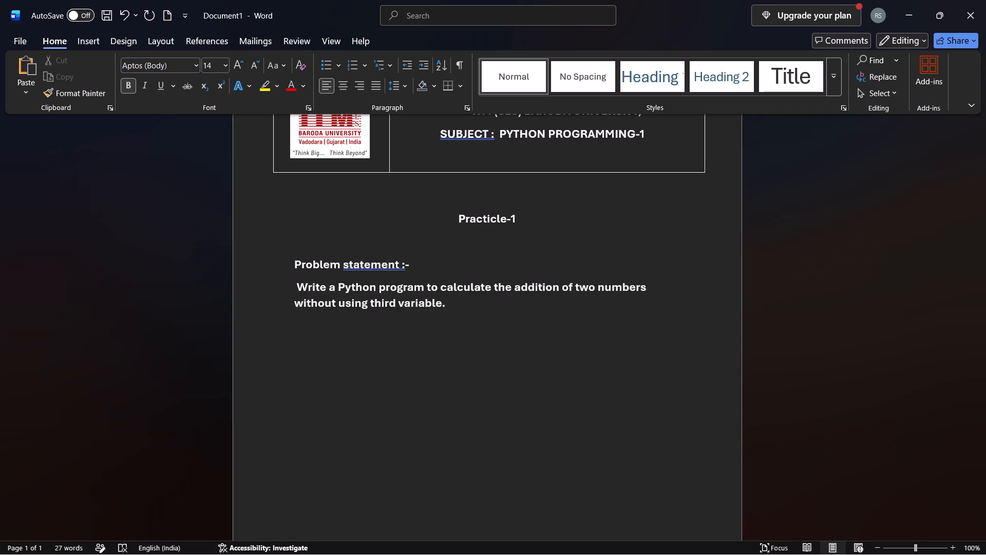
key(Return)
text(co)
key(BackSpace)
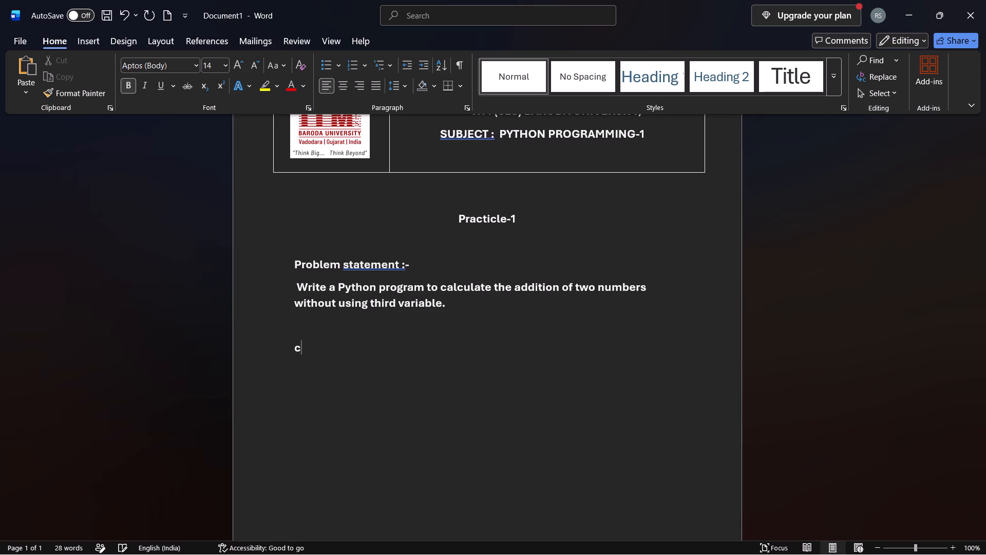
key(BackSpace)
text(de)
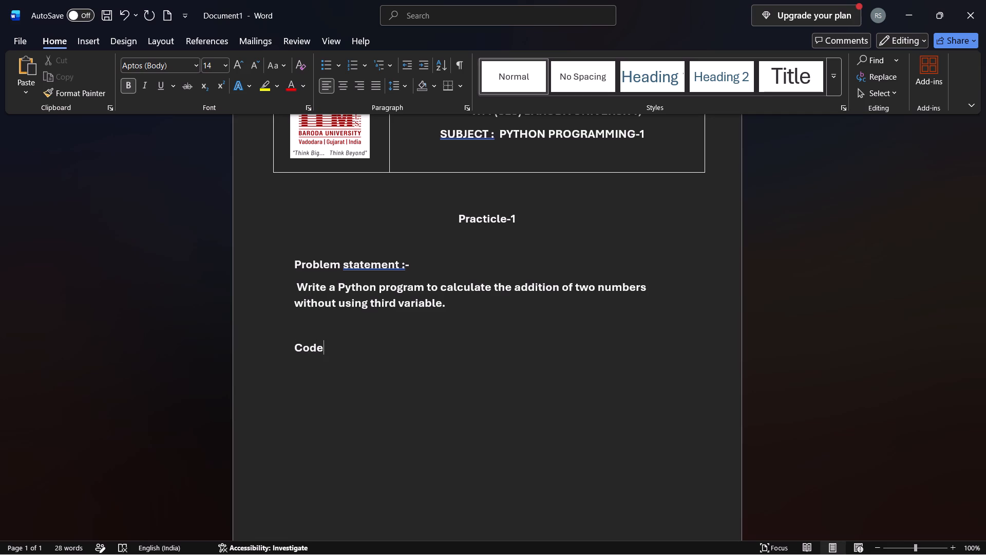
key(shift+space)
key(shift+colon)
key(minus)
key(Return)
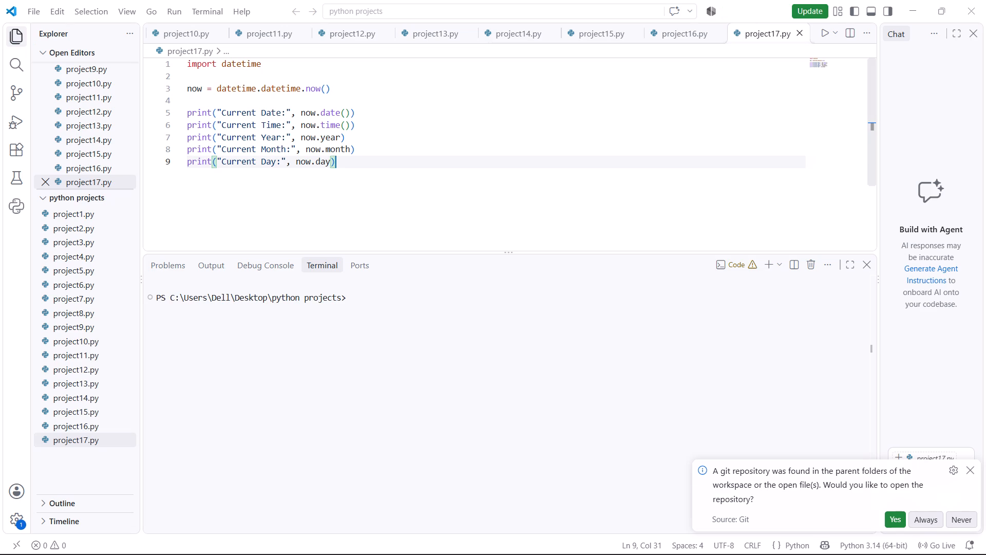
In Visual Studio Code, open project1.py and copy all of its code.
scroll(346, 163, up, 1)
double_click(51, 208)
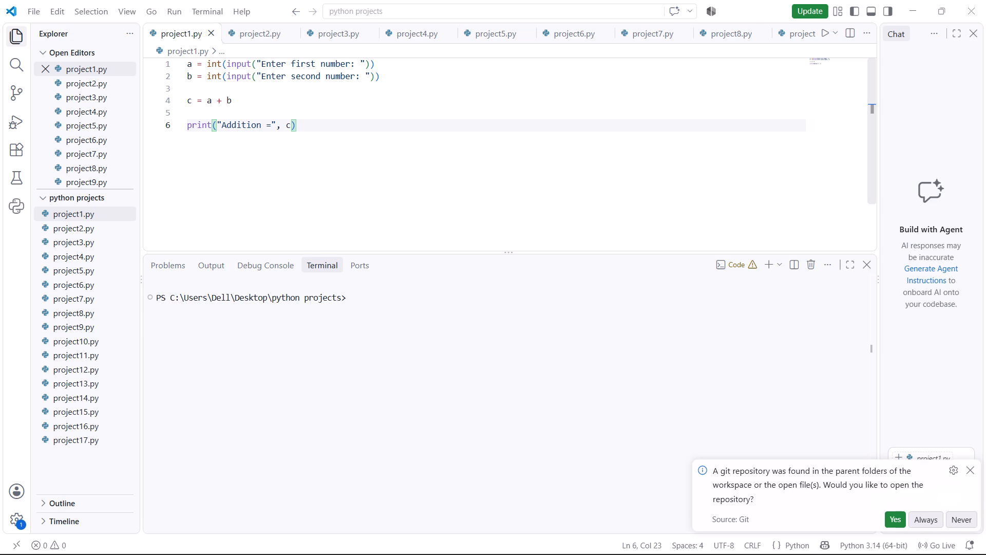
key(ctrl+a)
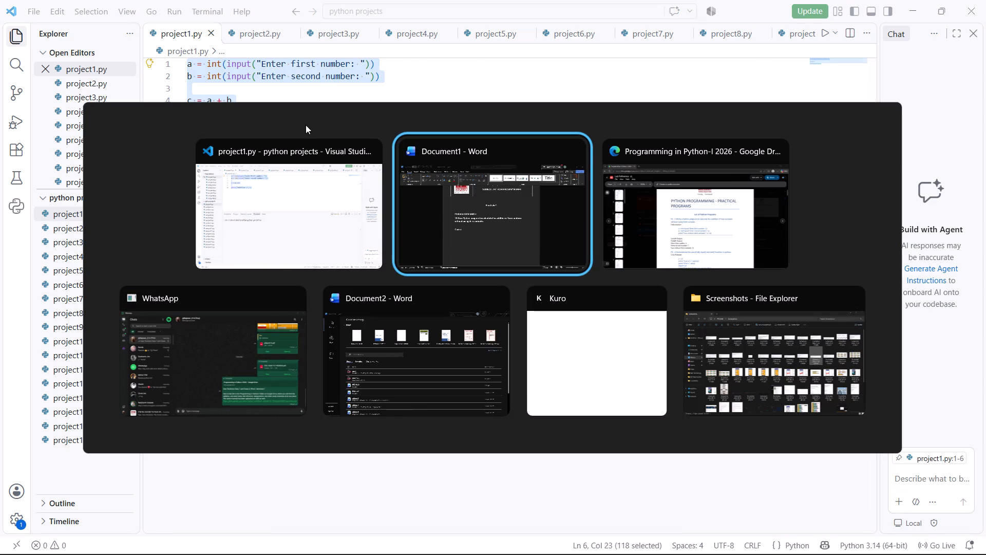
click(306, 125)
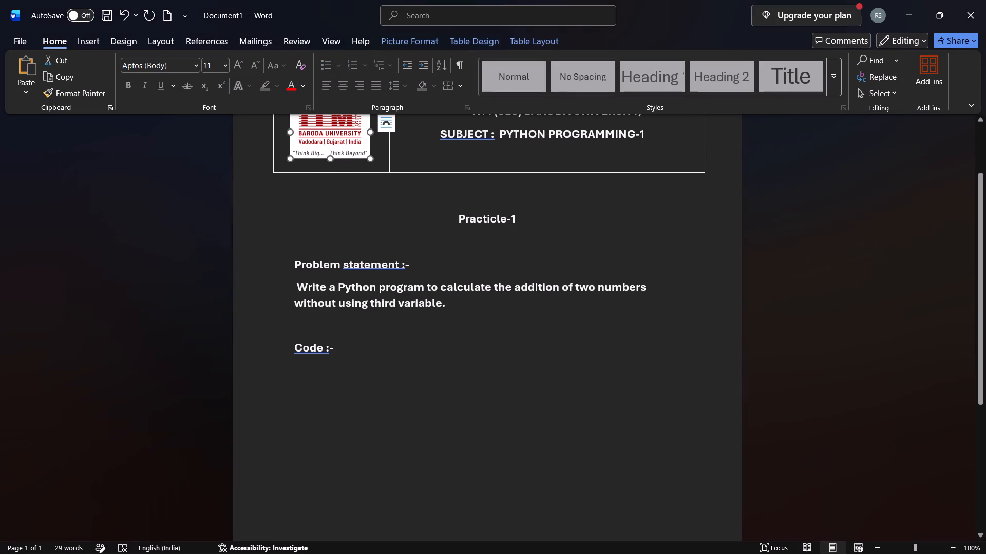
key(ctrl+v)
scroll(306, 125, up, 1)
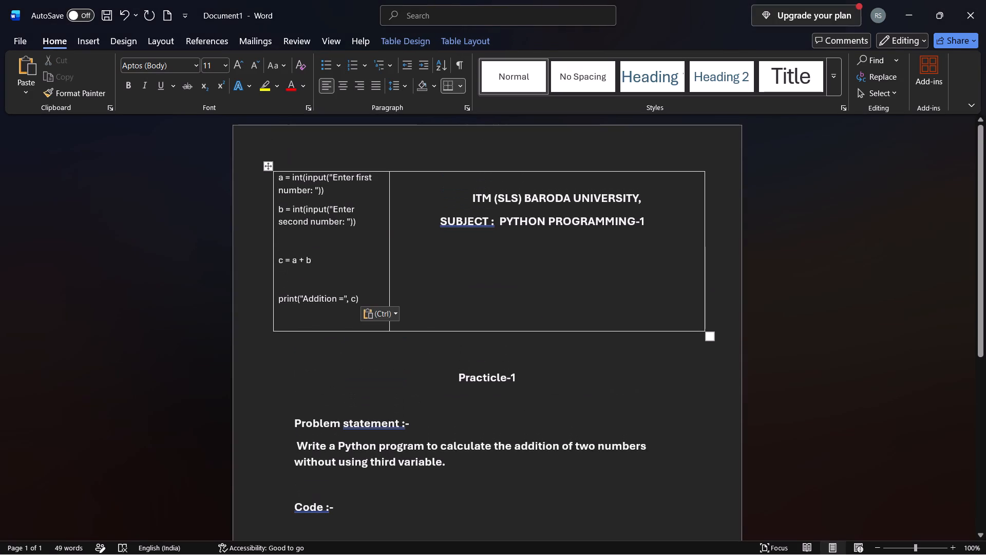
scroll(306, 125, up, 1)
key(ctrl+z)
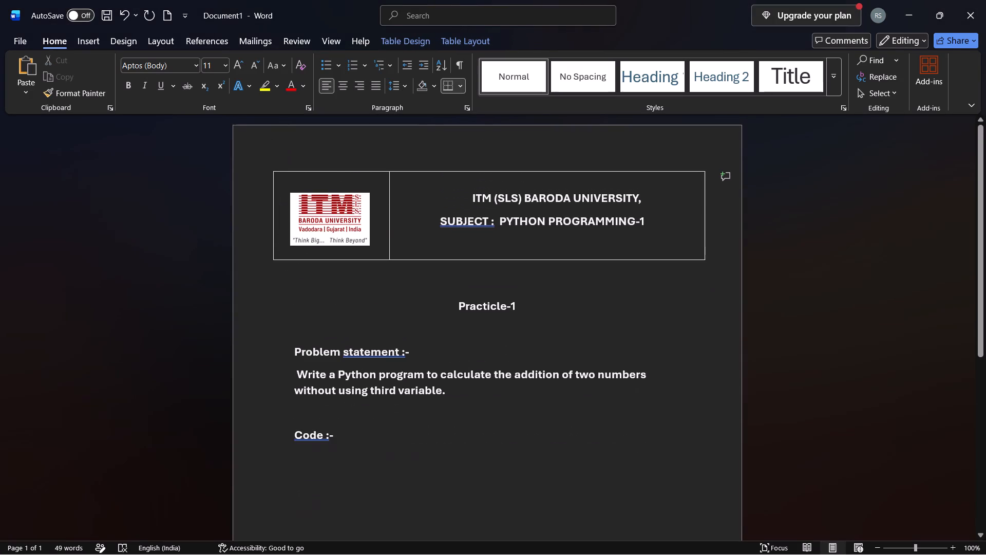
In the Word document, paste the copied project1.py code on the line below the "Code :-" label.
scroll(306, 125, down, 1)
scroll(306, 125, up, 1)
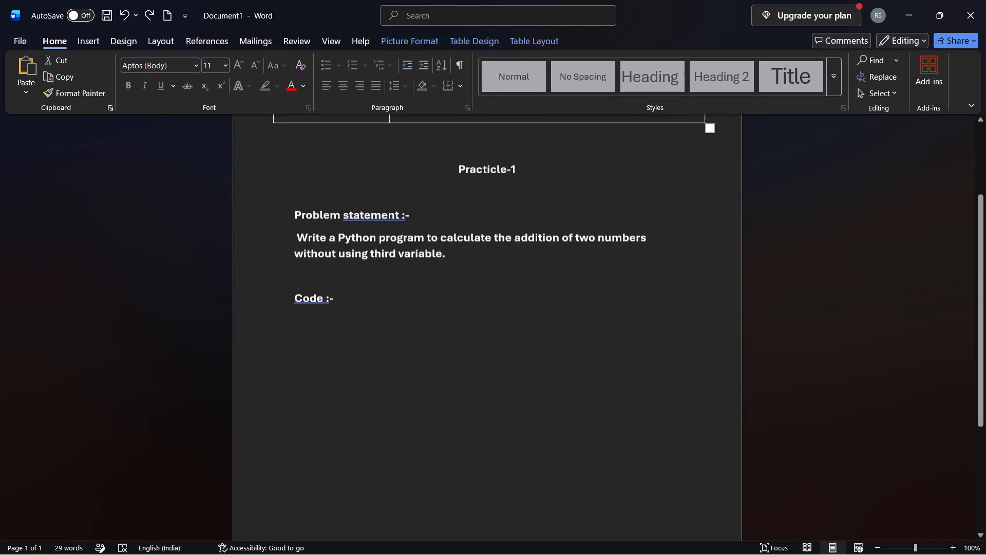
scroll(306, 125, up, 1)
double_click(348, 299)
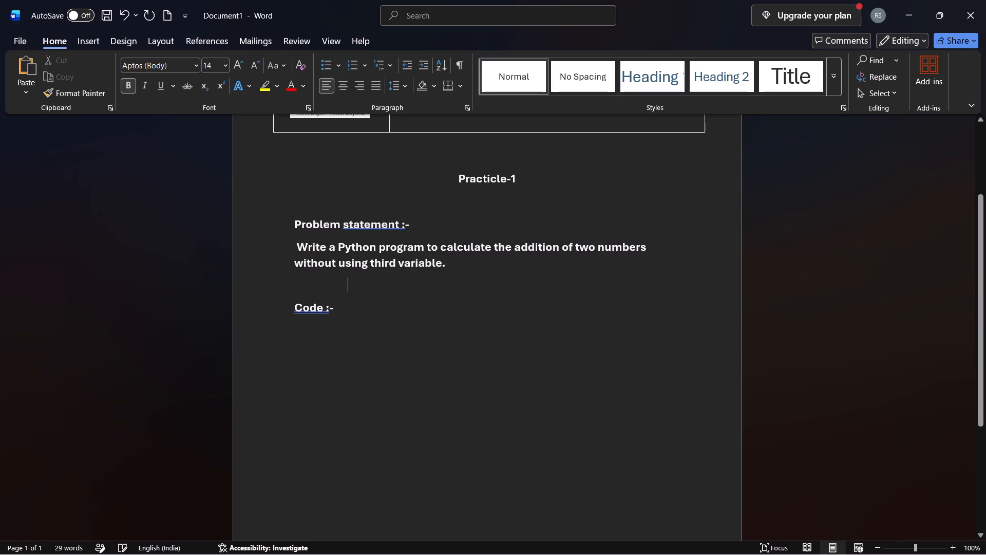
click(343, 309)
key(Return)
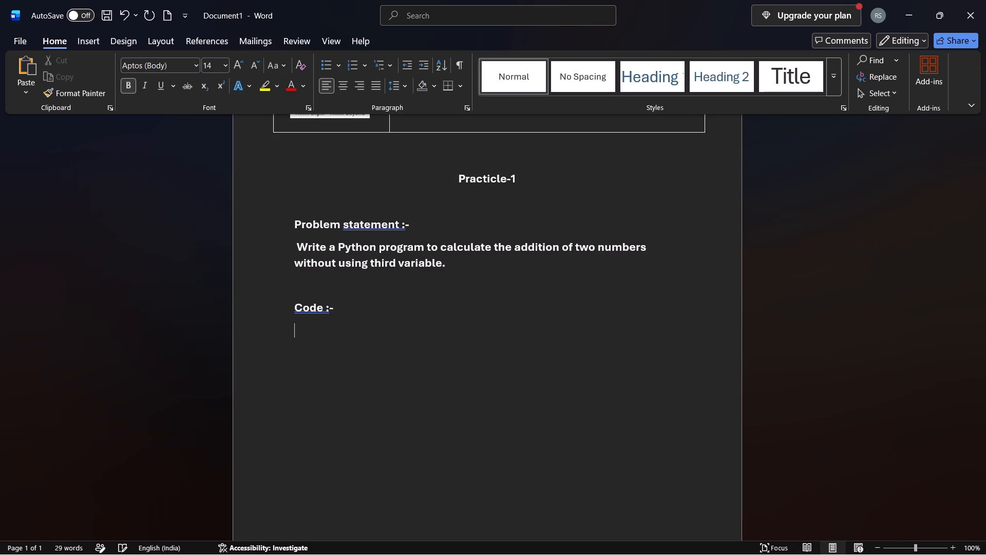
key(ctrl+v)
Remove the blank lines before and after "c = a + b" in the pasted code.
scroll(343, 309, down, 1)
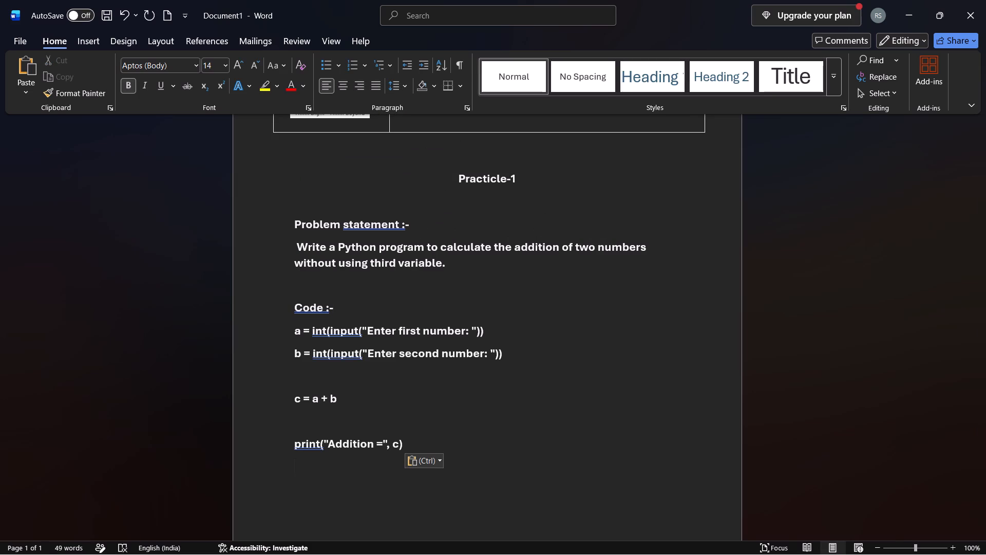
scroll(343, 309, down, 1)
click(311, 304)
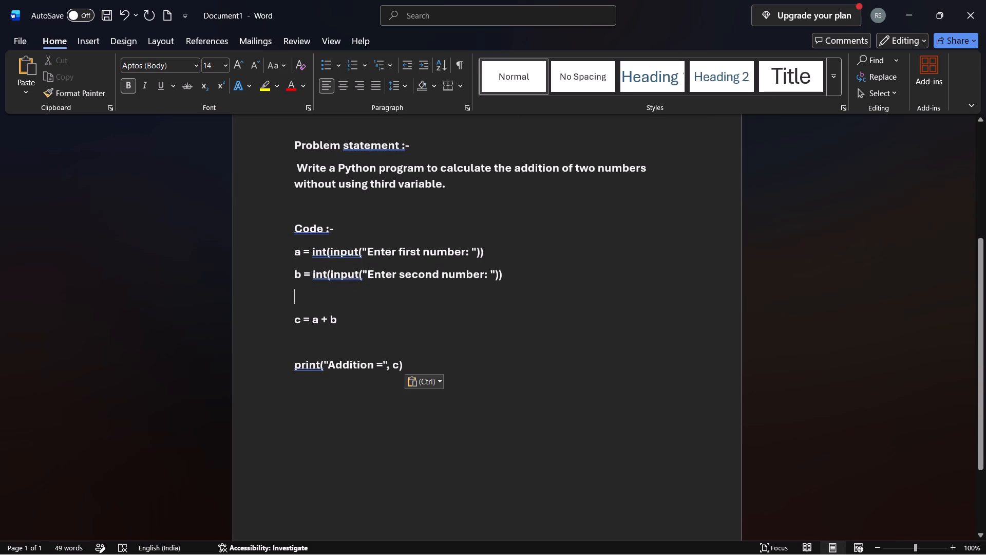
key(BackSpace)
click(291, 328)
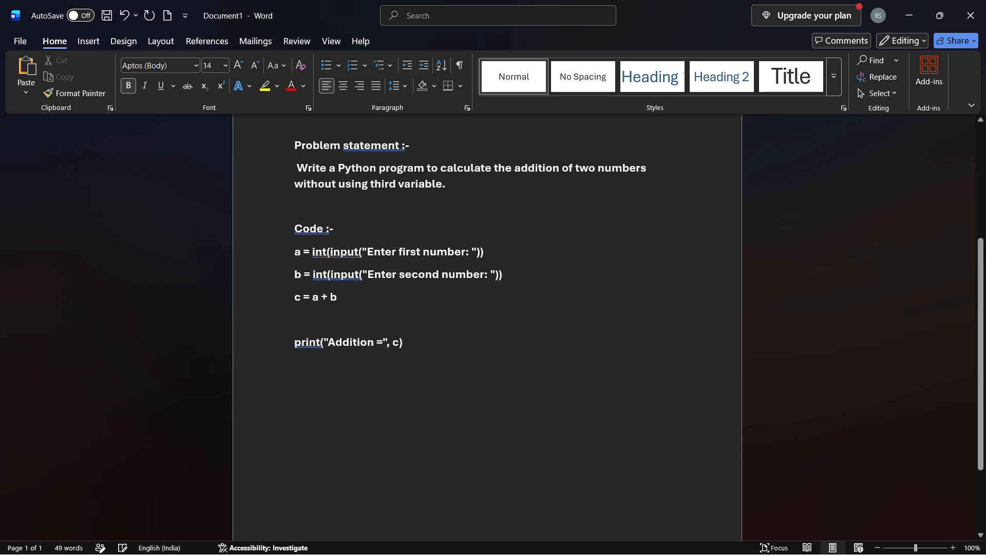
key(BackSpace)
click(416, 313)
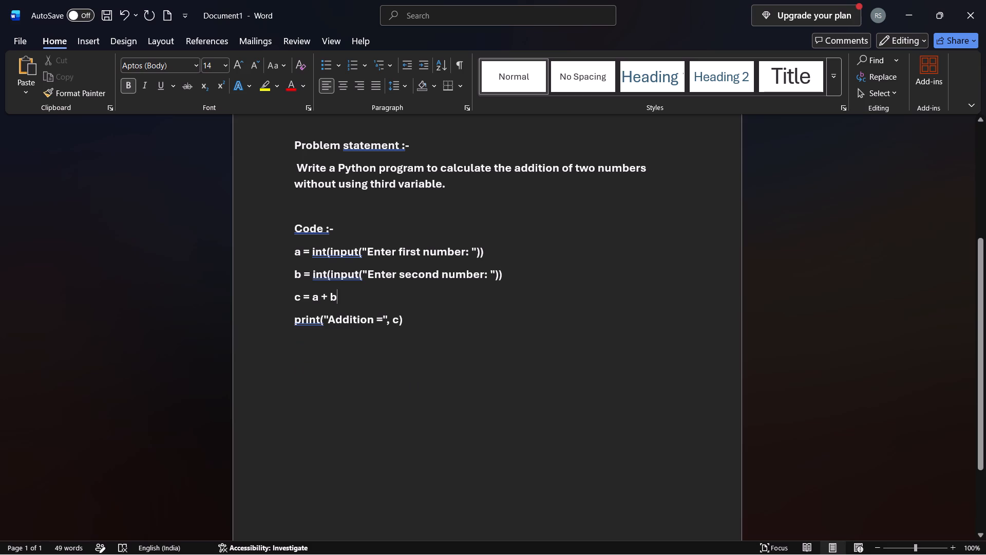
key(Return)
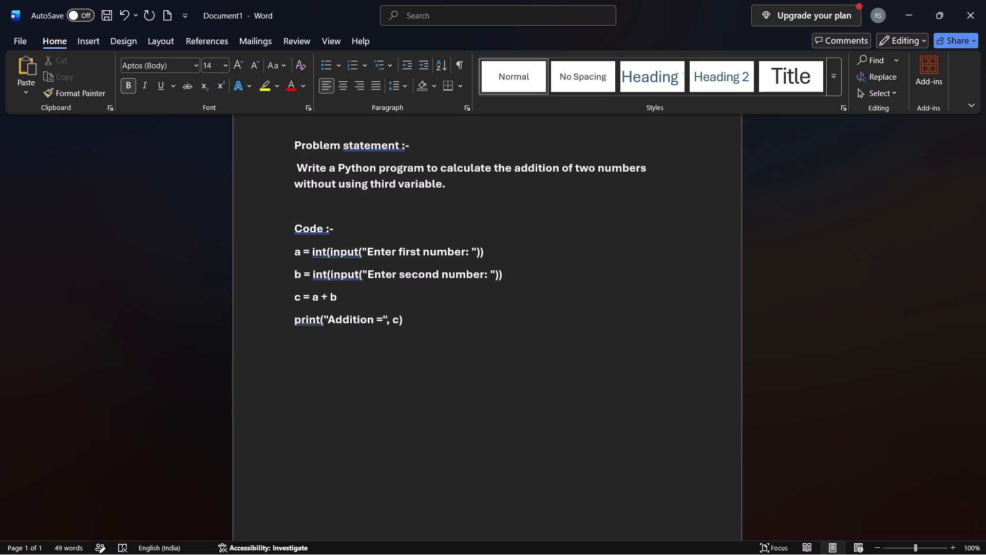
In the Document2 Word window, open the recent pro6 PDF and look through its page layout and its name and branch footer.
scroll(416, 313, down, 1)
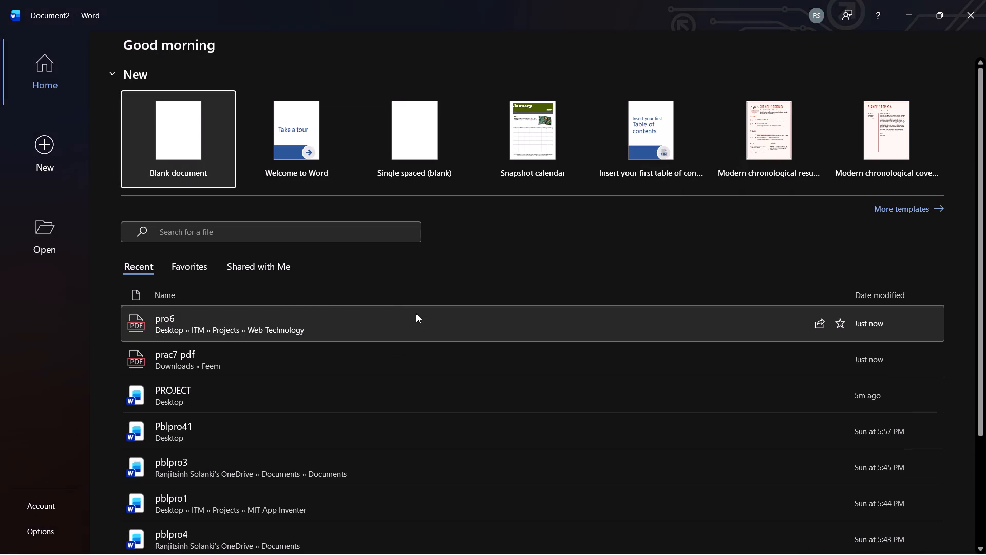
double_click(269, 329)
scroll(269, 329, down, 1)
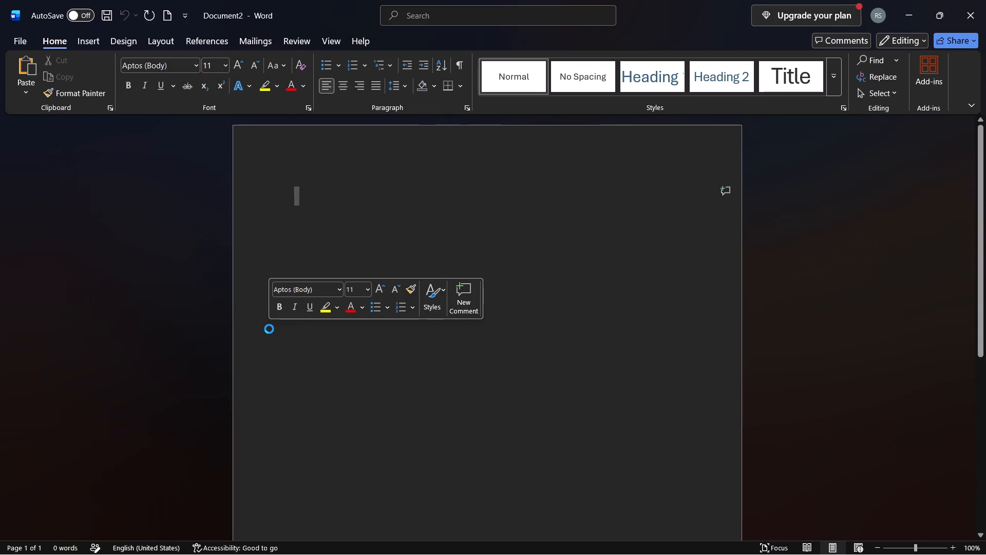
scroll(326, 405, down, 1)
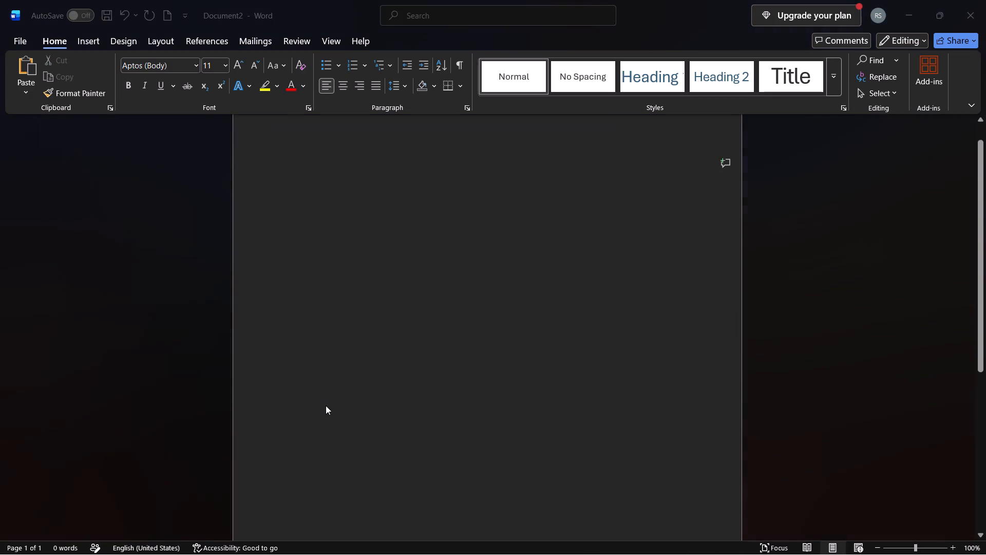
scroll(326, 405, down, 1)
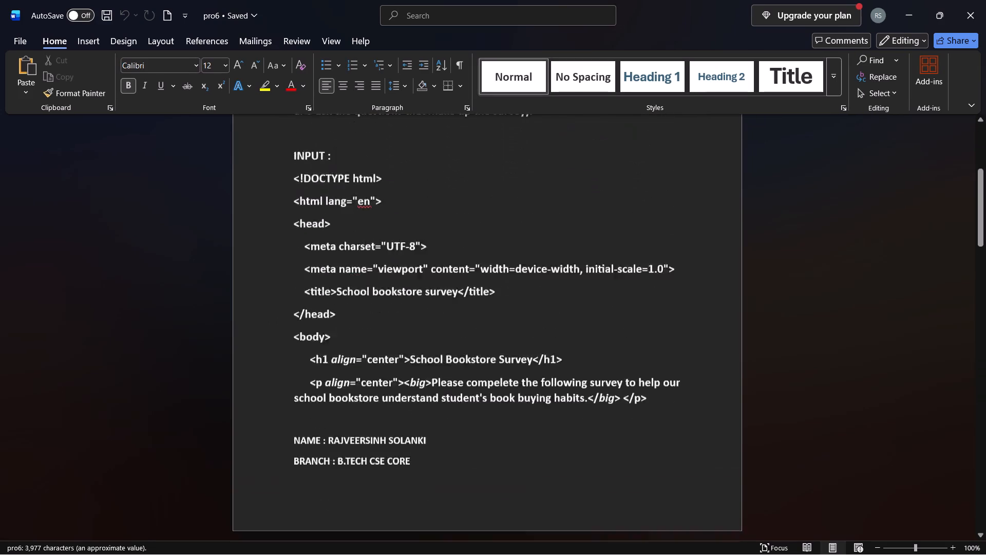
scroll(326, 405, down, 1)
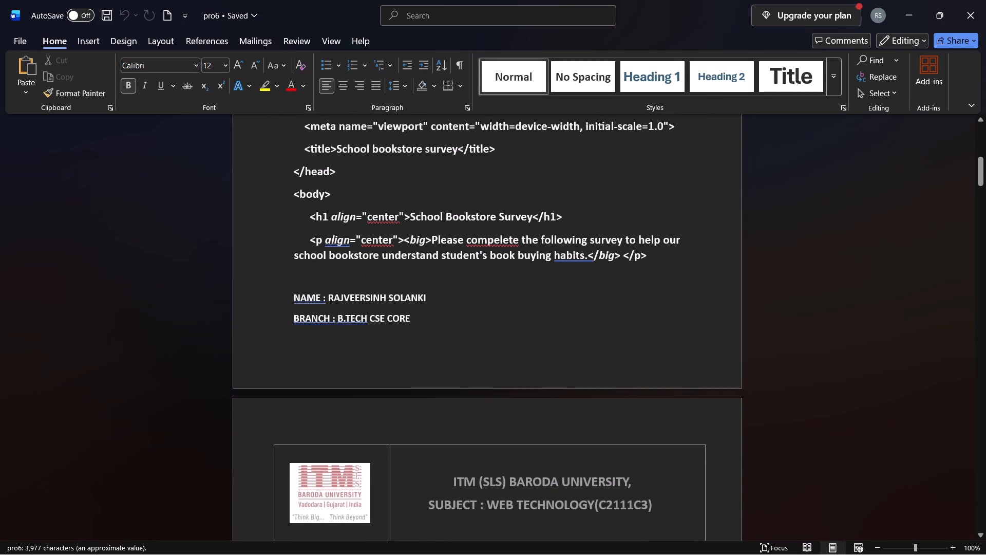
scroll(385, 357, down, 2)
scroll(385, 357, up, 1)
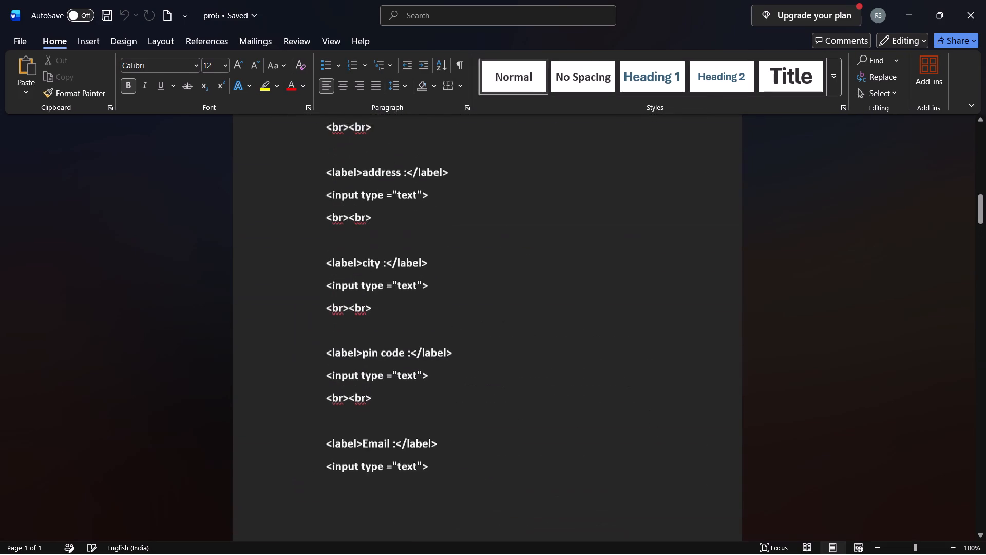
scroll(385, 357, up, 3)
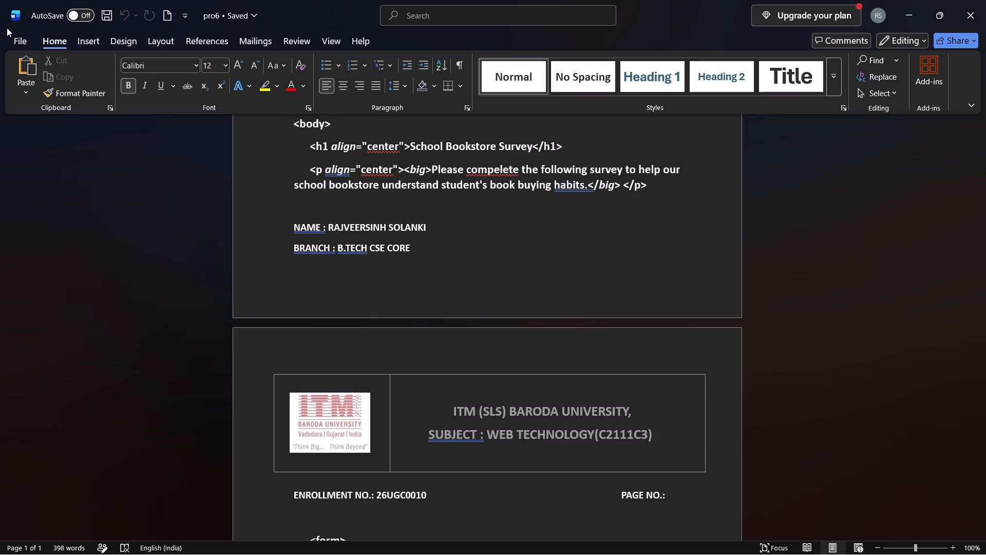
Open the recent PROJECT document stored on the Desktop.
click(14, 47)
scroll(193, 252, down, 1)
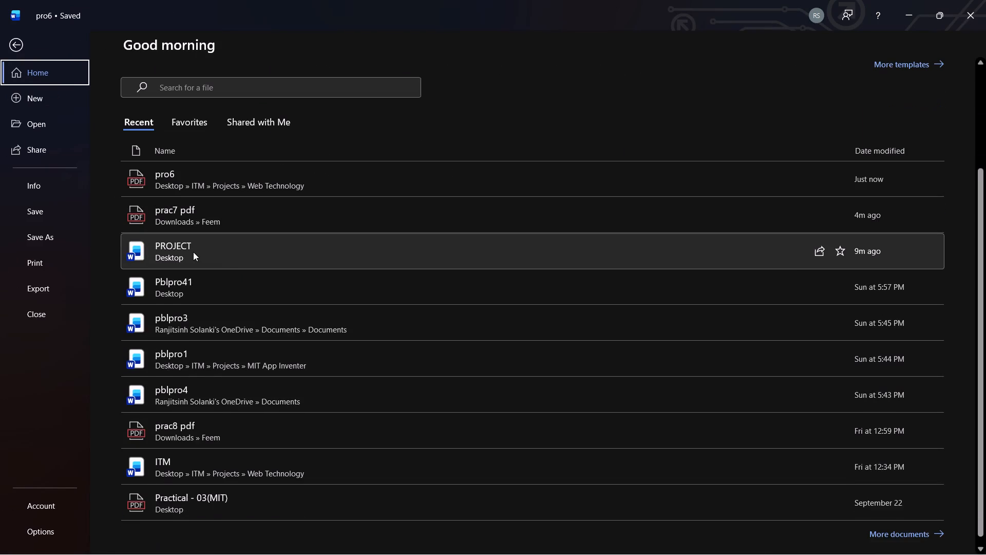
scroll(193, 252, down, 1)
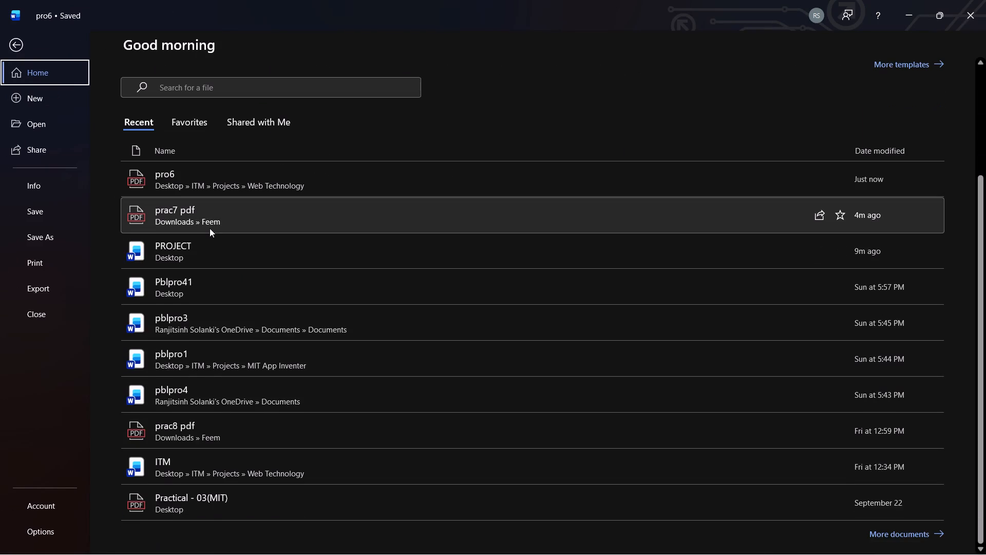
double_click(207, 254)
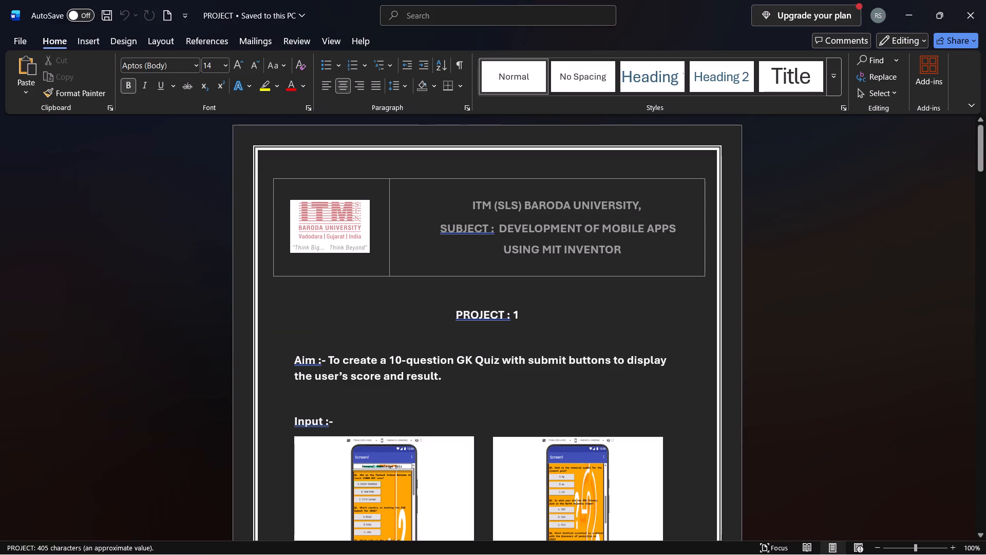
In the PROJECT document, copy the three-line page footer containing the name, branch, enrollment number and page number labels.
scroll(313, 335, down, 2)
scroll(313, 335, up, 2)
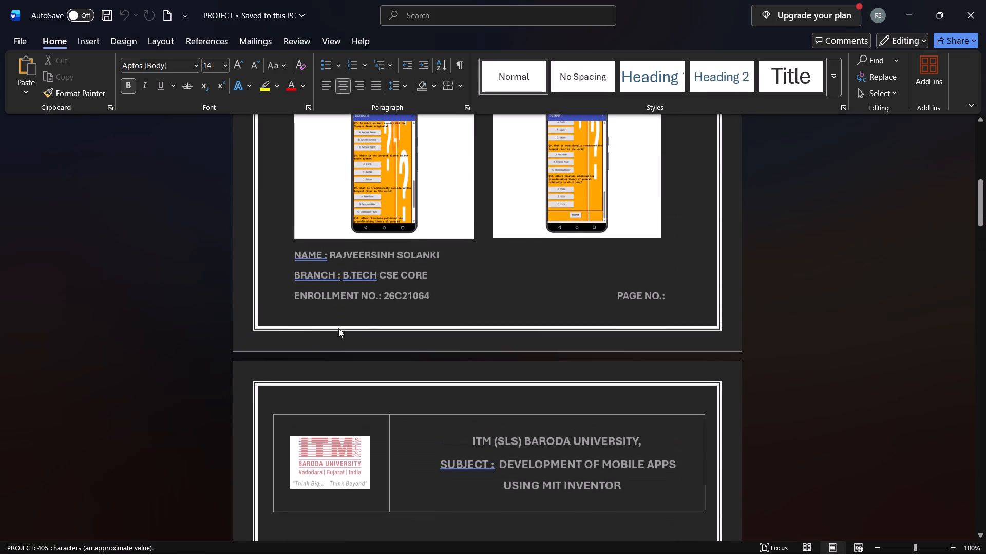
double_click(469, 283)
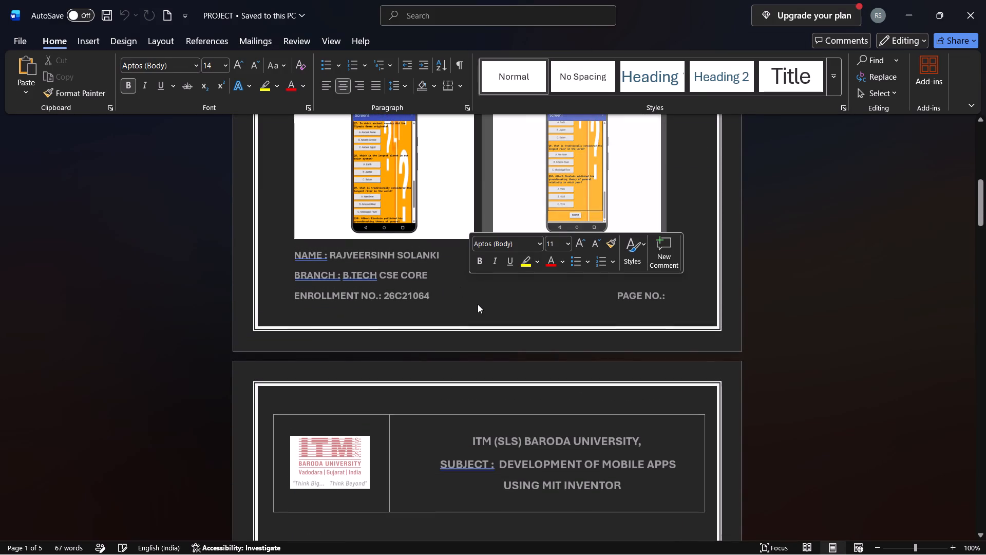
double_click(478, 304)
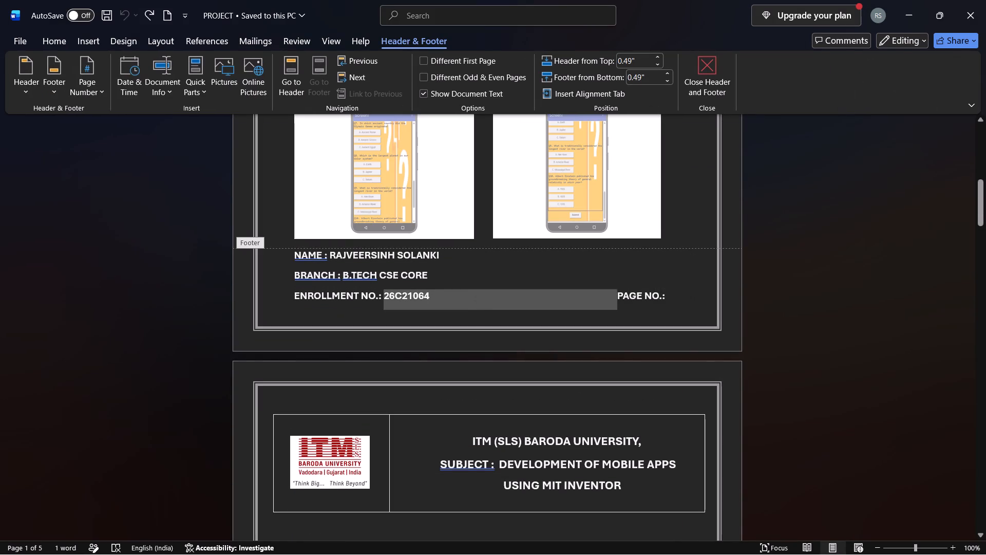
drag(291, 260, 659, 299)
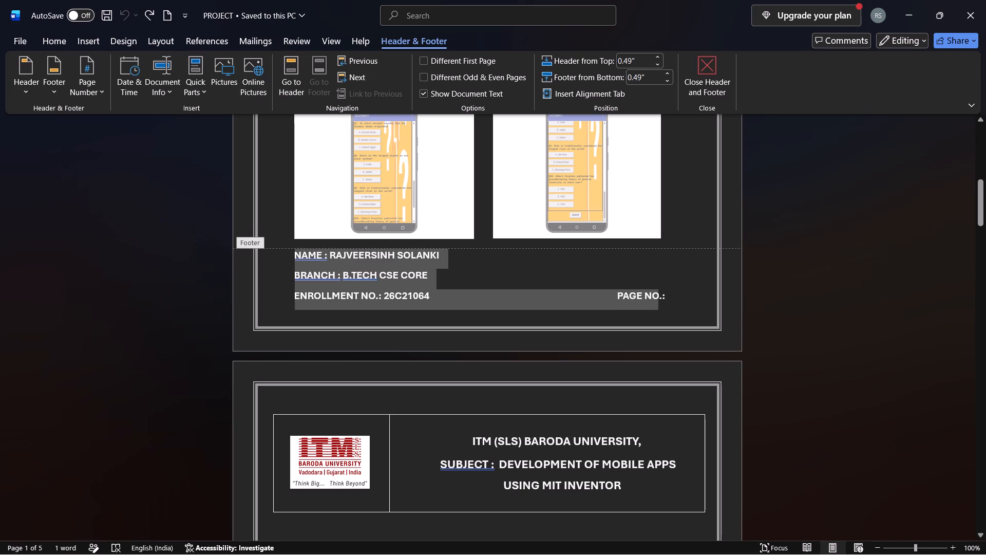
drag(659, 299, 670, 298)
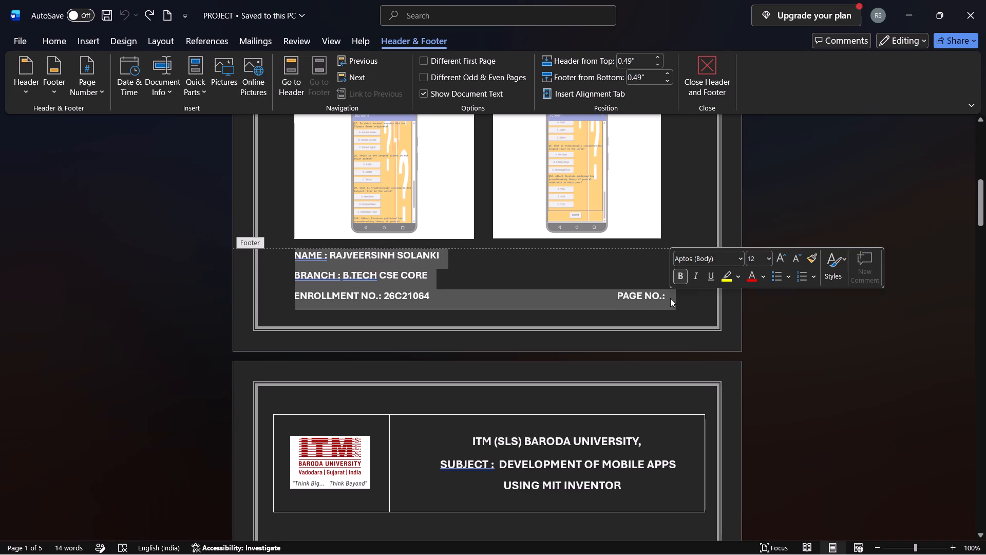
key(ctrl+c)
key(ctrl+c)
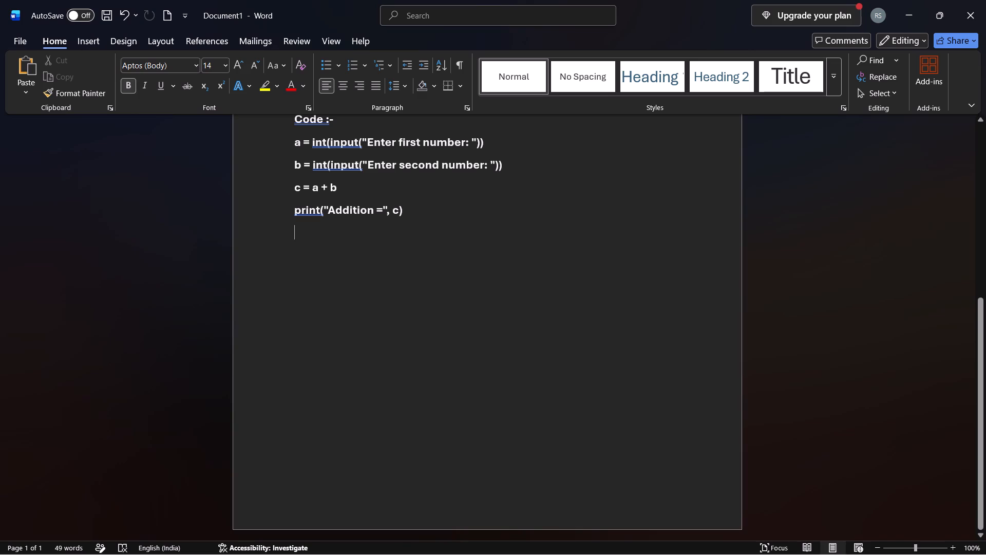
Switch to Document1, paste the copied student details into the page footer, remove the empty line below them and return to the body.
double_click(432, 498)
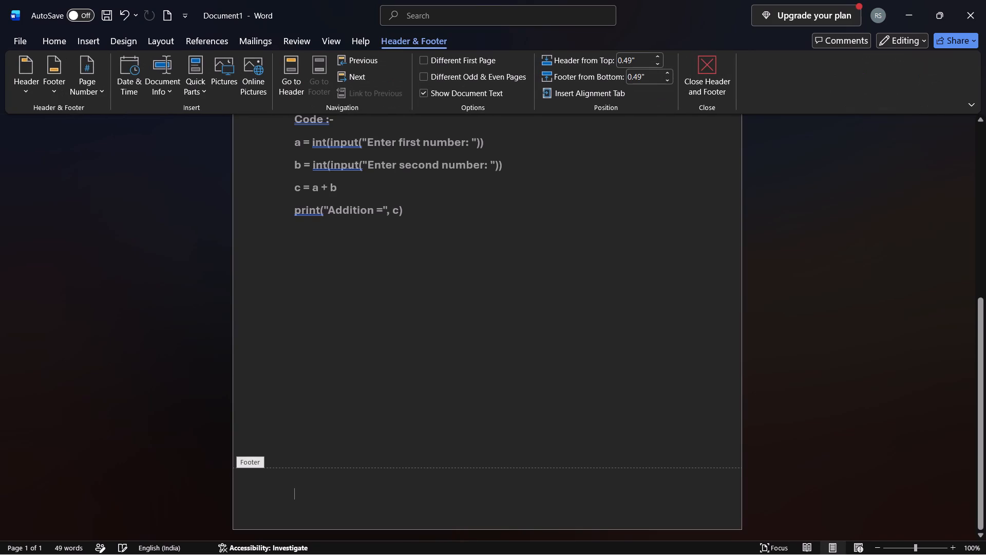
key(ctrl+v)
scroll(432, 498, down, 1)
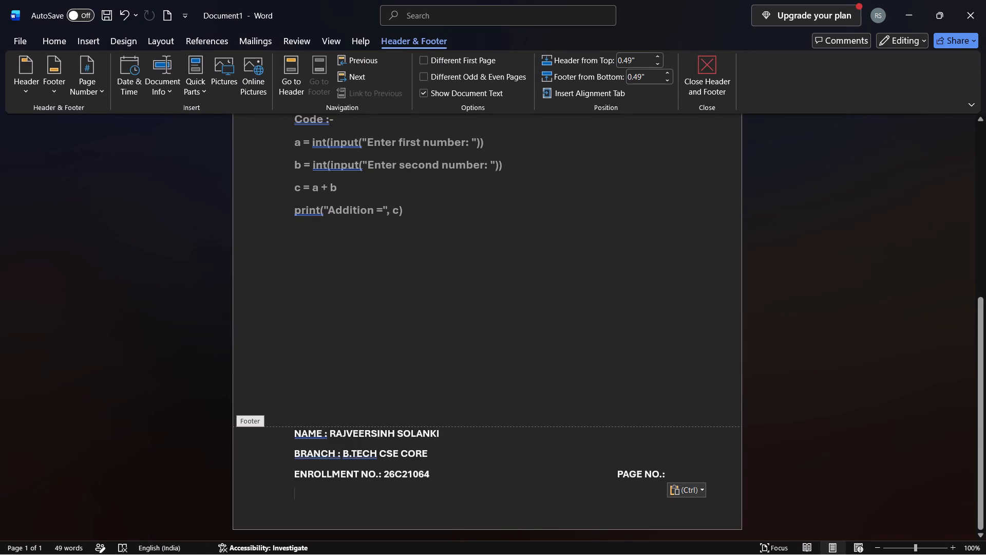
scroll(432, 498, down, 2)
key(BackSpace)
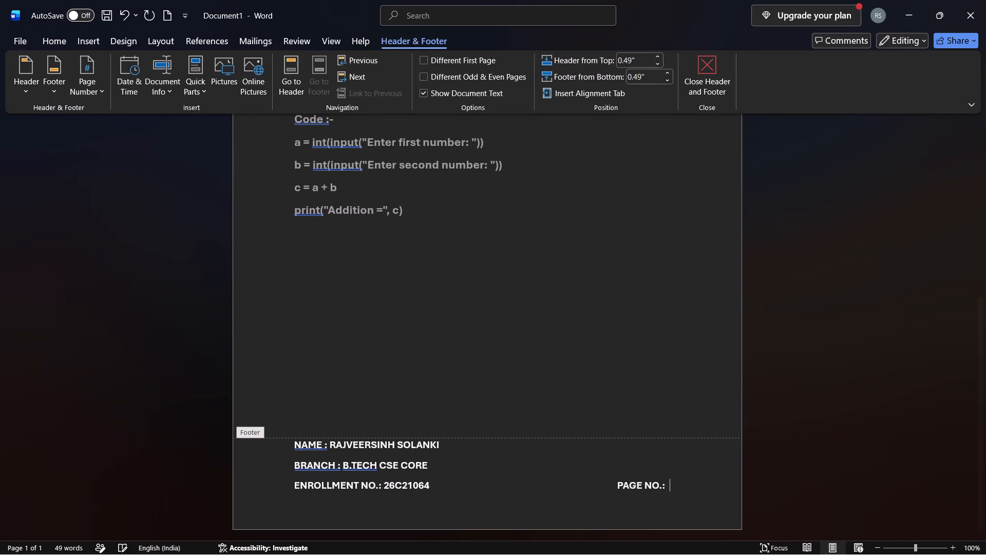
click(413, 518)
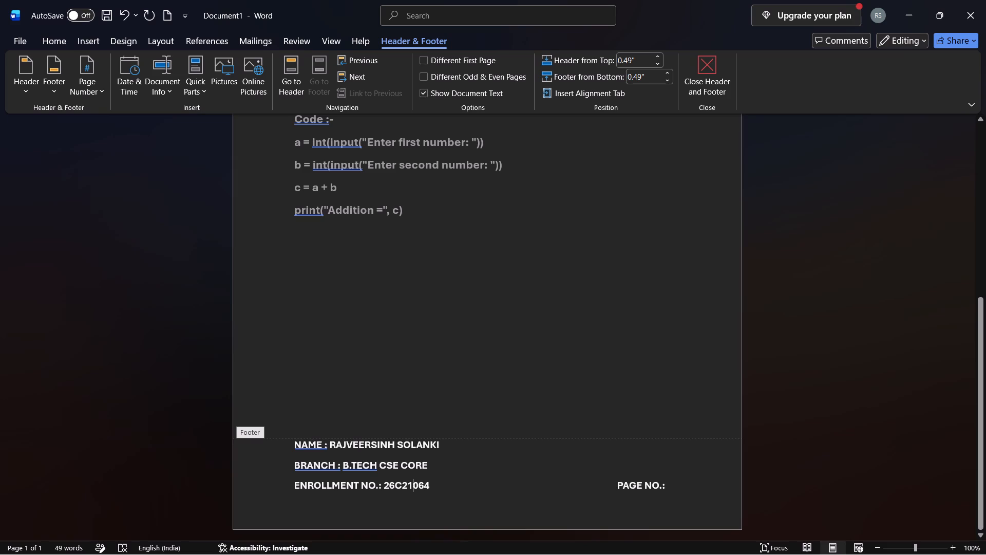
key(Down)
key(Down)
key(Up)
key(Up)
key(Up)
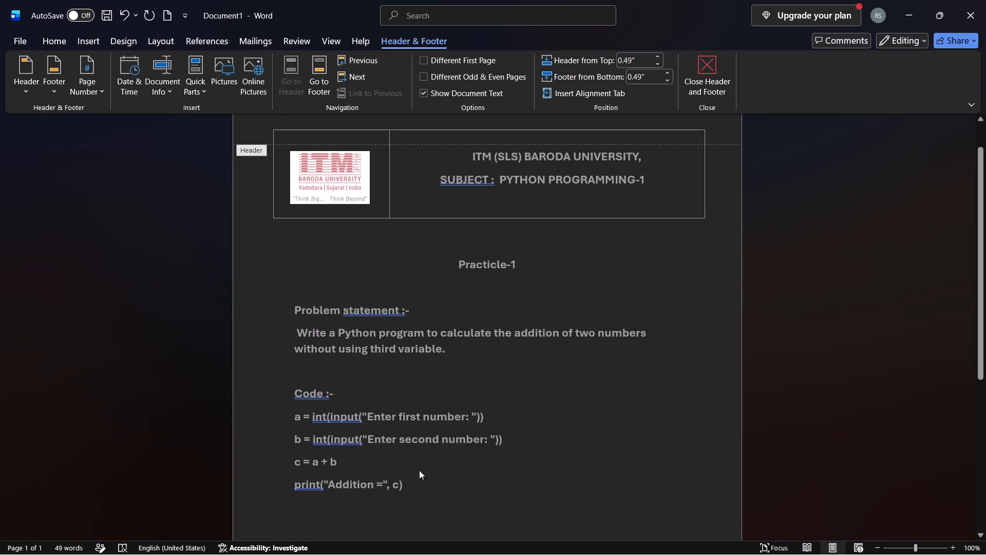
key(Down)
double_click(435, 429)
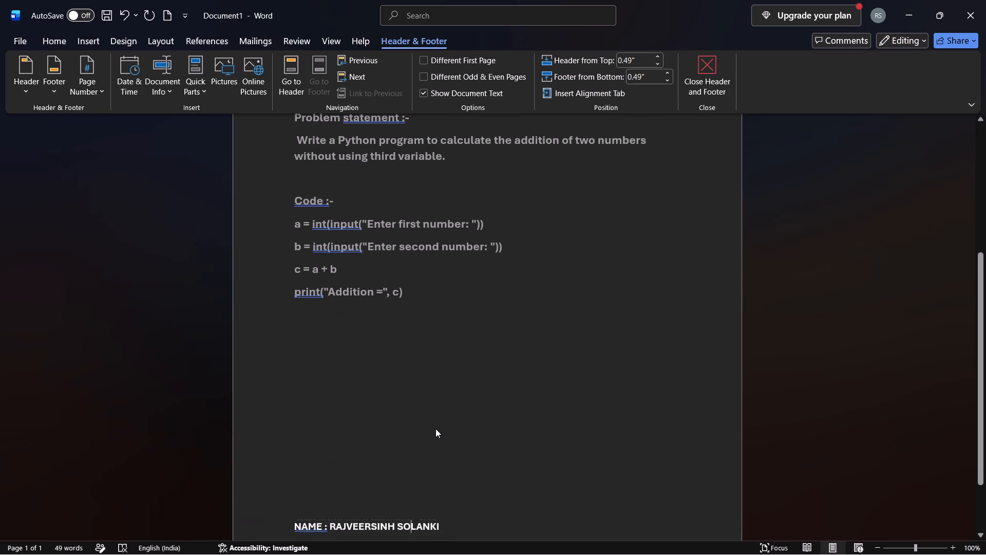
Move the ITM (SLS) Baroda University title table, including its logo, from the document body into the page header.
scroll(435, 429, up, 2)
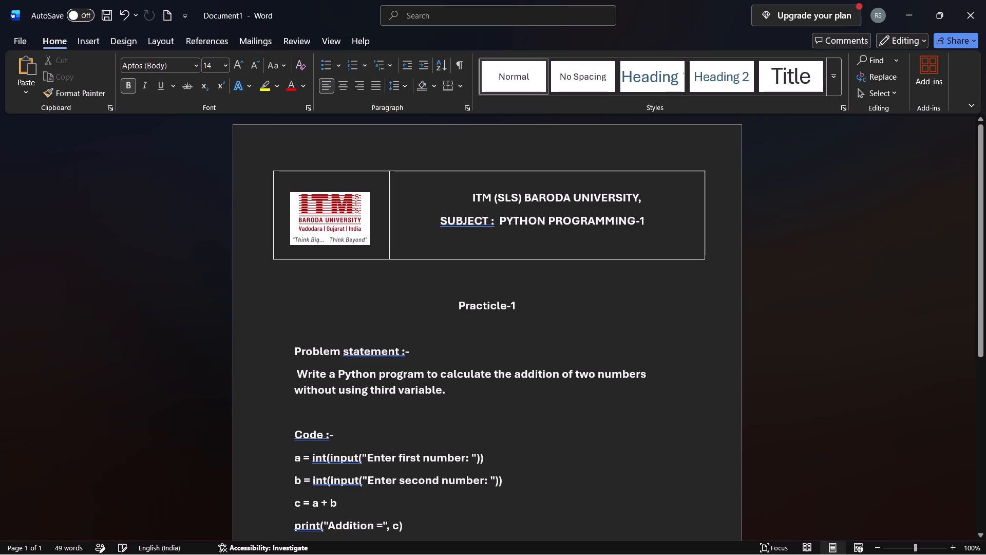
drag(724, 253, 316, 197)
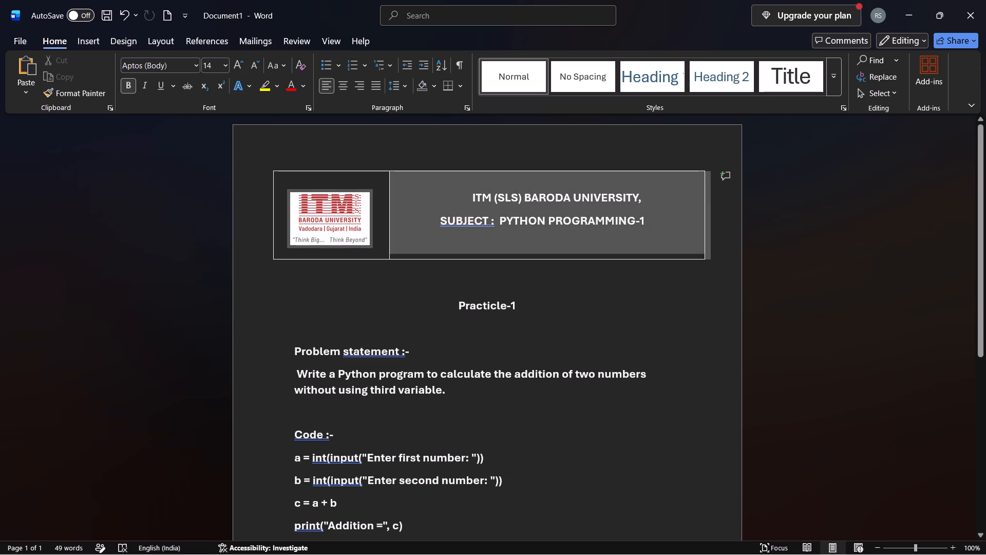
drag(316, 197, 263, 191)
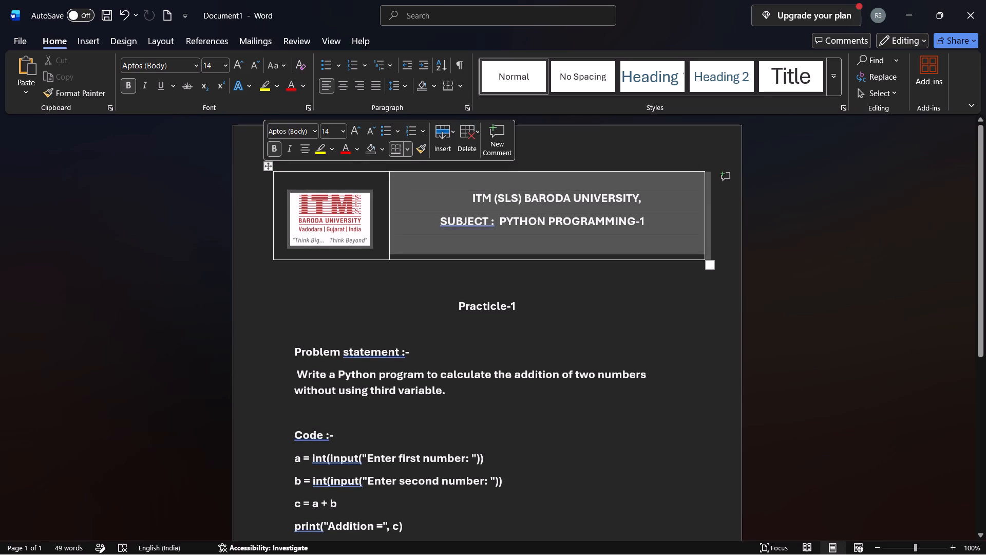
key(ctrl+c)
key(ctrl+c)
key(ctrl+x)
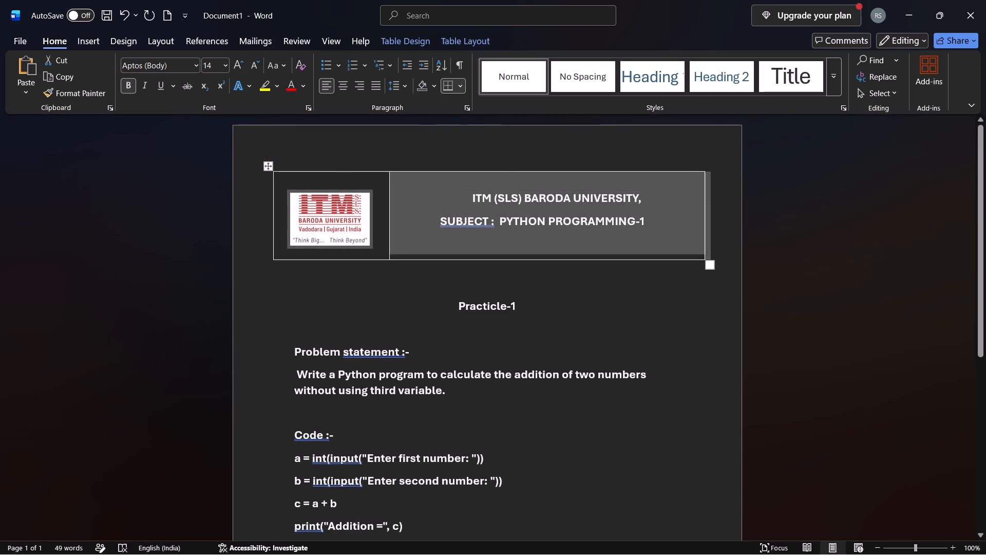
double_click(371, 144)
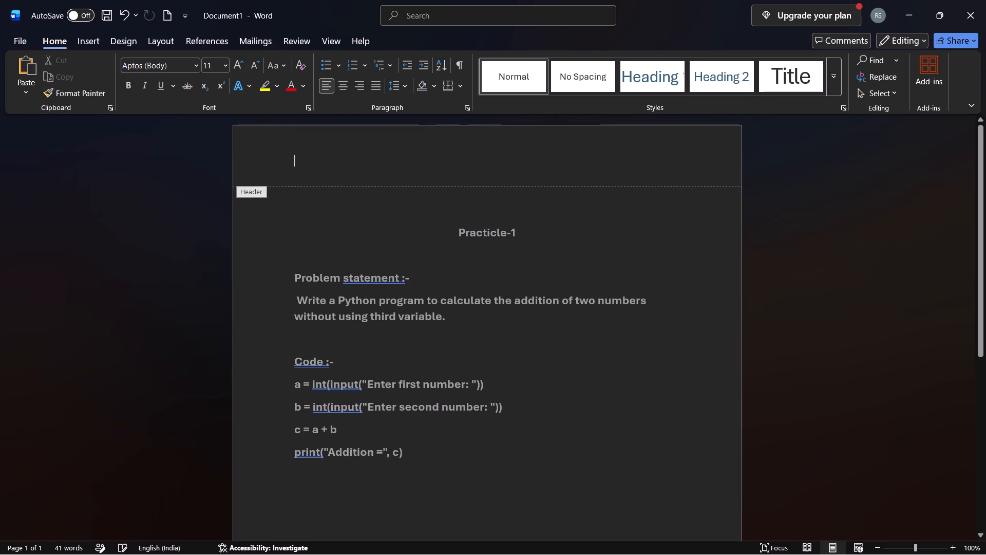
key(ctrl+v)
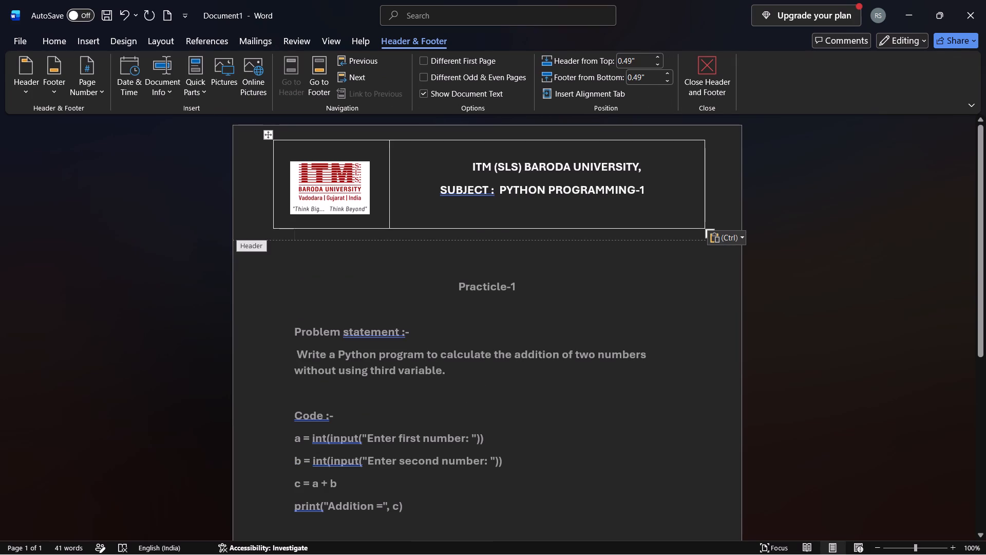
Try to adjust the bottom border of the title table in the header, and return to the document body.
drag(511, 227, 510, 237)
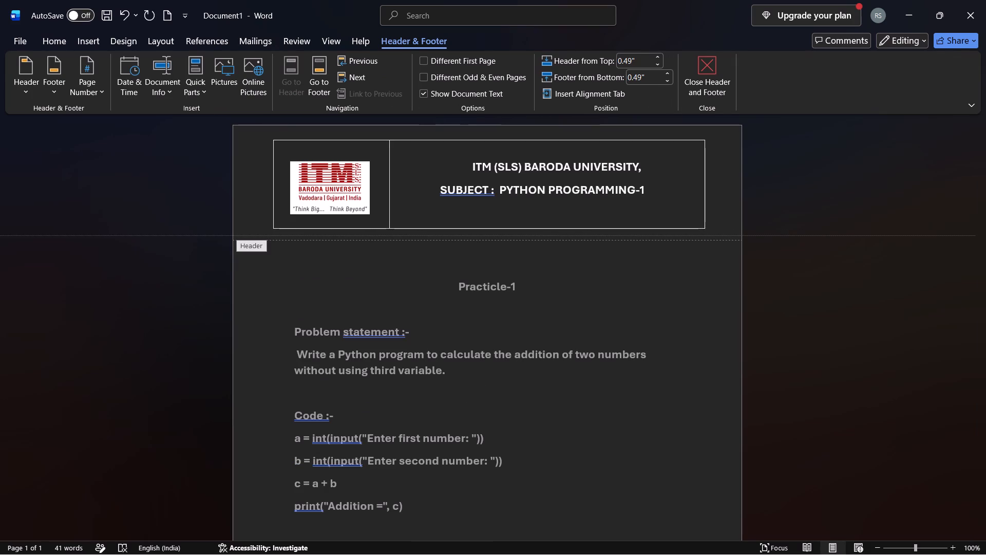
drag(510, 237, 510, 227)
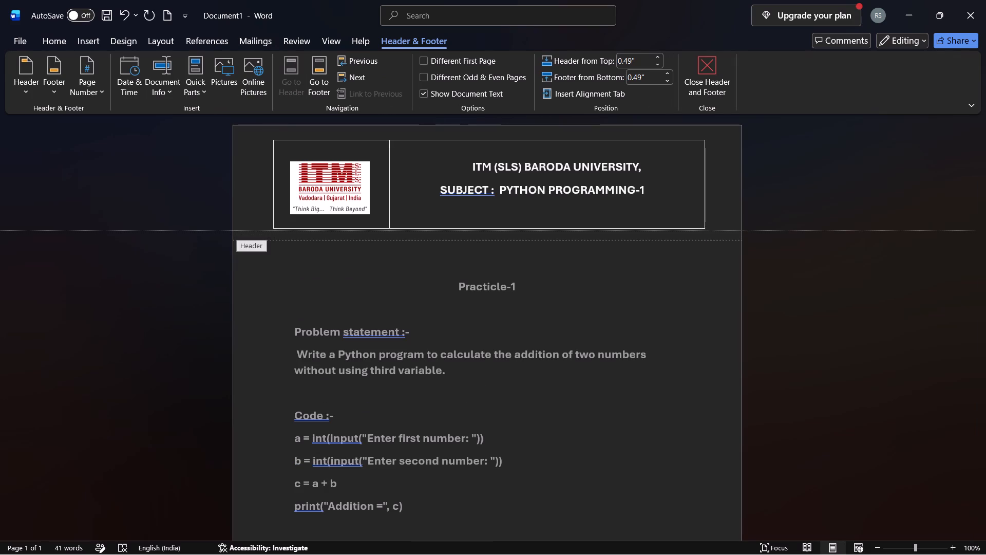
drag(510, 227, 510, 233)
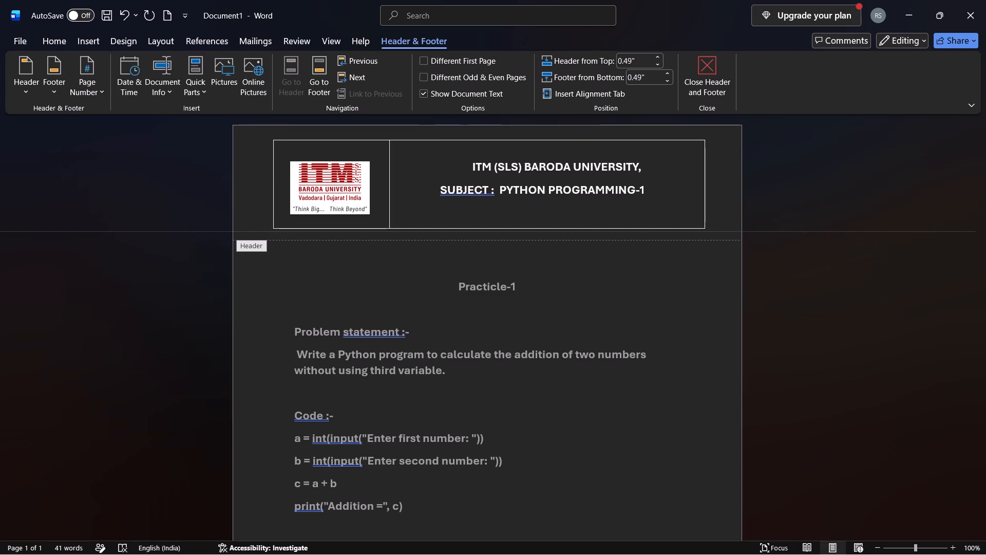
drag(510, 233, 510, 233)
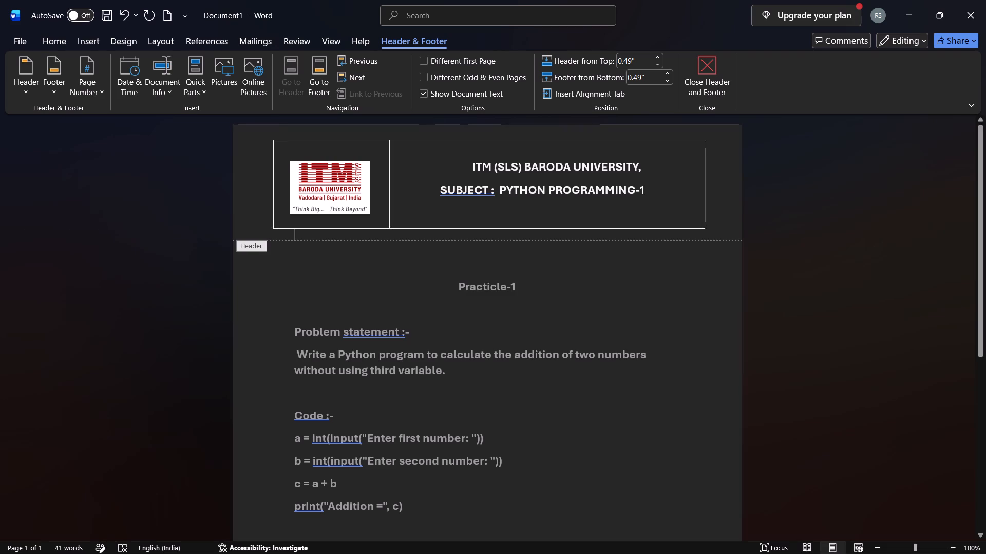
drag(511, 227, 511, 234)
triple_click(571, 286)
Add the label "Output :-" below the print line of the code, with a blank line above it and a new line beneath.
scroll(571, 286, down, 1)
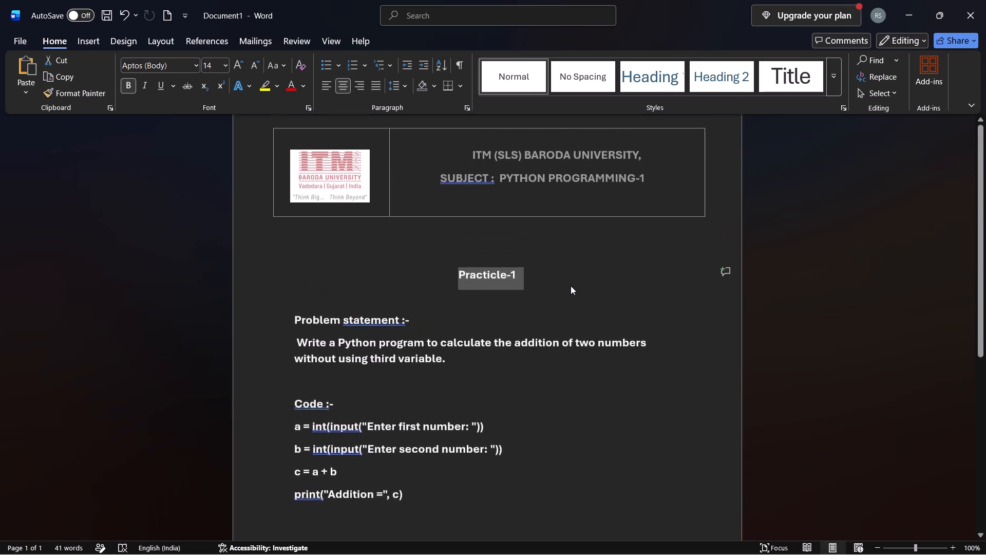
scroll(571, 286, down, 2)
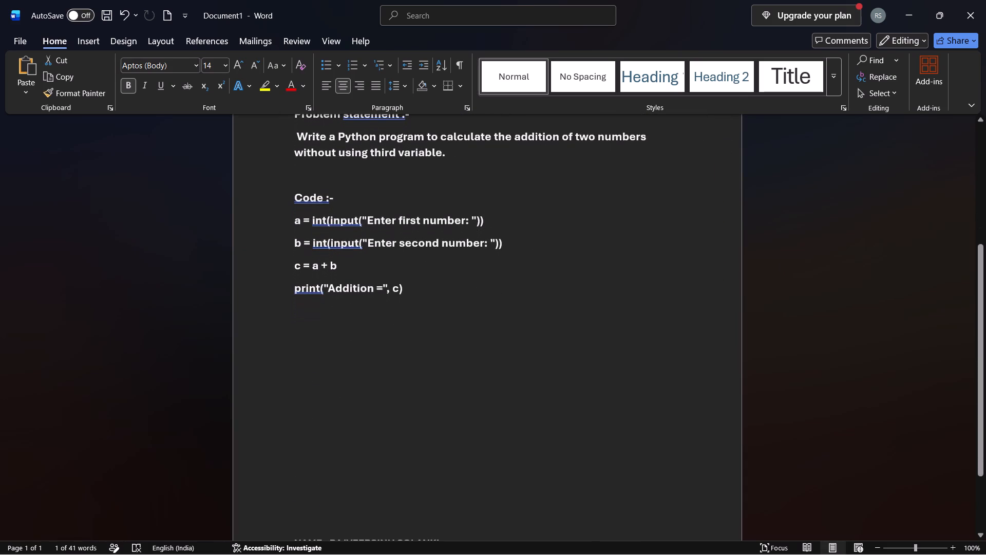
click(431, 269)
click(427, 286)
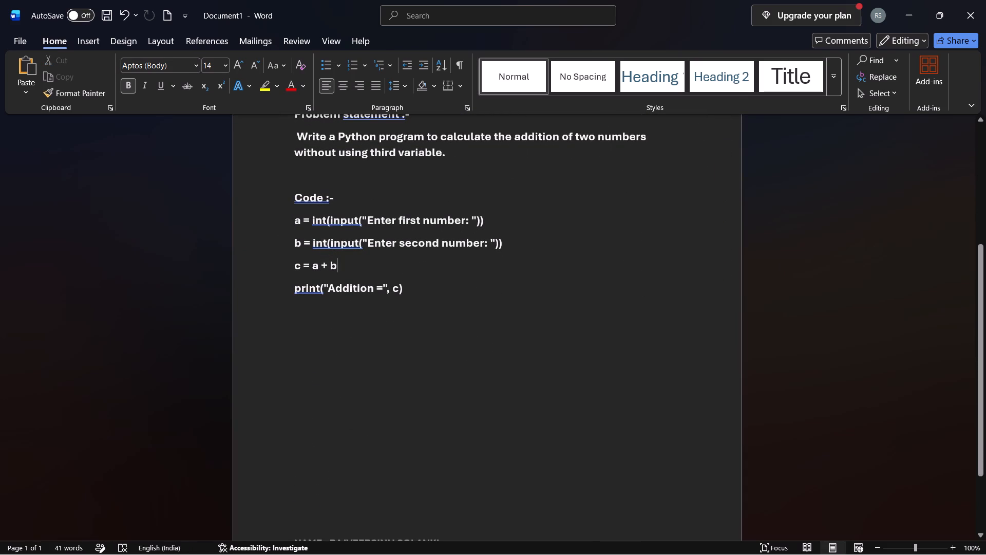
key(Return)
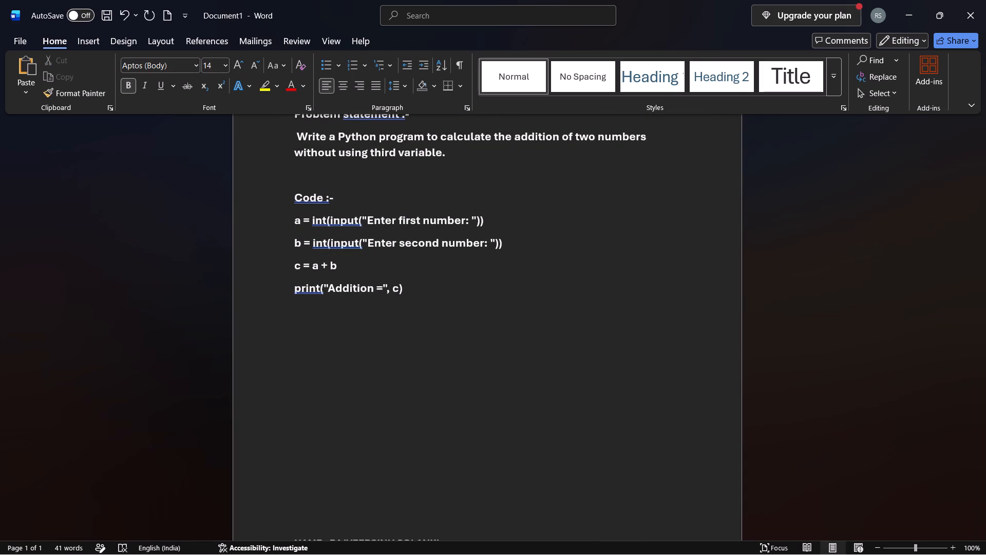
key(Return)
key(shift+o)
text(ut)
text(put)
key(space)
text(:)
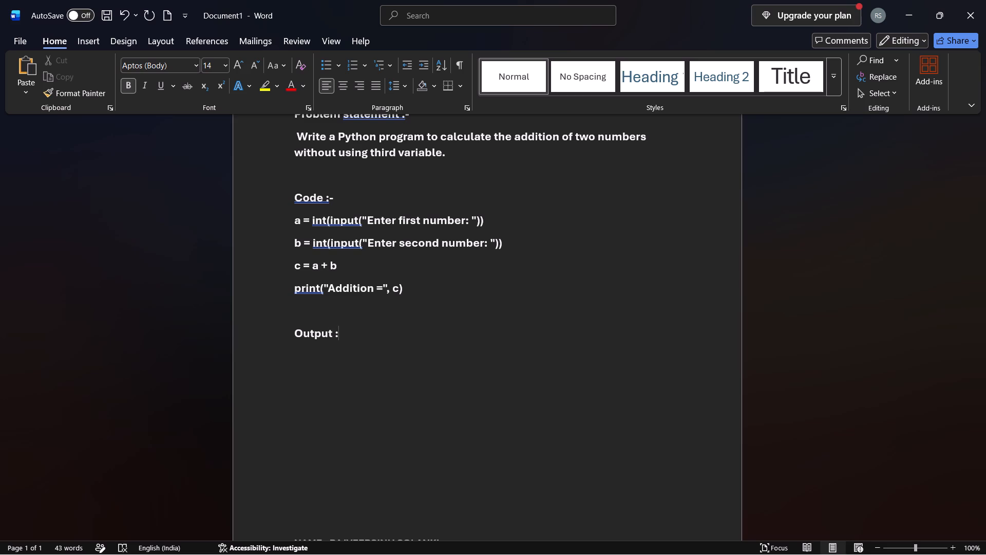
key(minus)
key(Return)
scroll(427, 286, down, 1)
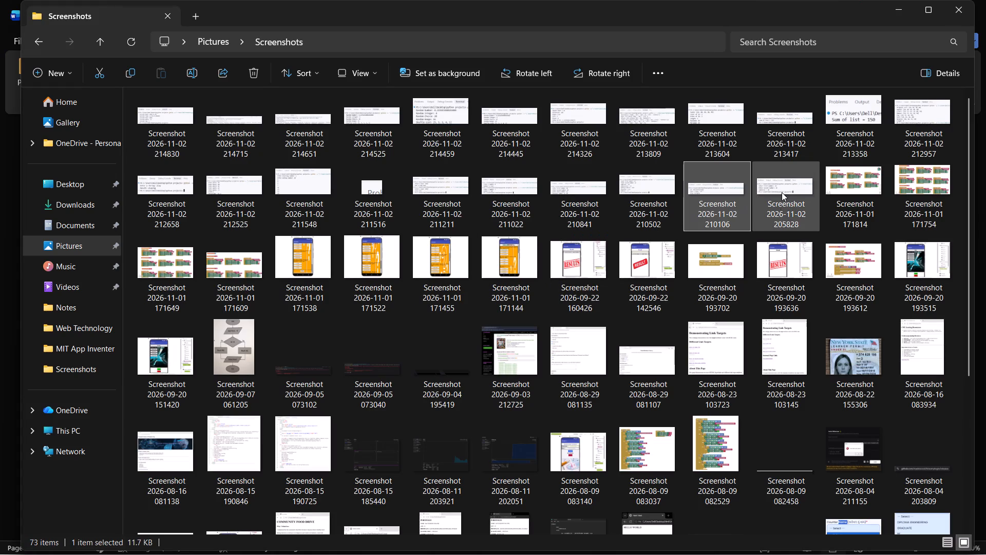
right_click(783, 190)
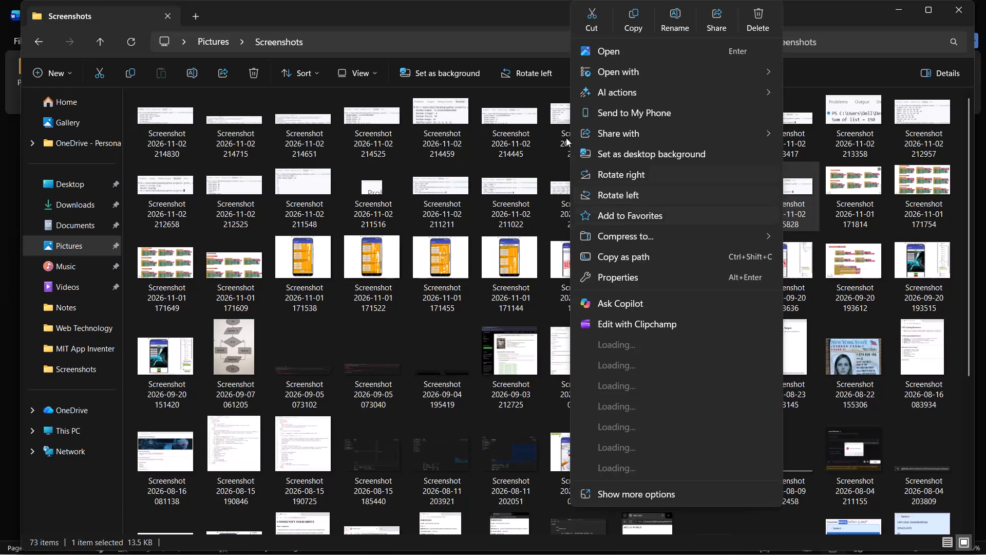
click(641, 20)
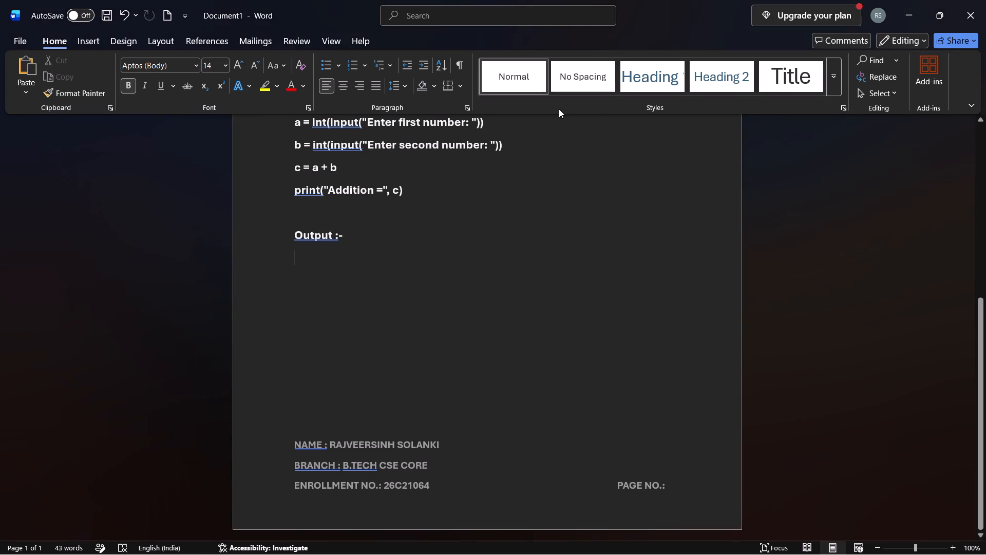
key(ctrl+v)
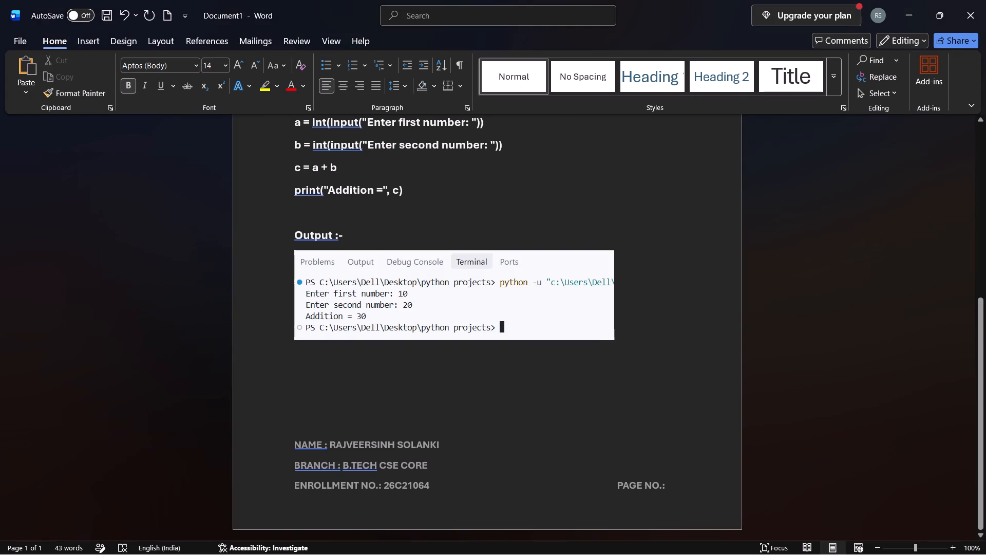
click(503, 308)
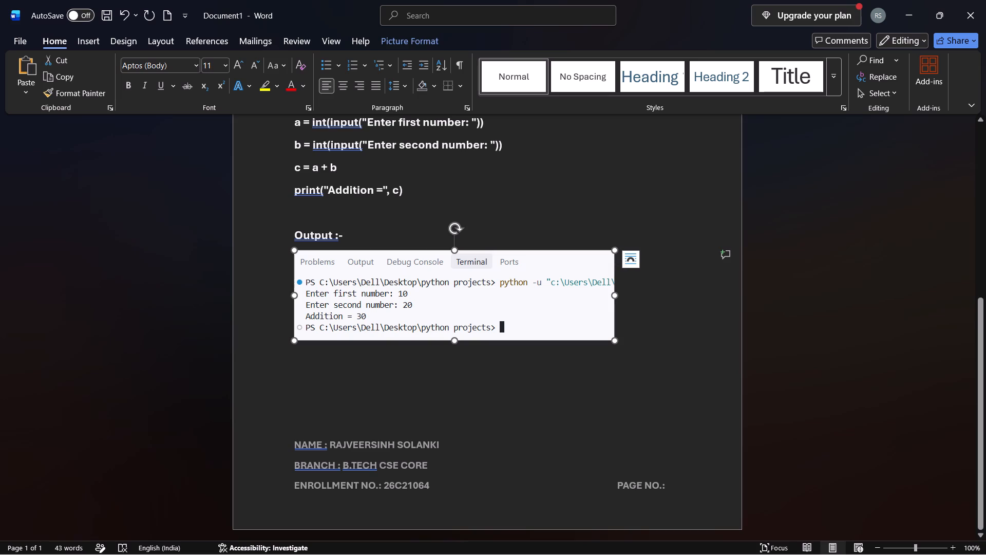
drag(615, 344, 655, 345)
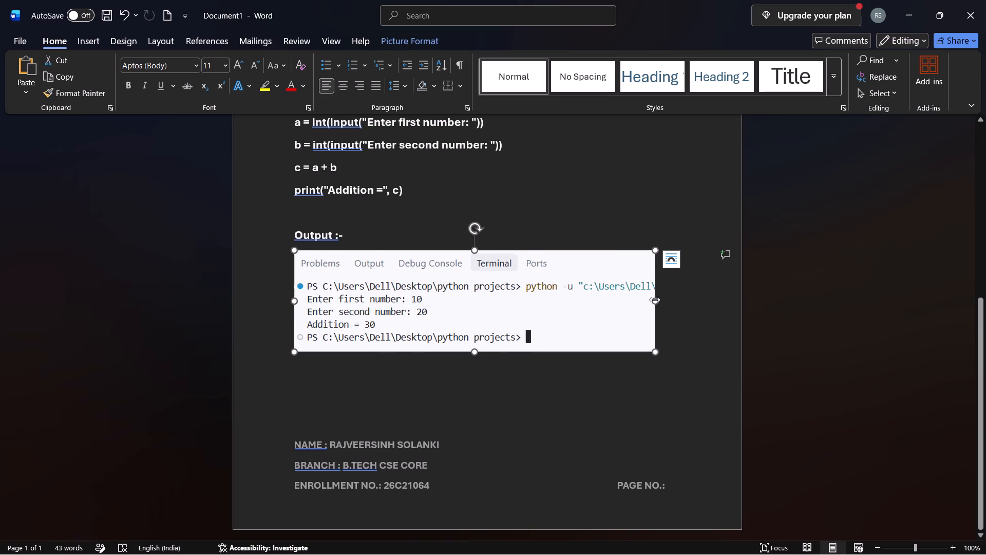
Add new lines below the output screenshot to continue the document on a second page.
scroll(593, 391, down, 2)
click(593, 391)
key(Return)
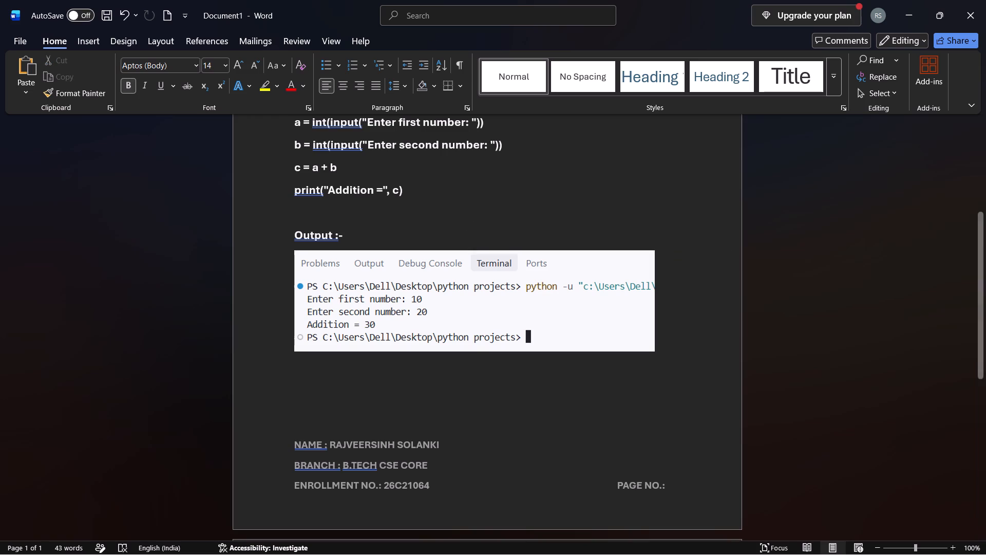
key(Return)
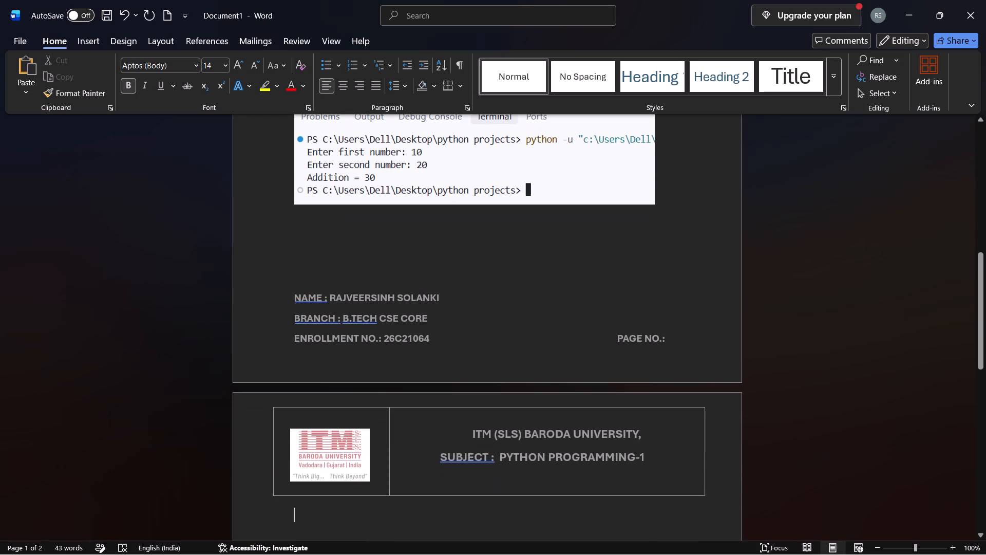
Copy the "Practicle-1" heading and "Problem statement :-" label from page one and paste them on page two, below a blank line.
scroll(548, 399, up, 2)
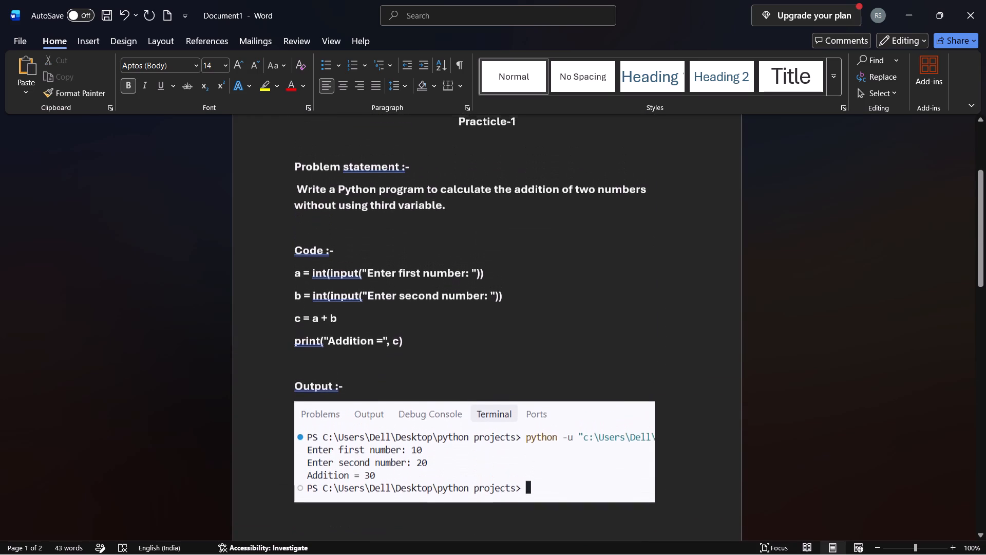
scroll(548, 399, up, 1)
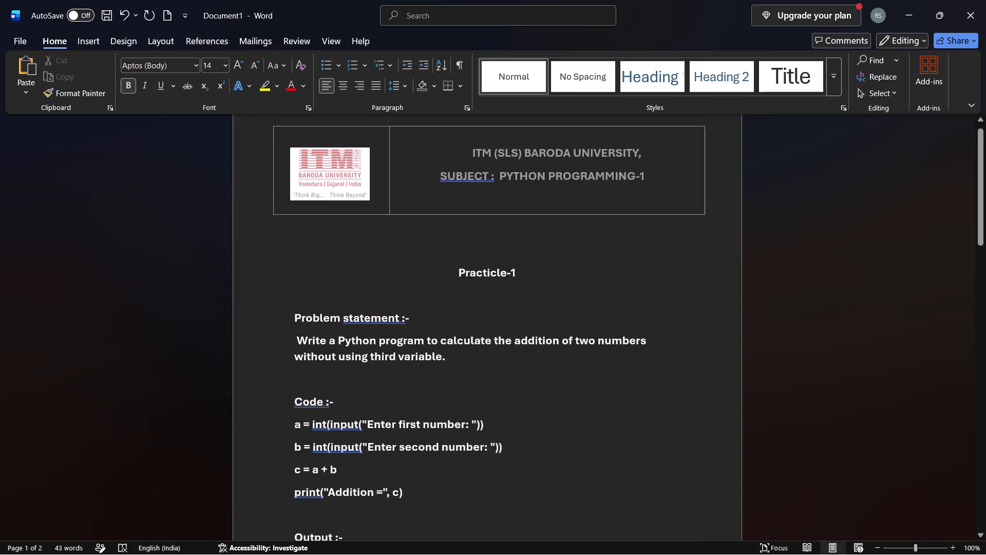
drag(458, 271, 478, 325)
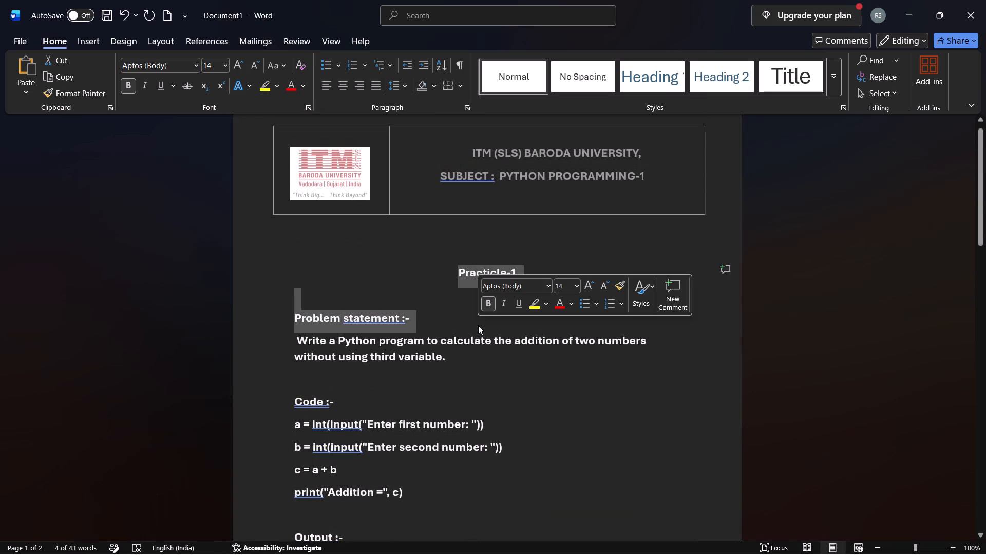
key(ctrl+c)
key(ctrl+c)
scroll(478, 325, down, 2)
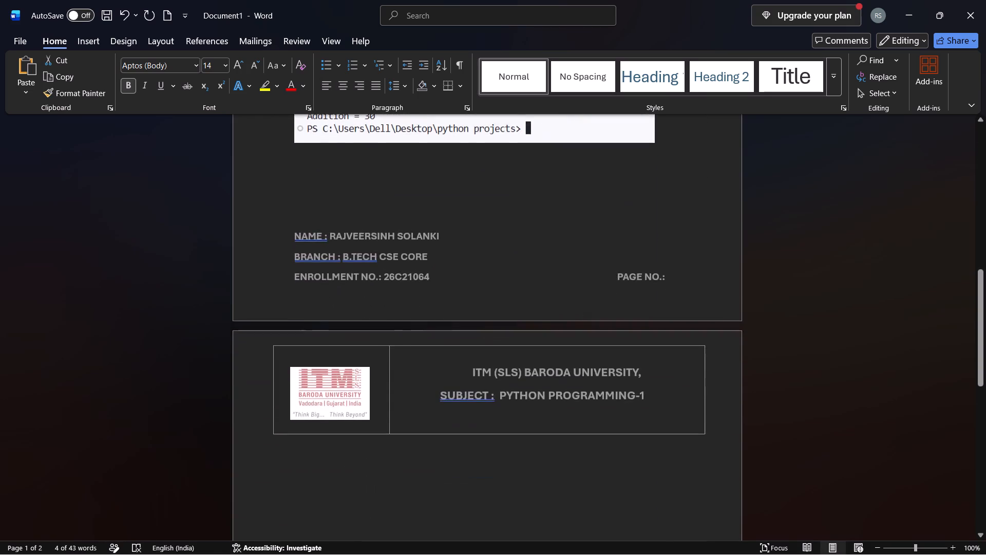
scroll(478, 325, down, 1)
scroll(478, 325, up, 1)
click(478, 325)
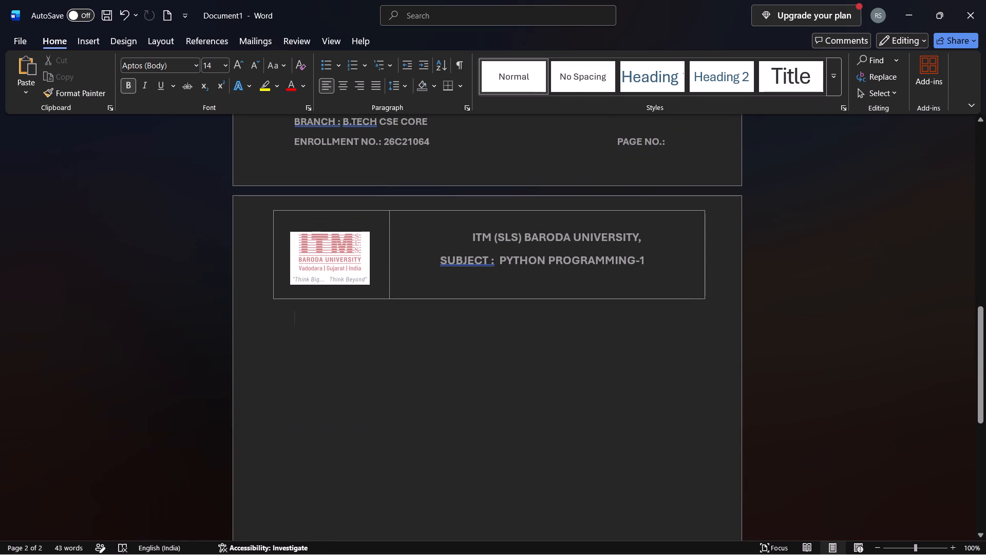
key(Return)
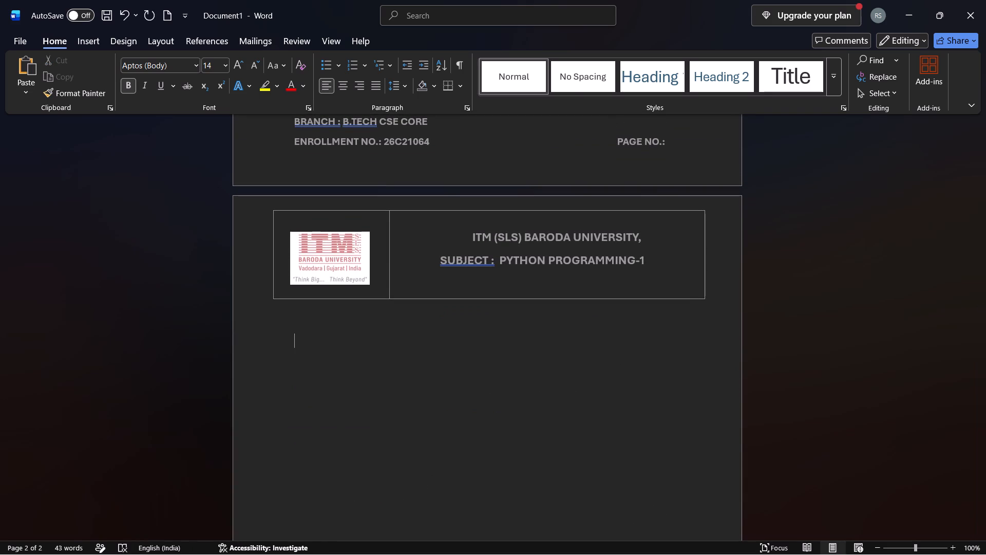
key(ctrl+v)
Copy the P1 - 2 problem statement from the Lab Reference PDF in the browser and paste it under "Problem statement :-" on page two of Document1.
scroll(478, 325, down, 1)
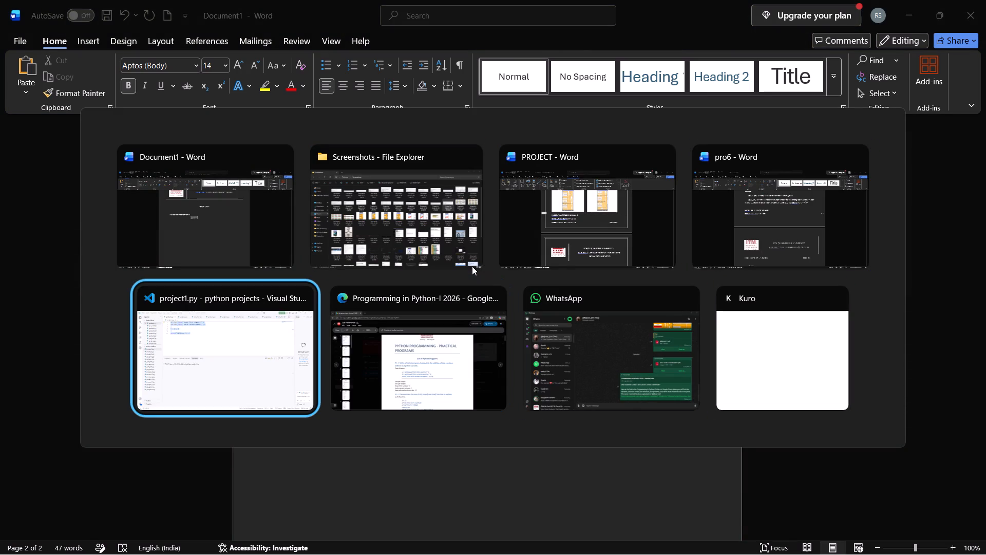
scroll(472, 266, down, 1)
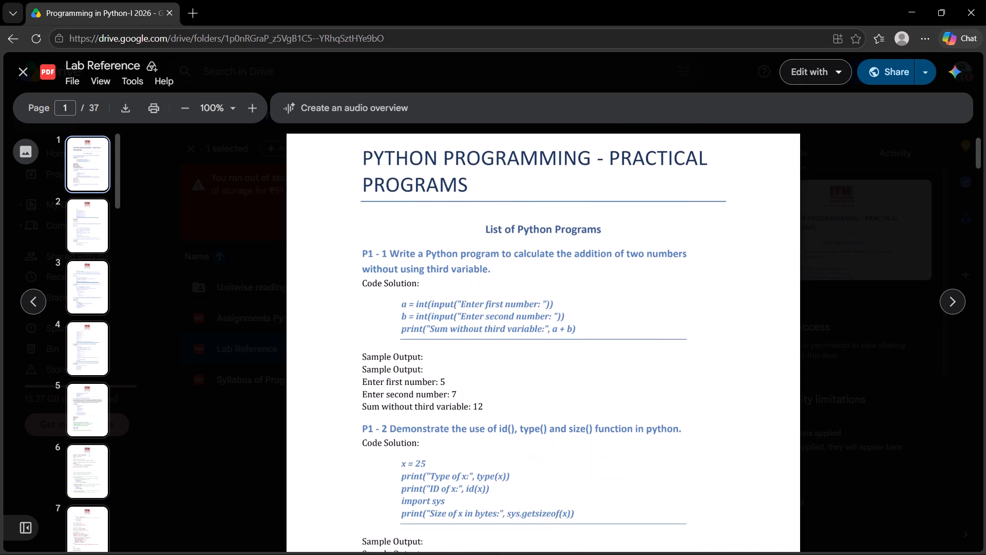
scroll(472, 266, down, 2)
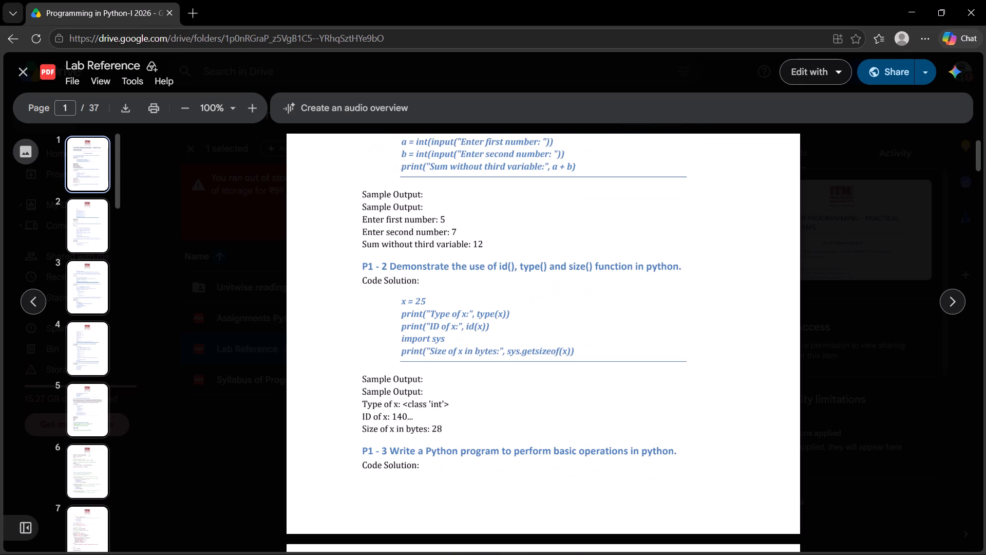
drag(388, 261, 425, 267)
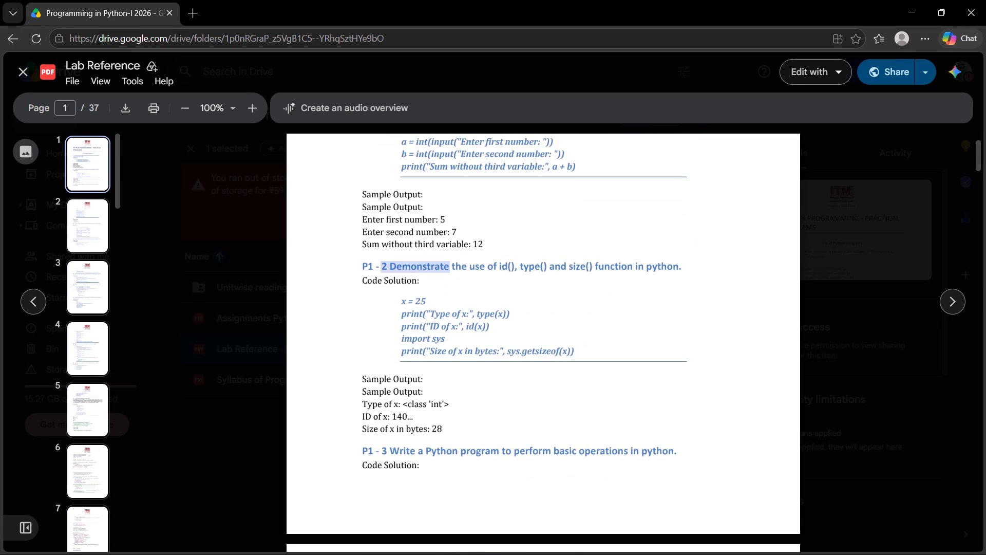
drag(425, 267, 673, 273)
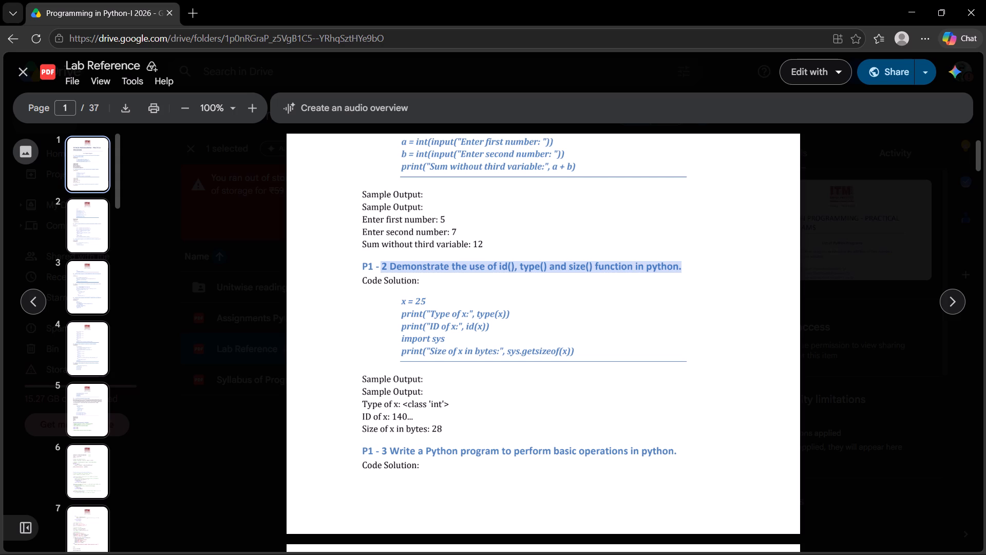
key(ctrl+c)
key(ctrl+c)
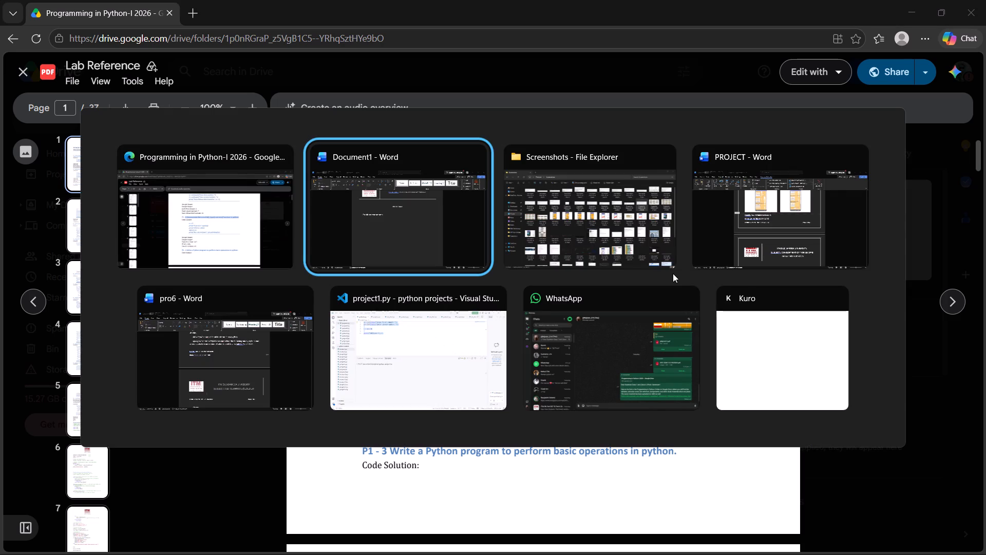
key(ctrl+v)
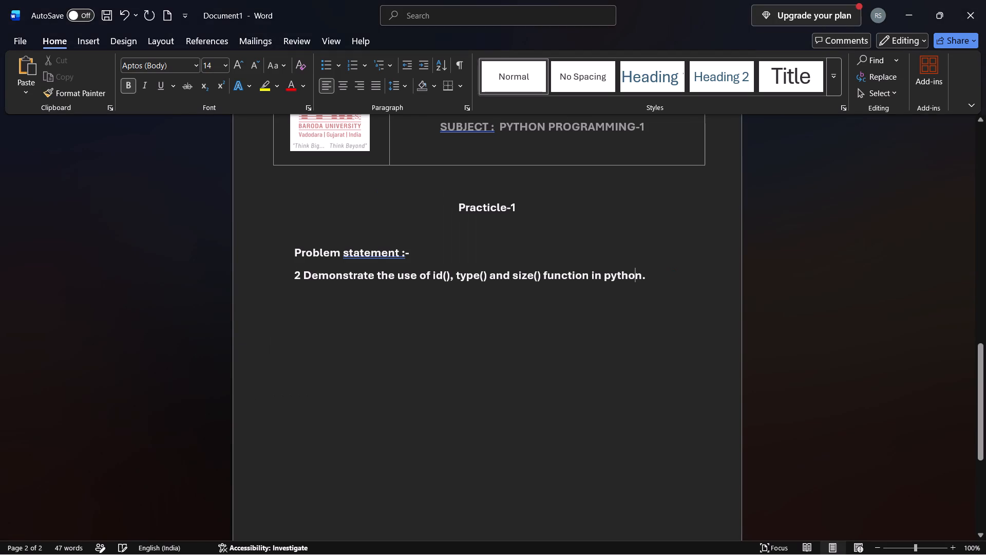
Delete the leading "2" and the space before "Demonstrate" in the pasted problem statement.
click(299, 275)
key(BackSpace)
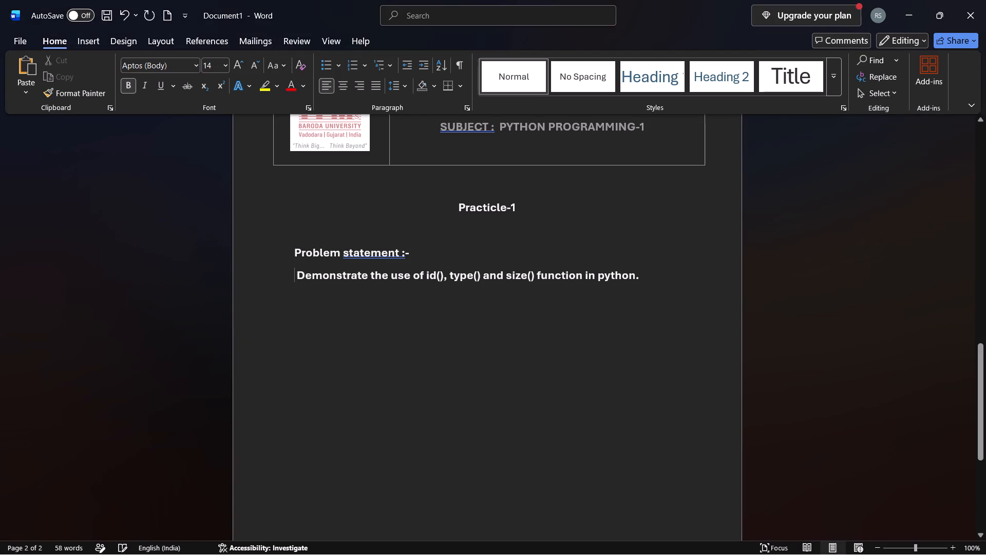
key(Right)
key(BackSpace)
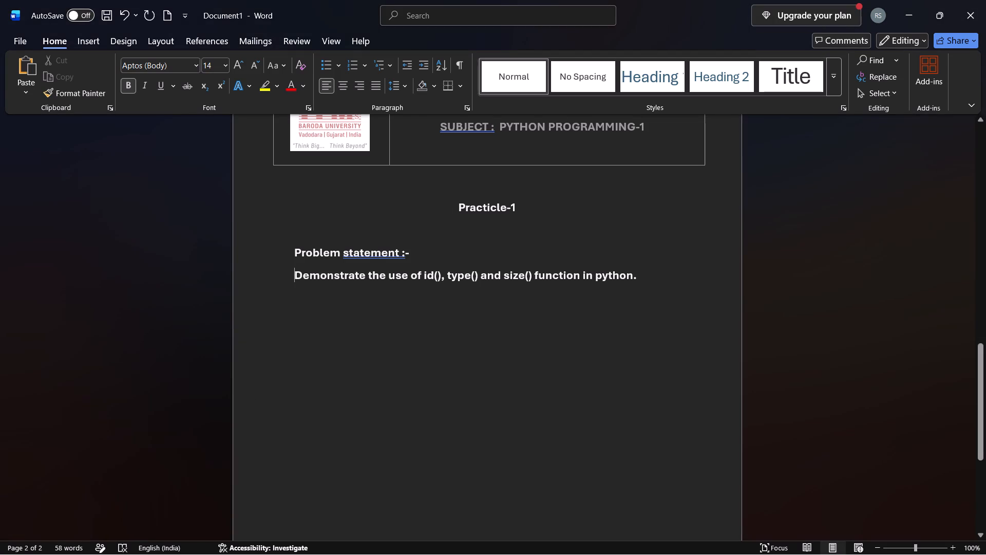
Change the heading on page two to "Practicle-2".
click(520, 212)
key(BackSpace)
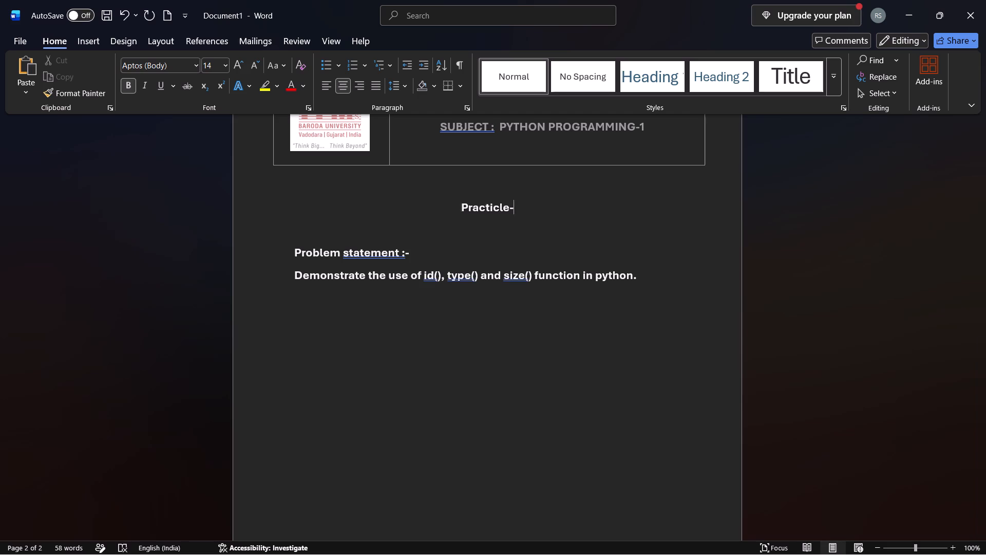
key(2)
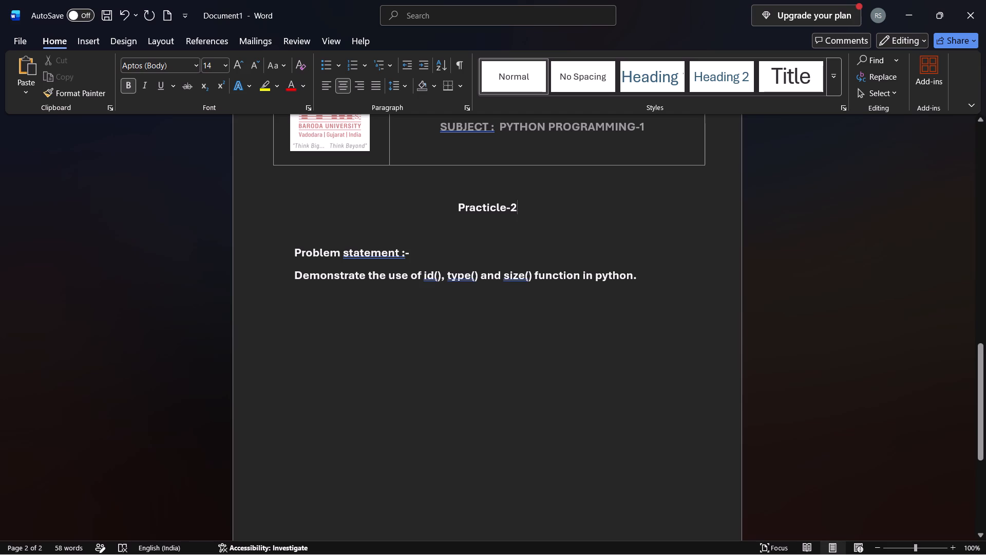
Add the label "Code :-" below the second problem statement, with a blank line above it and a new line beneath.
click(643, 273)
key(Return)
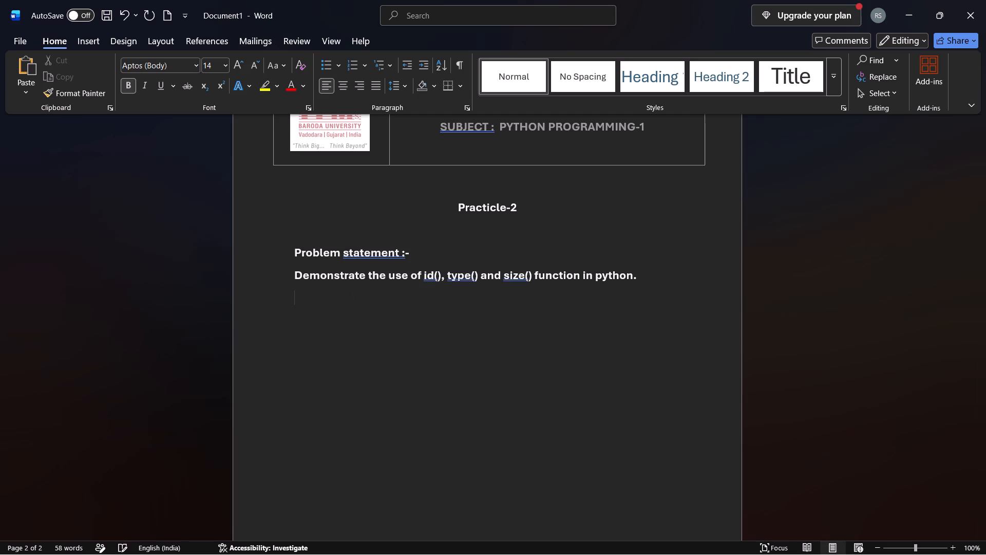
scroll(643, 273, up, 2)
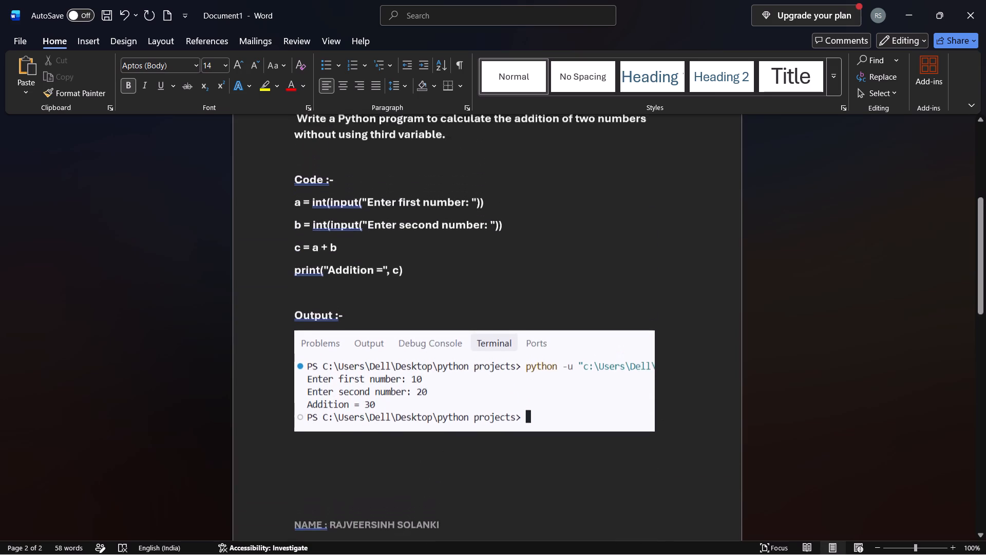
scroll(643, 273, up, 1)
scroll(643, 273, down, 1)
key(Return)
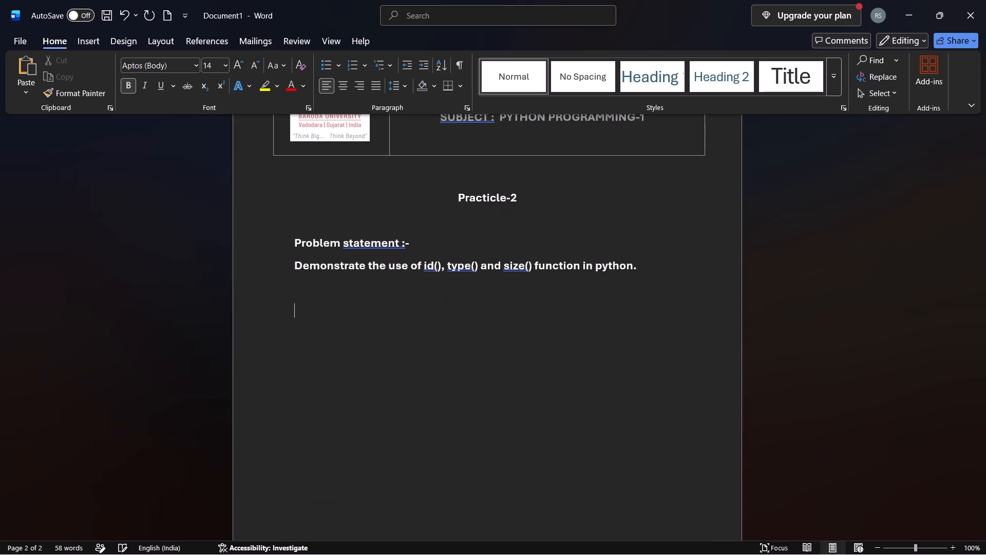
text(Co)
text(de)
key(space)
key(shift+colon)
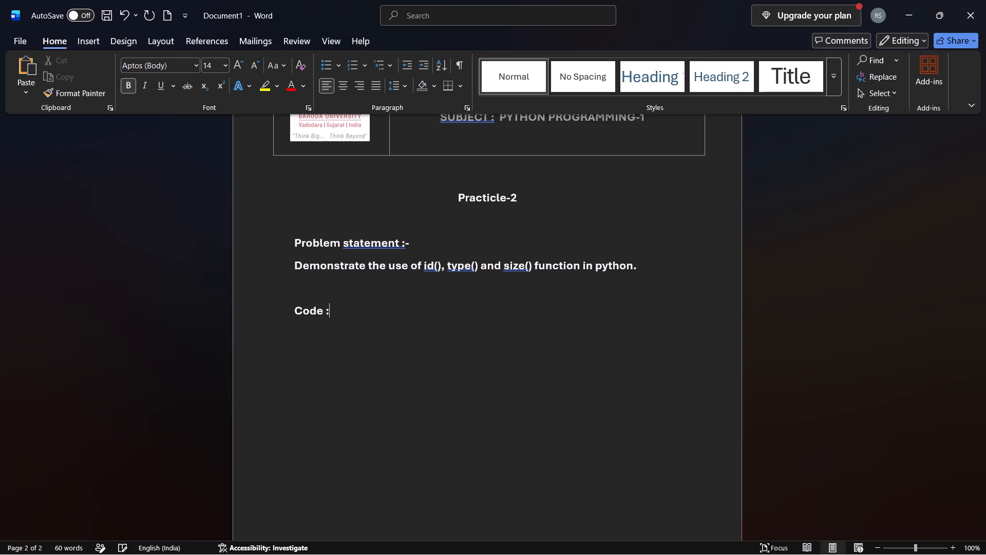
key(minus)
key(Return)
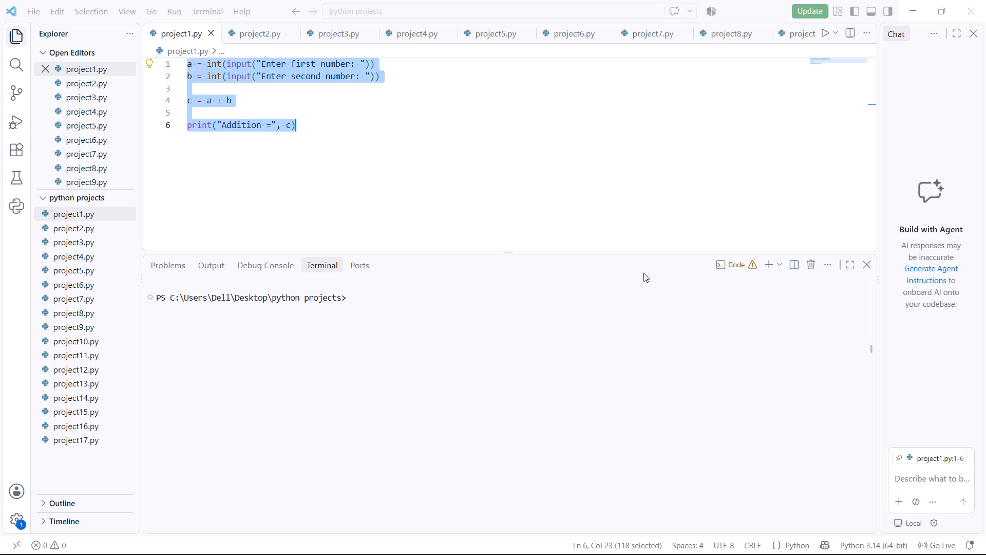
Open project2.py in Visual Studio Code and select all of its code.
double_click(77, 226)
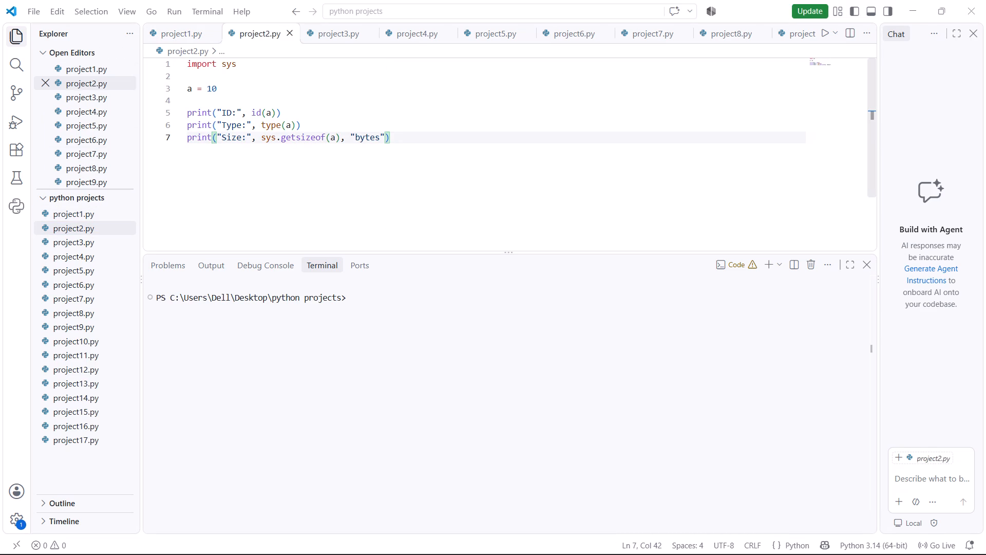
key(ctrl+a)
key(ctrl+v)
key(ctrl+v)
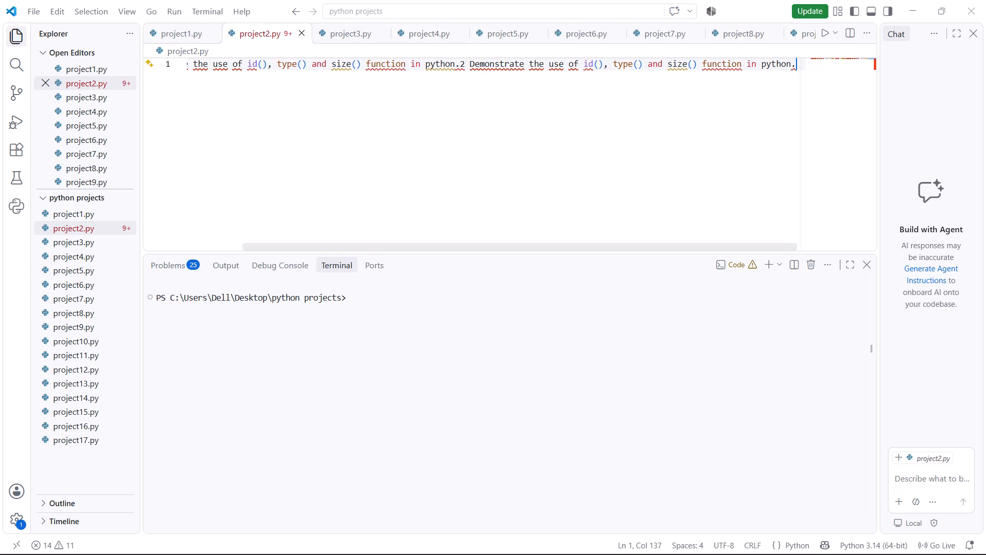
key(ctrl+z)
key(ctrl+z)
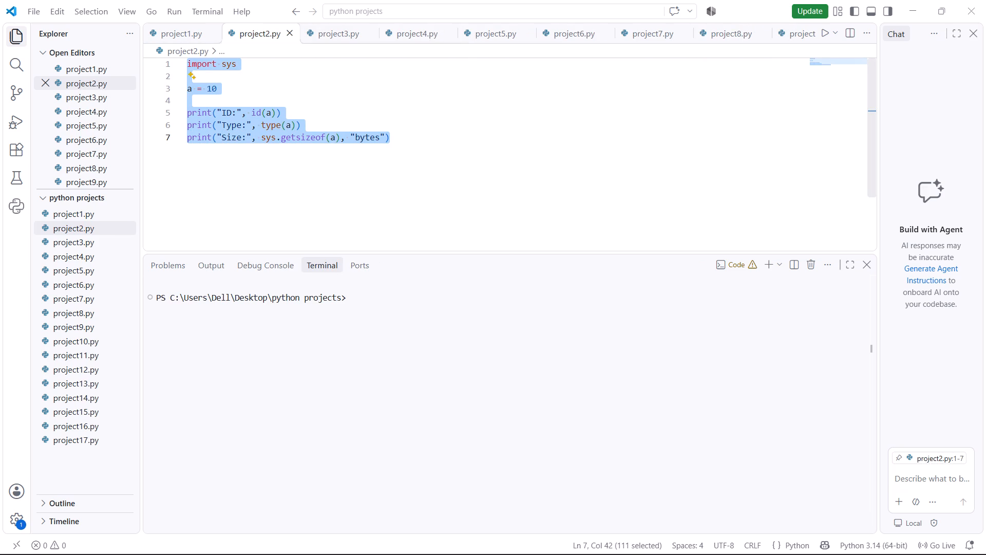
Copy the selected project2.py code and paste it under "Code :-" on page two of Document1 in Word.
key(ctrl+c)
key(ctrl+c)
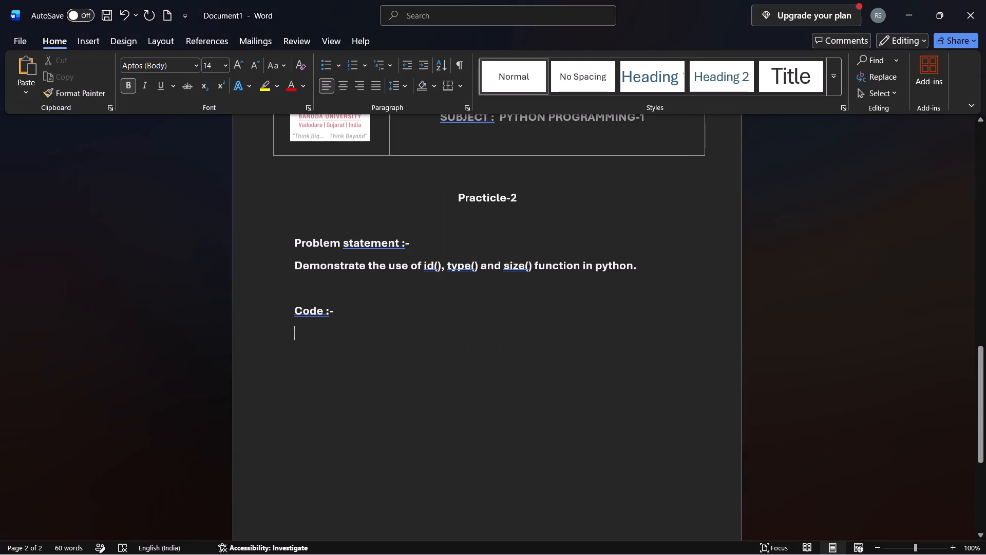
key(ctrl+v)
Delete the blank lines before and after "a = 10" in the pasted code.
scroll(262, 192, down, 1)
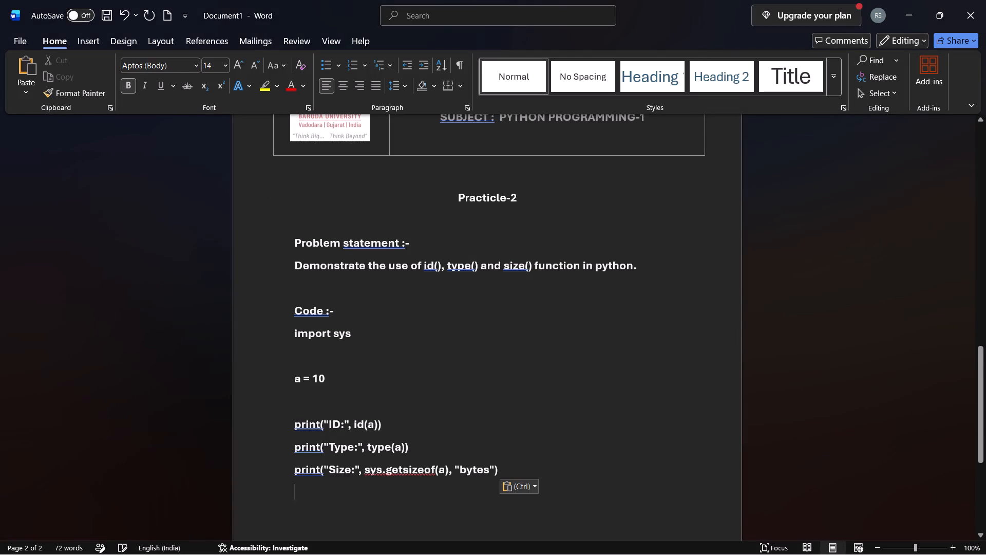
scroll(262, 192, down, 1)
click(314, 261)
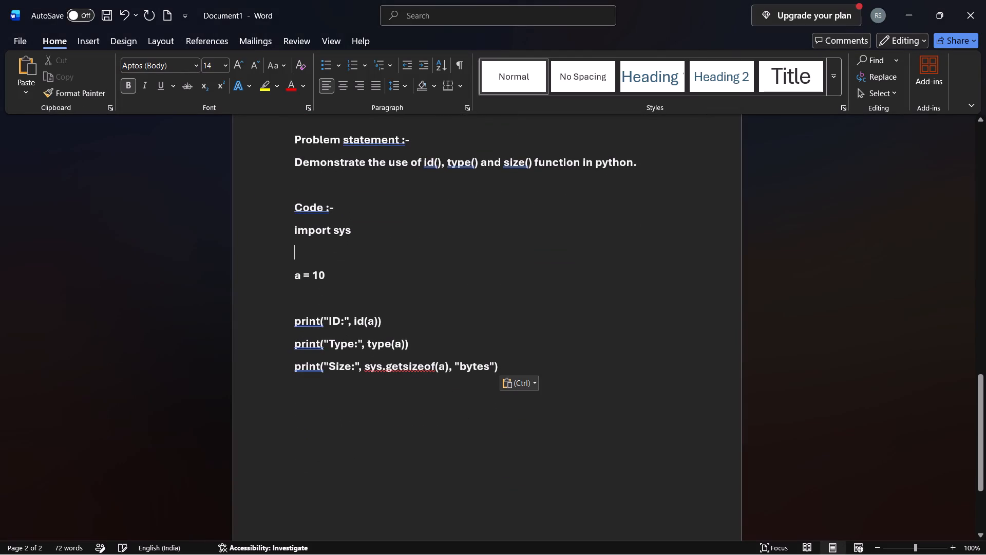
key(BackSpace)
click(295, 284)
key(BackSpace)
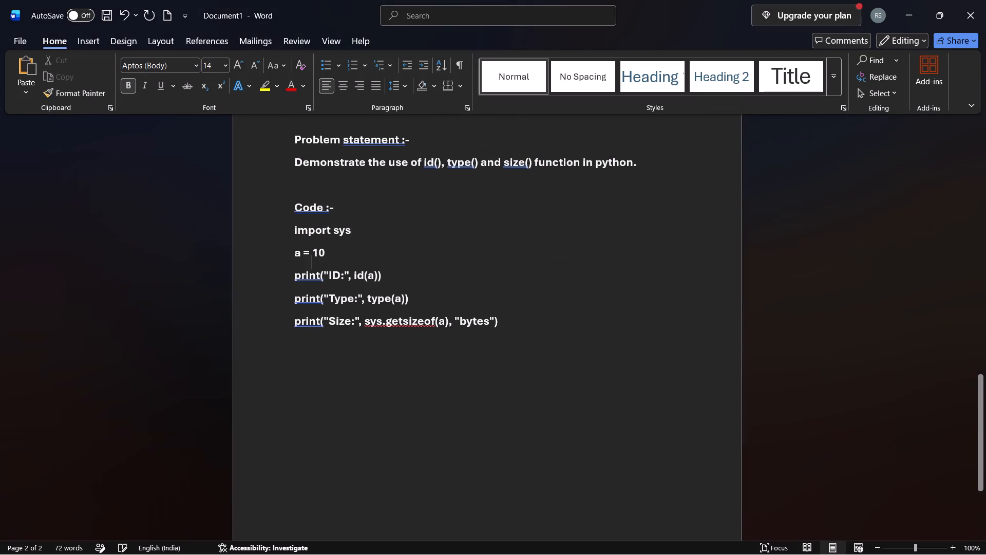
Add the label "Output :-" below the Practicle-2 code, with a blank line above it.
click(502, 336)
key(Return)
key(Return)
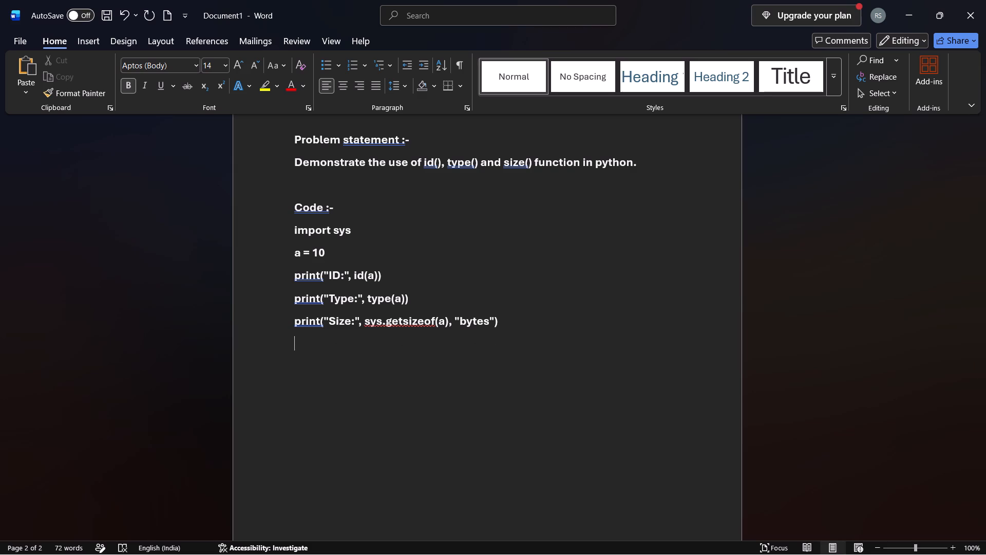
key(shift+o)
text(ut)
key(p)
text(ut)
key(space)
text(:-)
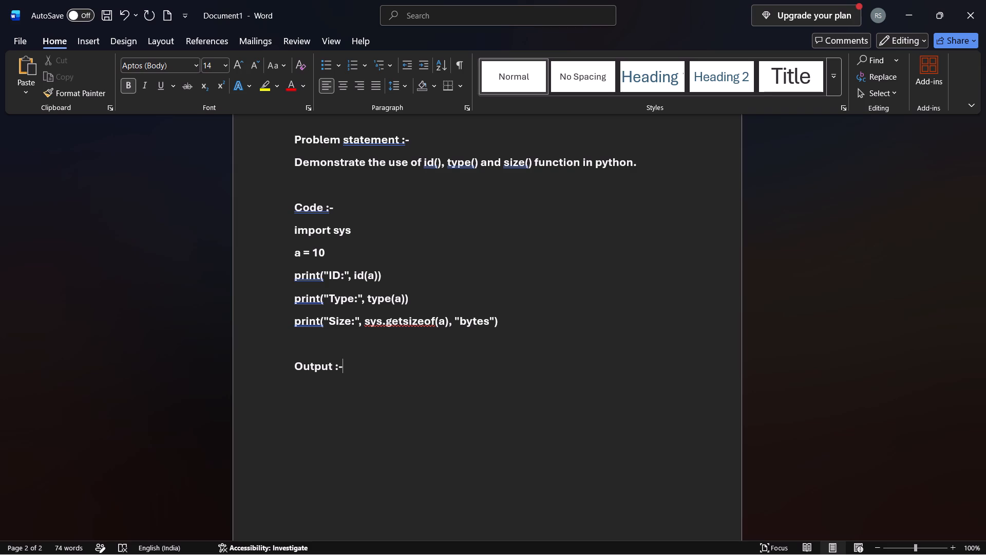
scroll(487, 400, down, 1)
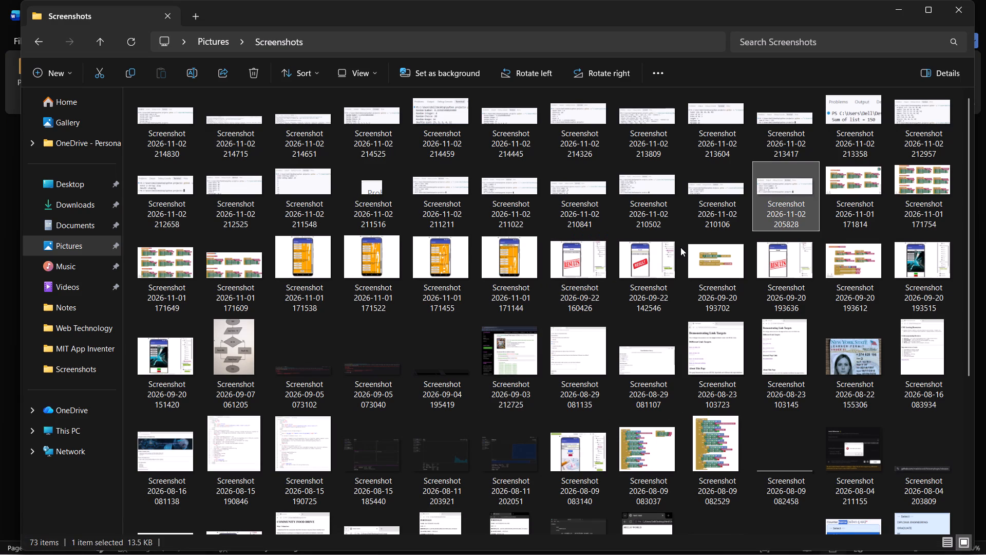
right_click(701, 201)
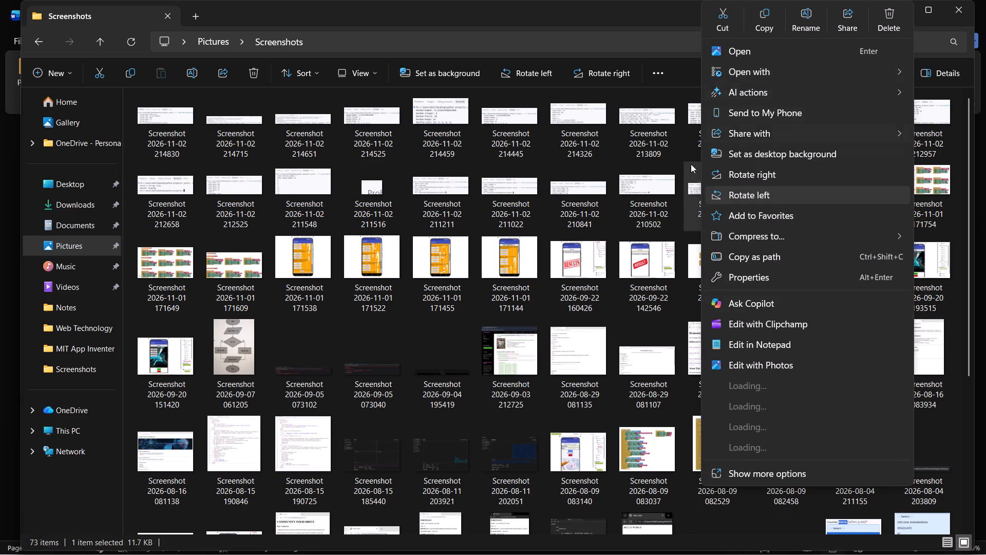
click(759, 25)
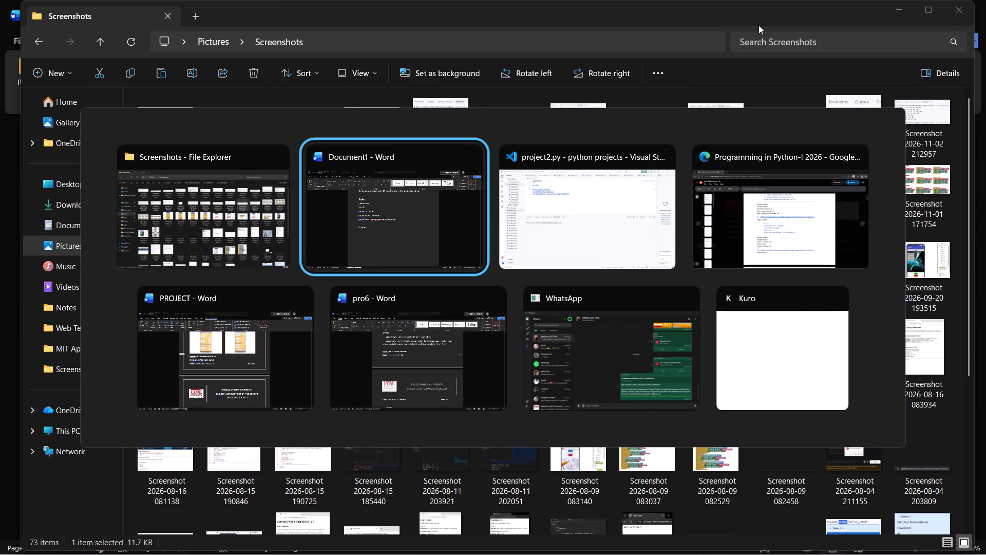
key(Return)
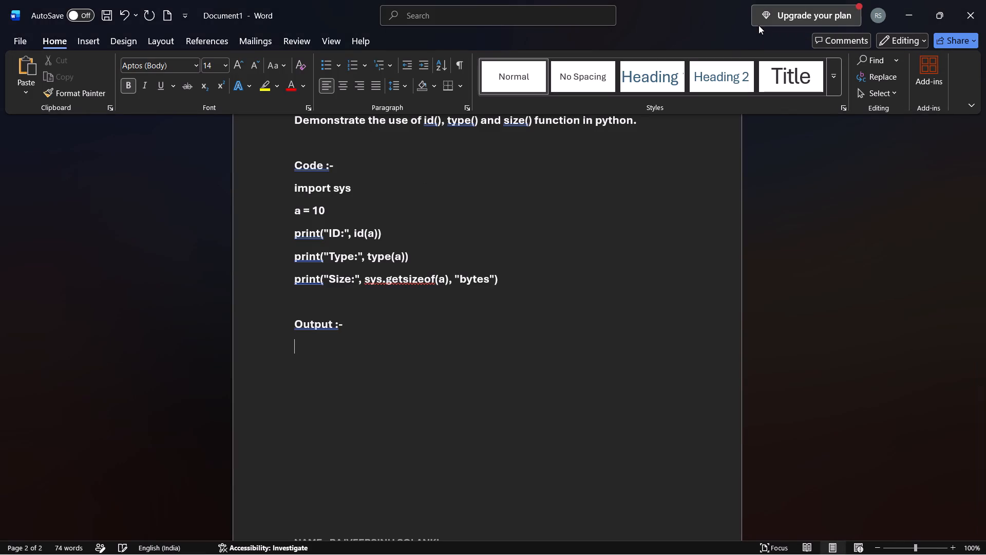
key(ctrl+v)
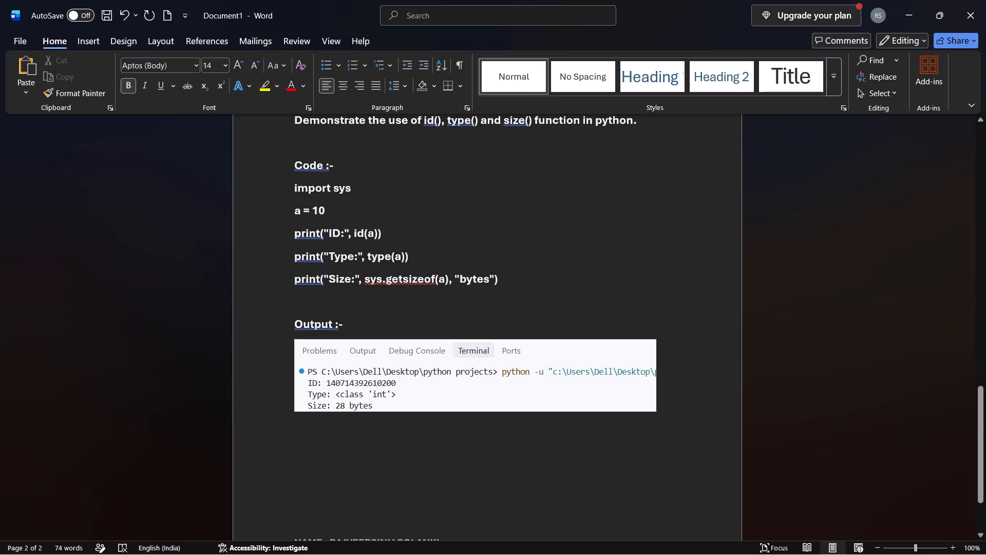
Enlarge the pasted output screenshot slightly, keeping its right edge just inside the width of the header table.
double_click(516, 410)
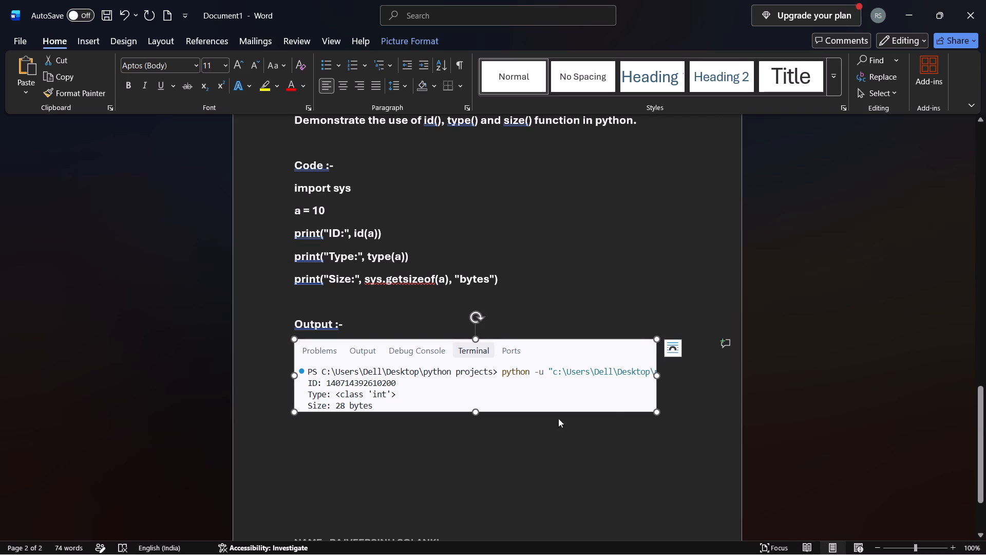
drag(659, 415, 663, 415)
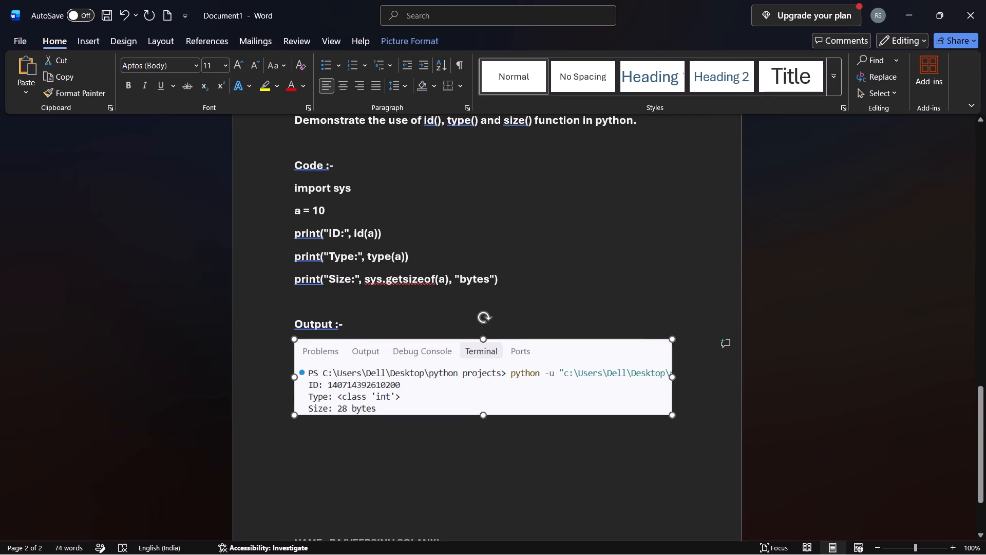
drag(663, 415, 668, 421)
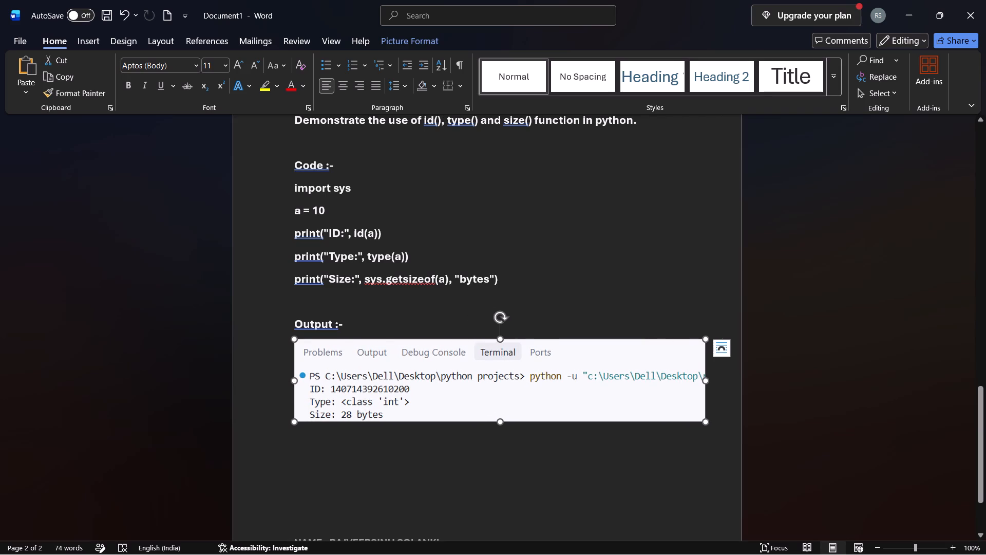
right_click(701, 382)
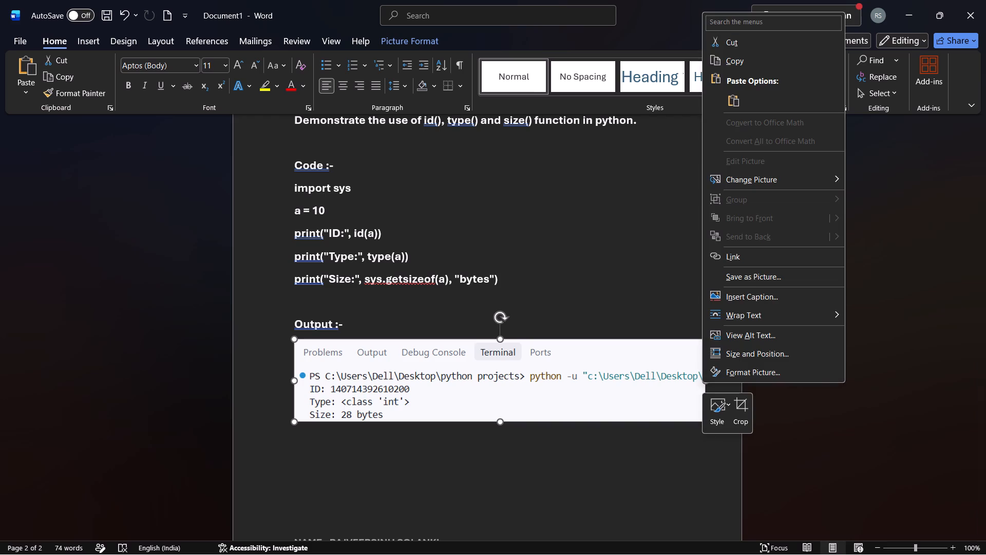
click(686, 382)
drag(705, 380, 692, 380)
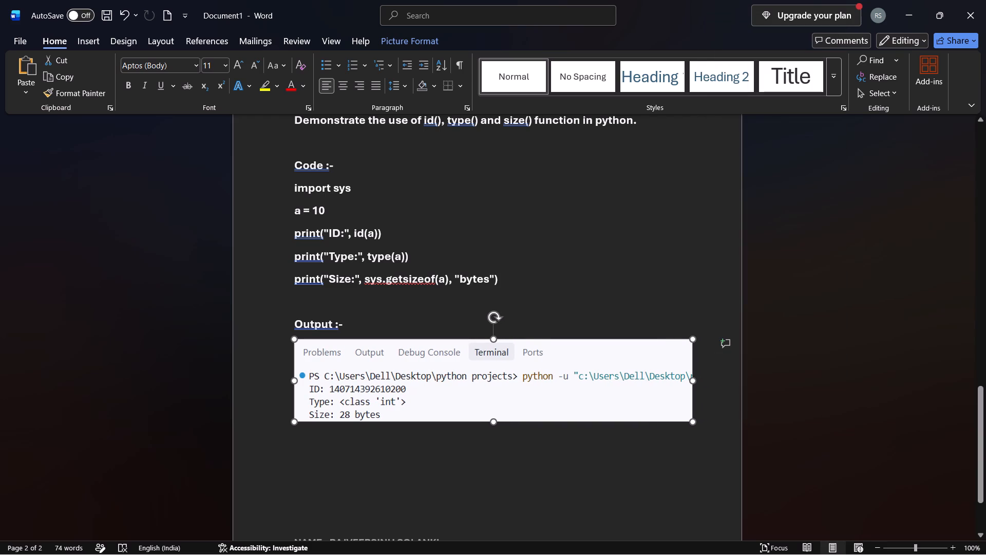
drag(692, 380, 687, 379)
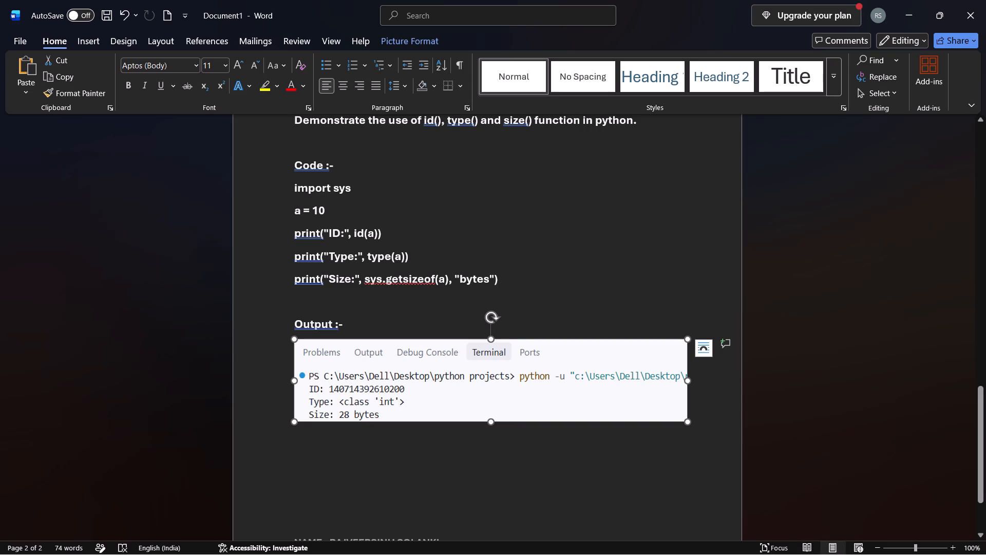
Add blank lines below the Practicle-2 output screenshot until a new page three begins.
click(519, 490)
scroll(519, 490, down, 2)
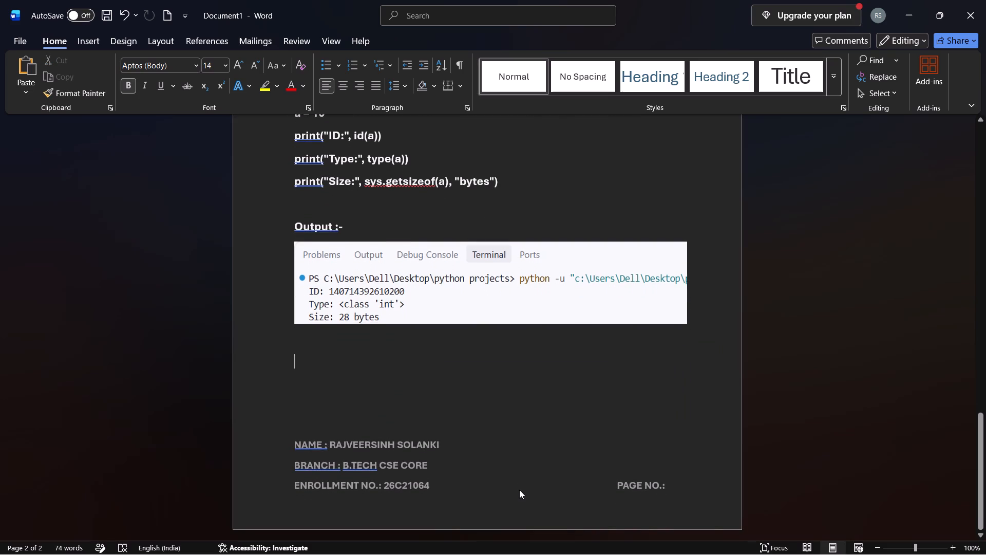
click(519, 490)
key(Return)
key(Return)
key(Return)
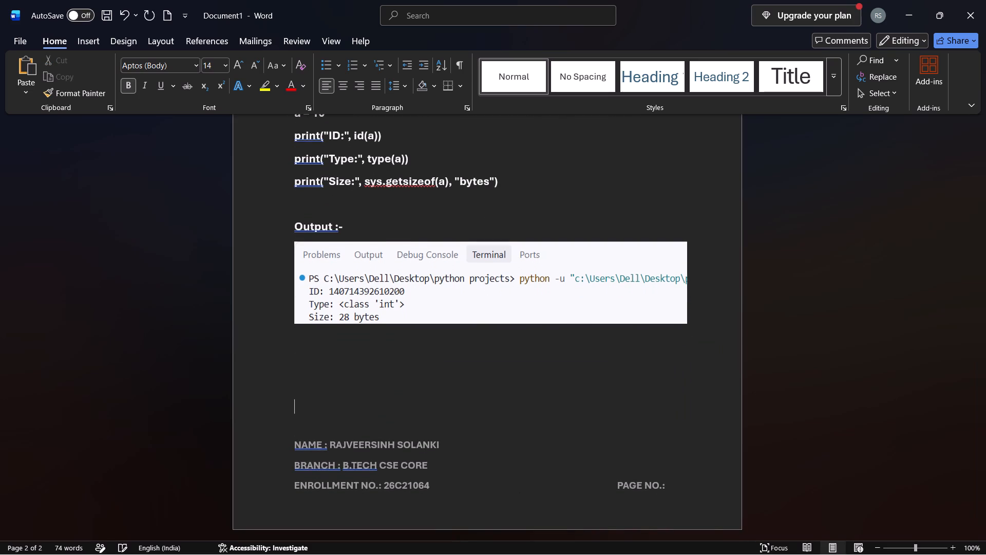
key(Return)
key(Return)
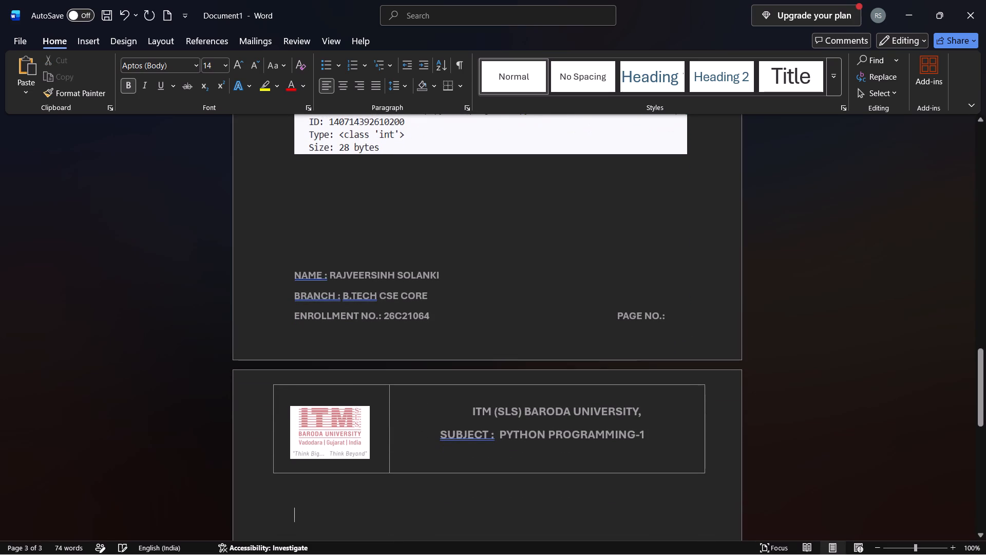
Copy the Practicle-2 heading and its "Problem statement :-" label from page two and paste them below the header on page three.
scroll(519, 490, up, 2)
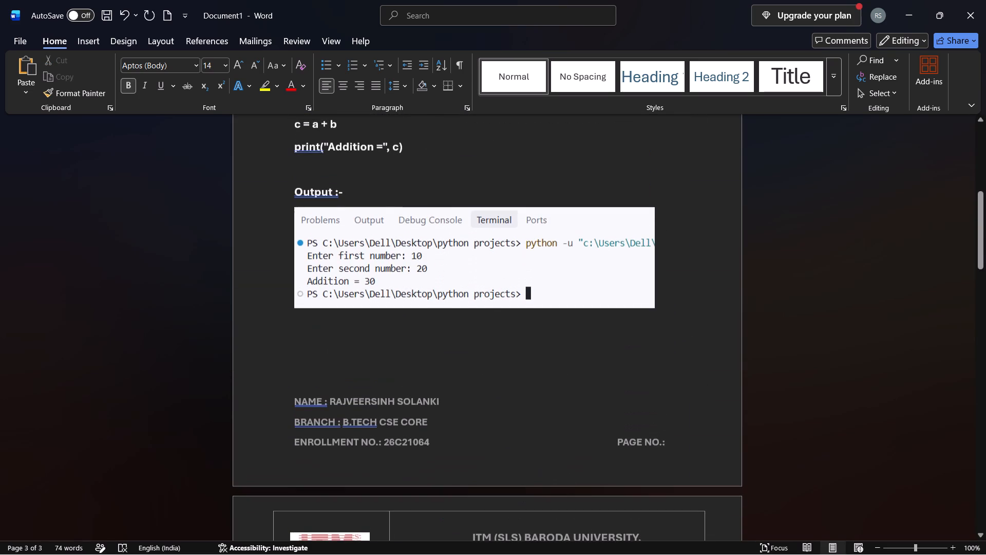
scroll(611, 494, down, 1)
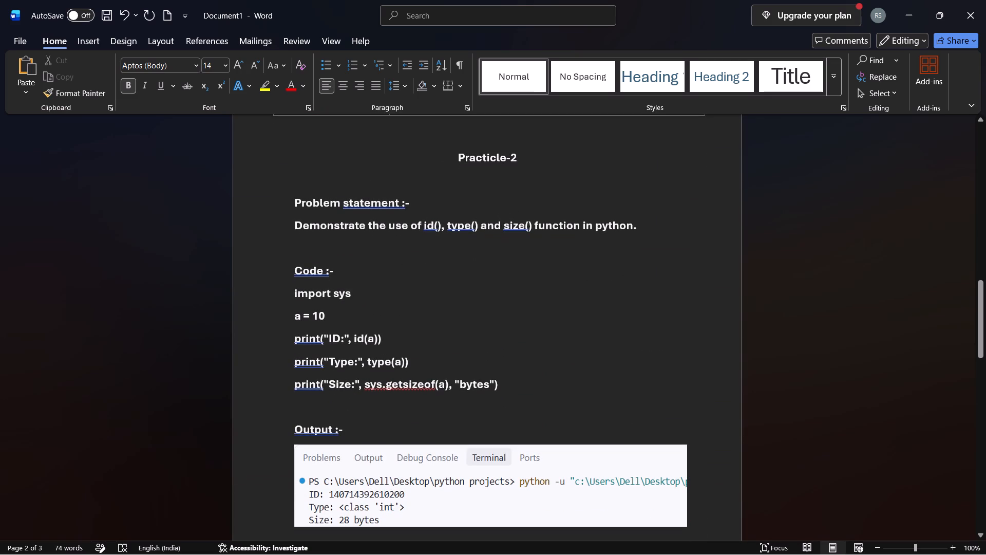
drag(528, 152, 366, 202)
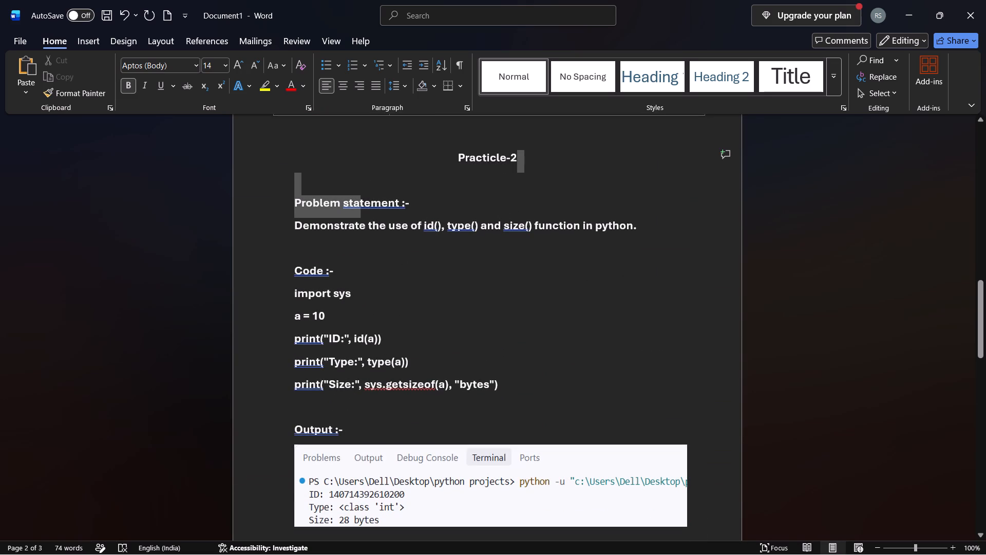
drag(366, 202, 414, 198)
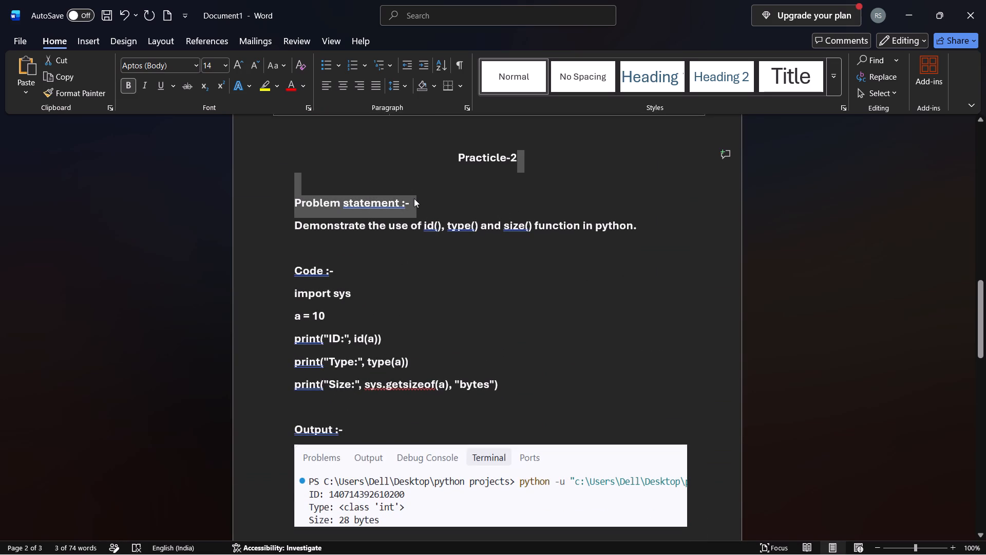
key(ctrl+c)
key(ctrl+c)
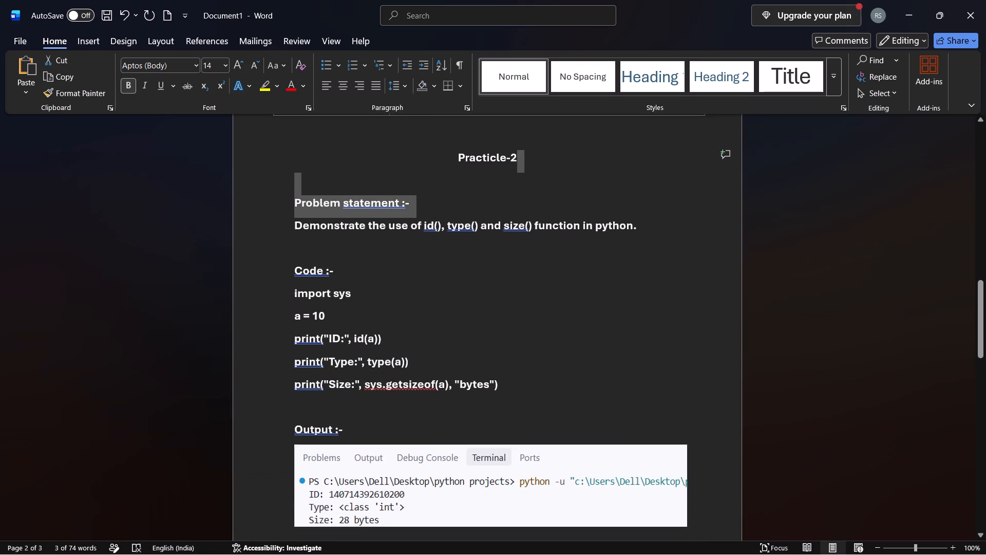
click(457, 160)
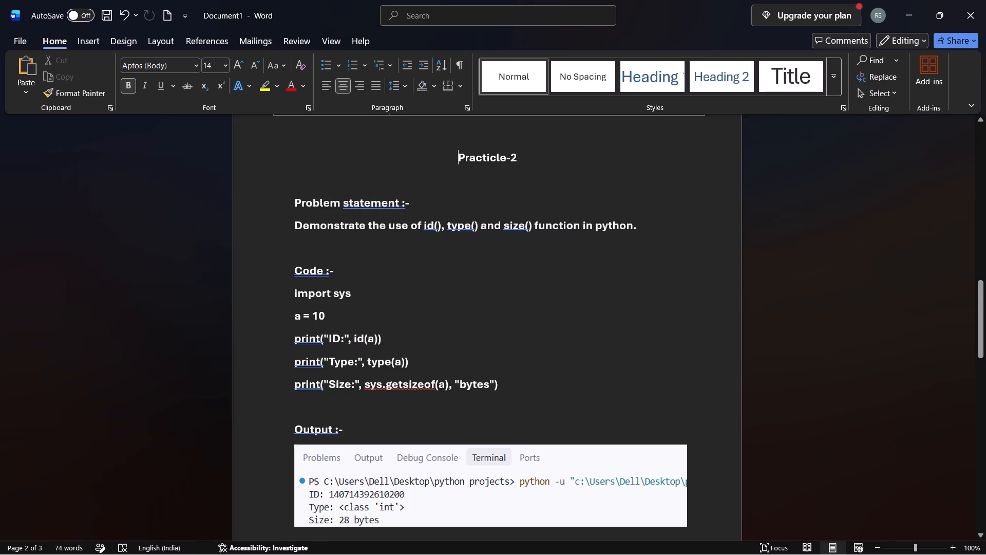
drag(455, 156, 481, 155)
drag(481, 155, 443, 203)
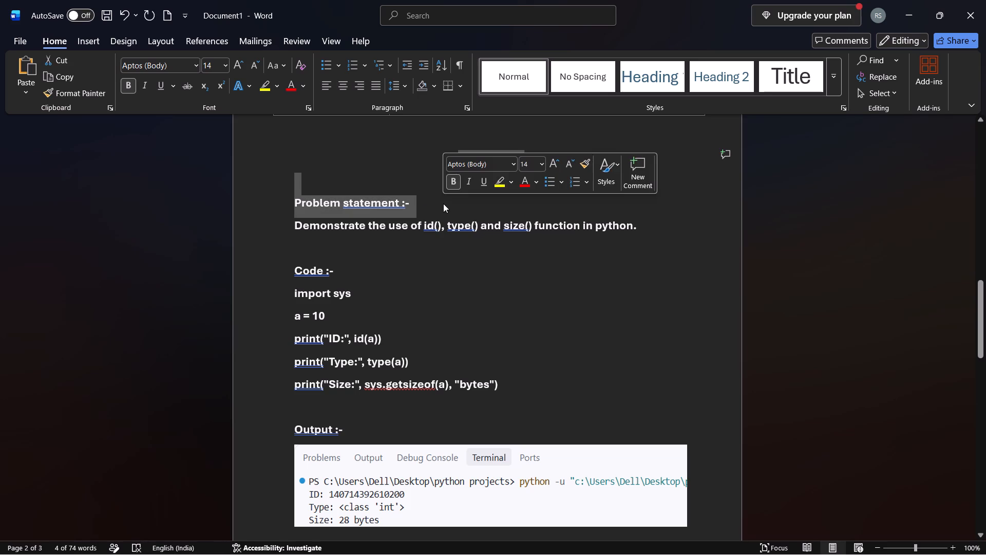
key(ctrl+c)
key(ctrl+c)
scroll(443, 203, down, 3)
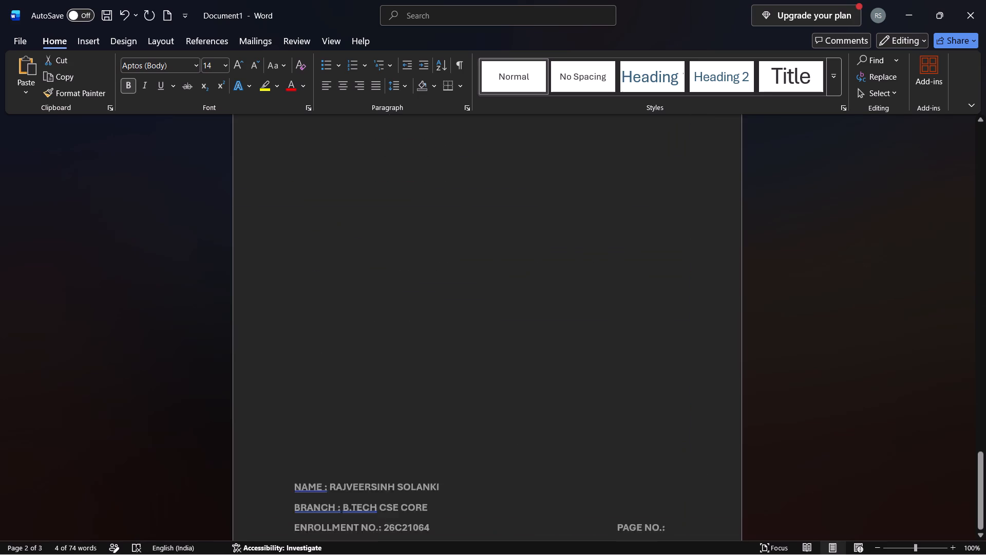
scroll(443, 203, down, 1)
scroll(443, 203, up, 1)
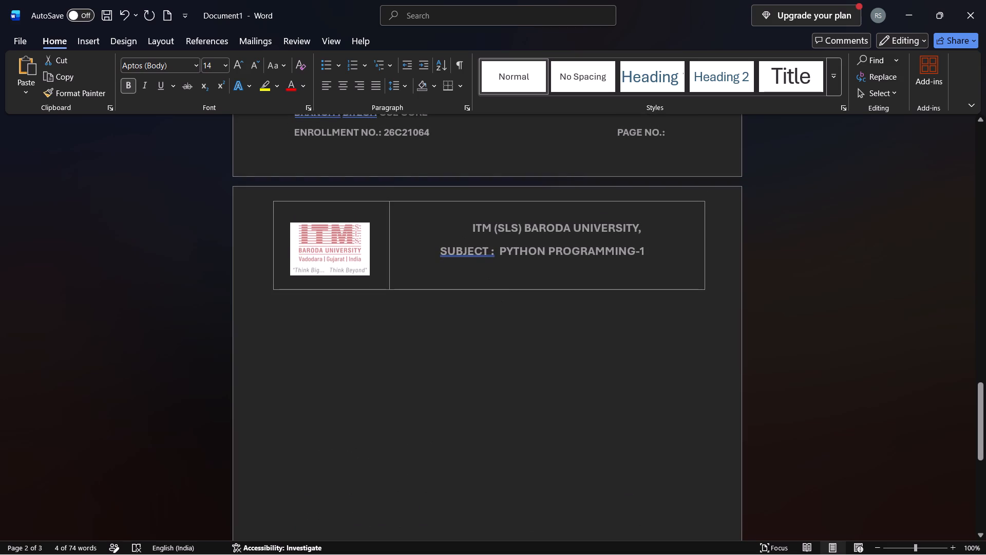
click(501, 307)
key(Return)
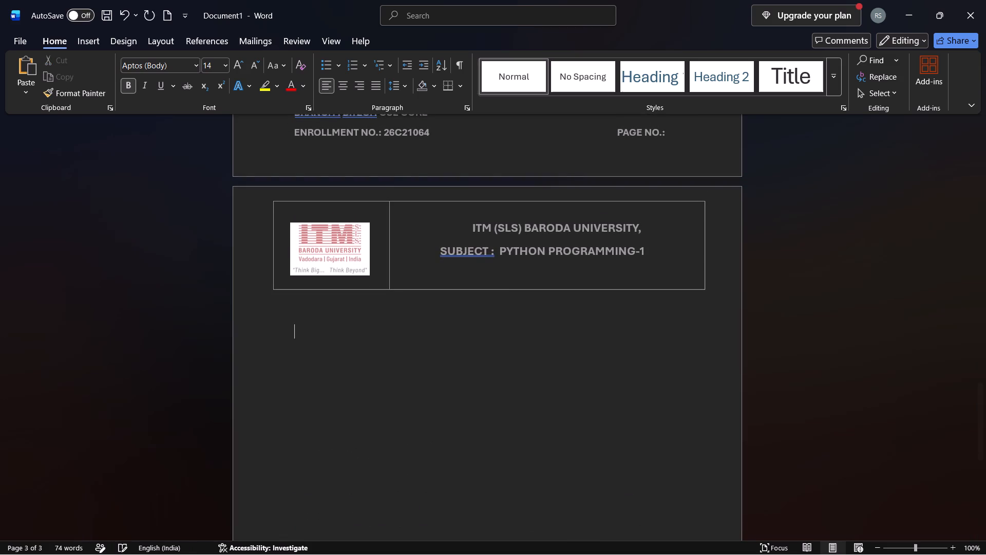
key(ctrl+v)
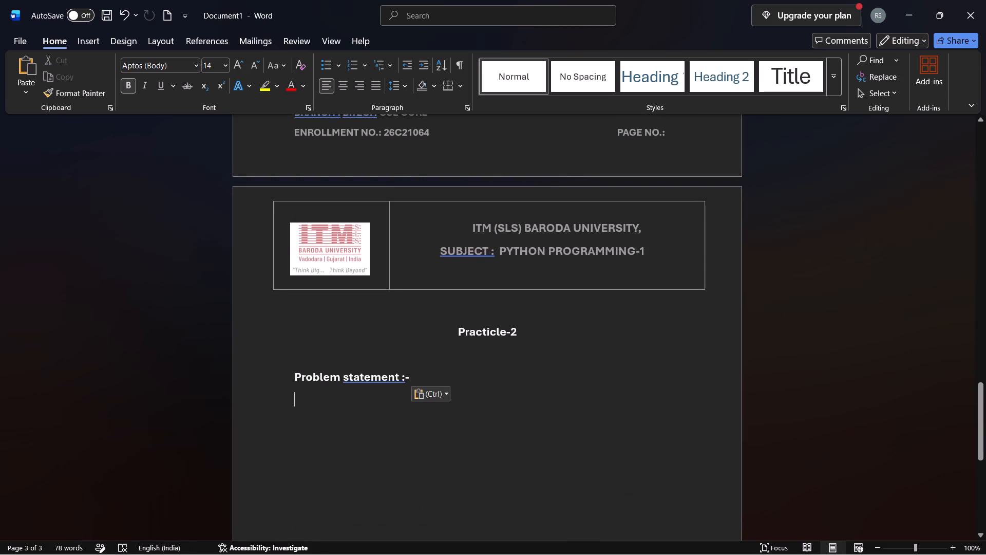
Renumber the pasted heading on page three as Practicle-3.
click(516, 332)
key(BackSpace)
key(3)
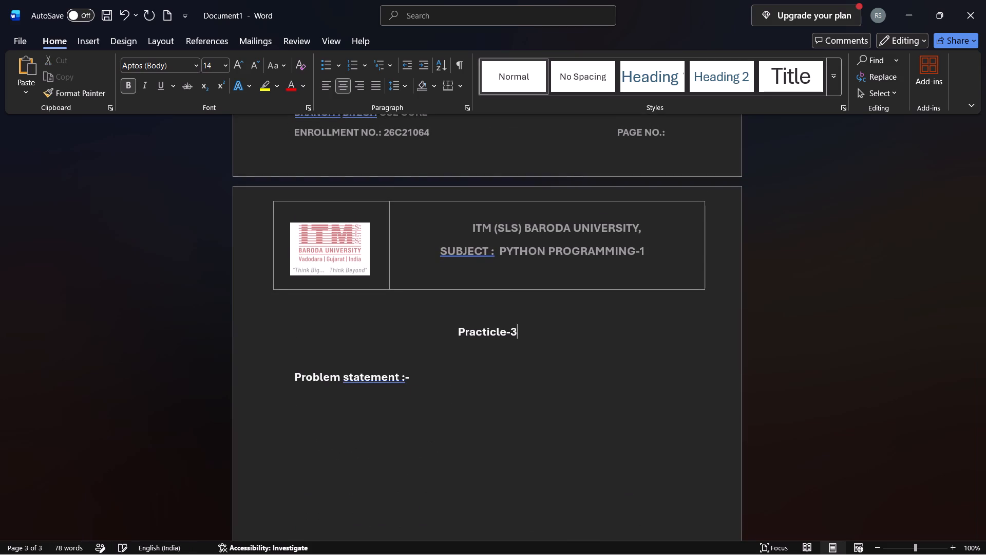
Copy the P1-3 problem text, without its number, from the Lab Reference PDF in Edge and paste it under "Problem statement :-" in Document1.
click(424, 384)
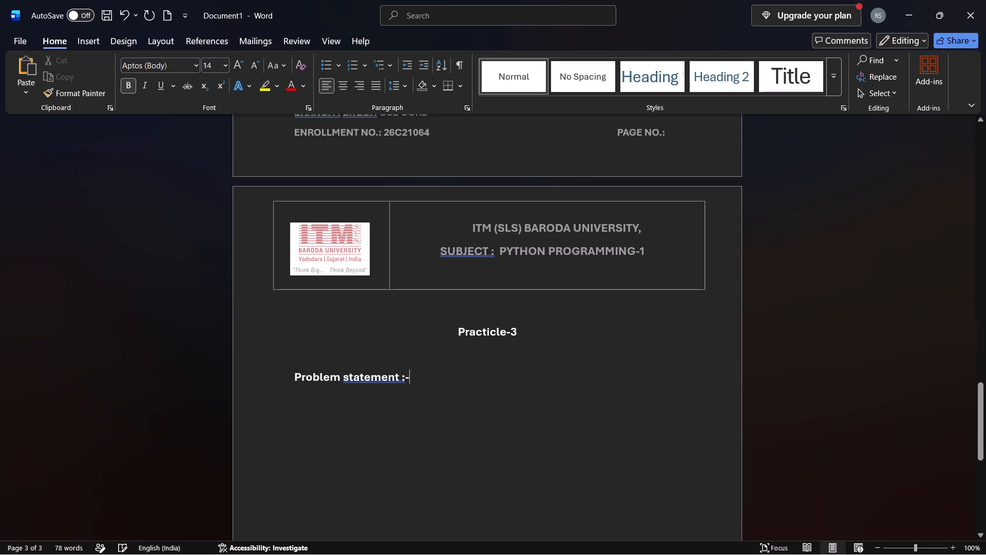
key(Return)
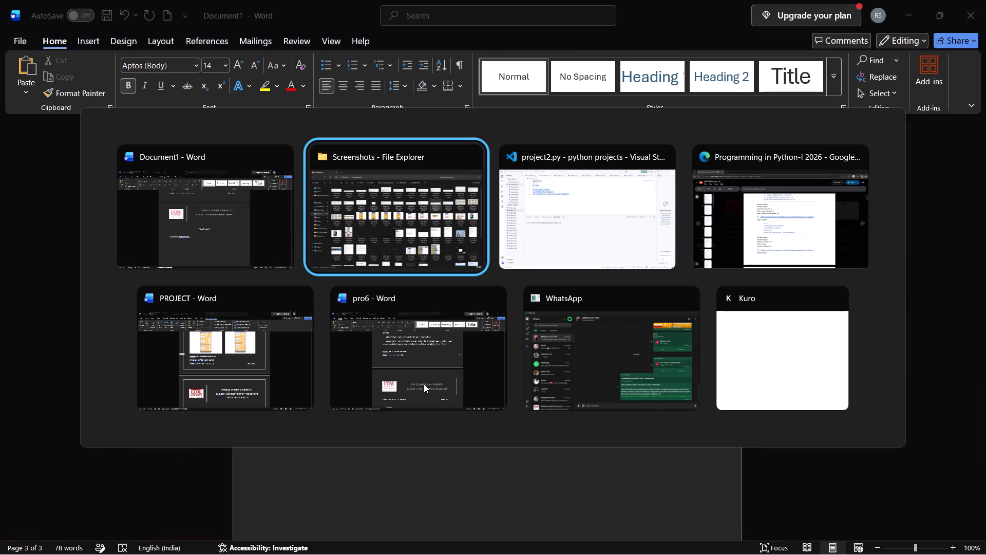
scroll(424, 384, down, 1)
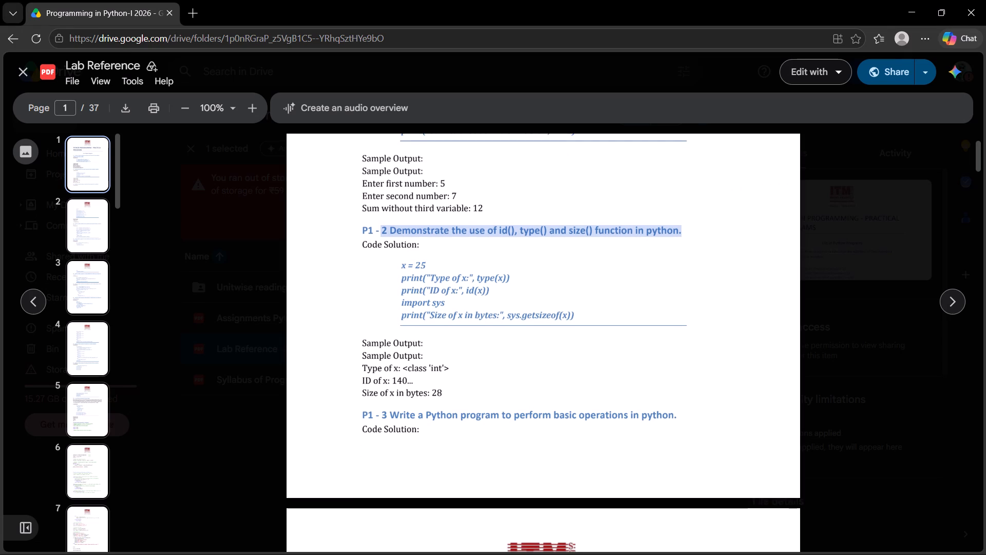
drag(390, 417, 659, 412)
key(ctrl+c)
key(ctrl+c)
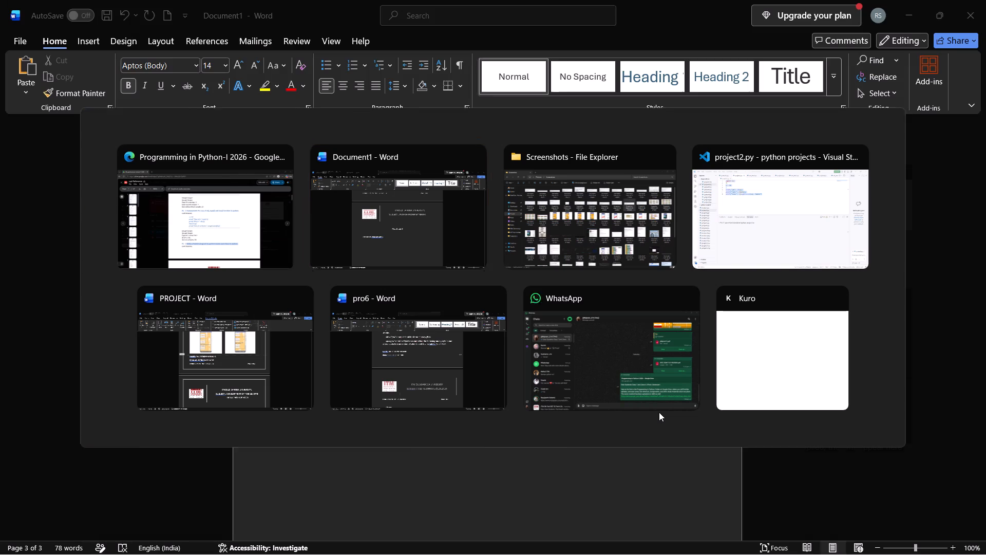
key(ctrl+v)
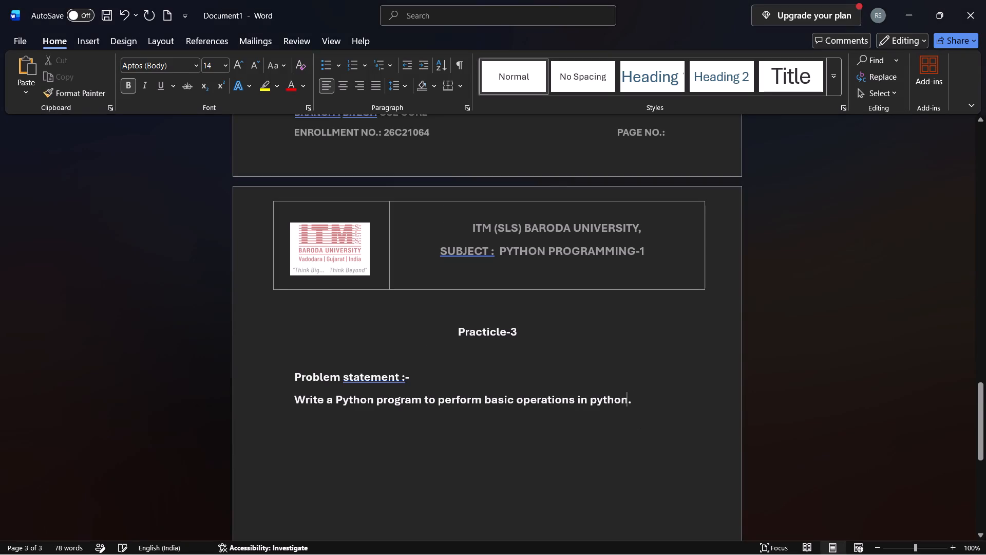
Add the label "Code :-" below the Practicle-3 problem statement, with a blank line above it.
scroll(637, 422, down, 1)
key(Return)
key(Return)
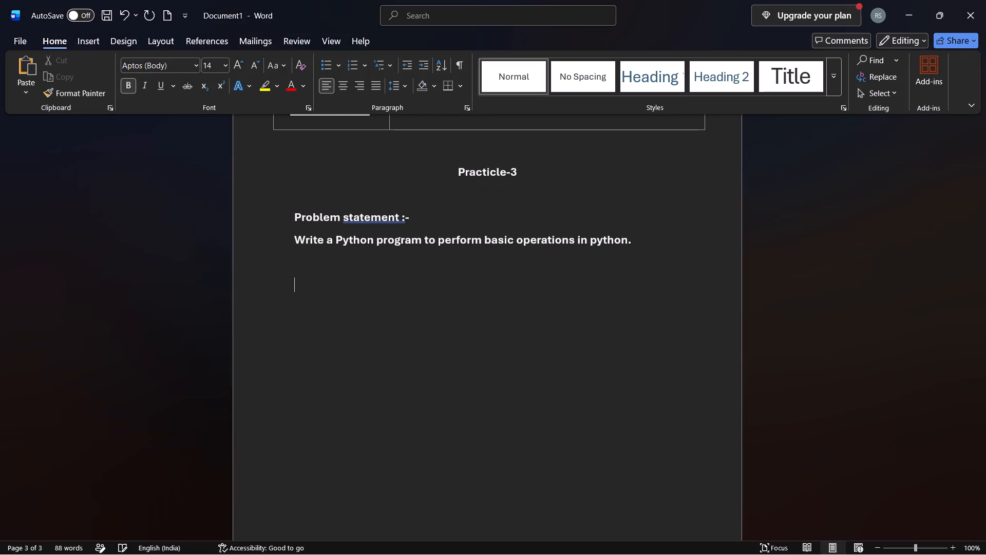
key(ctrl+c)
text(ode)
key(BackSpace)
key(BackSpace)
key(BackSpace)
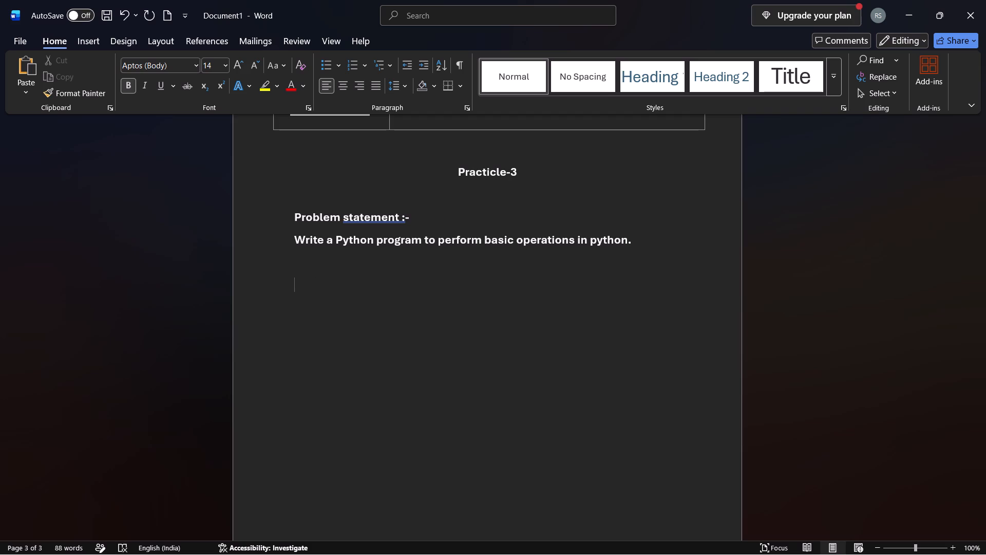
text(Code)
key(space)
text(:)
key(minus)
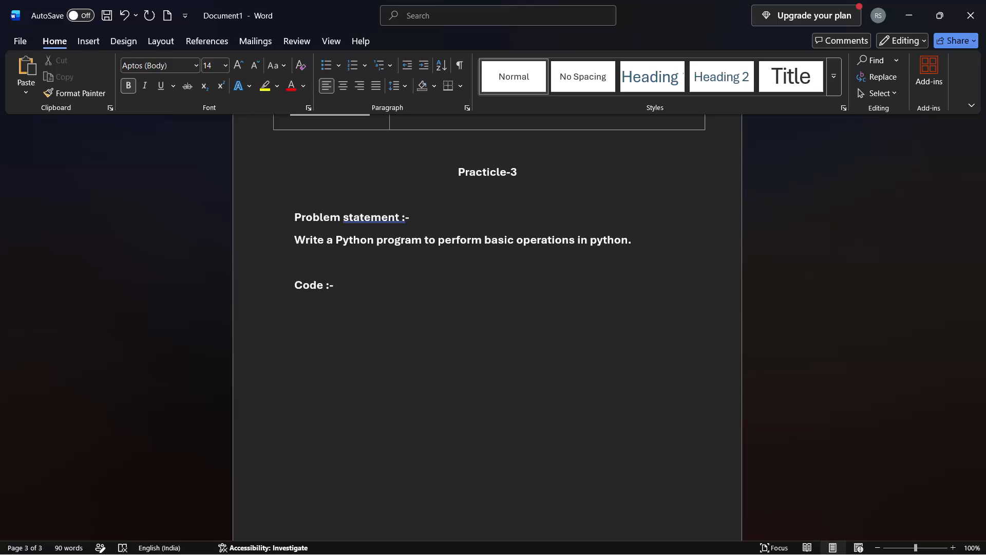
Copy all the code of project3.py in Visual Studio Code and paste it on a new line under "Code :-" in Document1.
key(Return)
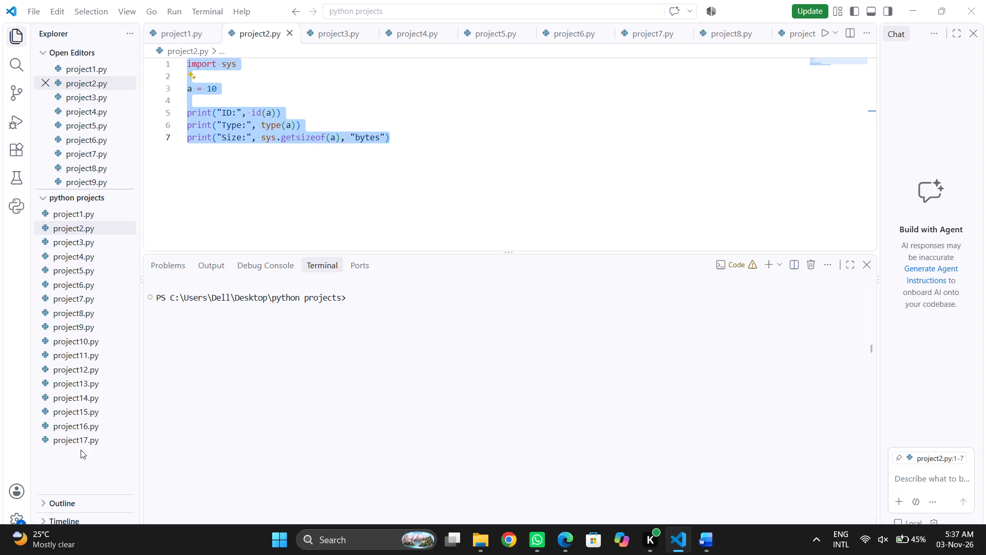
click(74, 237)
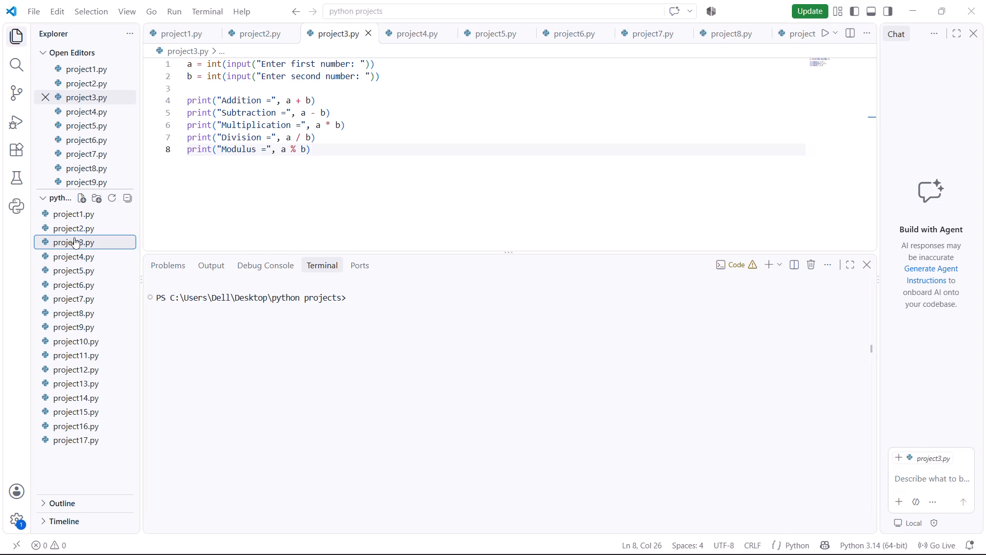
click(229, 205)
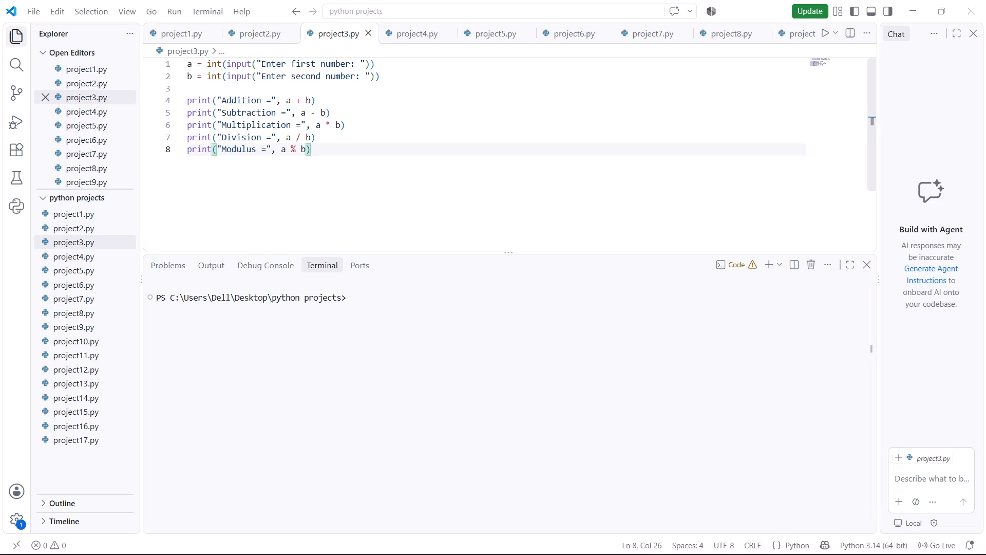
key(ctrl+a)
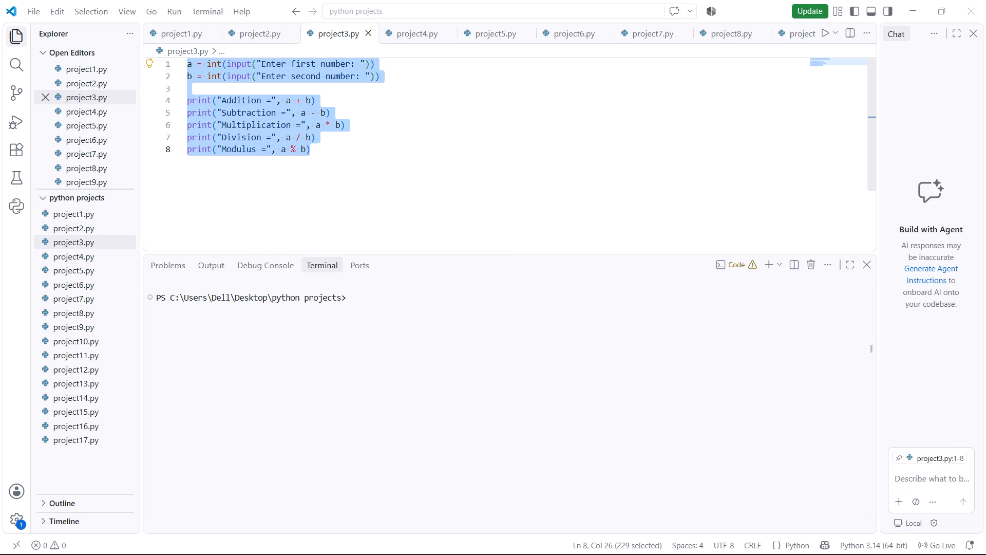
key(ctrl+c)
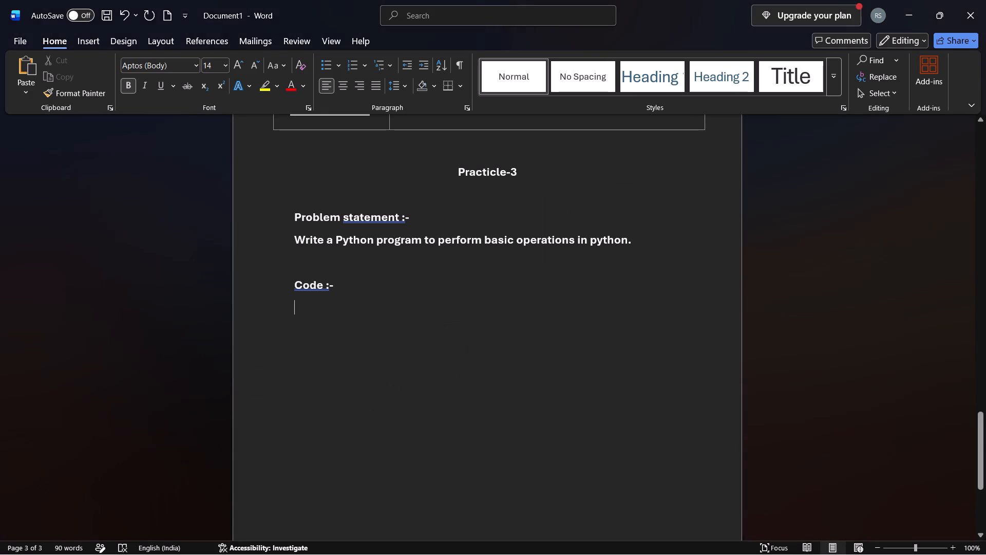
key(ctrl+v)
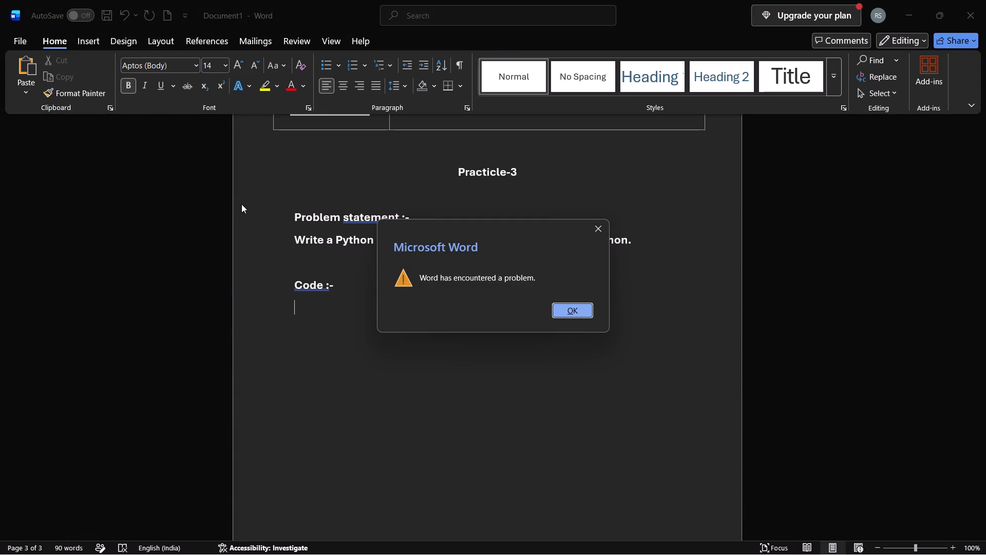
click(595, 232)
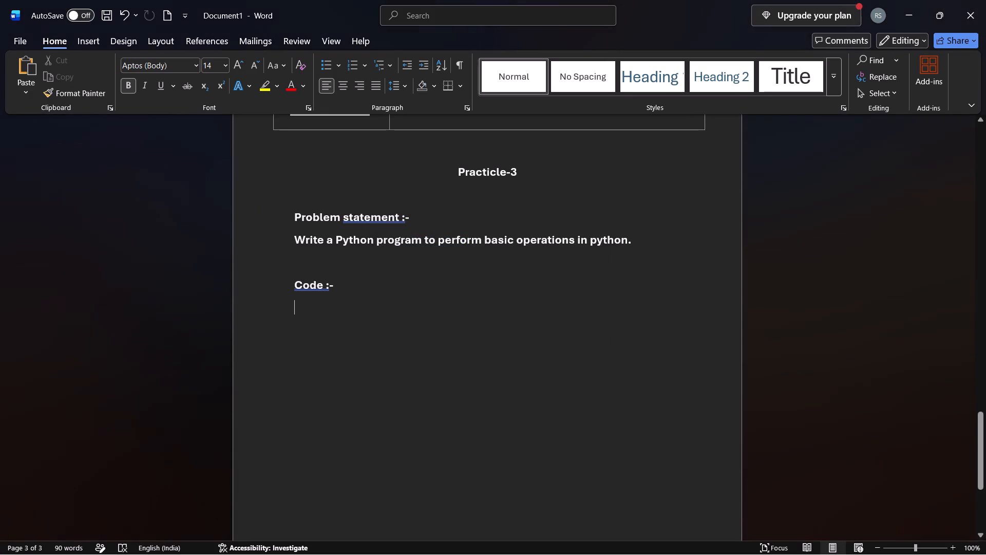
key(ctrl+v)
Add the label "Output :-" below the Practicle-3 code, with a blank line above it.
scroll(595, 232, down, 1)
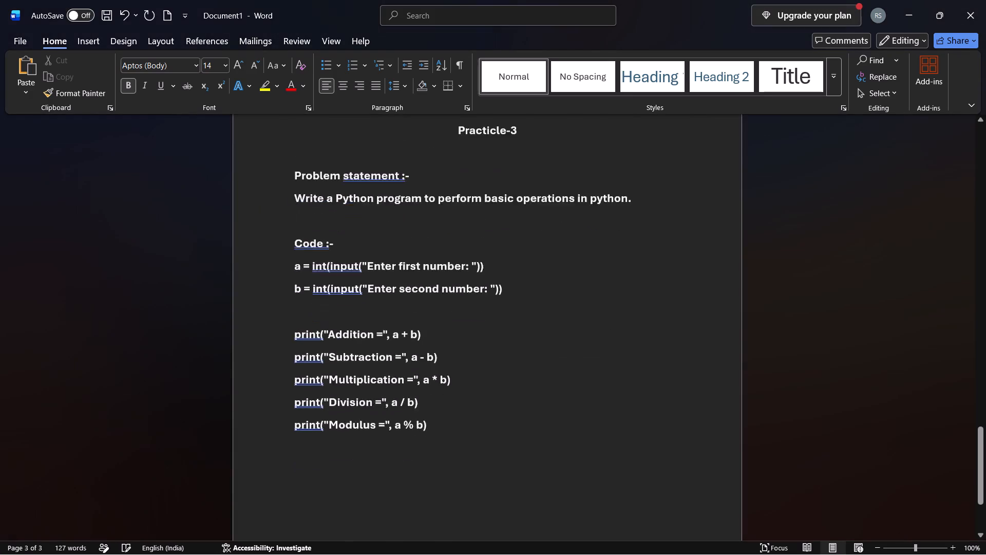
scroll(595, 232, down, 1)
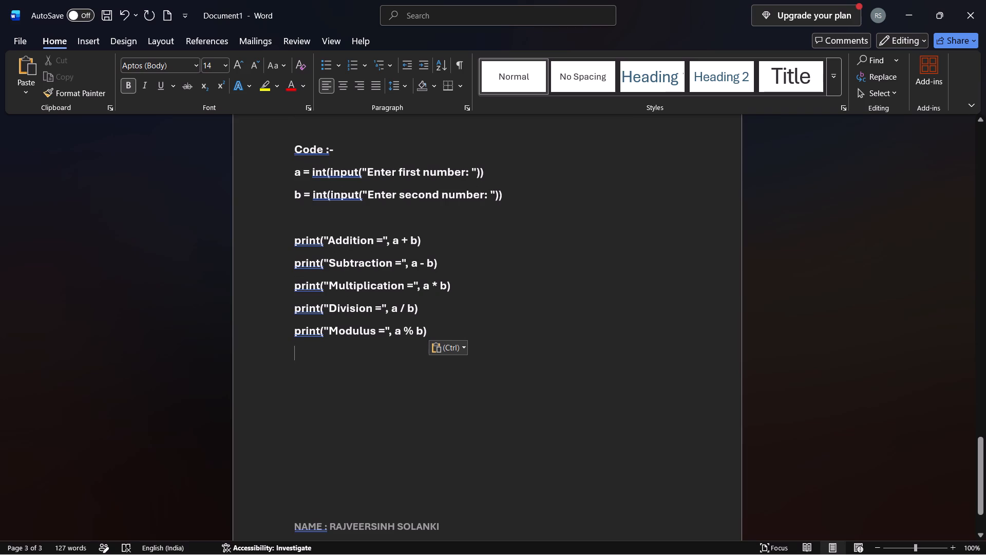
key(Return)
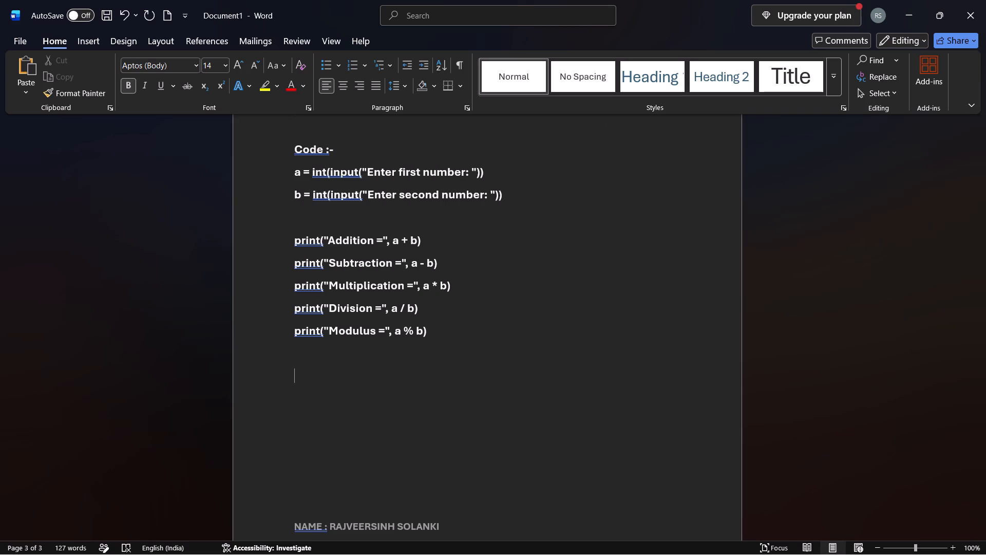
key(shift+o)
text(up)
key(BackSpace)
text(tput)
key(space)
text(:)
key(minus)
key(Return)
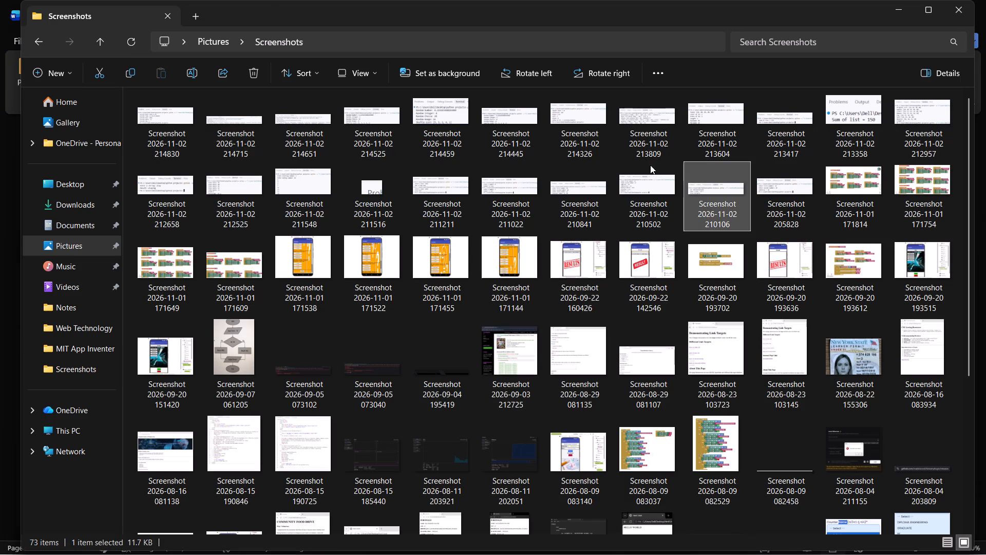
right_click(652, 165)
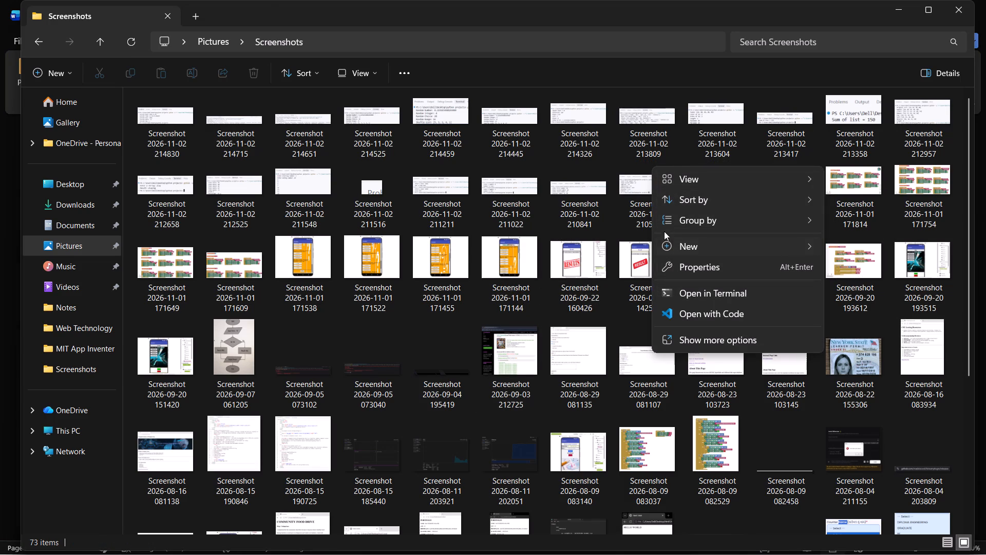
click(628, 191)
right_click(628, 191)
drag(628, 191, 643, 194)
right_click(643, 194)
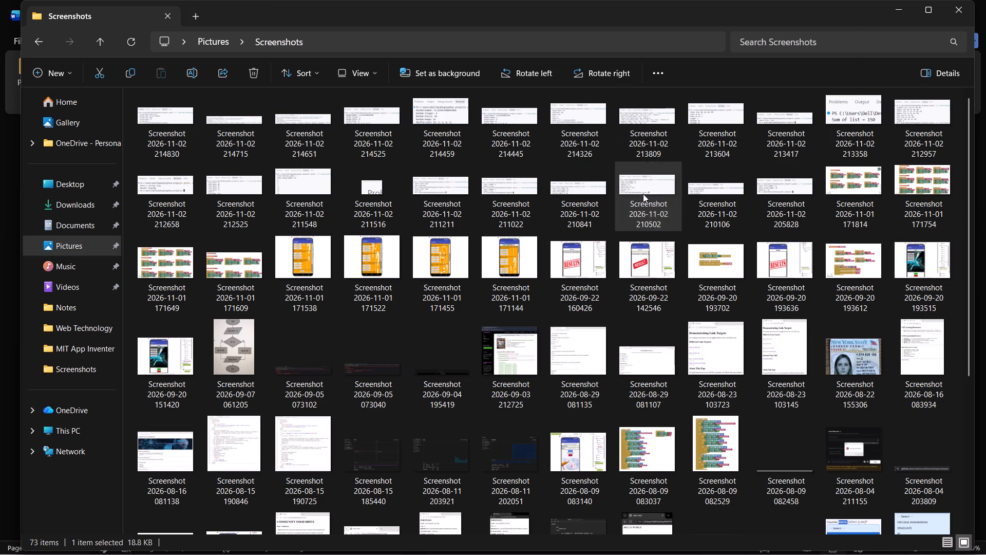
click(703, 11)
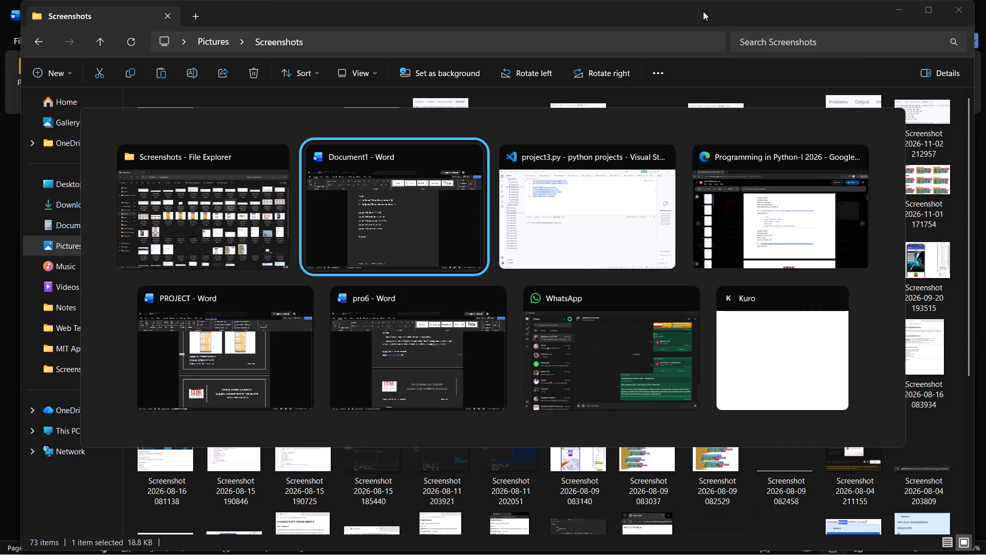
key(ctrl+v)
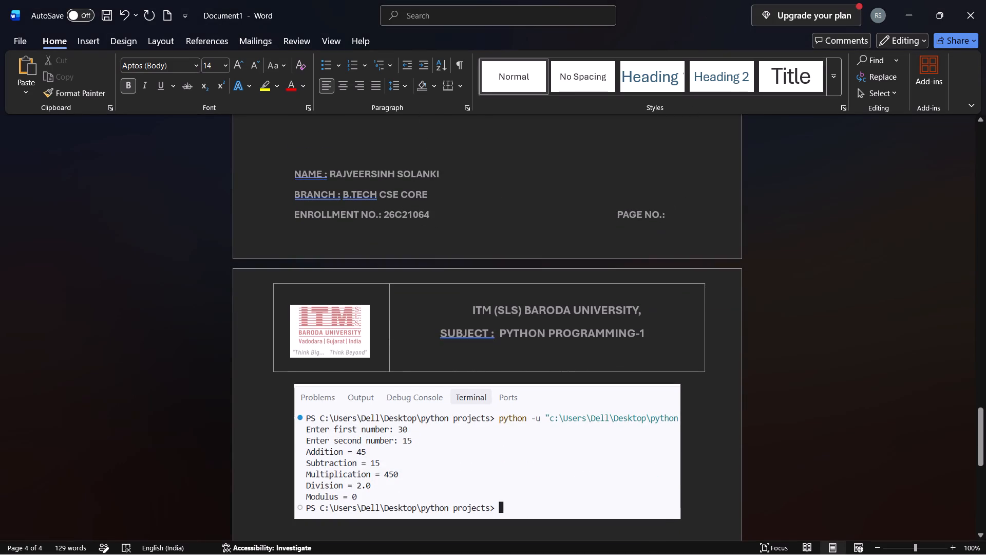
Reduce the height of the pasted output screenshot so it fits directly below "Output :-" and just above the footer on page 3.
click(464, 483)
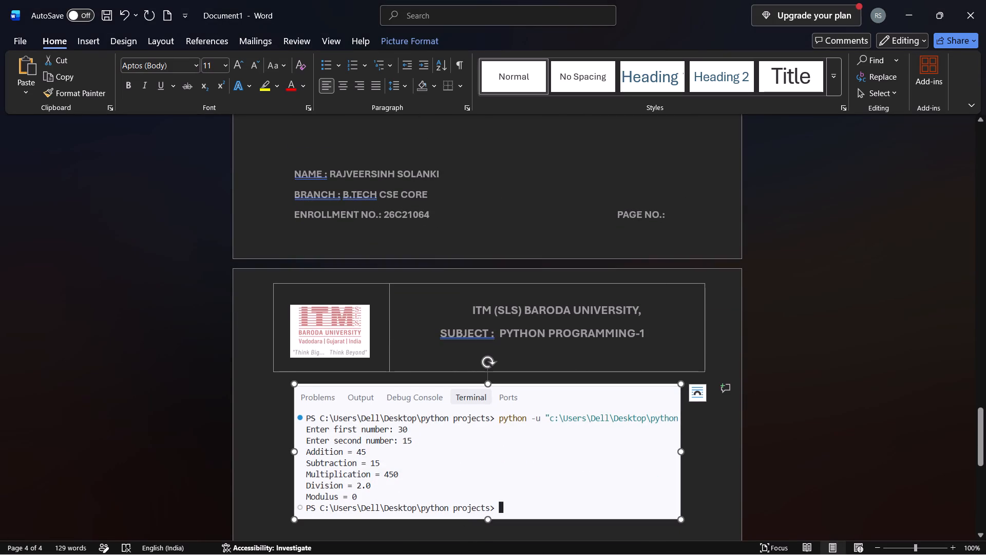
drag(487, 519, 487, 493)
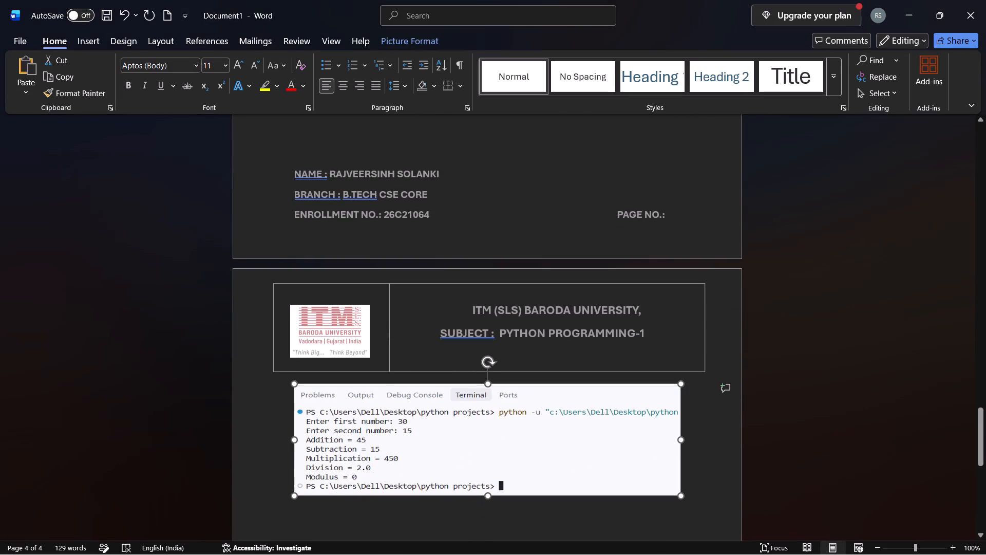
drag(487, 493, 487, 479)
scroll(484, 347, up, 1)
drag(487, 285, 475, 300)
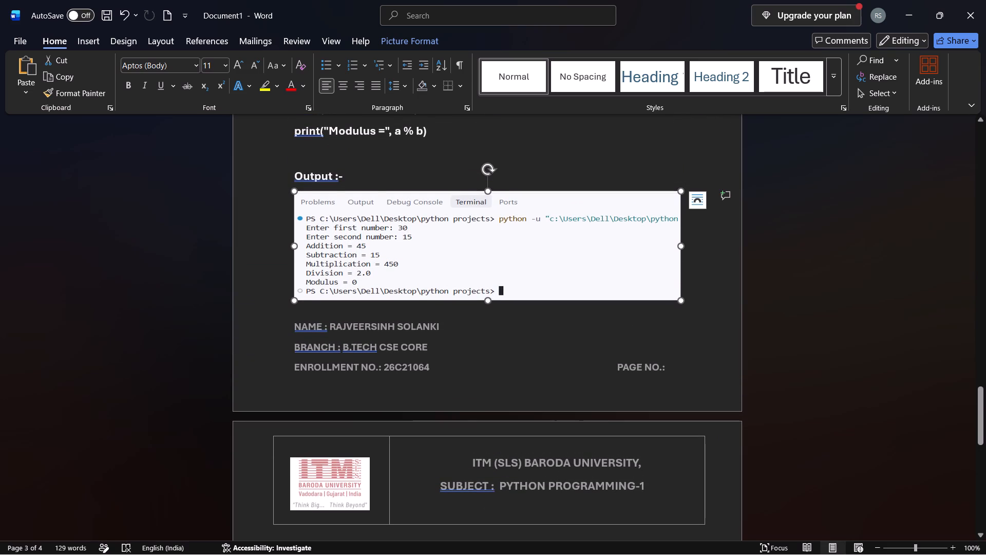
drag(490, 301, 490, 304)
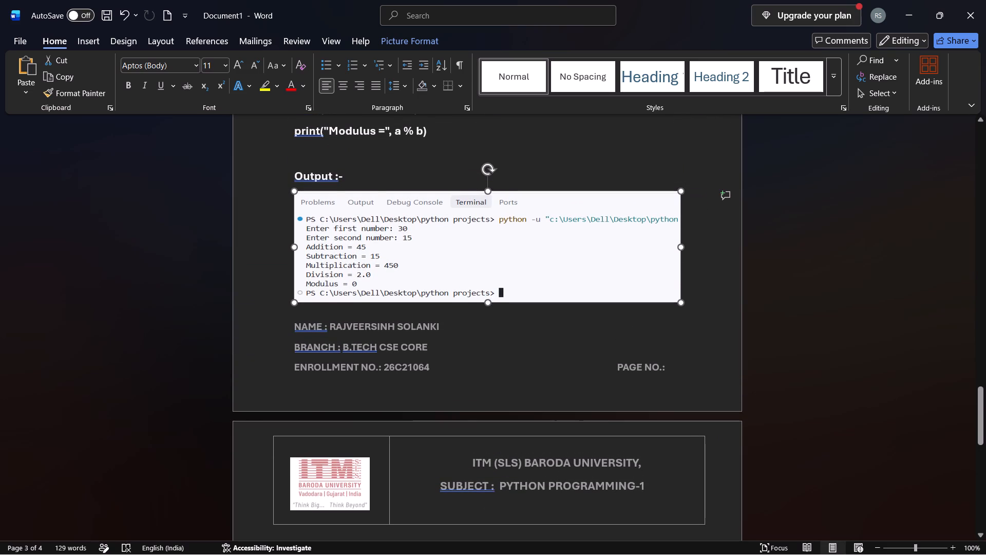
drag(490, 304, 489, 306)
click(489, 306)
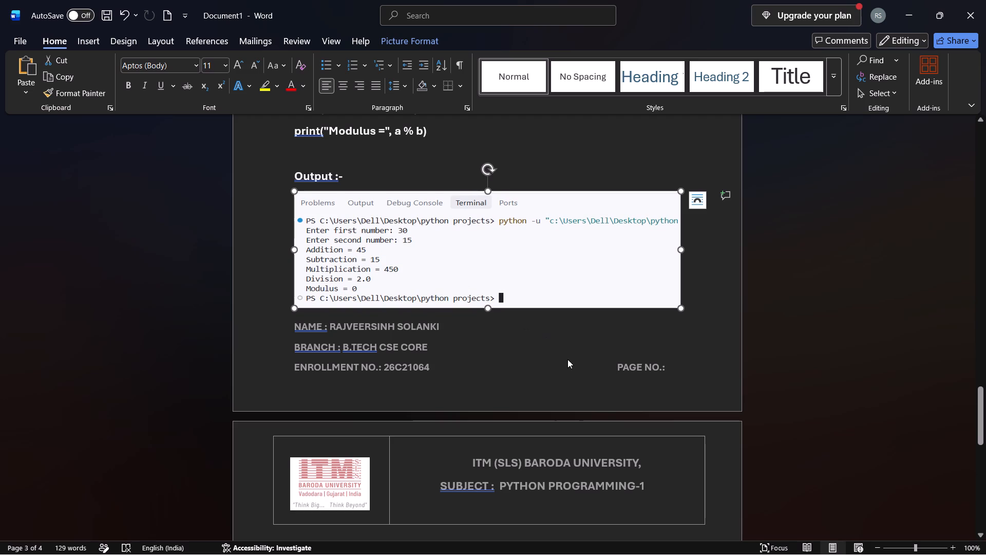
click(530, 367)
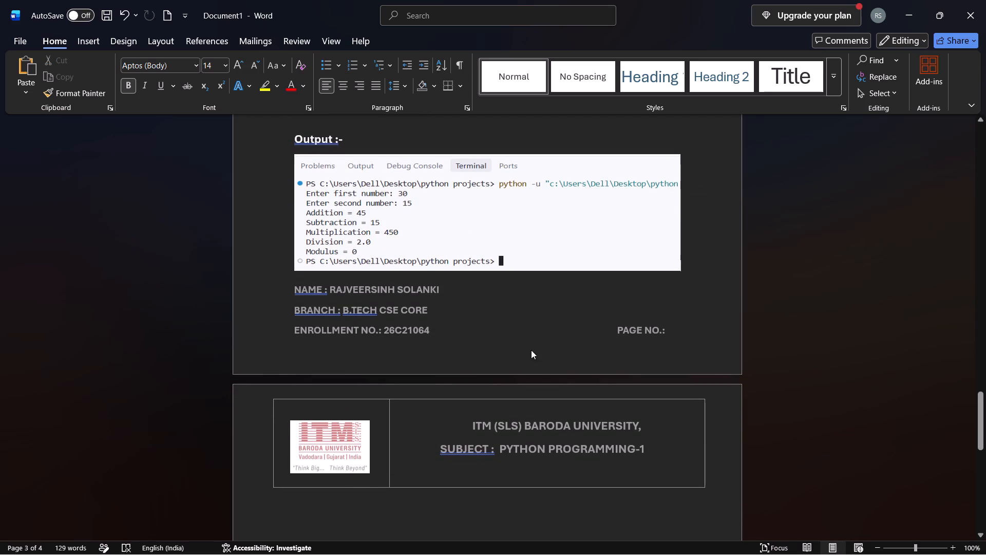
Start the next practical on page 4 with the centred heading "Practicle-3" and the label "Problem statement :-" below it.
scroll(543, 310, down, 1)
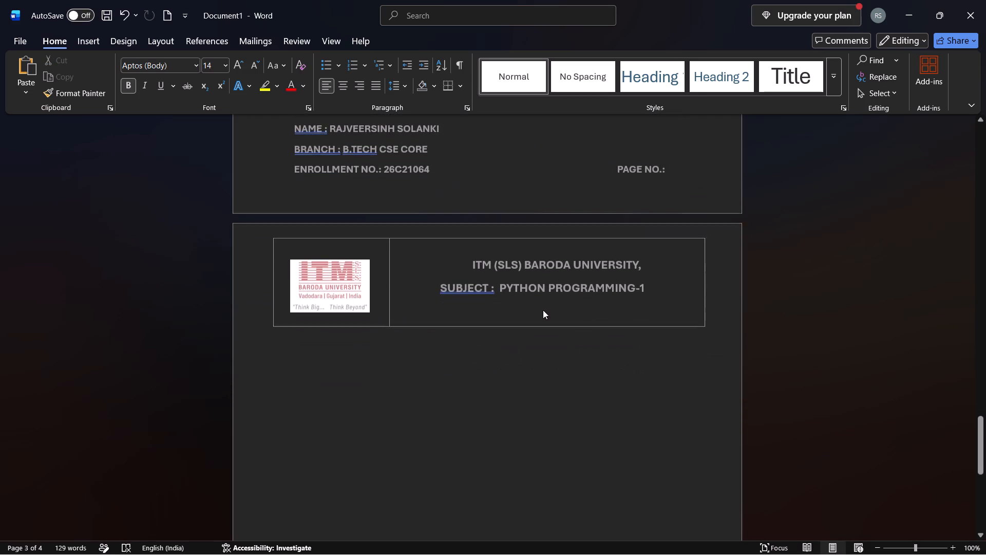
click(539, 325)
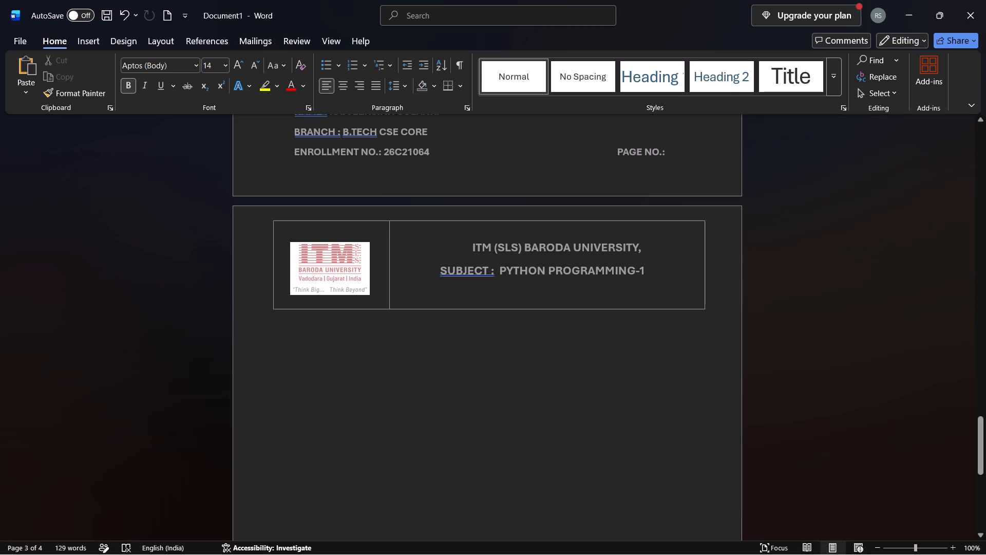
key(Return)
scroll(539, 325, up, 2)
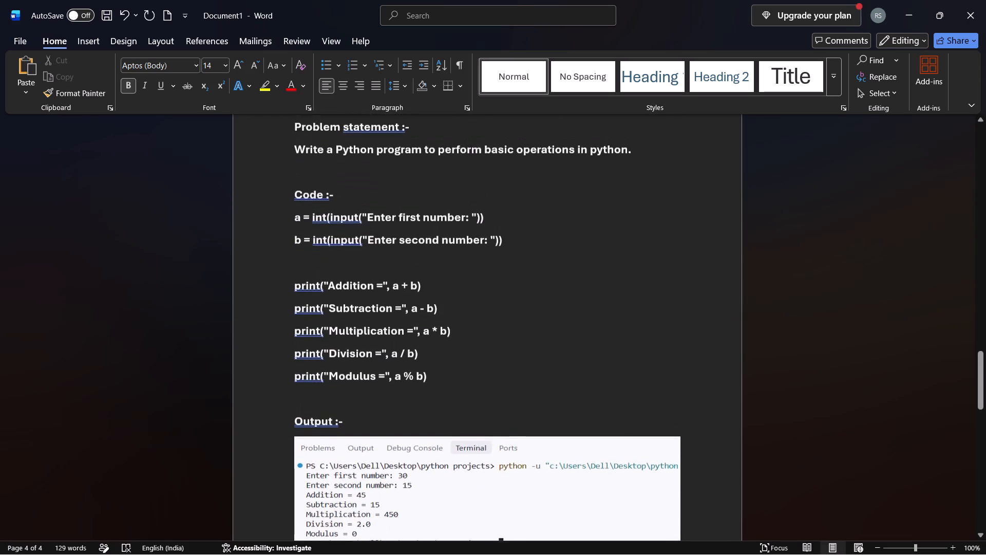
Copy the "Practicle-3" heading and "Problem statement :-" label from page 3 and paste them at the top of the blank page 4.
scroll(539, 325, up, 1)
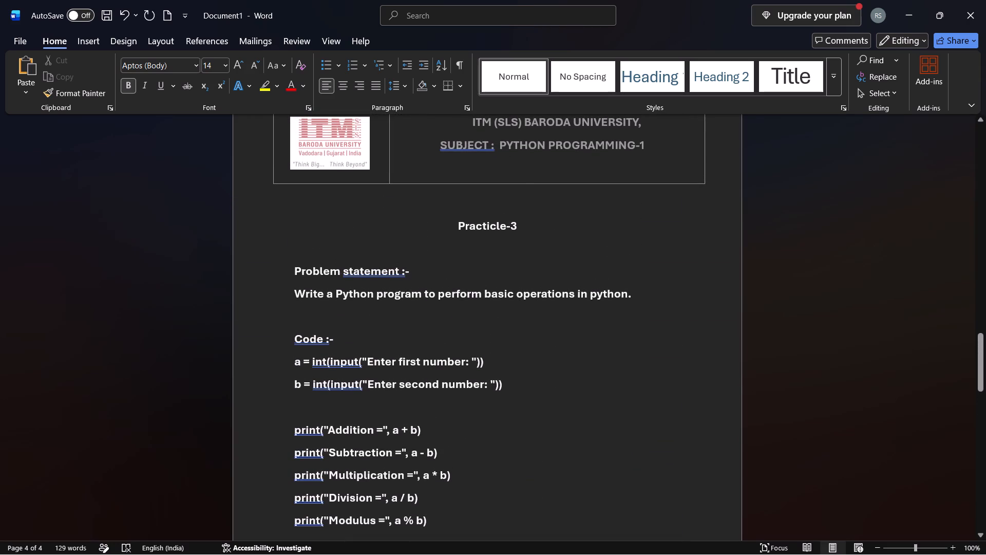
drag(523, 221, 343, 262)
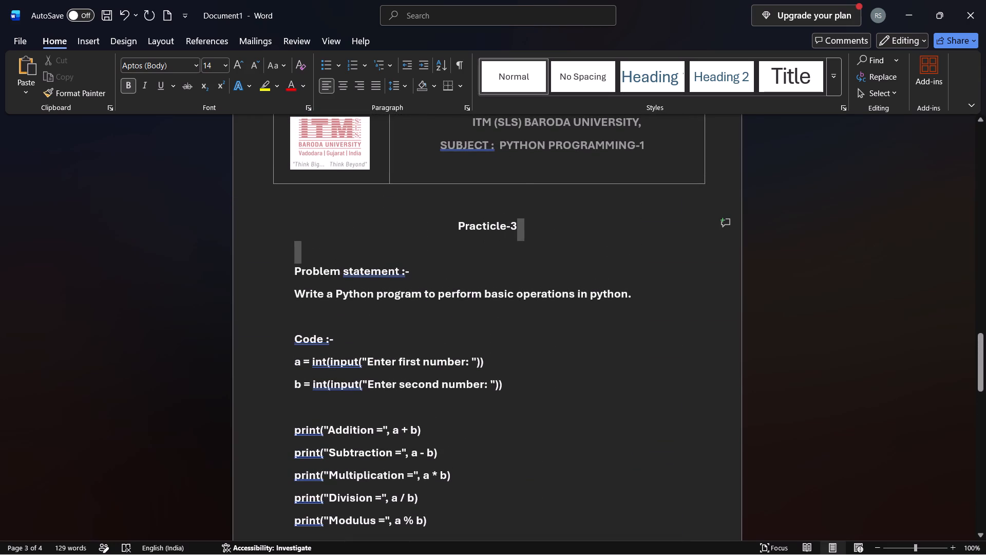
drag(343, 262, 416, 270)
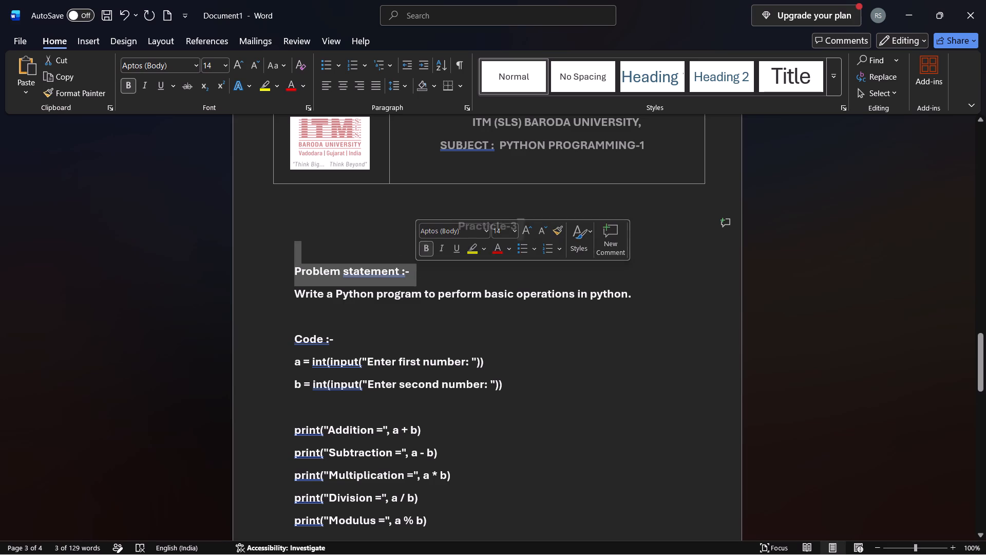
click(395, 232)
drag(442, 229, 438, 267)
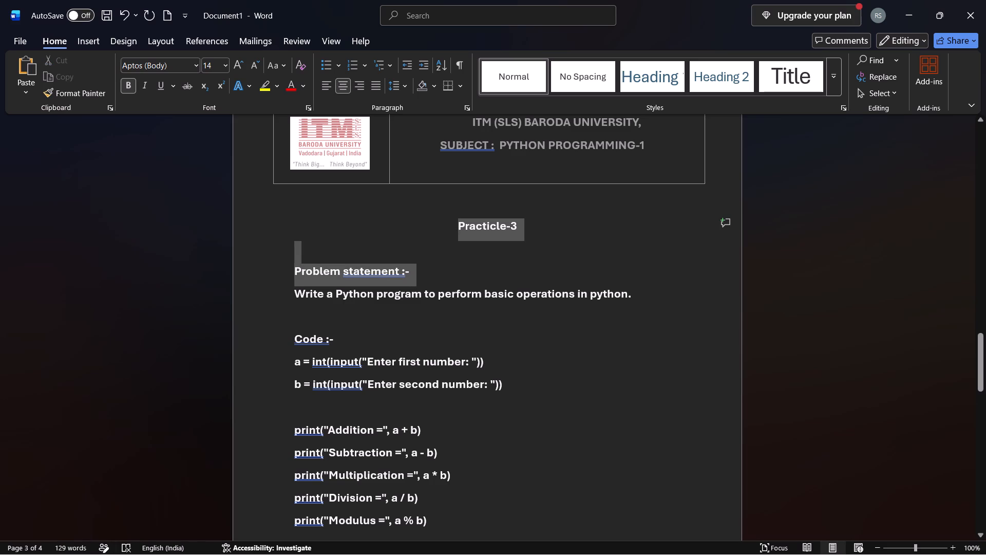
drag(438, 267, 438, 268)
key(ctrl+c)
key(ctrl+c)
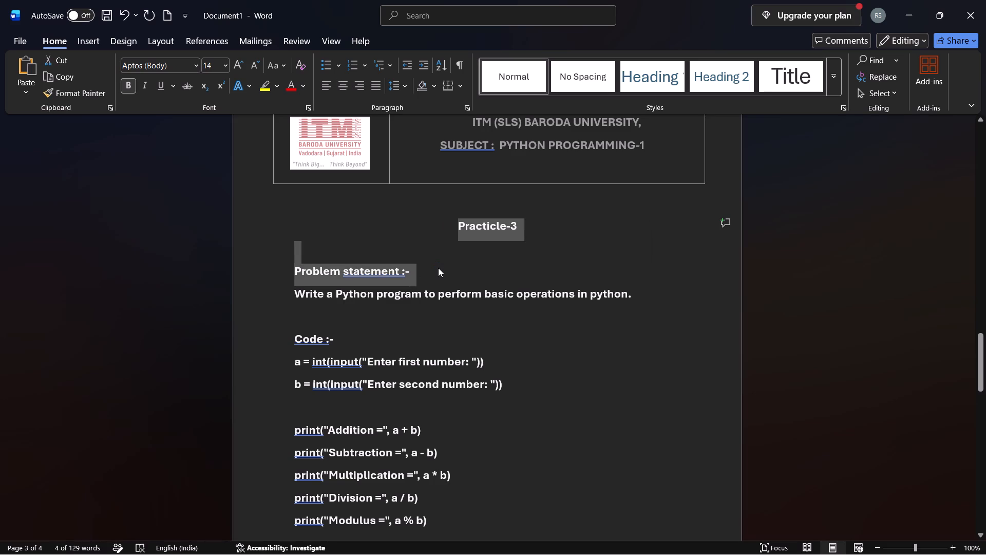
scroll(438, 268, down, 5)
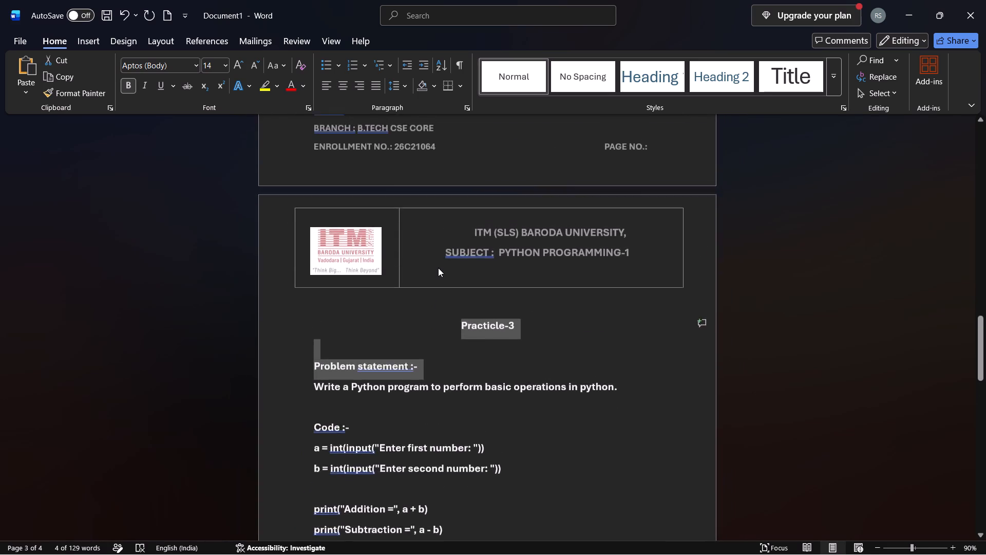
scroll(438, 268, down, 1)
click(438, 268)
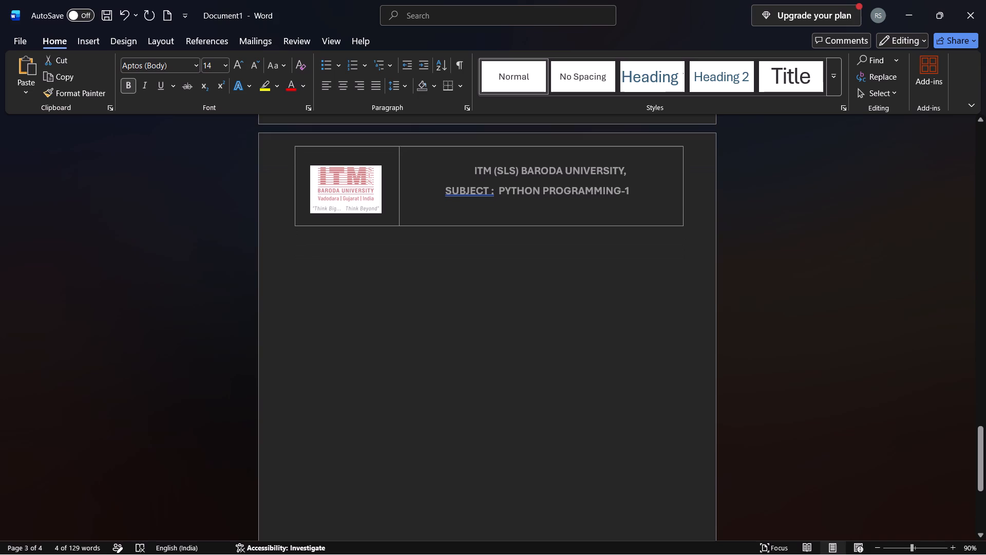
key(ctrl+v)
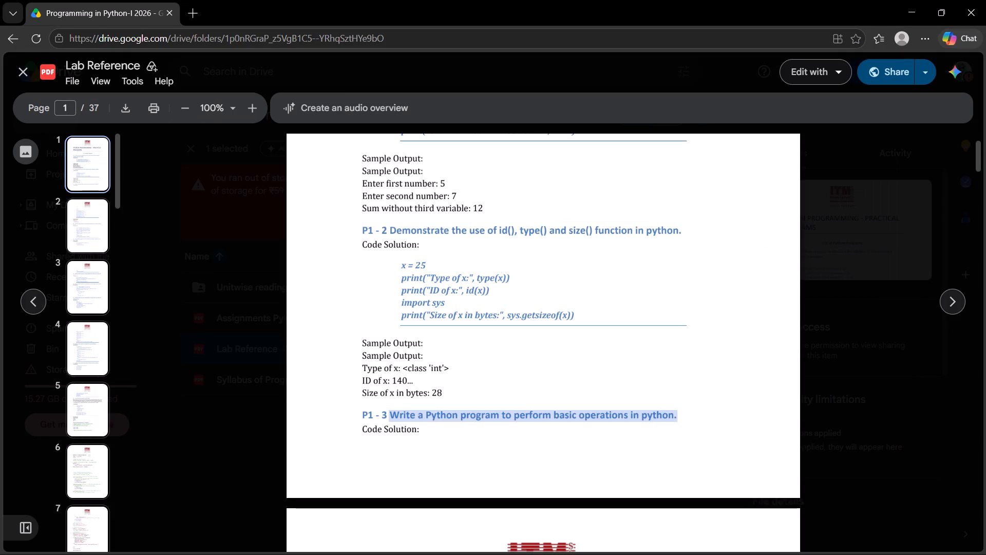
In the Lab Reference PDF in Microsoft Edge, copy the P2 - 1 problem statement about finding the greatest among three numbers.
scroll(217, 322, down, 4)
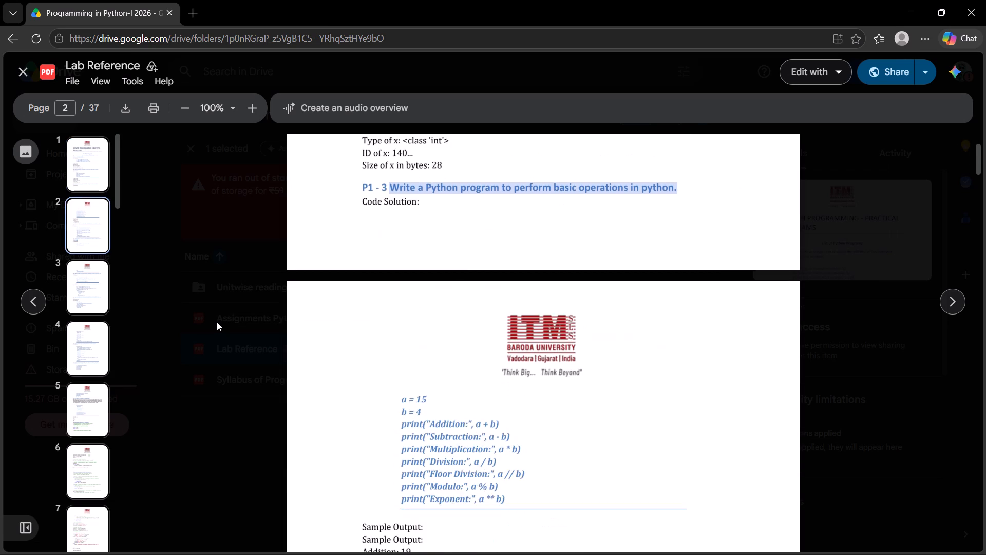
scroll(217, 322, down, 5)
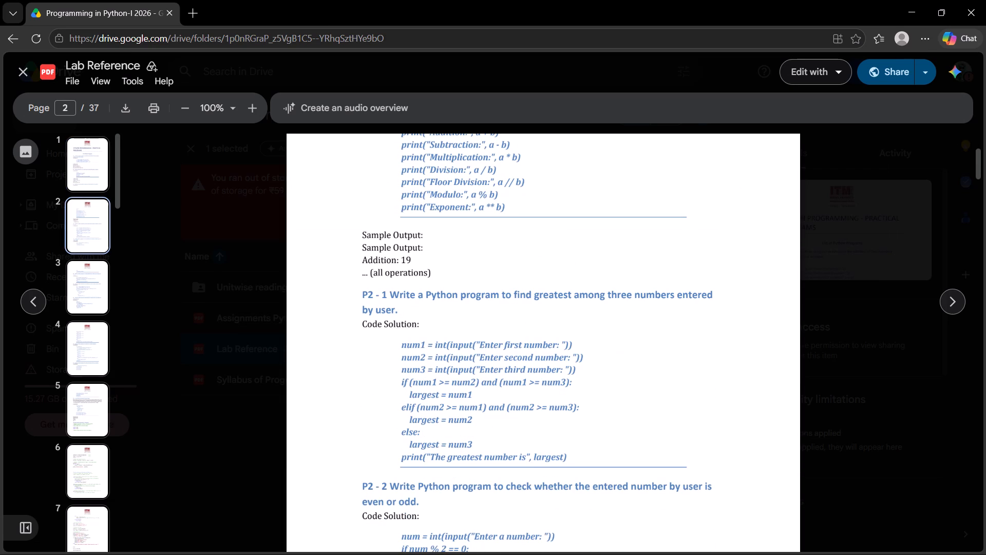
drag(390, 294, 399, 306)
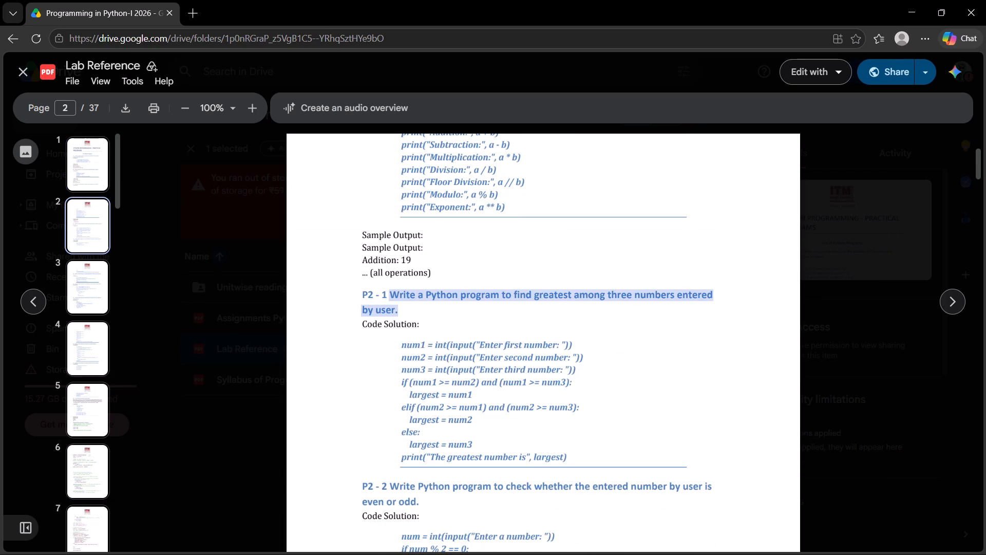
key(ctrl+c)
key(ctrl+c)
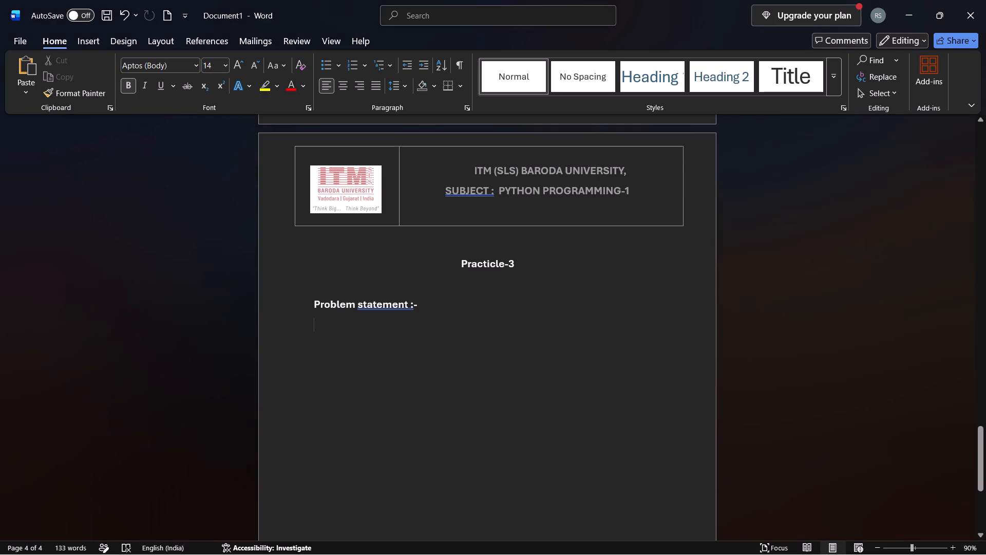
Paste the problem text about finding the greatest among three numbers entered by user under "Problem statement :-" on page 4.
key(ctrl+v)
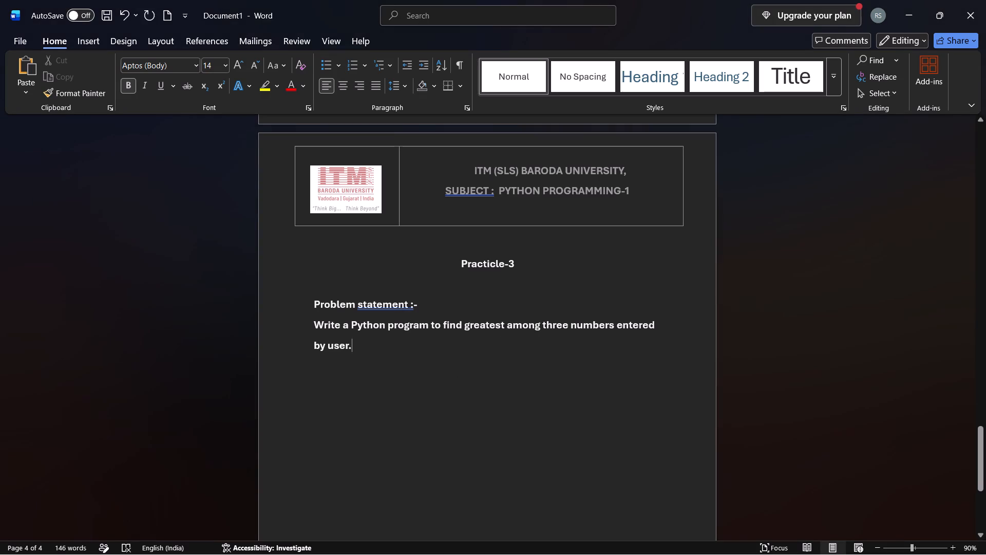
Add the label "Code :-" below the page 4 problem statement, with a blank line above it.
key(Return)
key(Return)
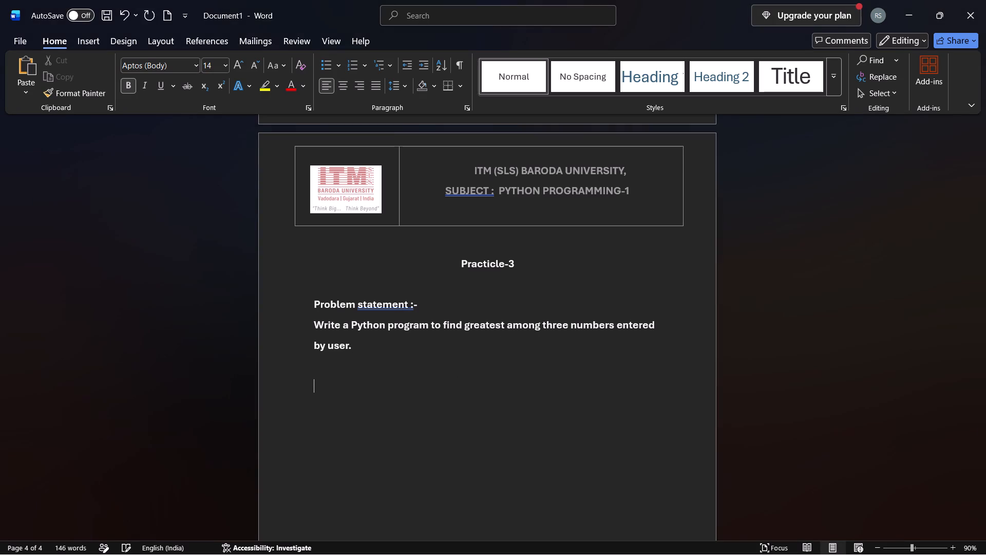
text(Co)
text(de)
key(space)
key(shift+colon)
key(minus)
Copy all the code of project4.py in Visual Studio Code and paste it on a new line under "Code :-" in Document1.
key(Return)
scroll(359, 364, right, 1)
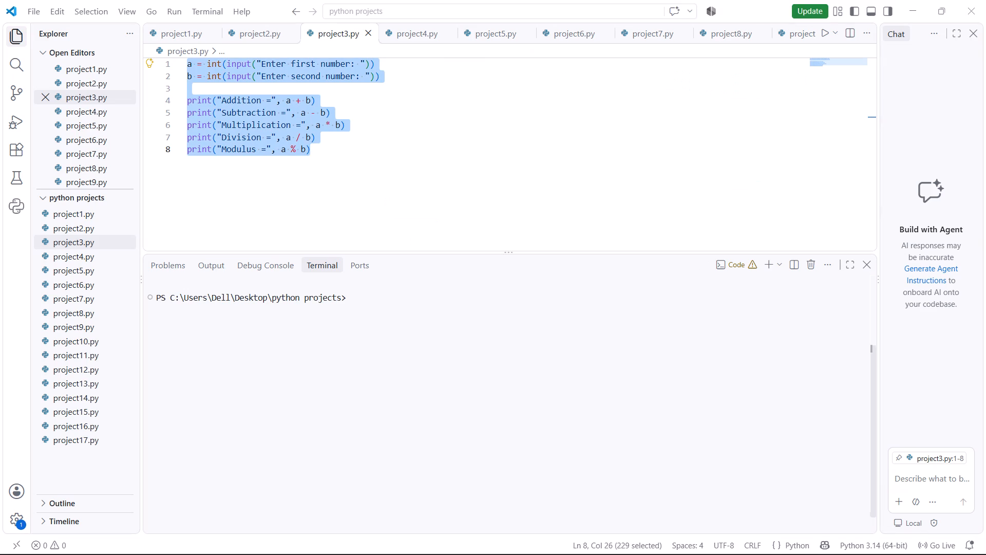
click(89, 250)
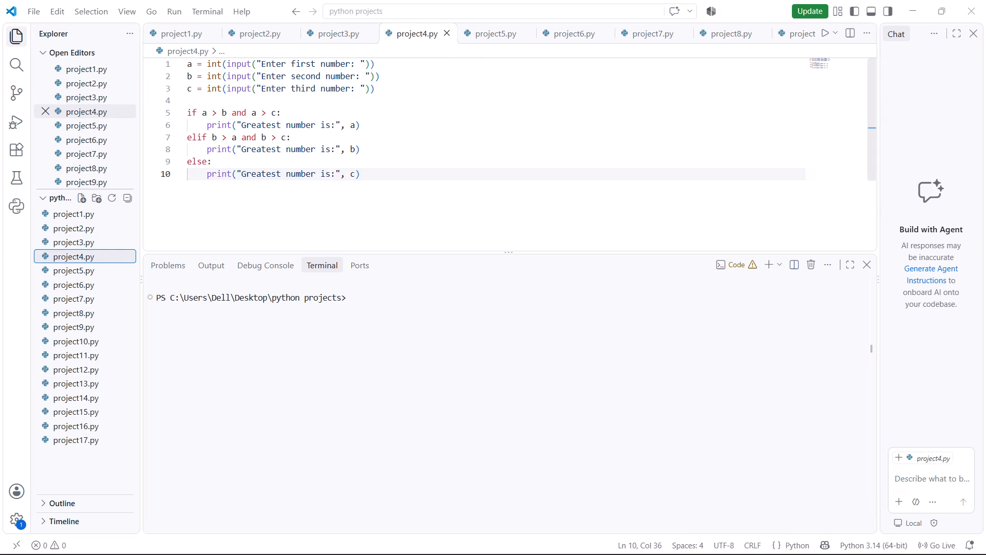
key(ctrl+a)
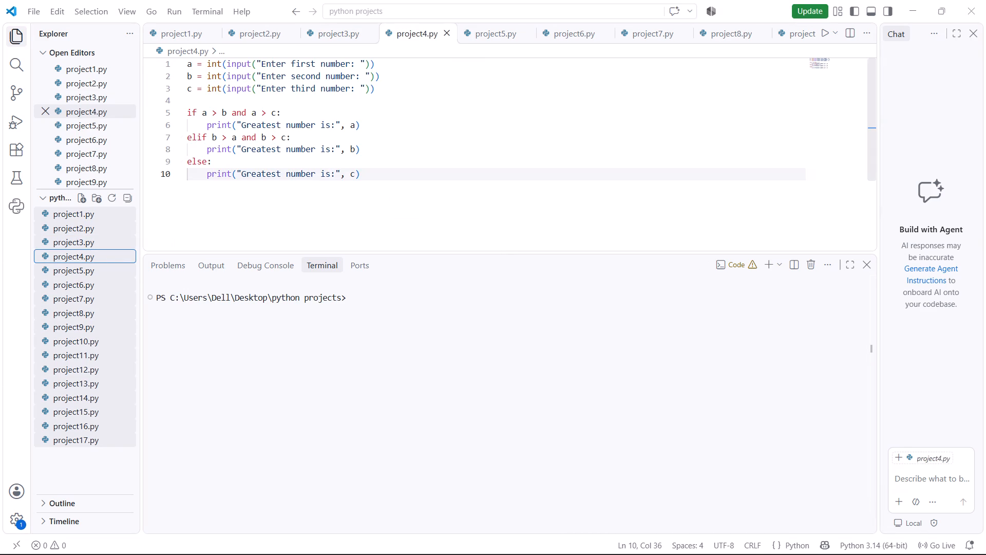
double_click(255, 201)
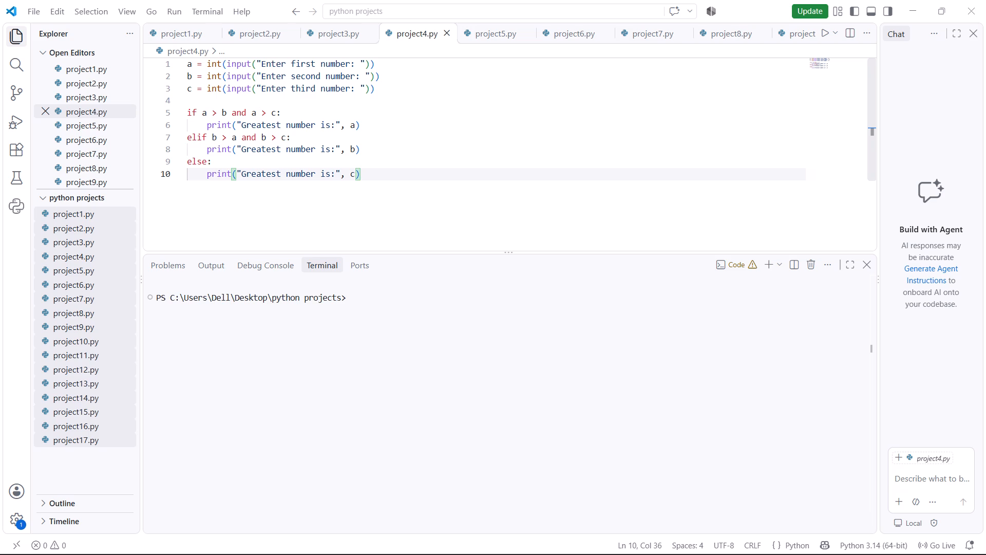
key(ctrl+a)
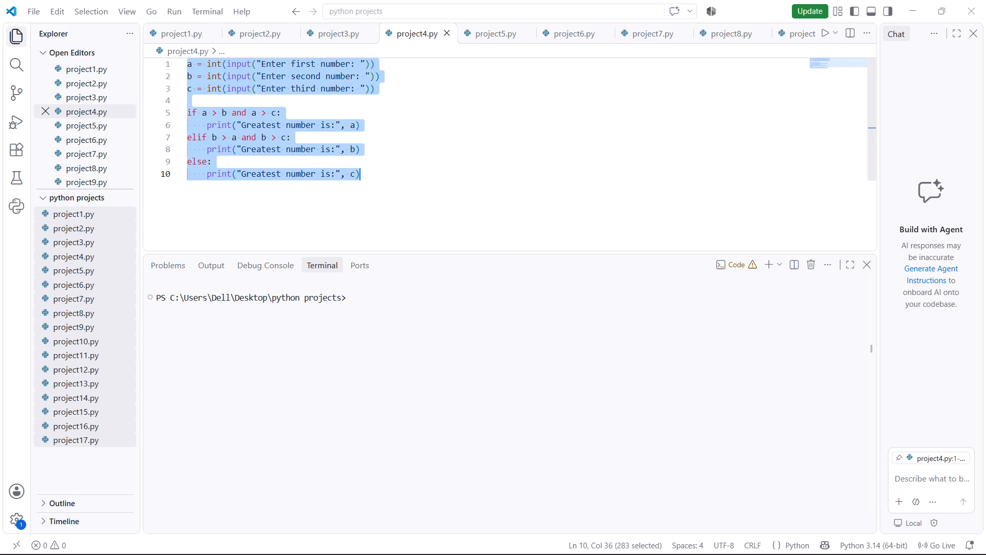
key(ctrl+c)
key(ctrl+c)
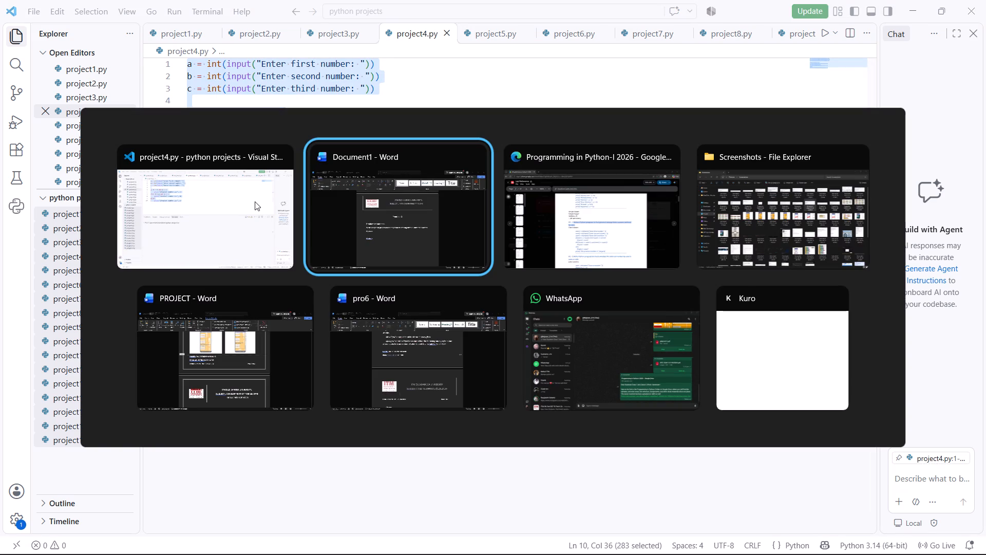
key(ctrl+v)
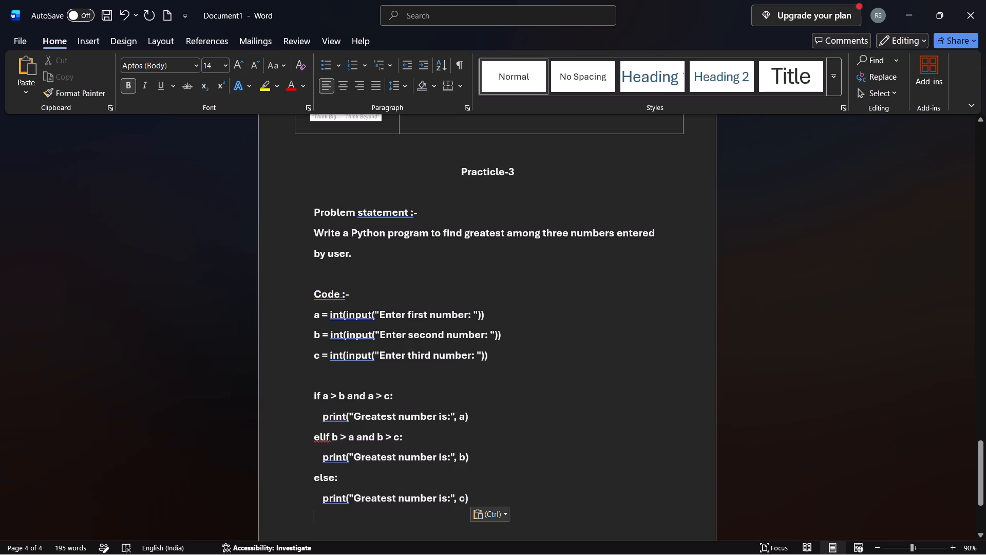
Remove the blank line between the third number input line and the if statement in the pasted code.
scroll(361, 379, down, 1)
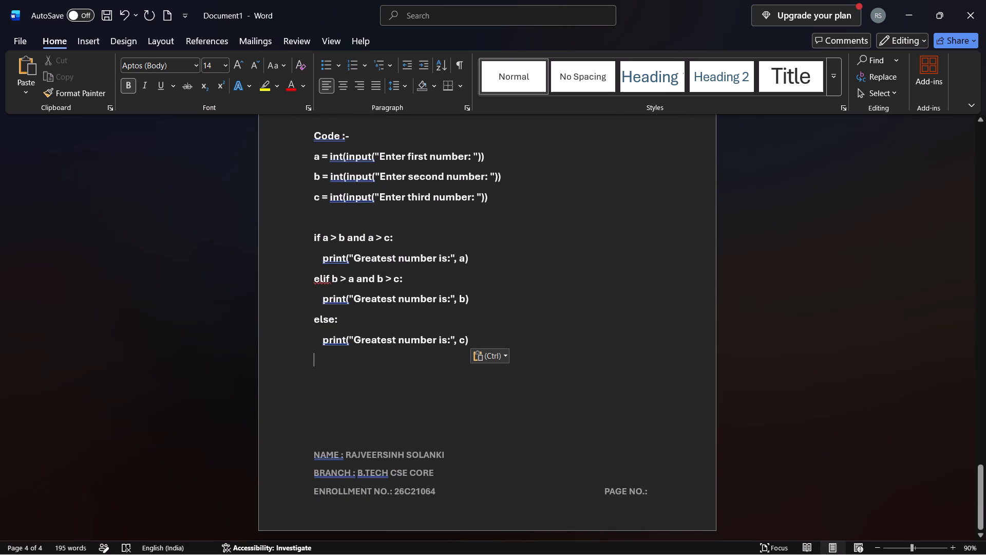
click(316, 211)
key(BackSpace)
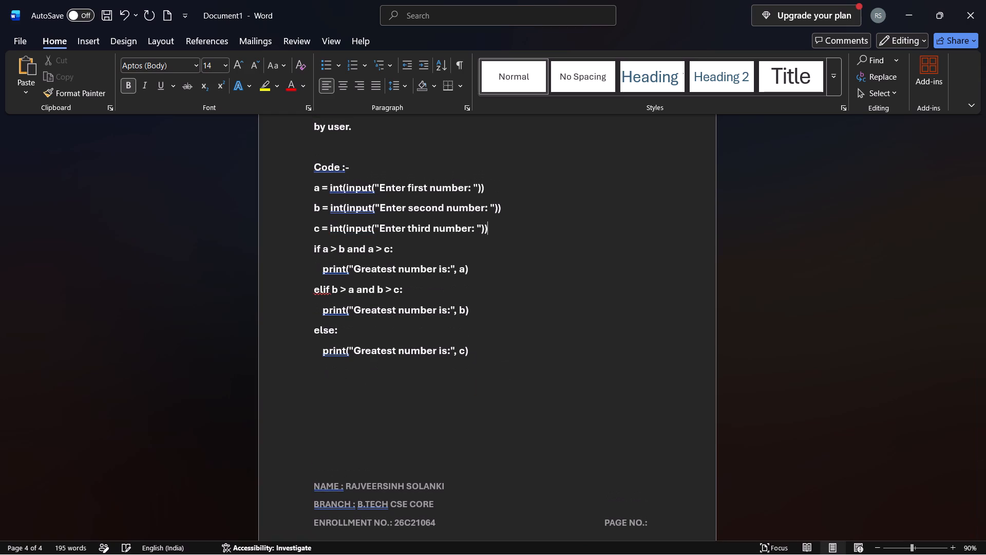
Add the label "Output :-" below the greatest-number code on page 4, with a blank line above it.
click(513, 357)
key(Return)
key(shift+o)
key(u)
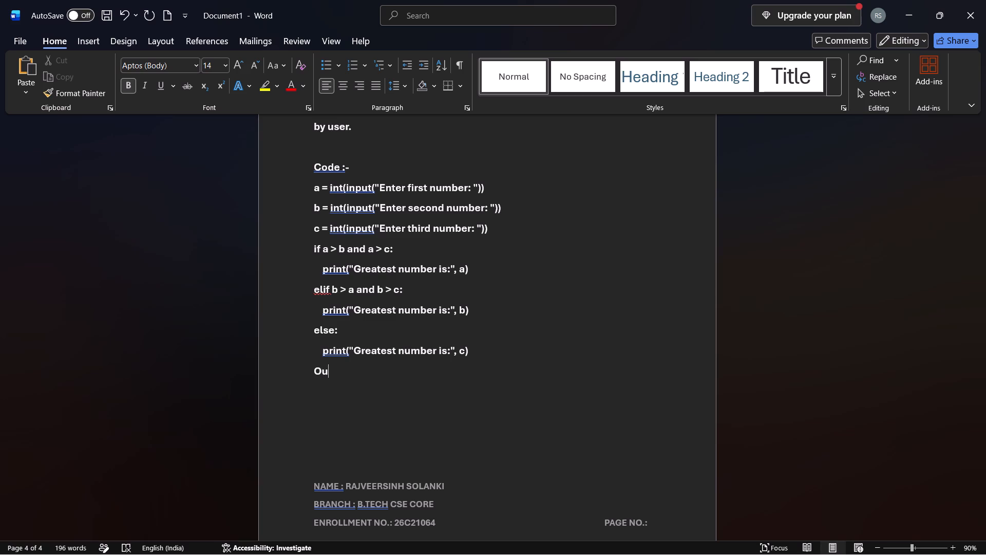
key(t)
text(put)
key(space)
text(:)
key(minus)
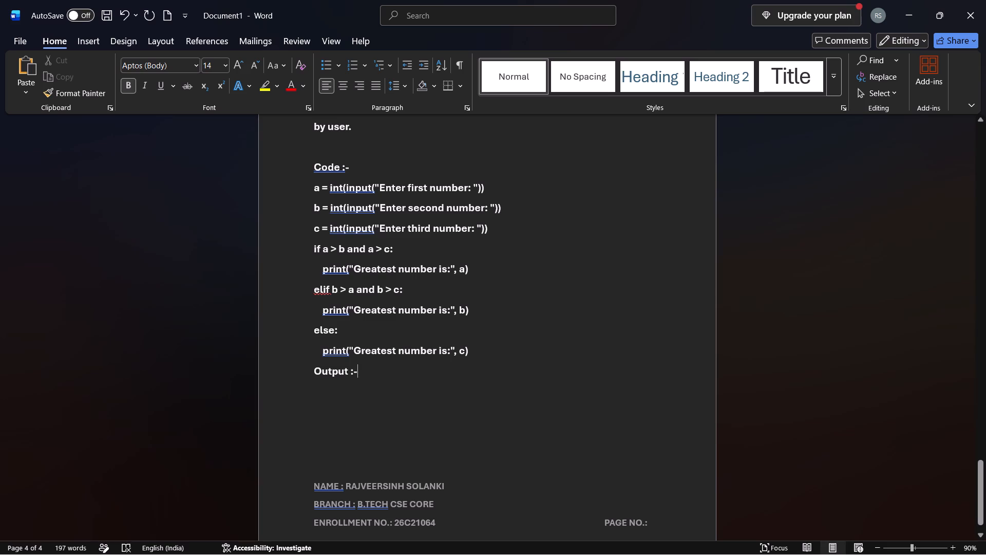
click(467, 357)
key(Return)
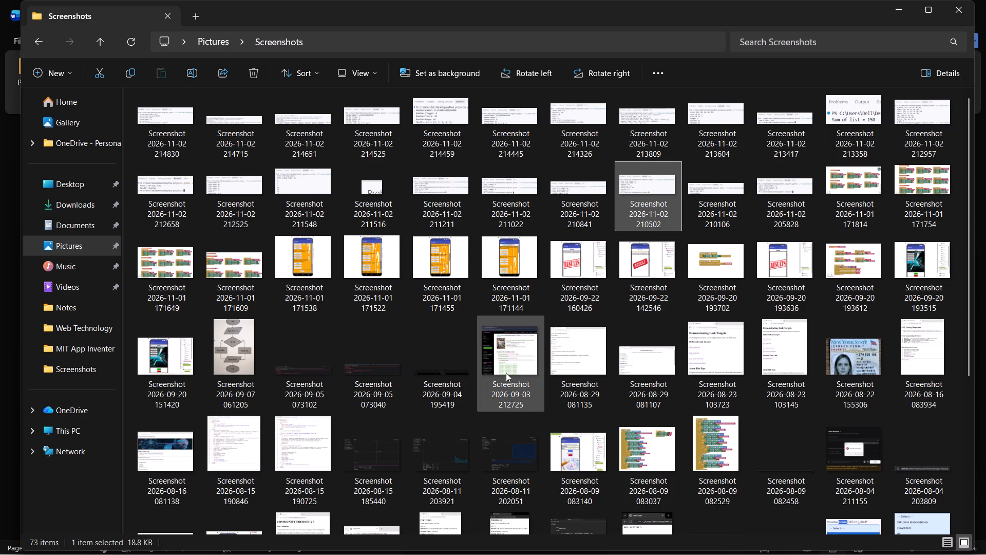
right_click(554, 201)
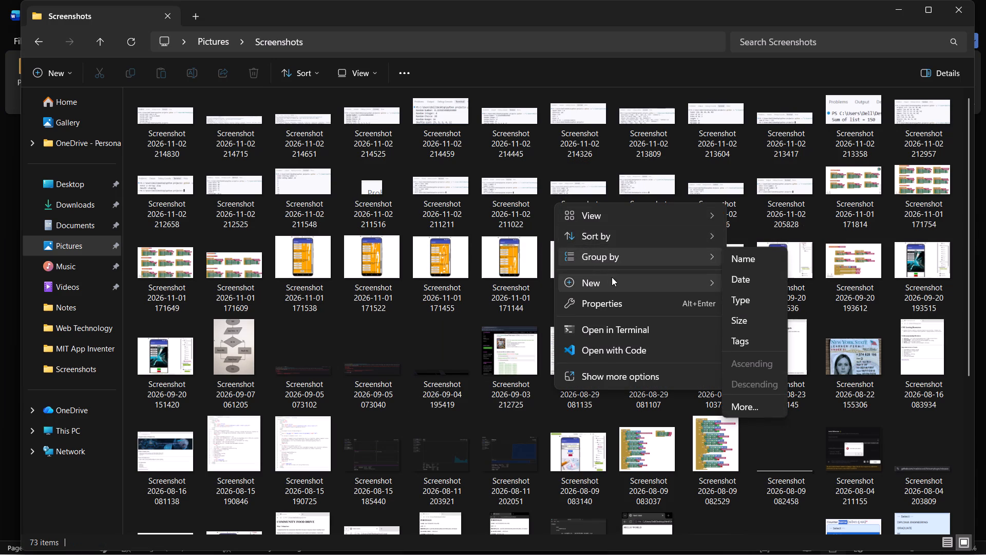
click(575, 189)
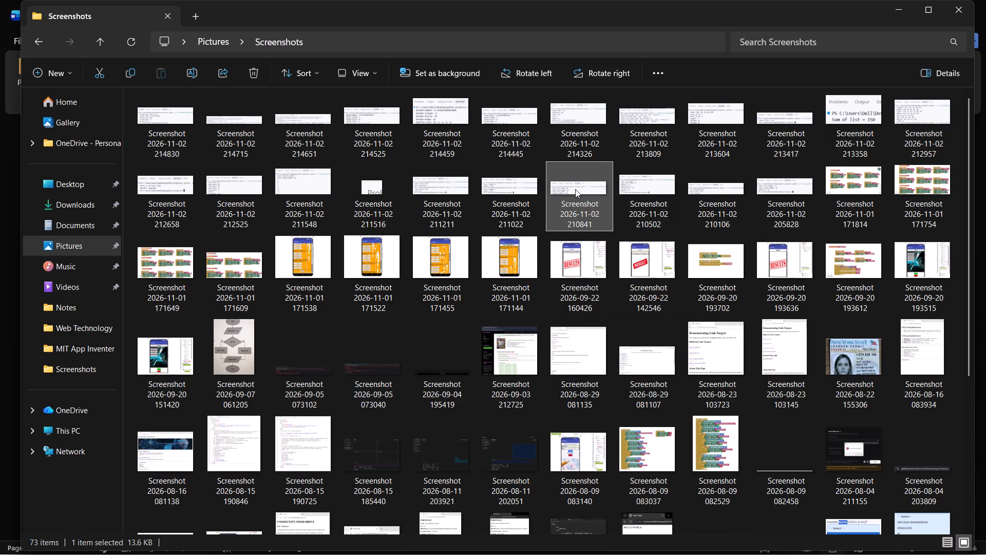
right_click(575, 189)
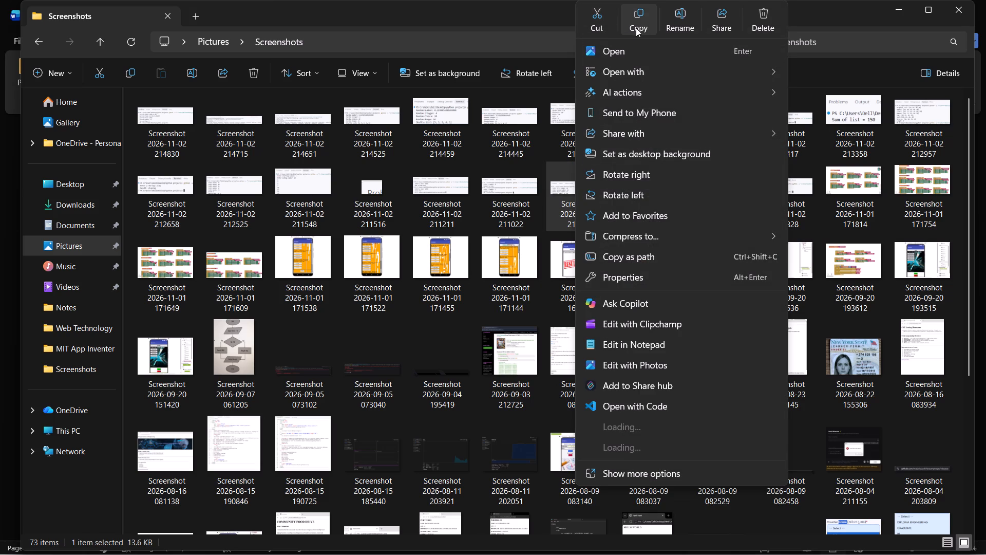
click(636, 28)
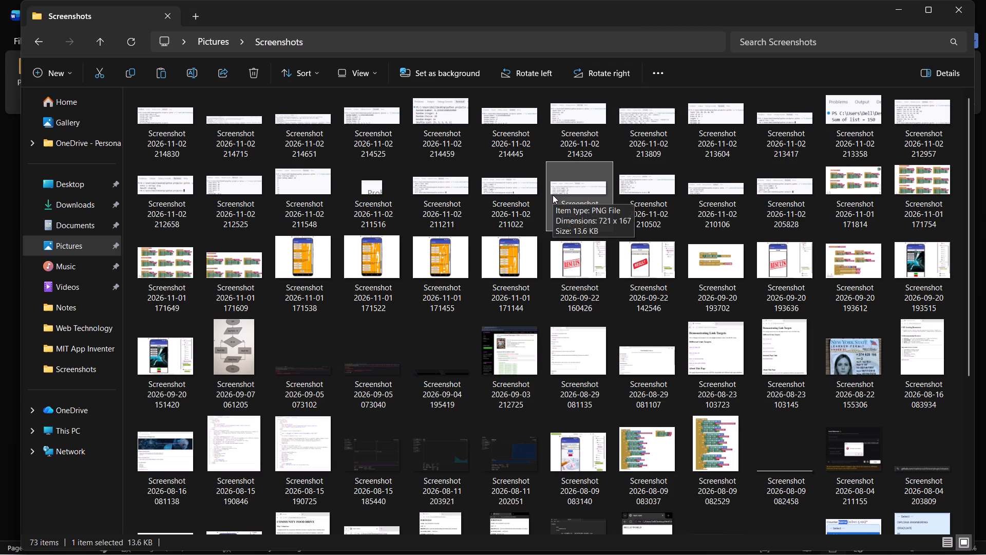
click(553, 195)
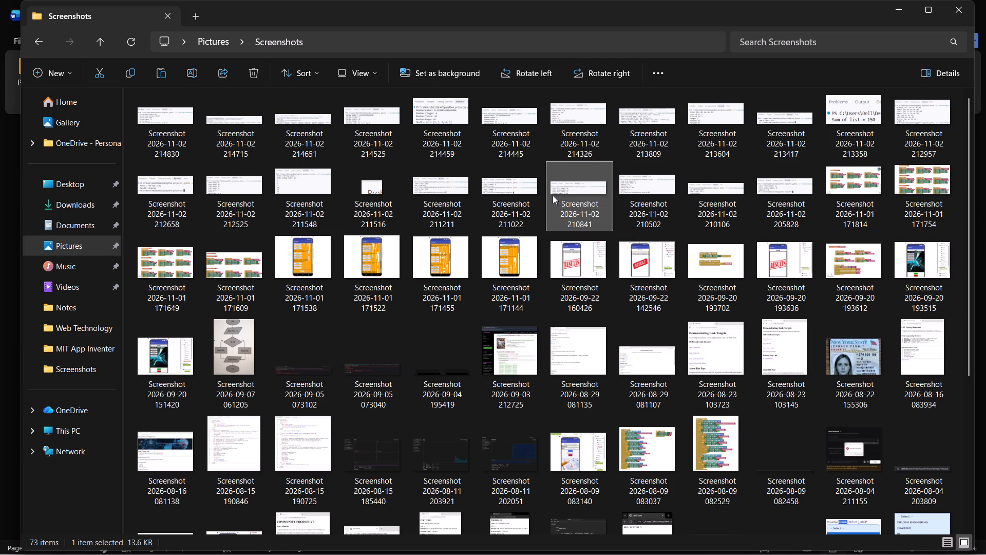
right_click(553, 195)
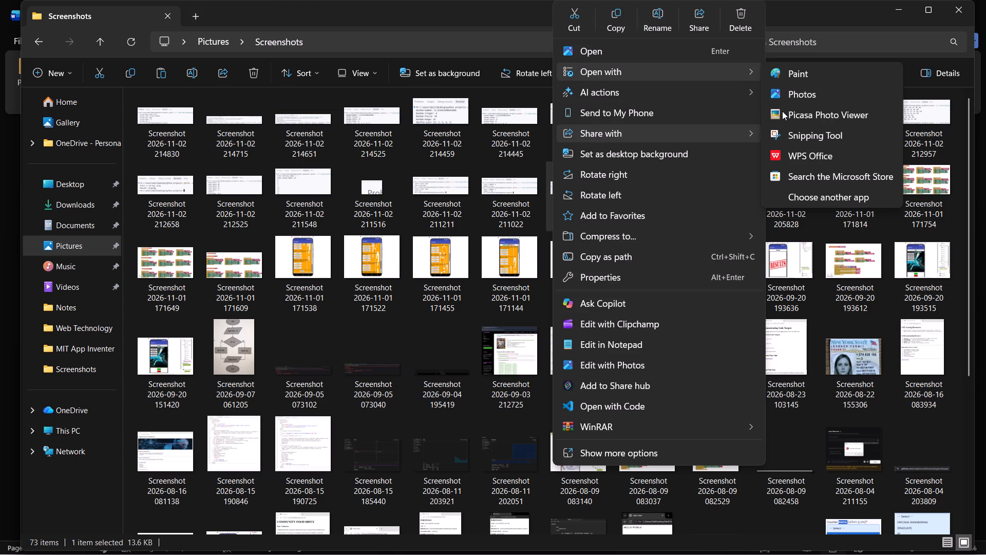
click(782, 111)
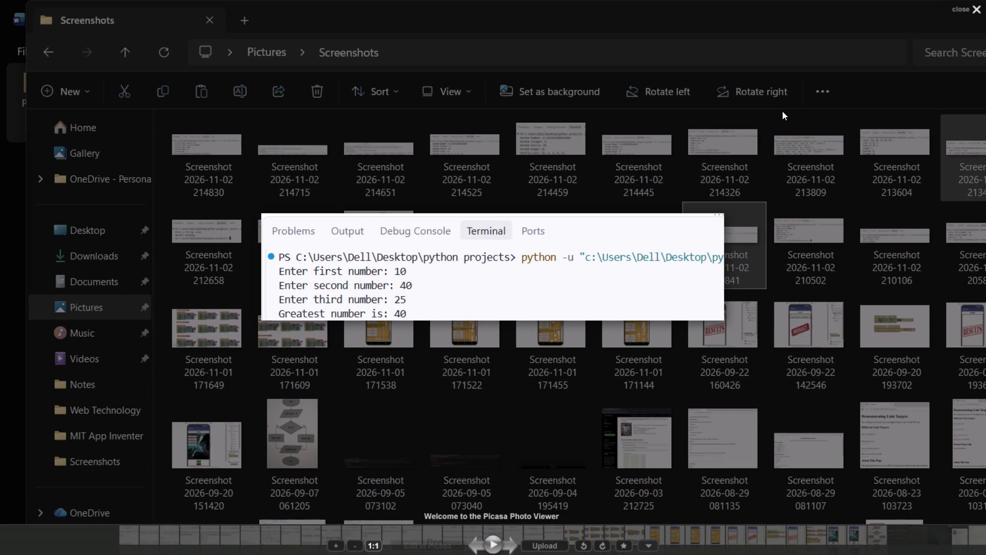
key(Left)
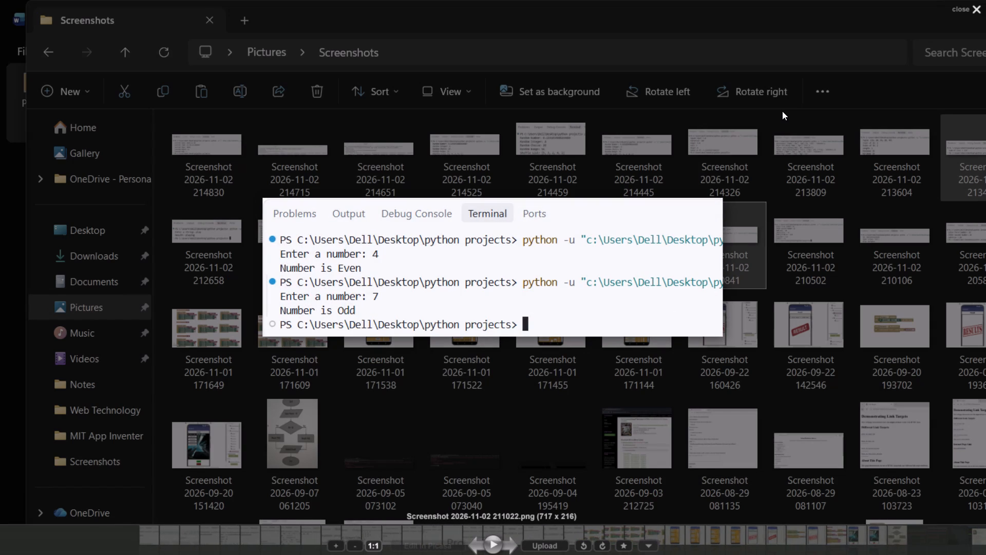
key(Right)
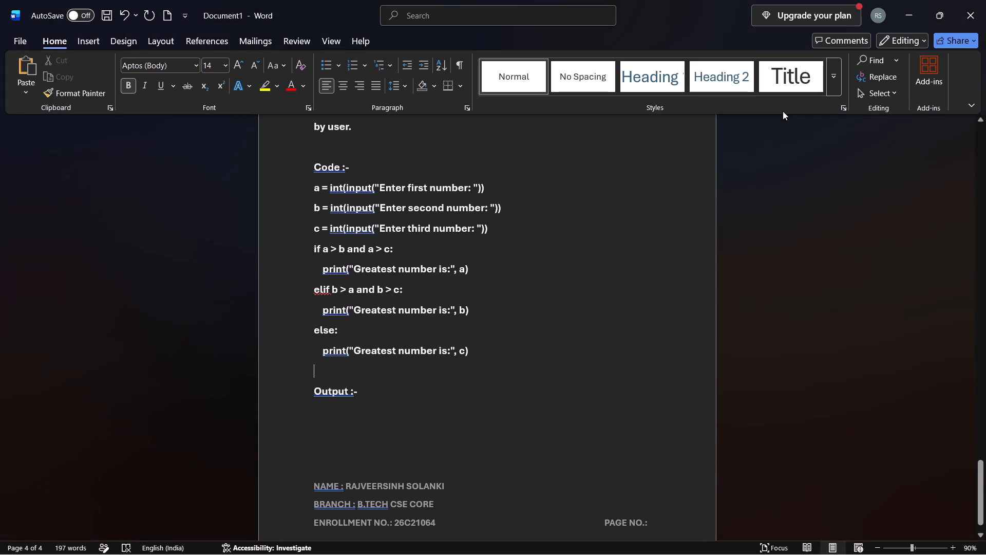
Paste the copied screenshot directly after the "Output :-" label on page 4 of Document1 in Word.
click(465, 434)
click(427, 391)
key(ctrl+v)
scroll(427, 391, left, 1)
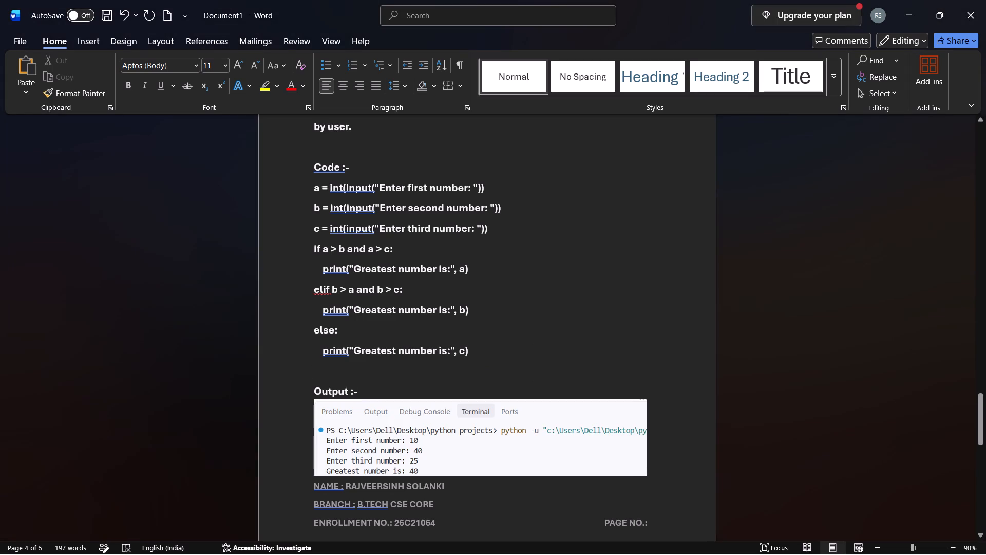
Change the heading above the greatest-among-three-numbers problem on page 4 to "Practicle-4".
scroll(410, 391, down, 2)
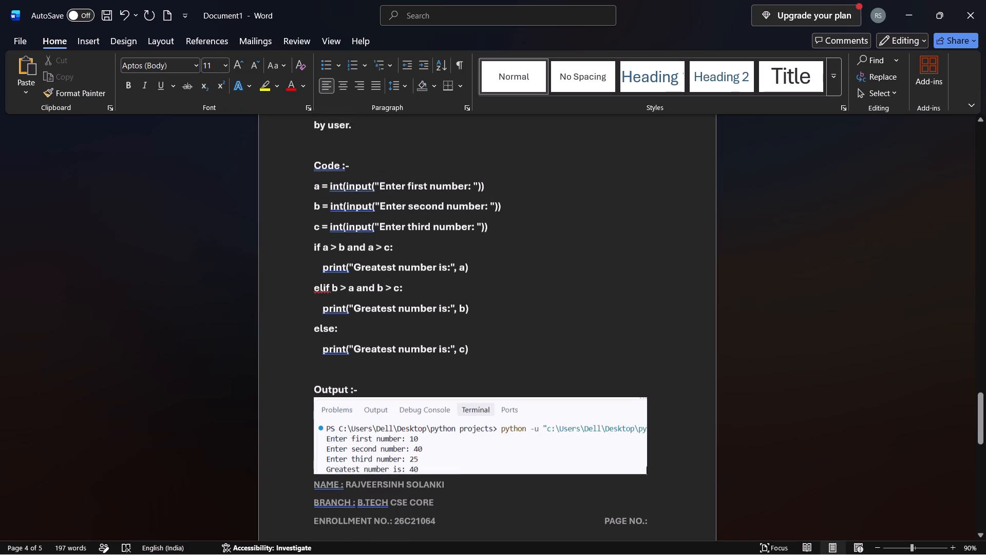
scroll(410, 391, down, 1)
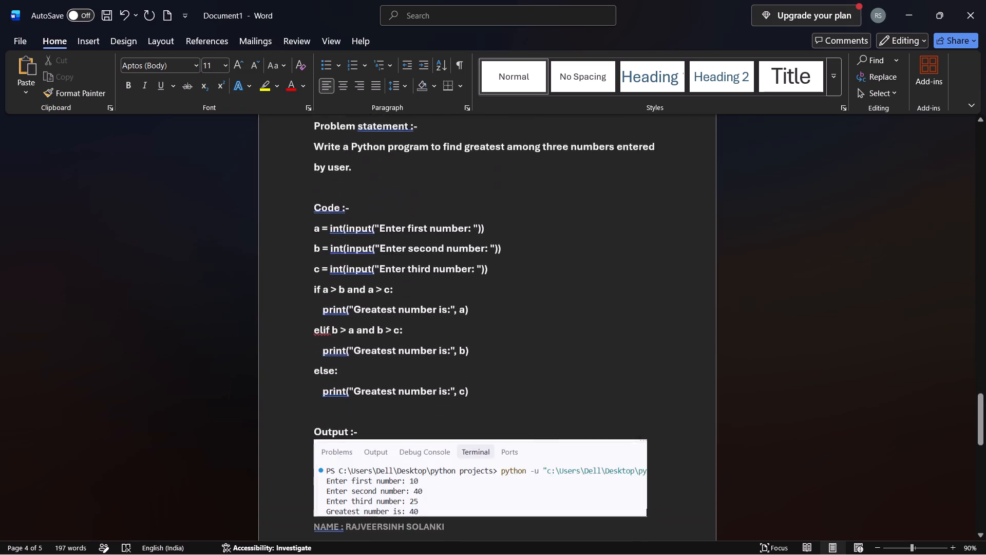
scroll(410, 391, down, 1)
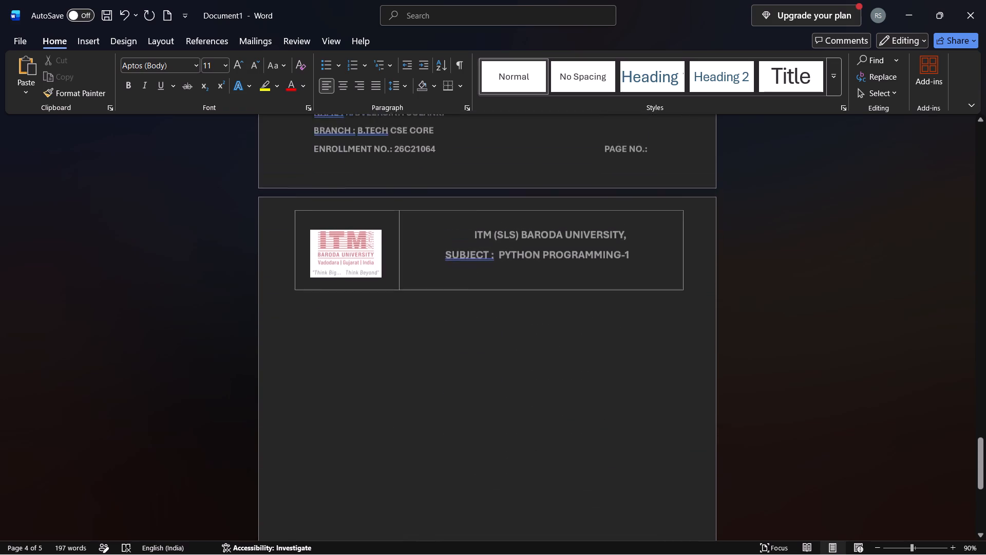
scroll(410, 391, up, 2)
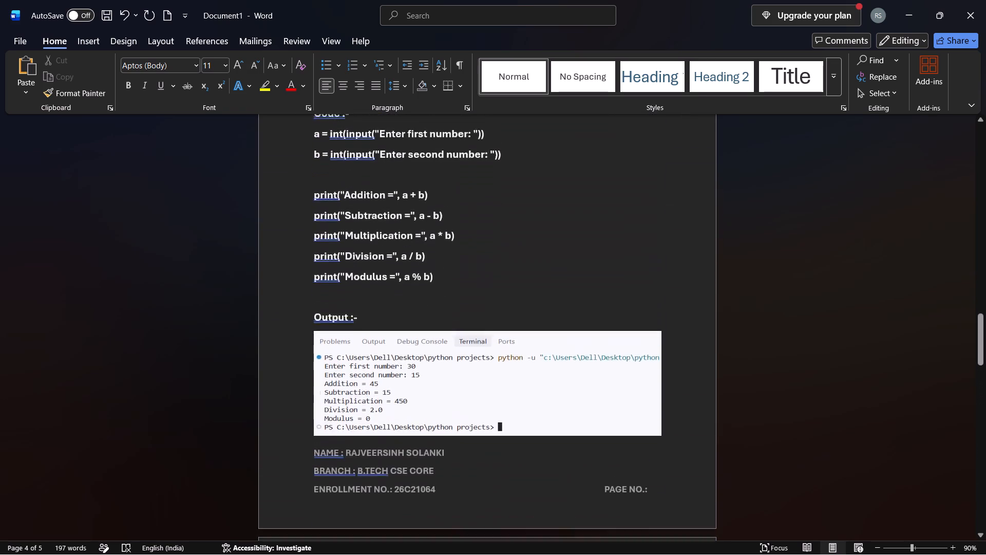
scroll(410, 391, up, 1)
scroll(410, 391, down, 1)
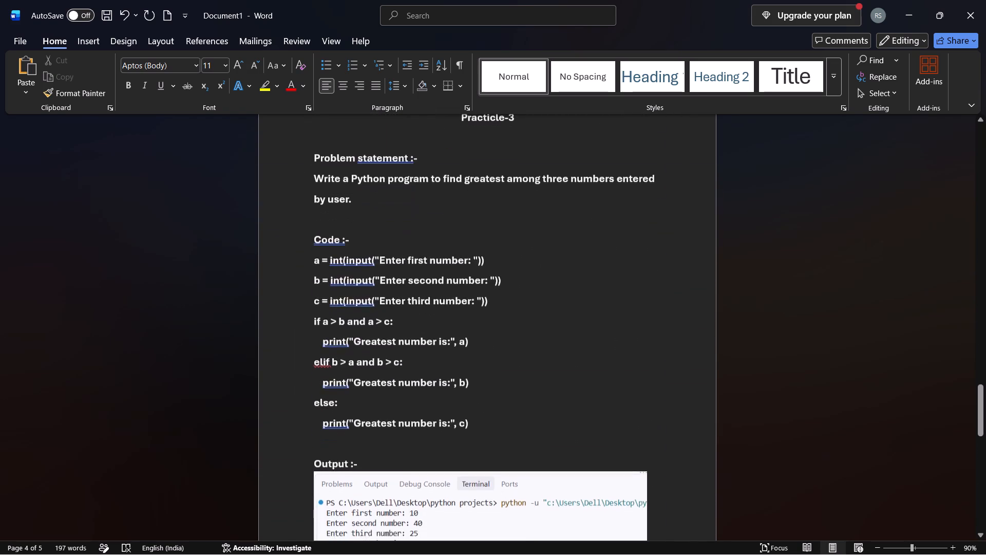
scroll(410, 391, down, 1)
click(523, 201)
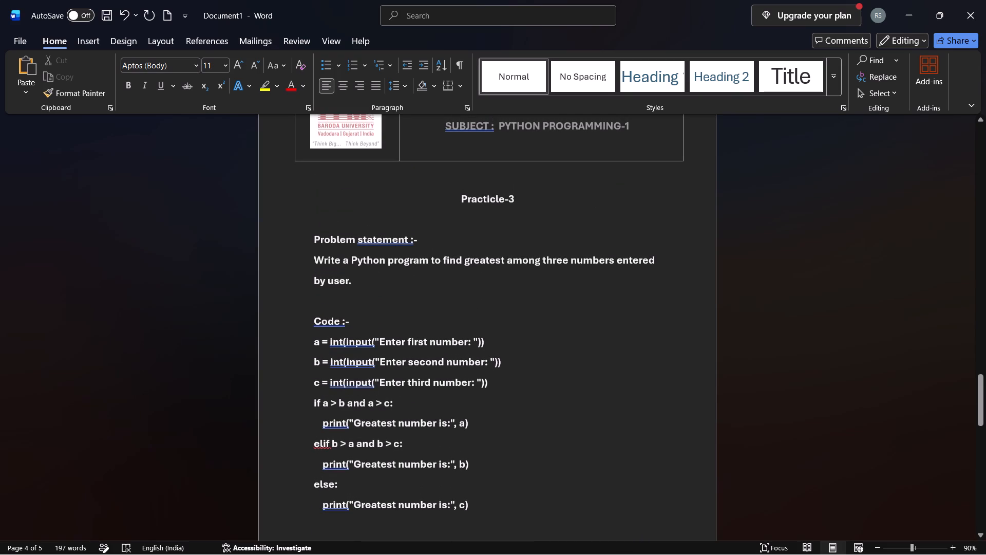
key(BackSpace)
key(4)
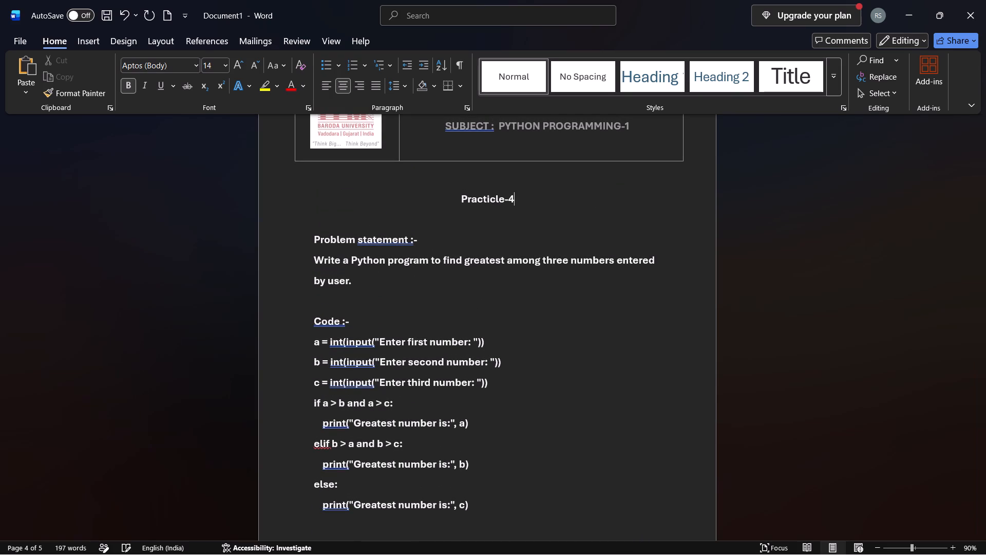
Copy the "Practicle-4" heading and "Problem statement :-" label from page 4 and paste them at the start of page 5.
scroll(523, 201, down, 1)
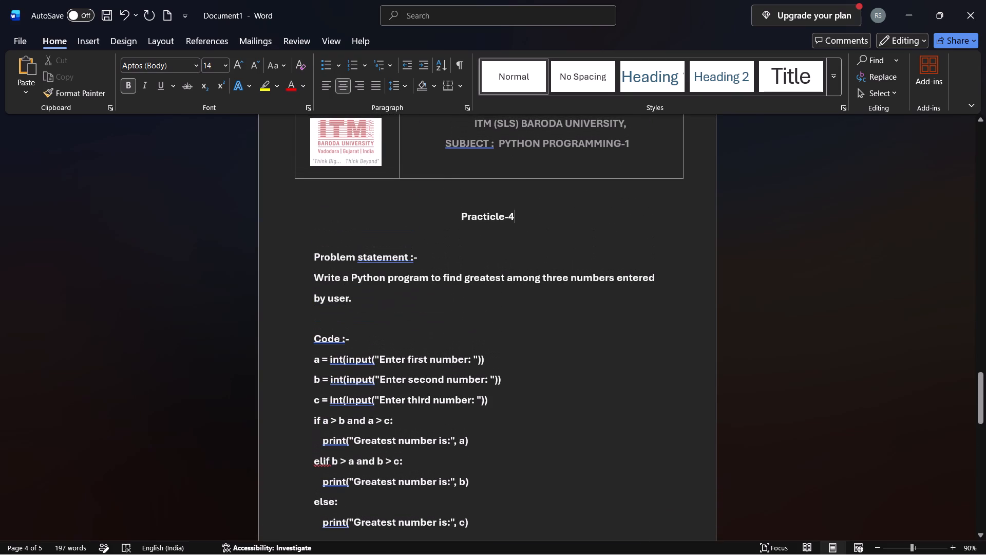
drag(452, 219, 450, 256)
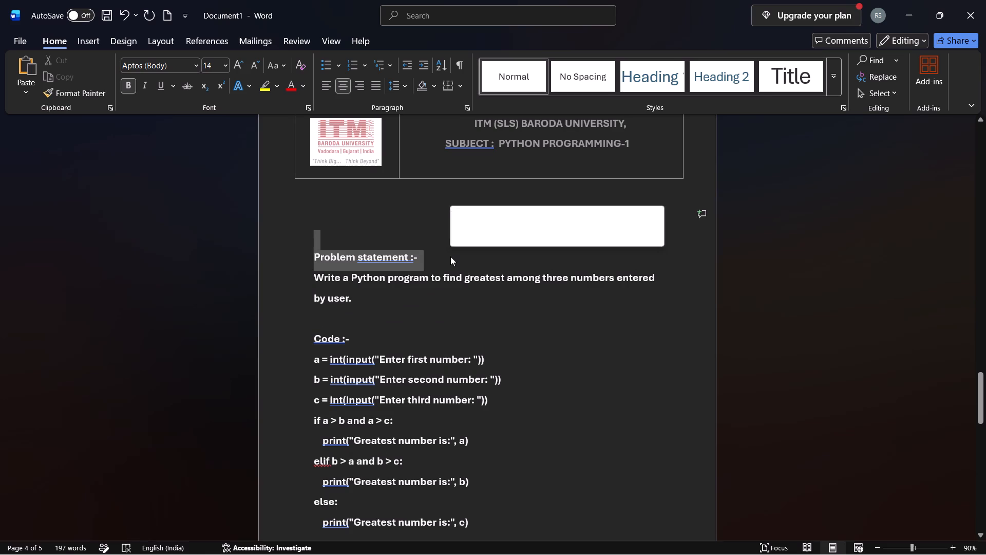
key(ctrl+c)
key(ctrl+c)
key(ctrl+c)
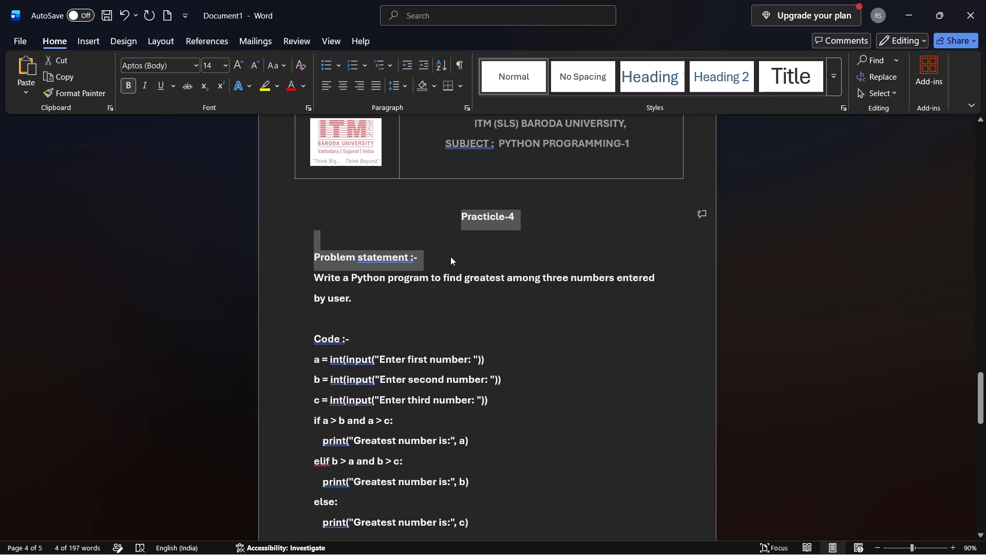
scroll(450, 256, down, 2)
click(450, 256)
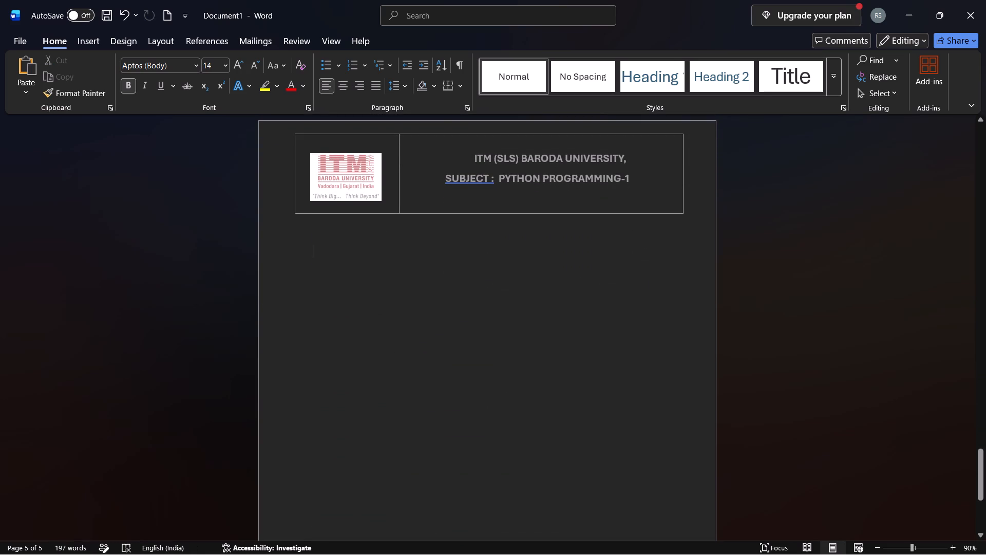
key(ctrl+v)
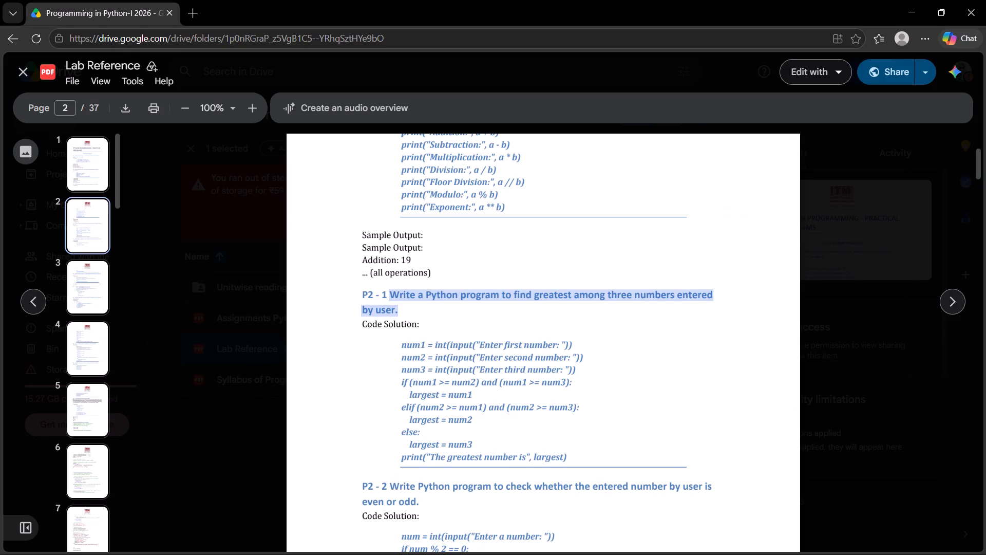
Copy the P2 - 2 even-or-odd problem text from the Lab Reference PDF in Edge and paste it under "Problem statement :-" on page 5.
scroll(624, 368, down, 5)
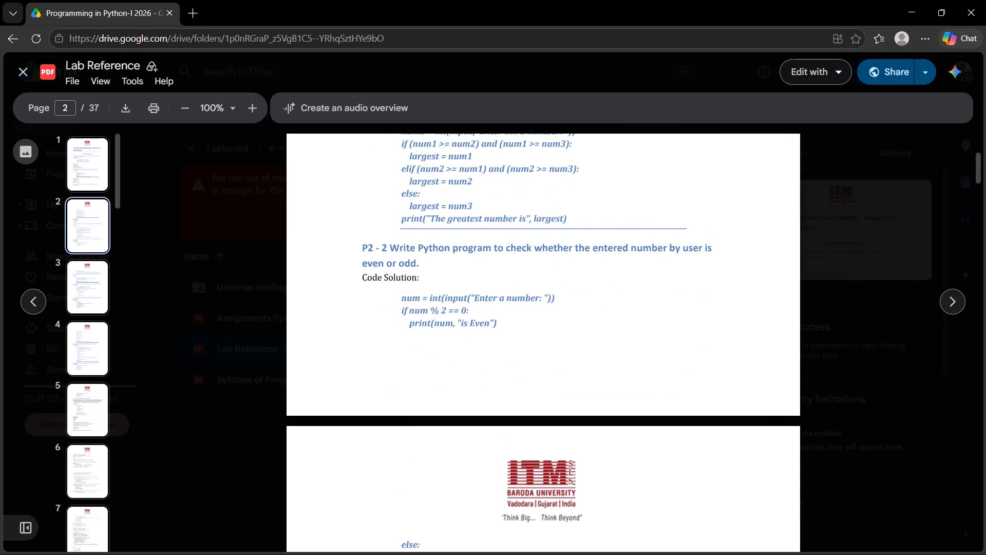
drag(391, 247, 423, 264)
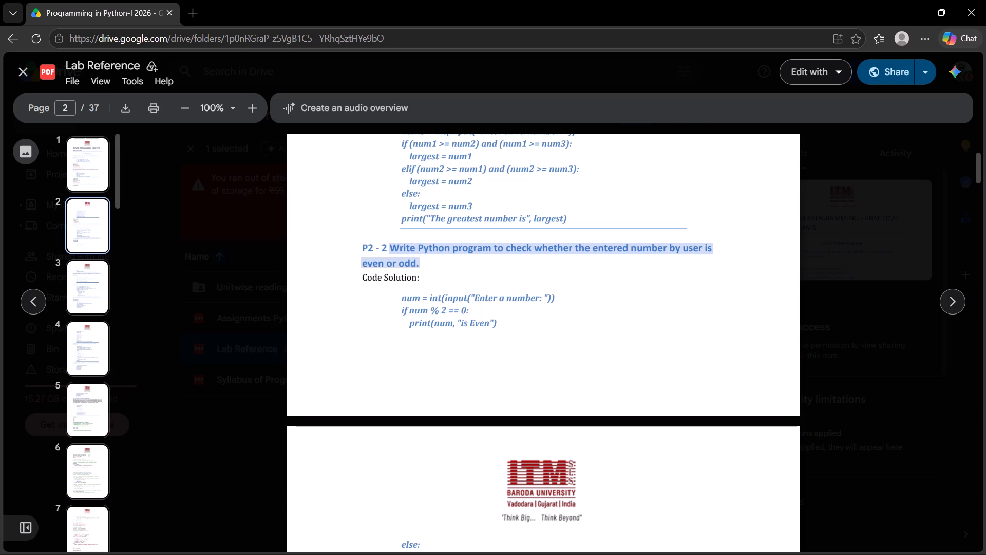
key(ctrl+c)
key(ctrl+c)
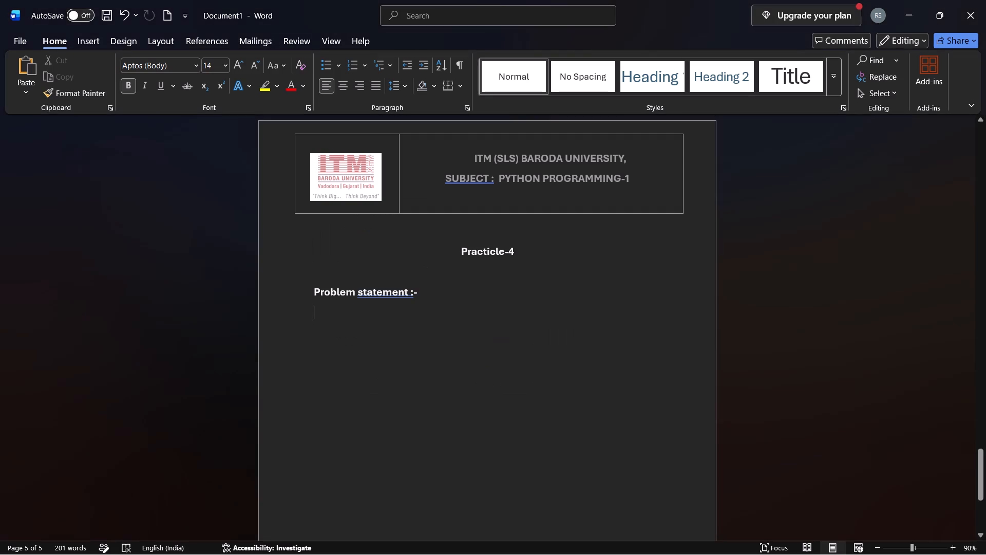
key(ctrl+v)
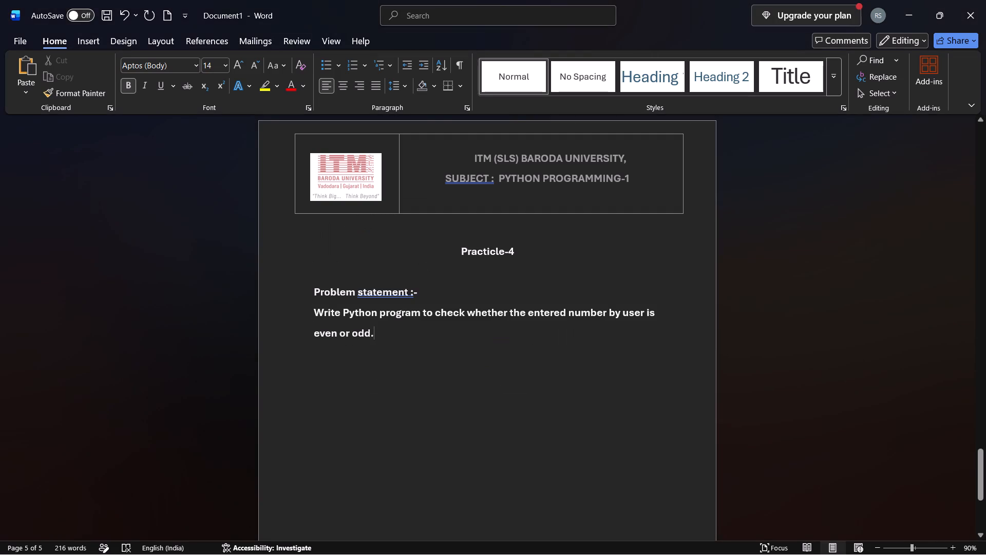
Add the label "Code :-" below the even-or-odd problem statement on page 5, with a blank line above it.
key(Return)
key(Return)
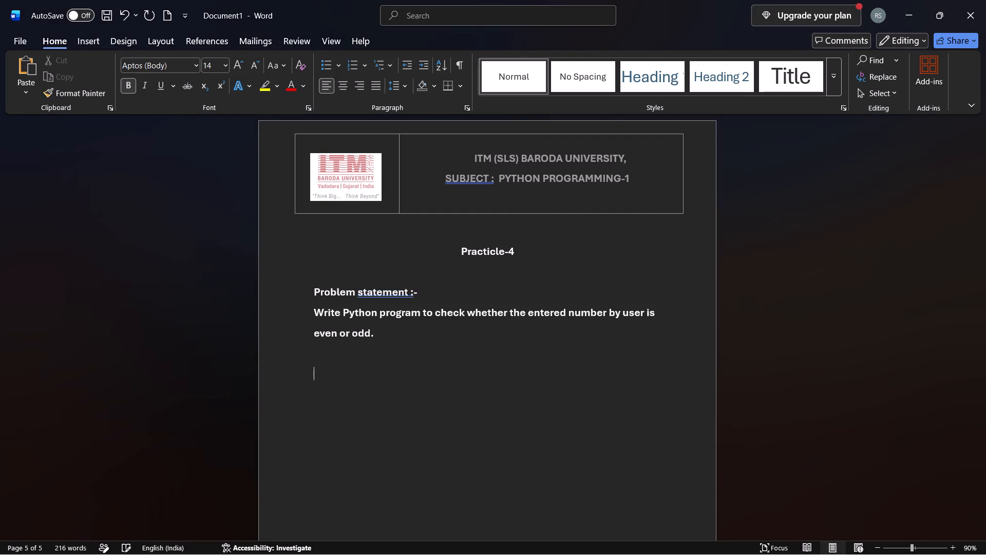
text(Co)
text(de)
key(space)
text(:-)
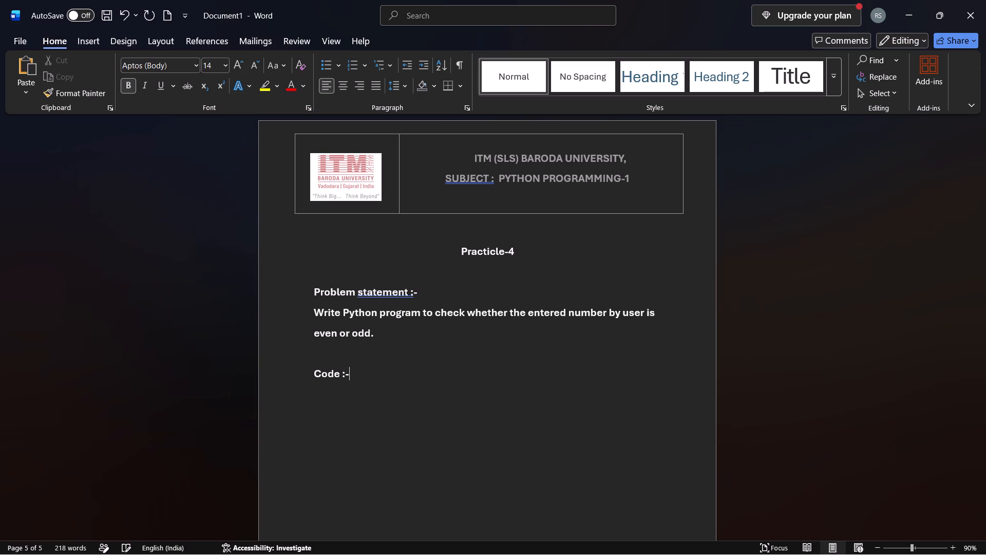
Copy the whole even-or-odd program from project5.py in Visual Studio Code and paste it under "Code :-" on page 5 in Word.
key(Return)
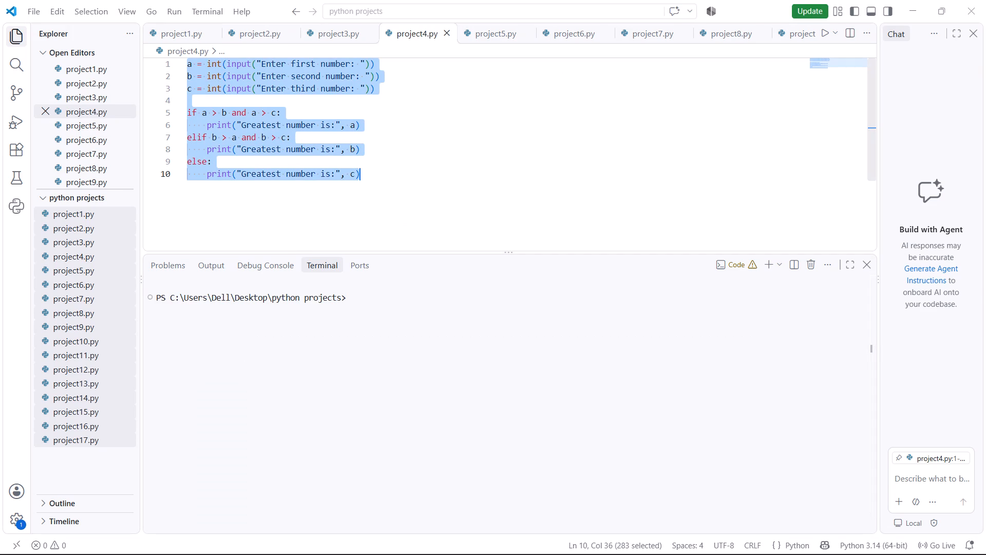
double_click(74, 271)
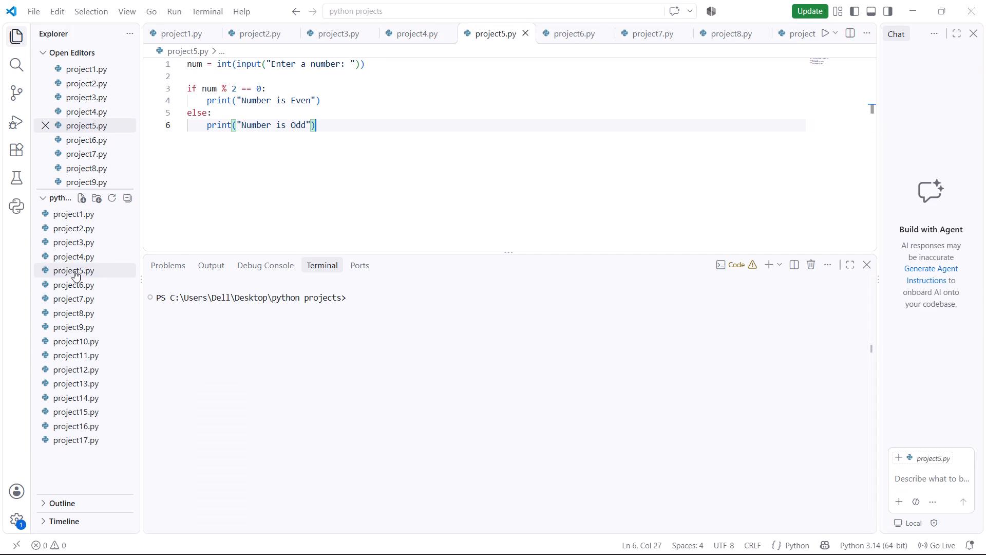
key(ctrl+a)
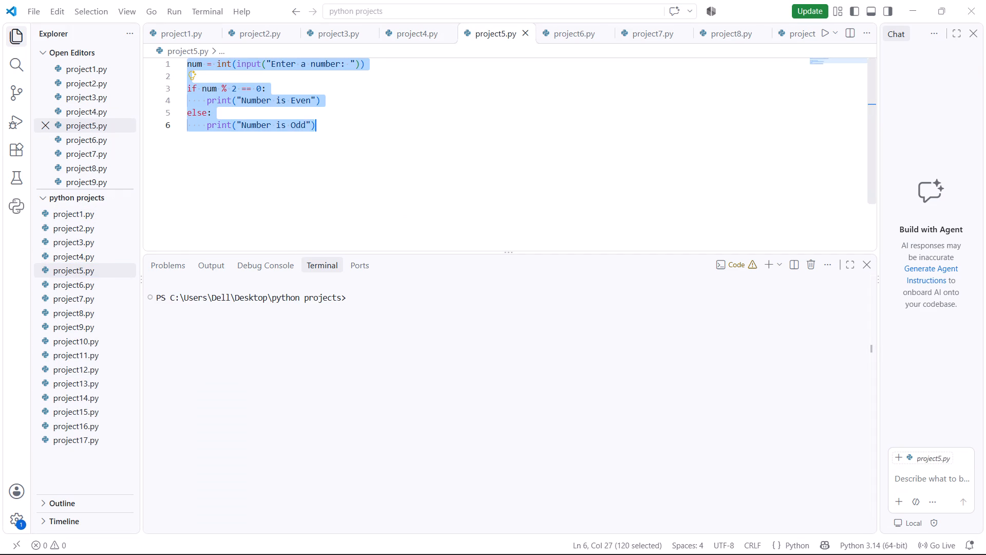
key(ctrl+c)
key(ctrl+c)
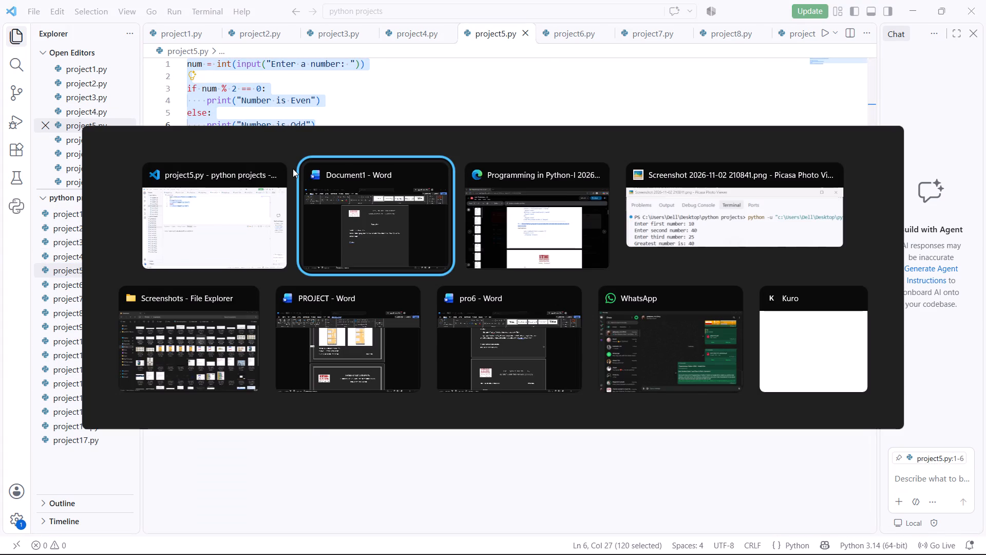
key(ctrl+v)
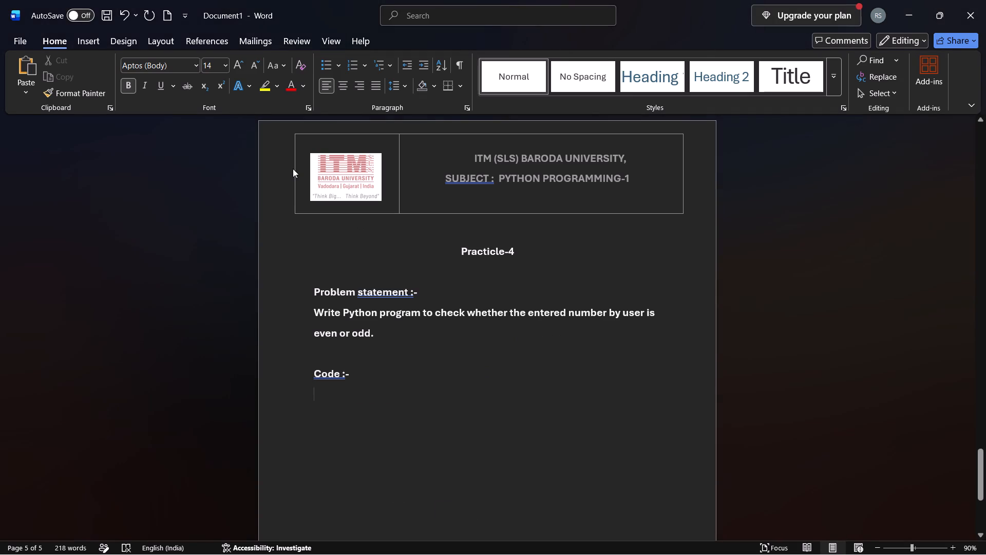
Add the label "Output :-" below the even-or-odd code on page 5, with a blank line above it.
scroll(353, 324, down, 1)
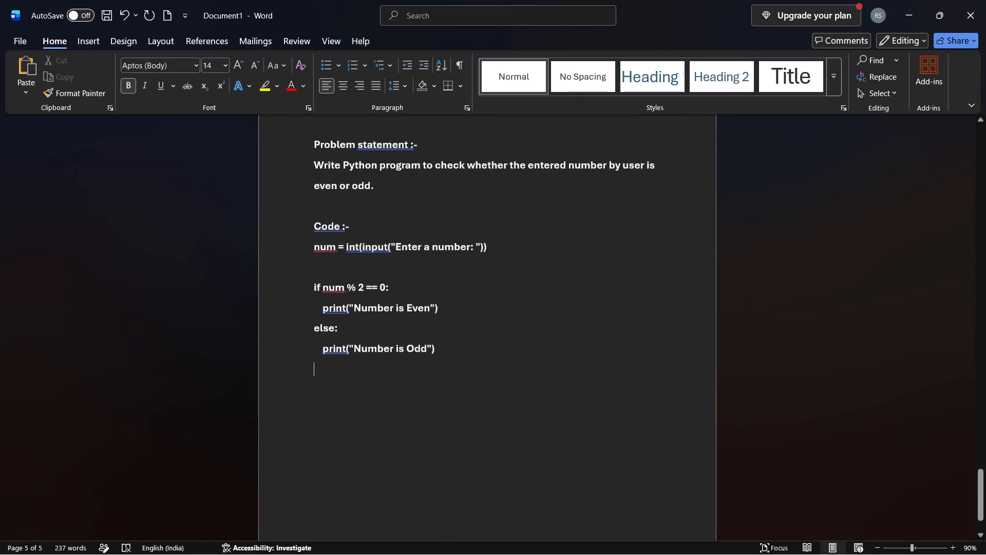
scroll(353, 324, down, 1)
click(324, 172)
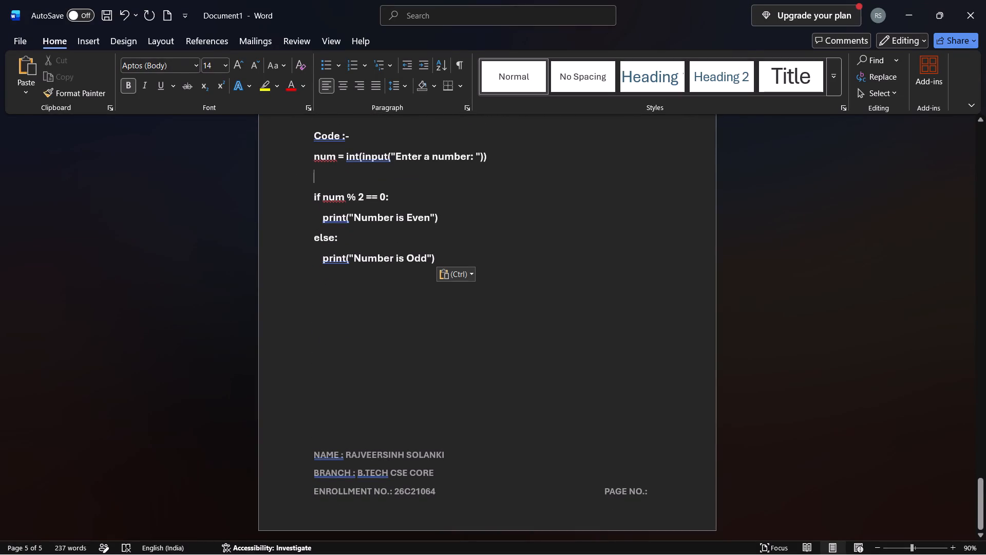
click(439, 264)
key(Return)
key(Return)
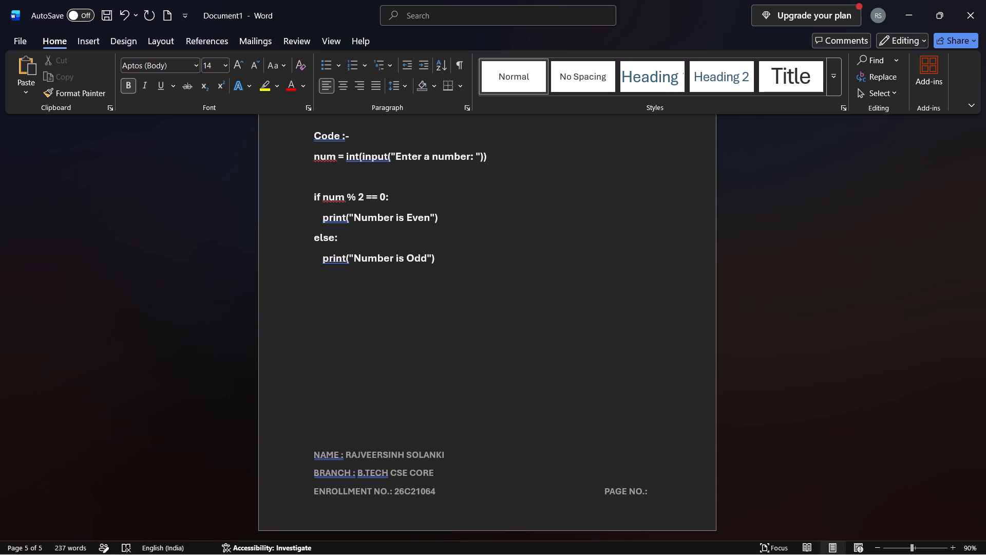
text(Output)
key(space)
text(:-)
key(Return)
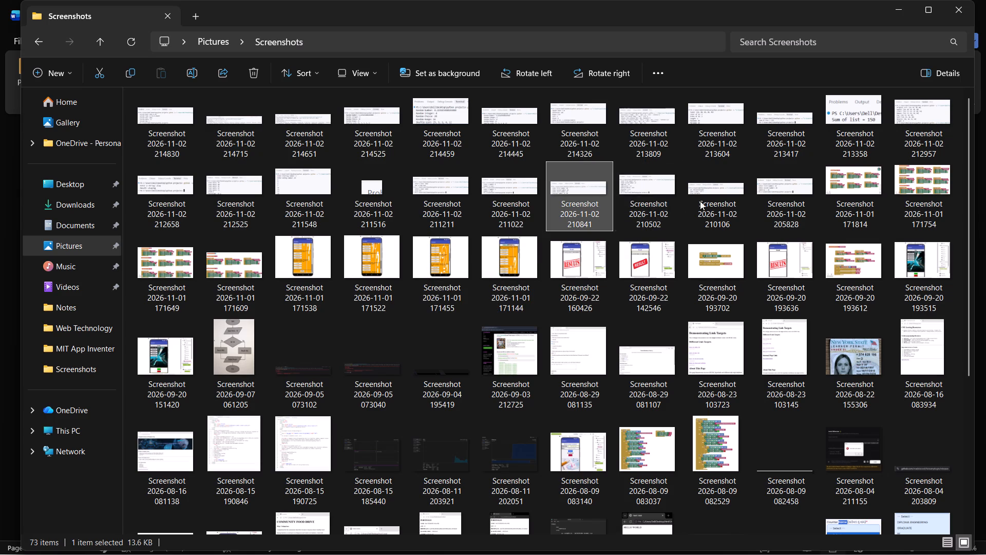
click(535, 182)
right_click(535, 182)
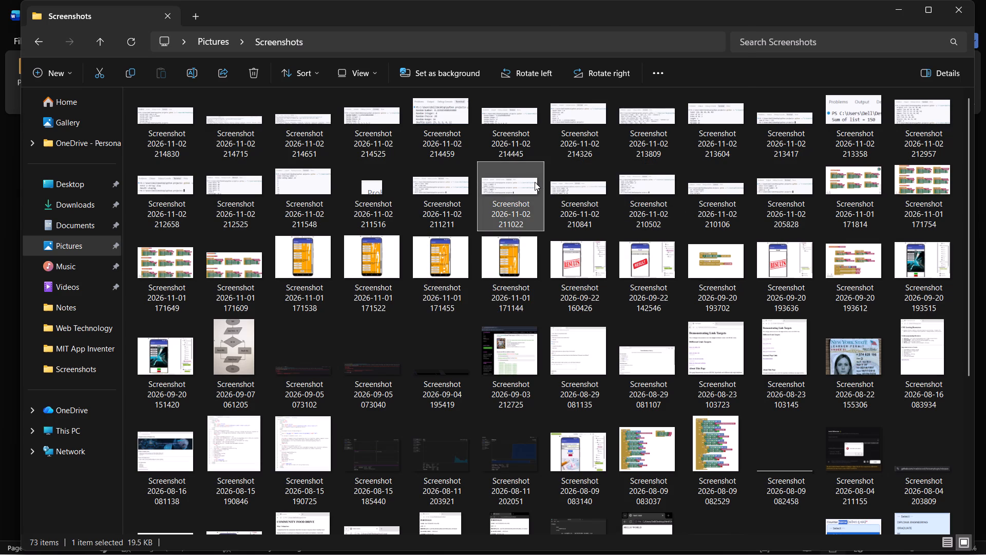
click(601, 18)
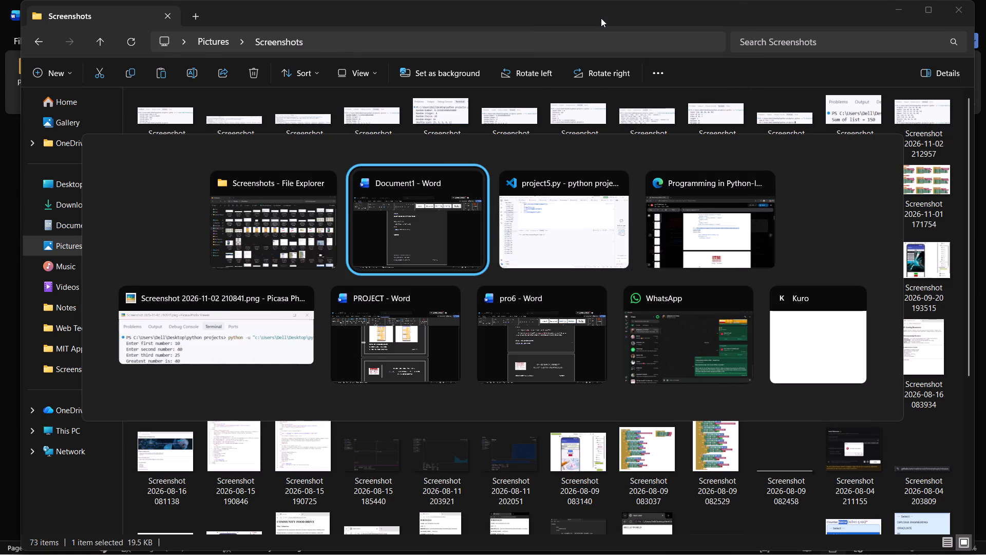
key(ctrl+v)
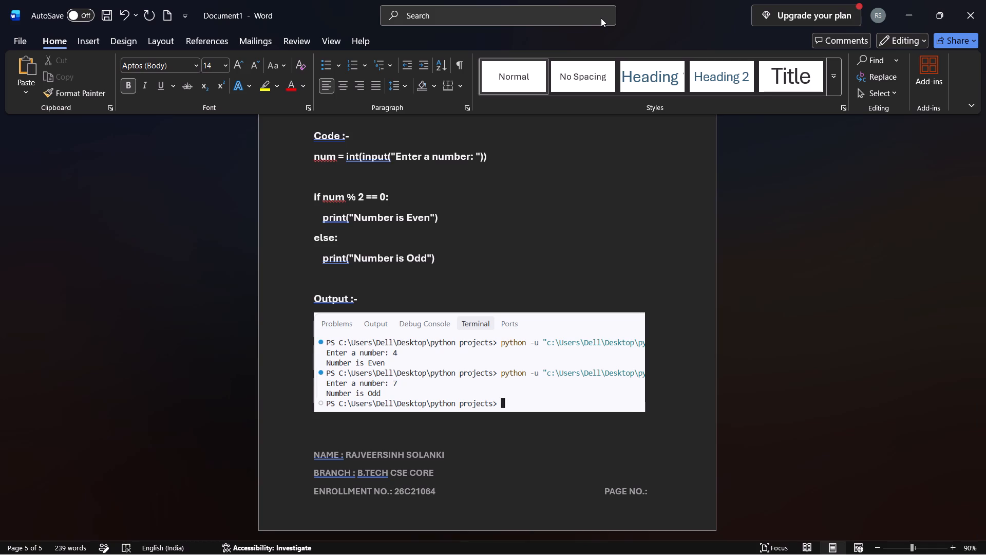
Add two line breaks after the even-or-odd output screenshot to start page 6.
scroll(601, 18, down, 2)
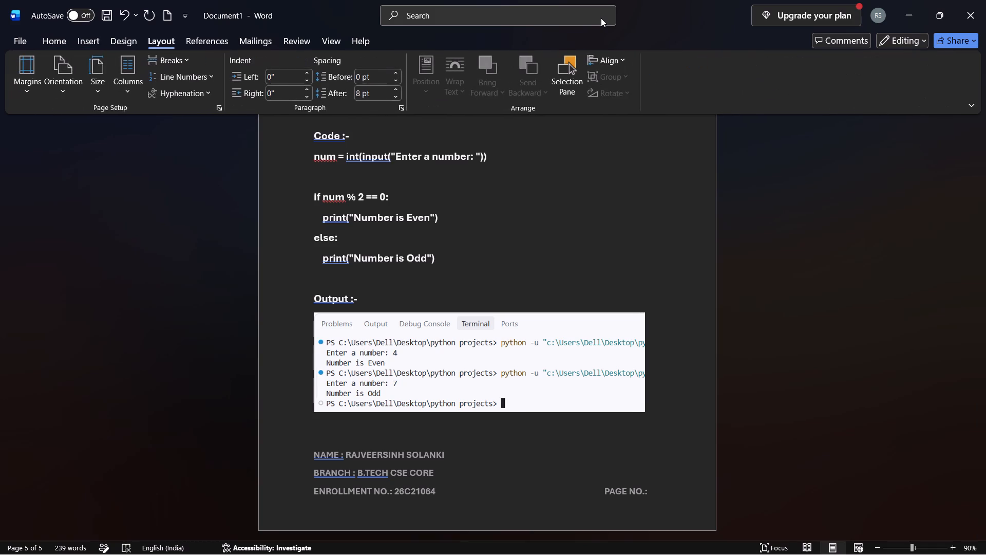
click(666, 393)
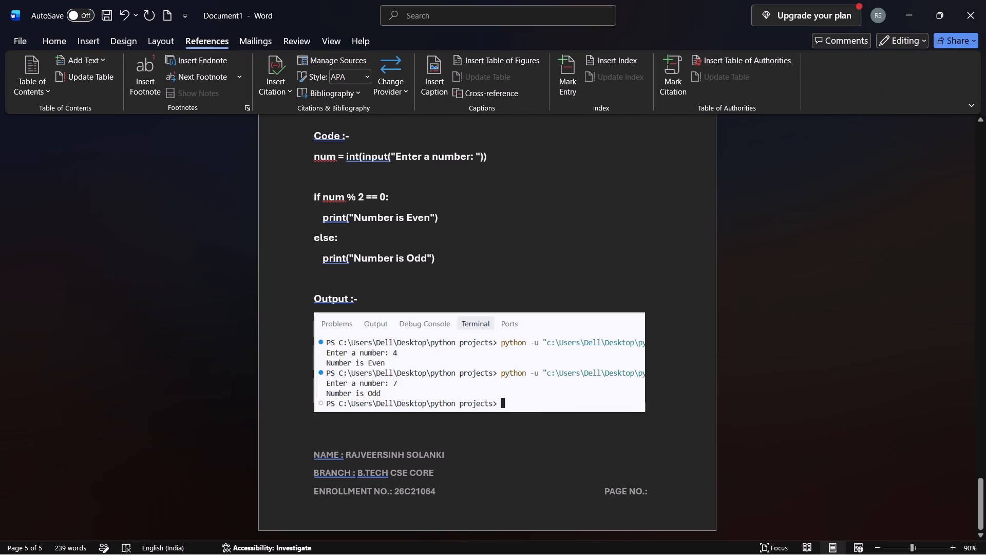
key(Return)
key(Return)
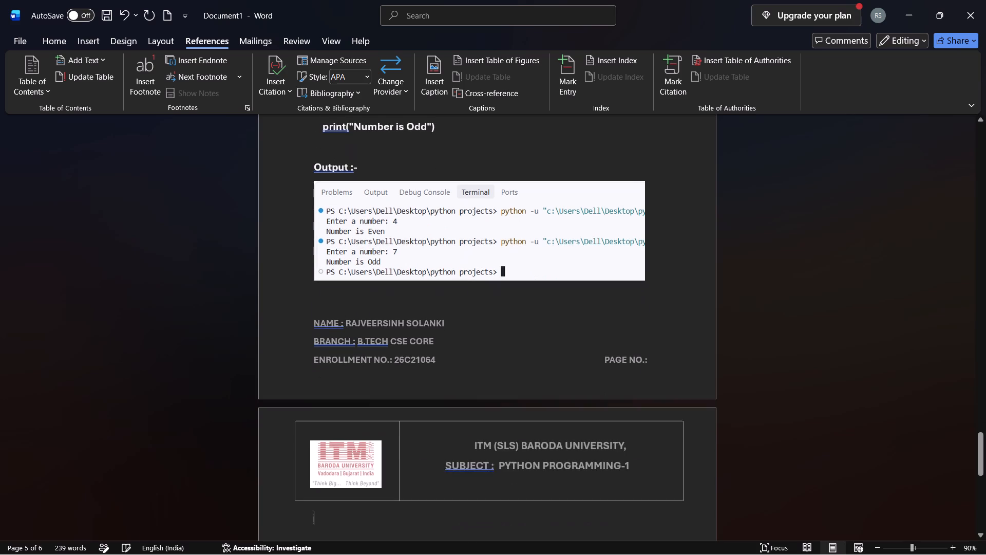
Change the heading above the even-or-odd problem on page 5 to "Practicle-5".
scroll(666, 393, down, 1)
scroll(666, 393, up, 2)
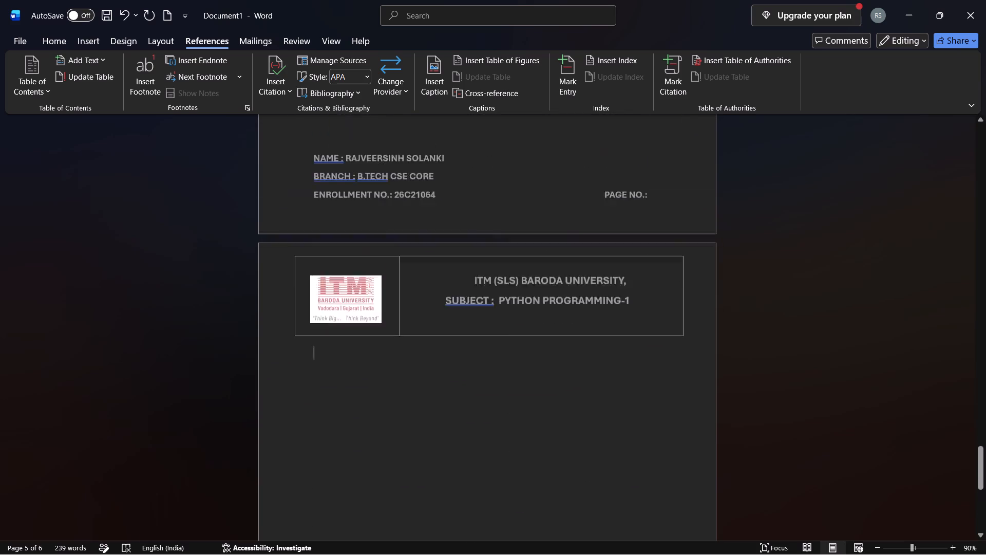
scroll(666, 393, up, 2)
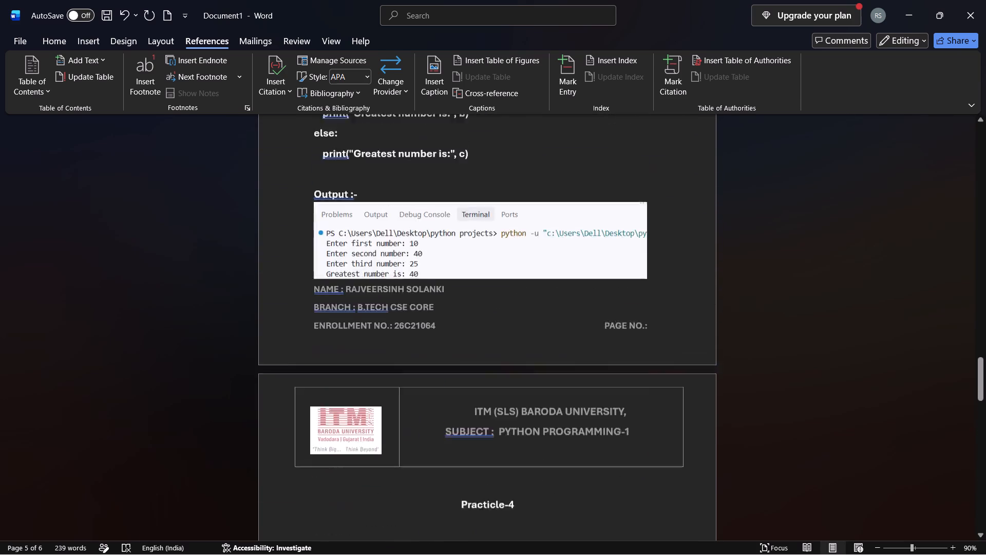
scroll(666, 393, up, 1)
scroll(666, 393, down, 1)
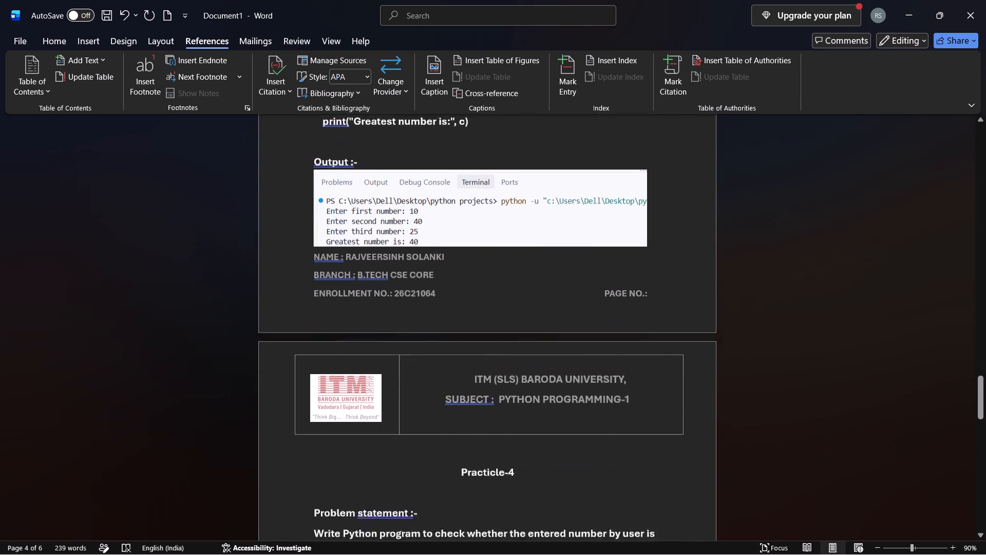
scroll(666, 393, down, 1)
click(519, 423)
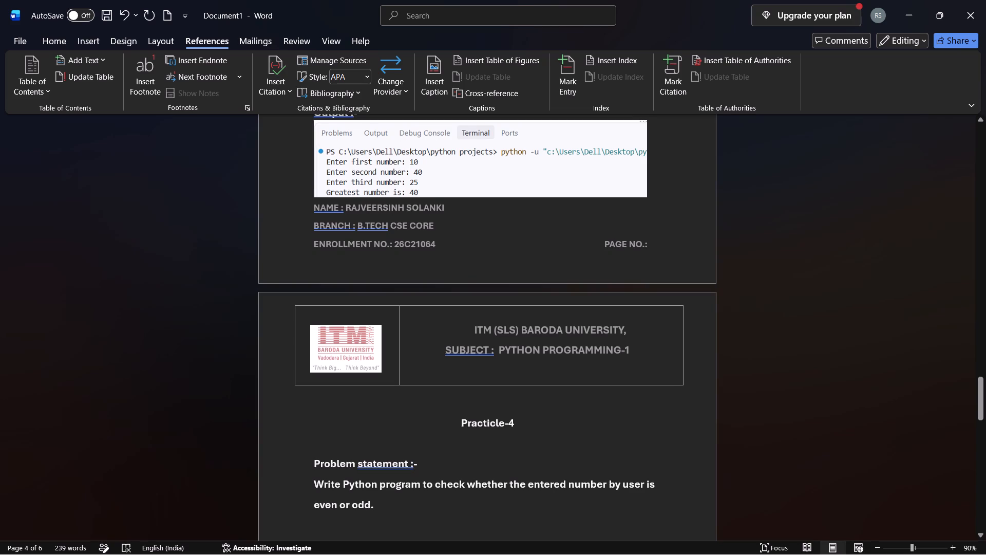
key(BackSpace)
key(5)
Copy the "Practicle-5" heading and "Problem statement :-" label from page 5 and paste them at the start of page 6.
drag(451, 423, 435, 467)
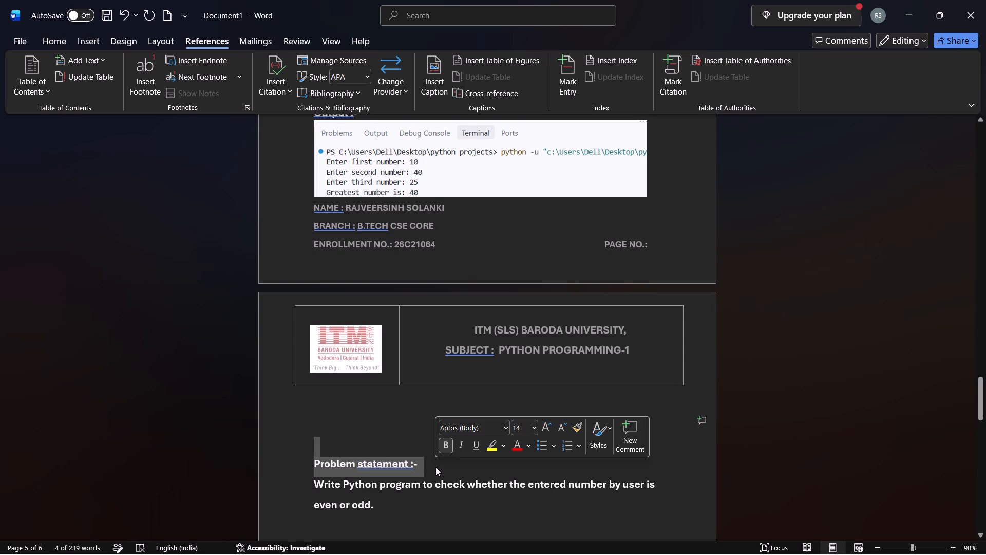
key(ctrl+c)
key(ctrl+c)
scroll(435, 467, down, 1)
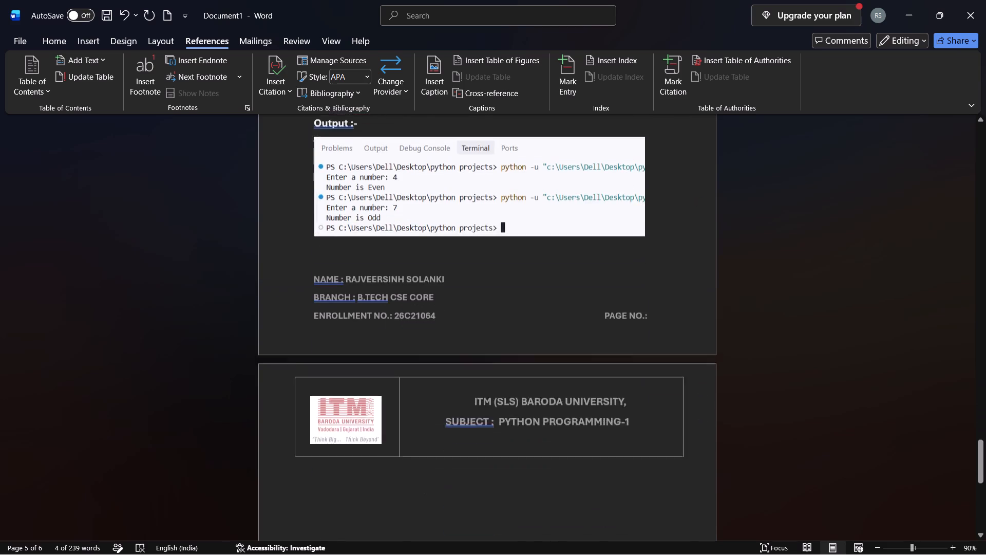
scroll(435, 467, down, 1)
click(435, 467)
key(ctrl+v)
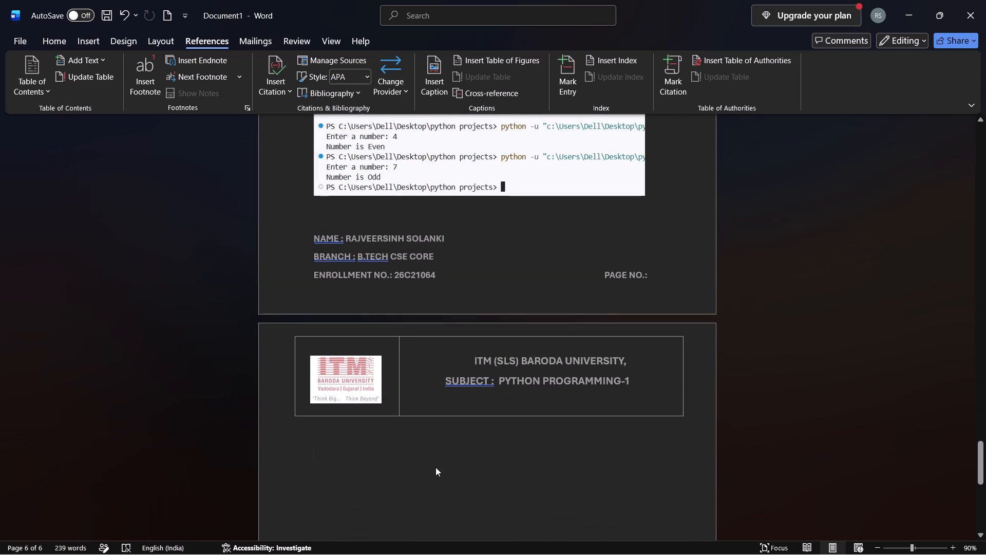
Change the pasted heading on page 6 to "Practicle-6".
click(510, 460)
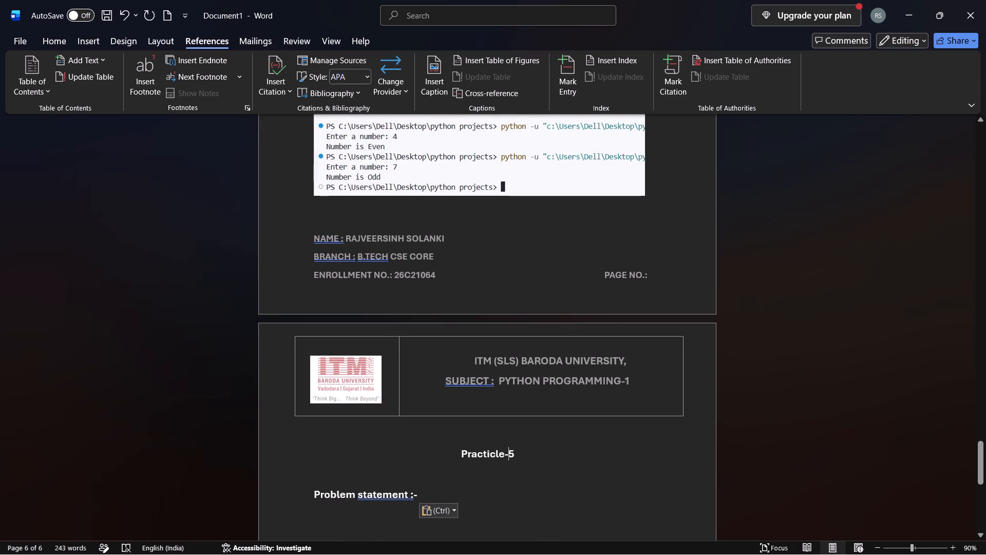
key(Right)
key(BackSpace)
key(6)
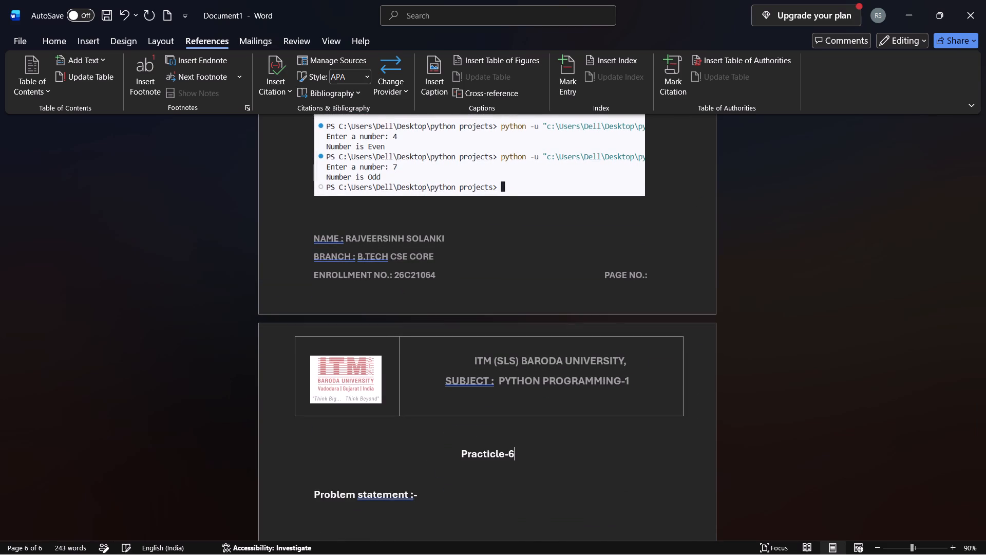
Copy the P2 - 3 leap-year problem text from the Lab Reference PDF in Edge and paste it under "Problem statement :-" on page 6.
click(432, 513)
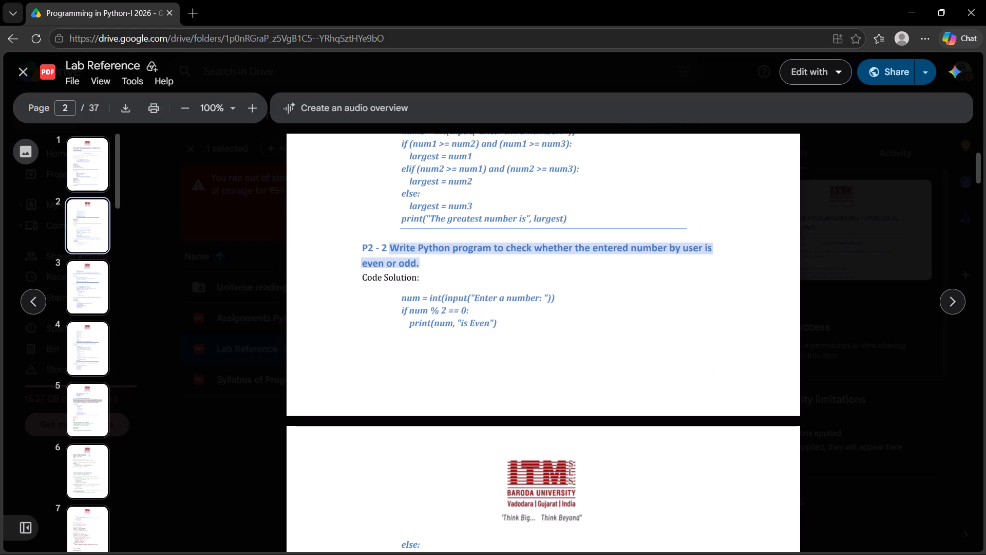
scroll(432, 513, down, 3)
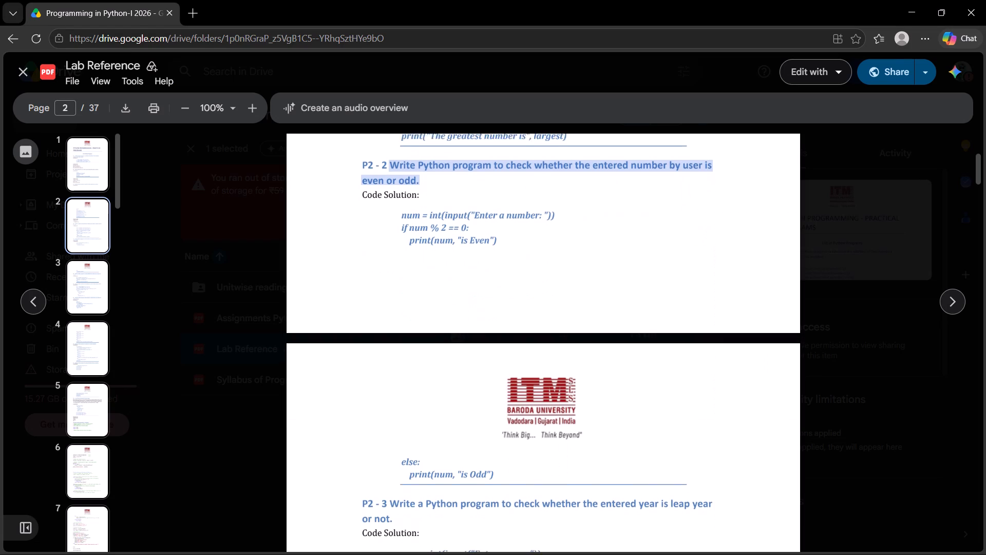
scroll(432, 513, down, 4)
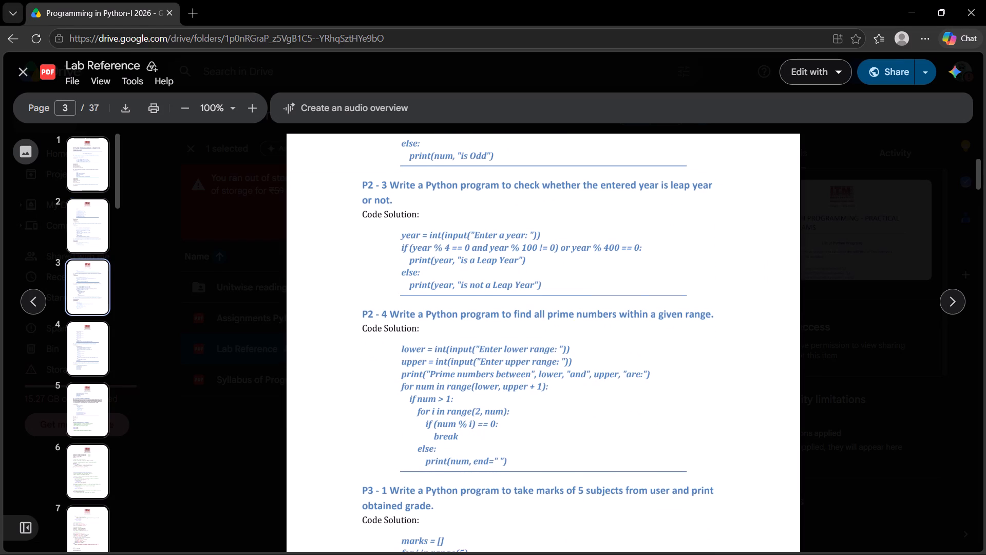
drag(391, 186, 406, 206)
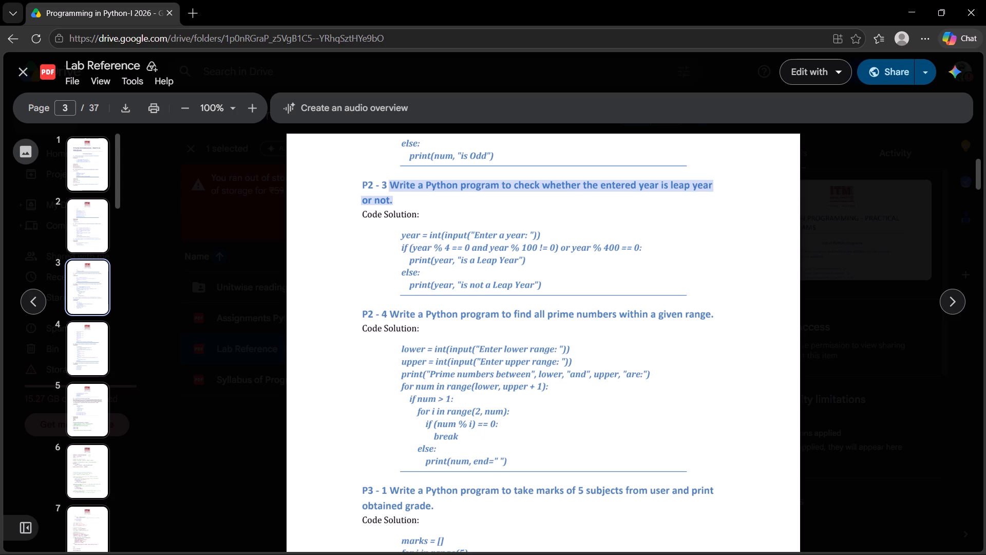
key(ctrl+c)
key(ctrl+c)
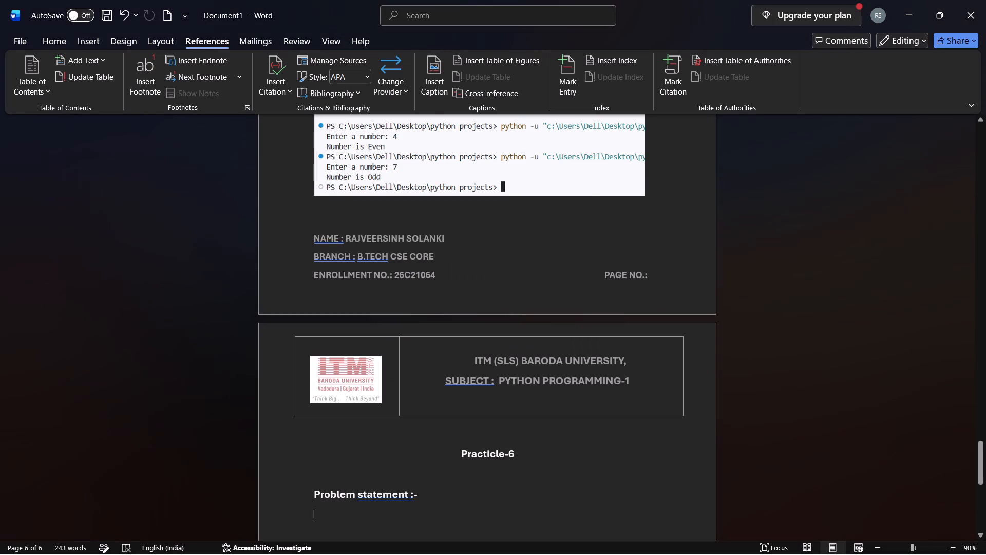
key(ctrl+v)
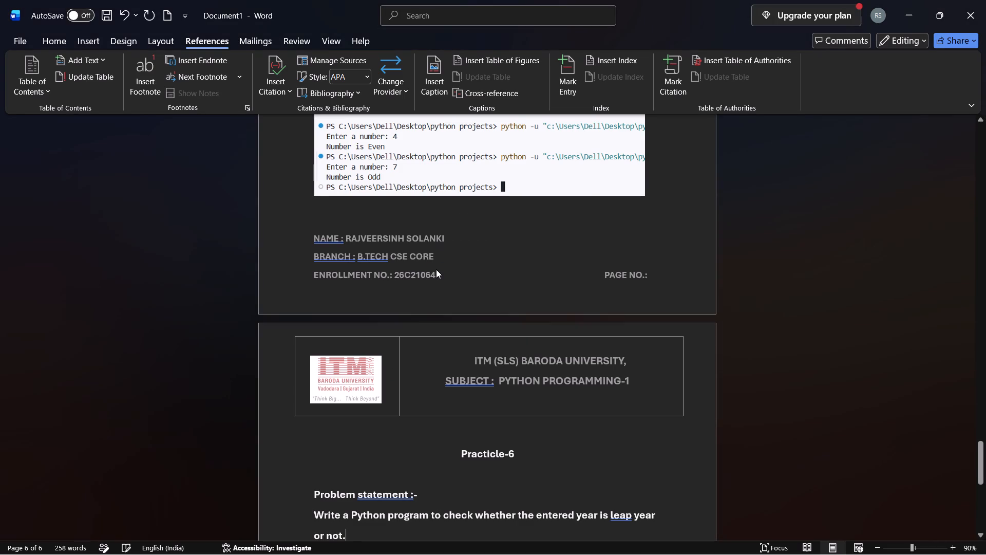
scroll(436, 269, down, 1)
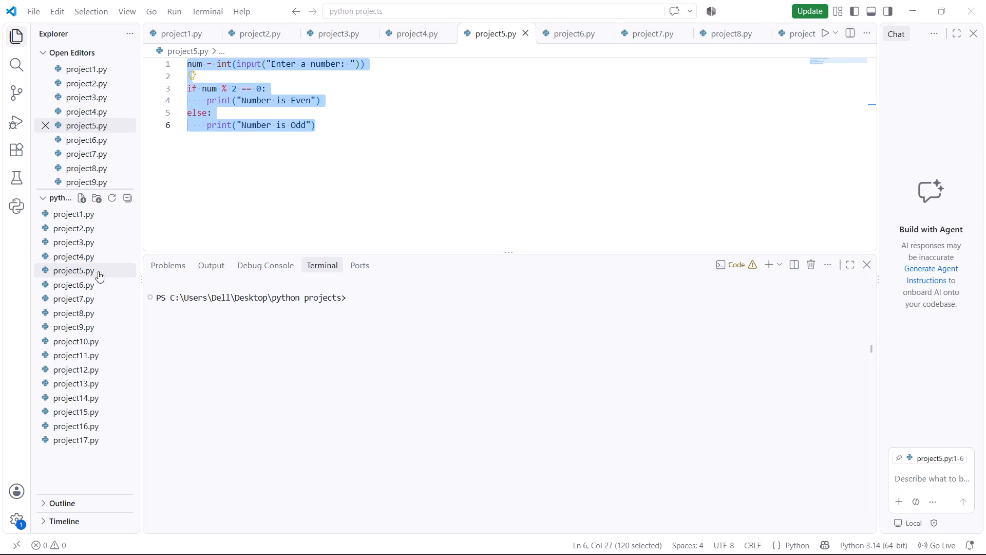
Copy all the leap-year code from project6.py in VS Code and paste it under a new "Code :-" label on page 6 in Word.
double_click(92, 279)
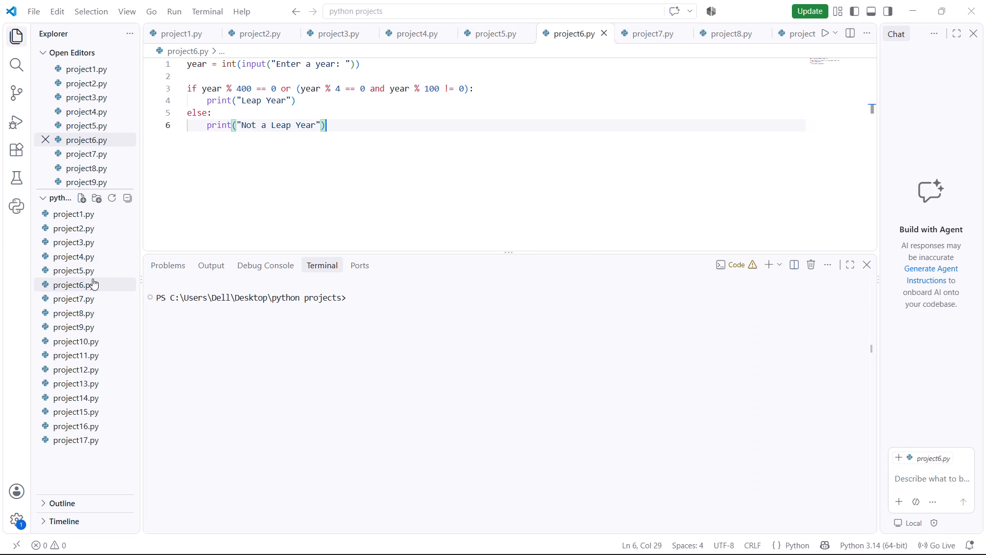
key(ctrl+a)
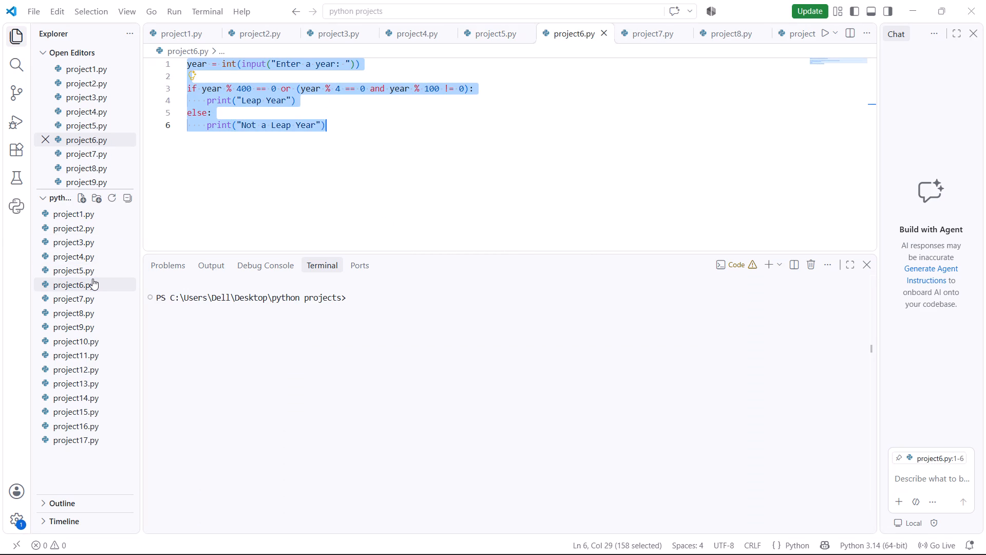
key(ctrl+c)
key(ctrl+c)
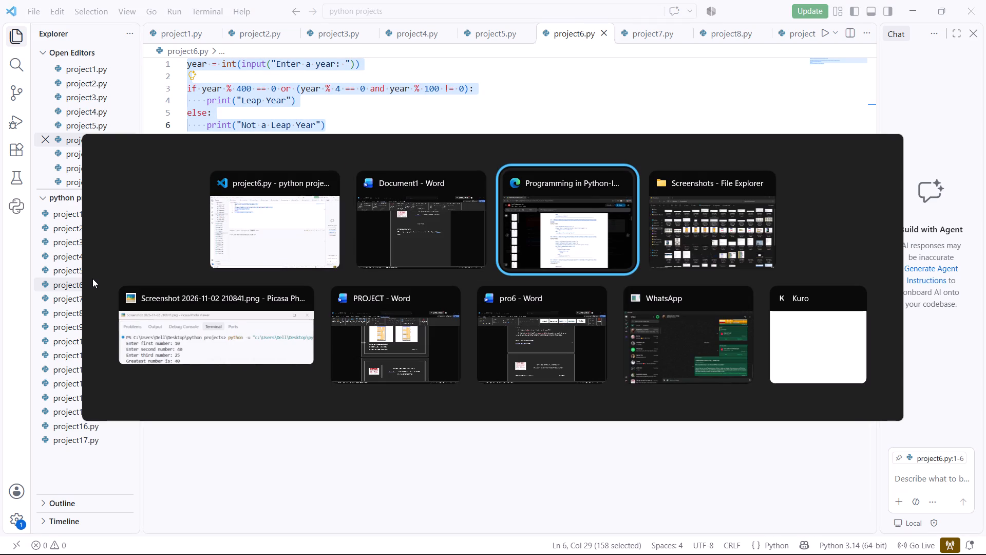
key(Return)
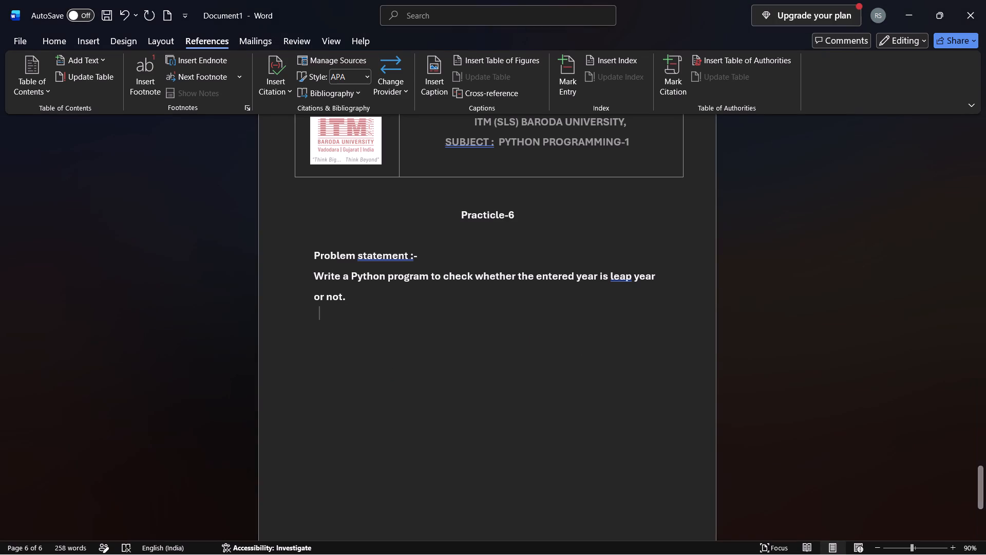
key(Return)
text(Code)
key(space)
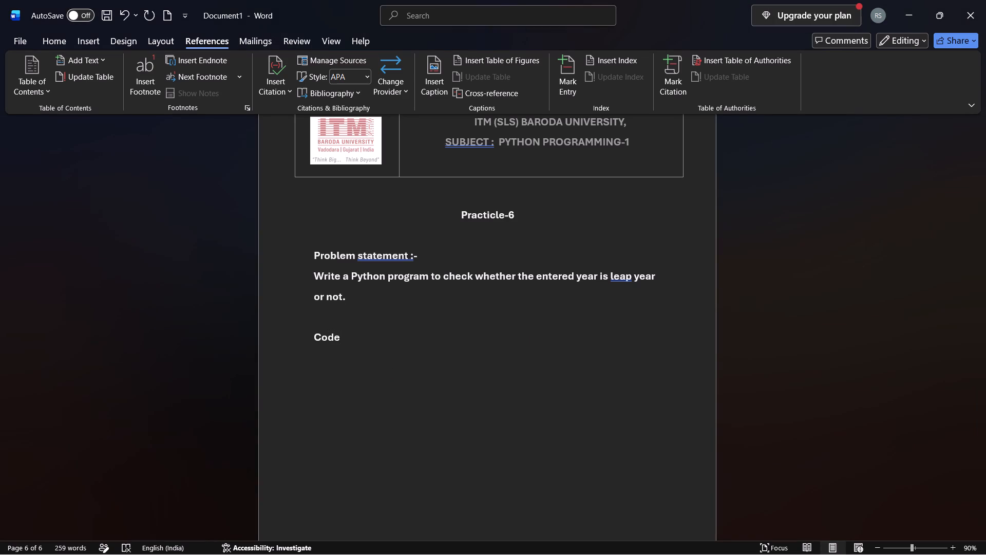
text(:-)
key(Return)
key(ctrl+v)
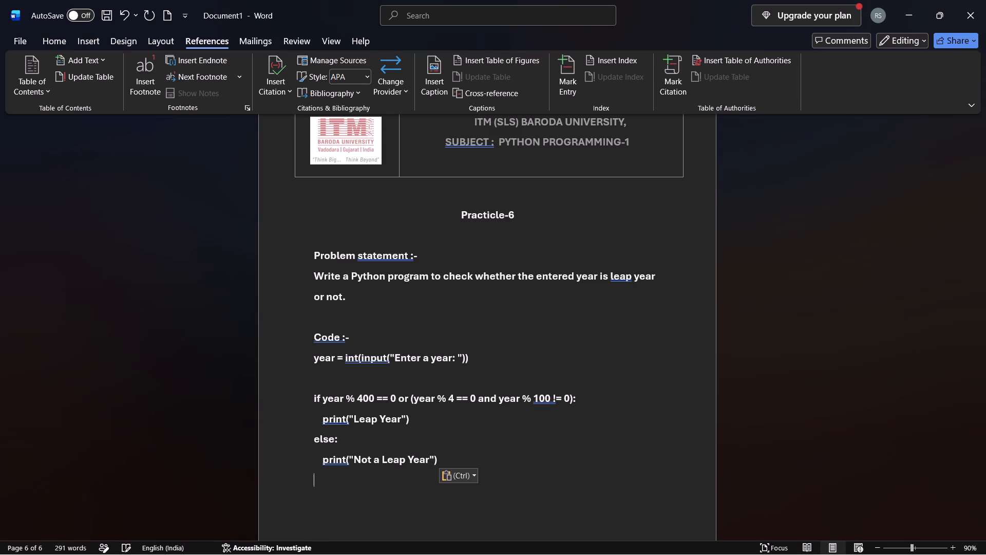
Add an "Output :-" label below the leap-year code on page 6, with an empty line under it.
scroll(92, 279, down, 1)
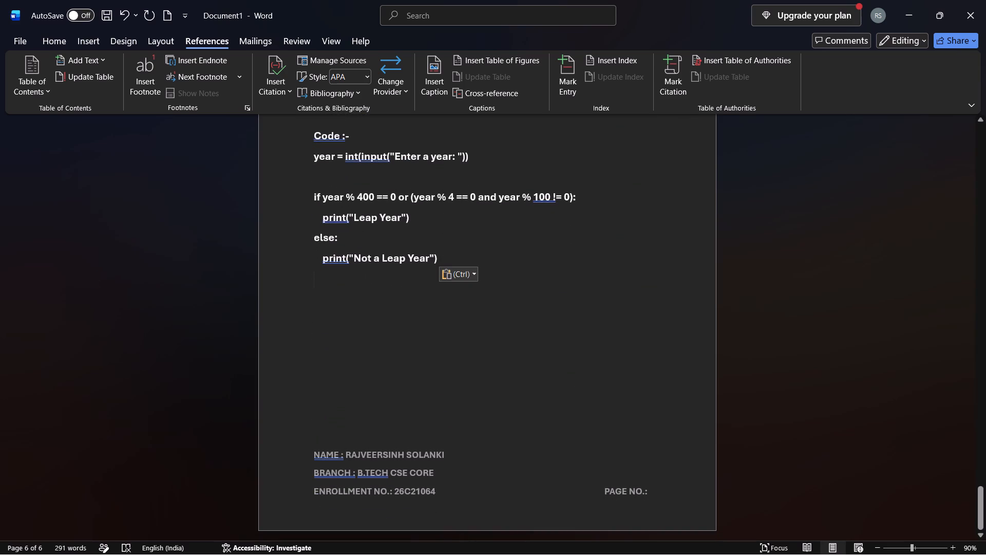
key(Return)
key(shift+o)
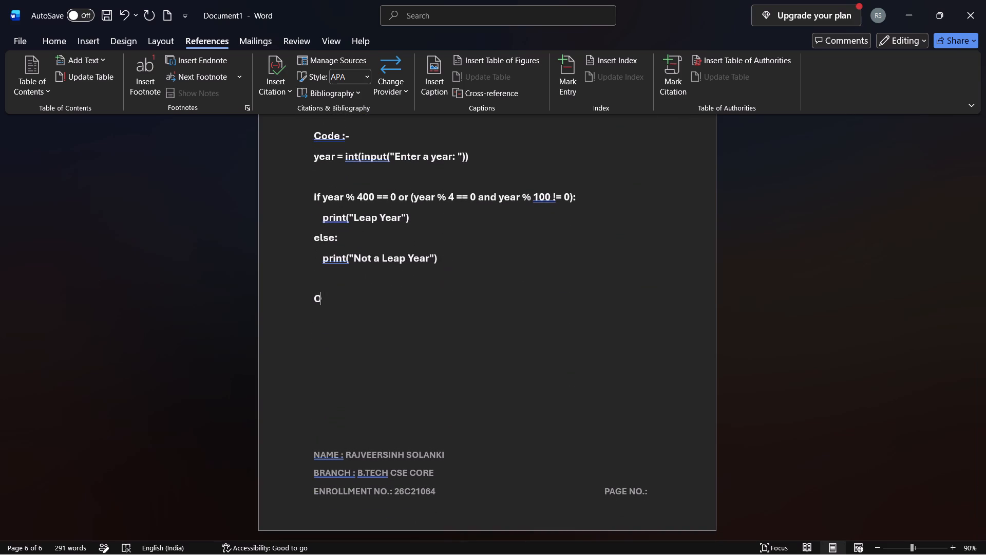
key(u)
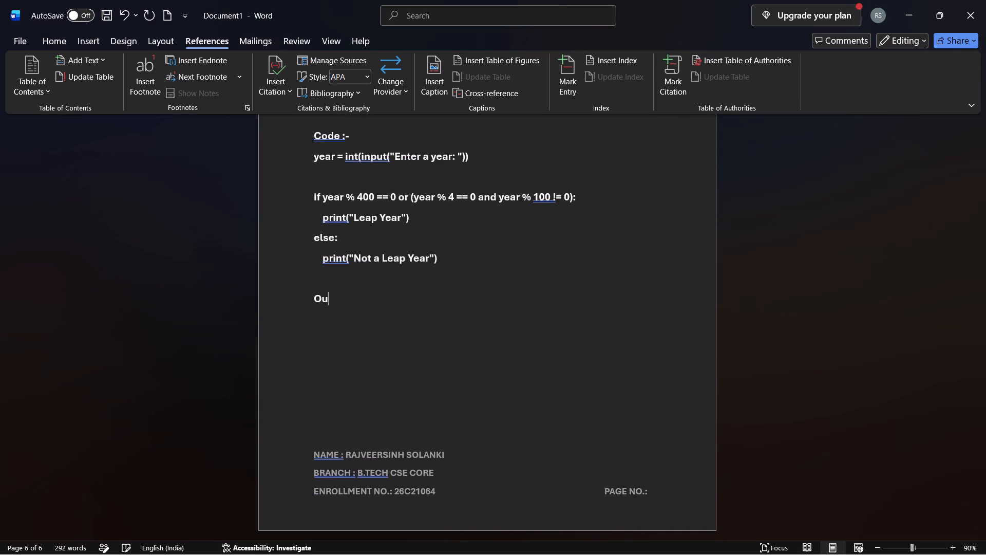
text(tp)
text(ut)
text(:+)
key(BackSpace)
key(minus)
key(Return)
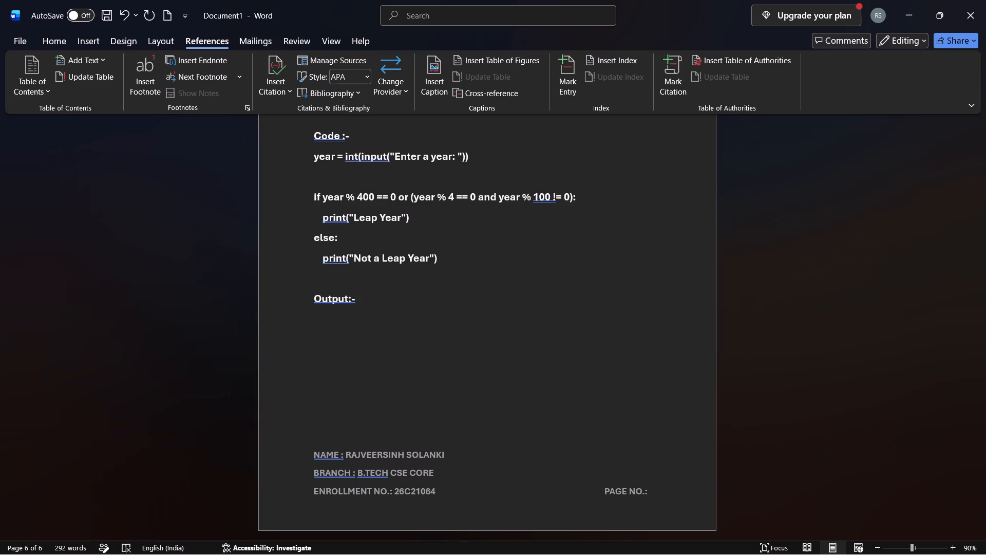
key(Up)
key(Right)
key(Right)
key(Right)
key(Right)
key(Right)
key(Right)
key(space)
key(Down)
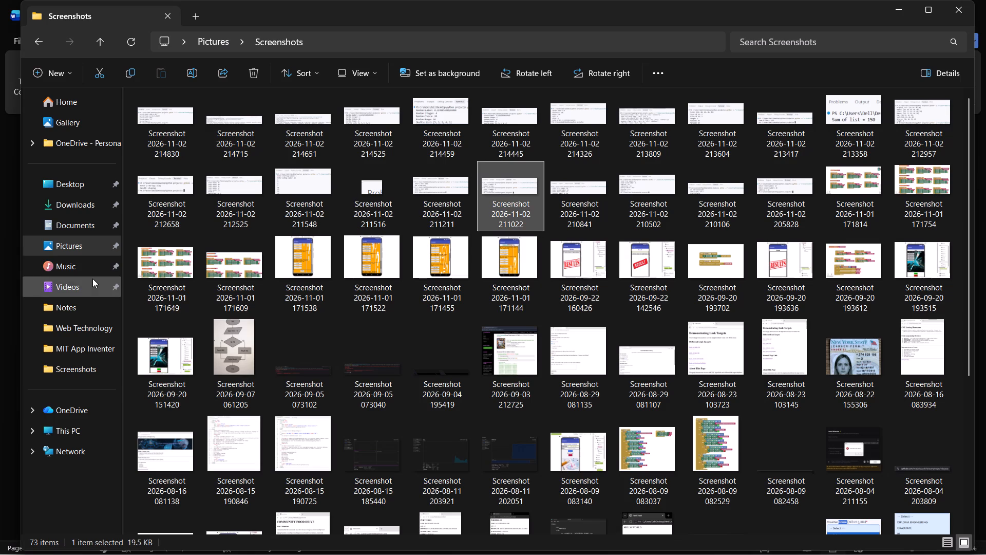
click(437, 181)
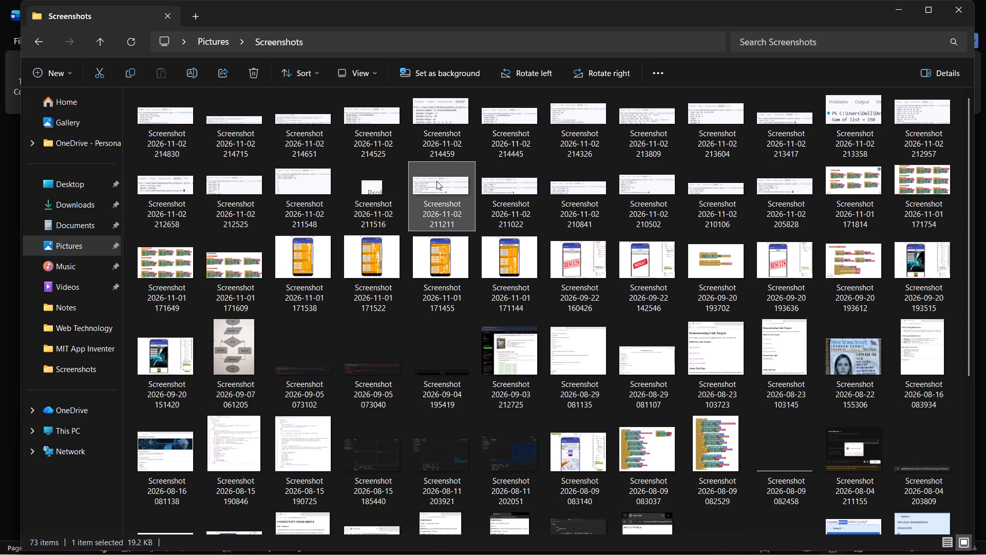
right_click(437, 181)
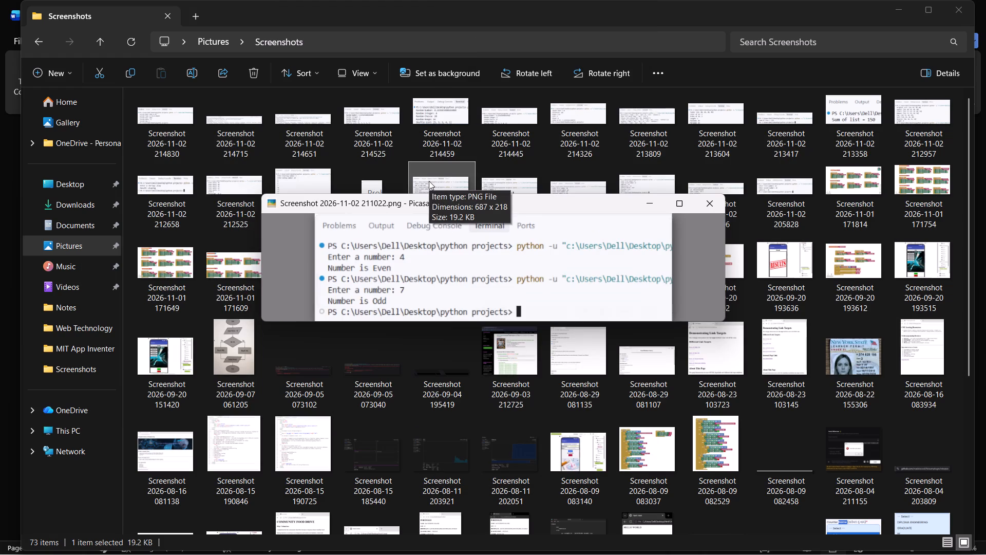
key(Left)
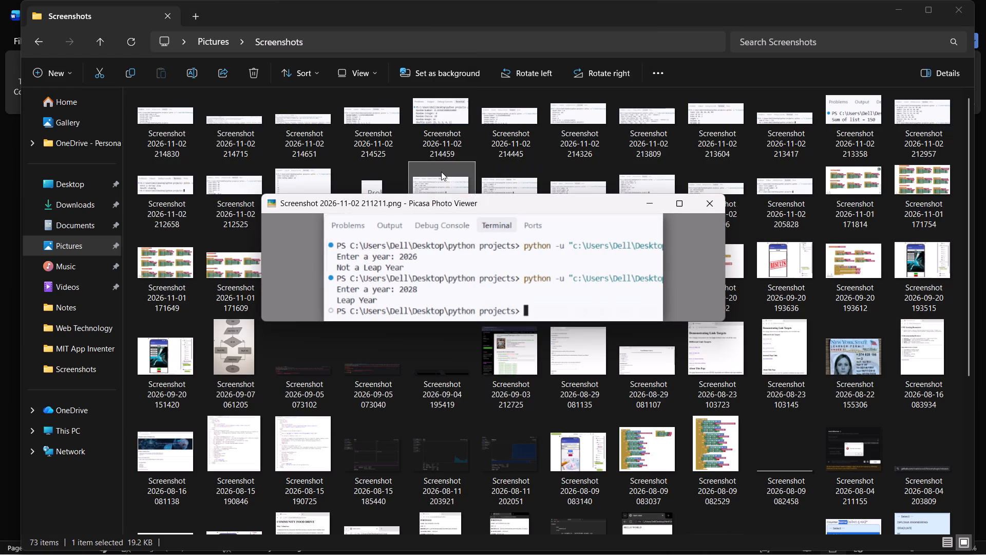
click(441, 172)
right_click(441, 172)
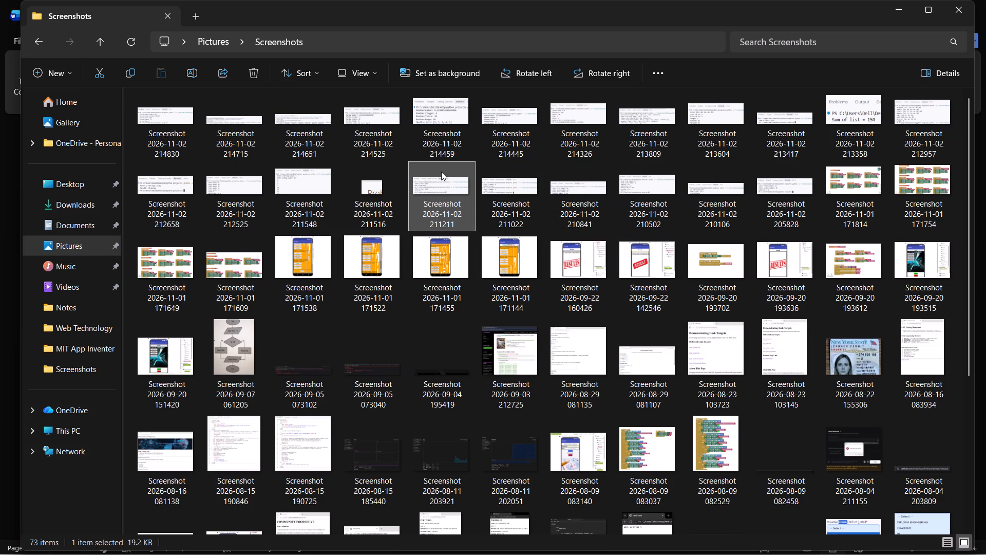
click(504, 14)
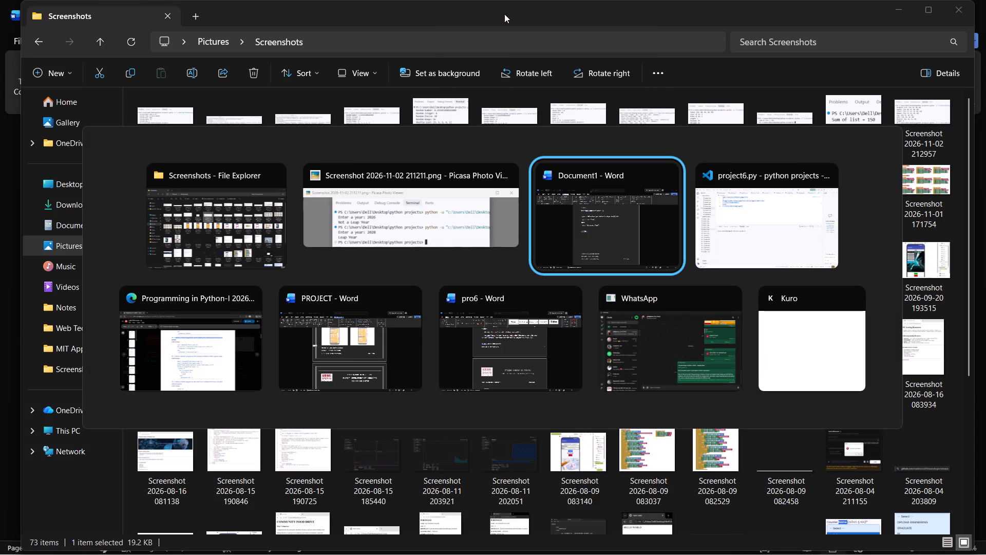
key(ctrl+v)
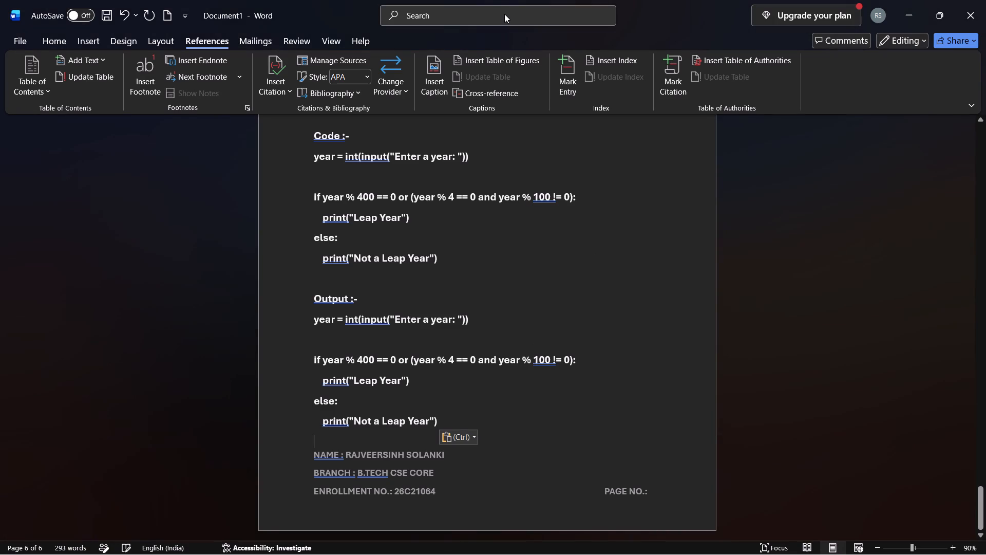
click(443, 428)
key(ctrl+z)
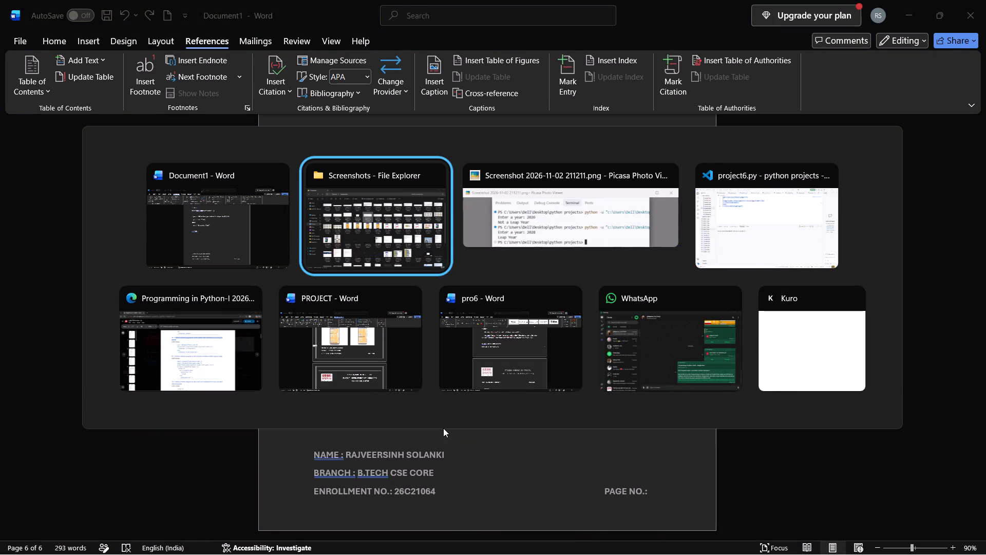
double_click(428, 192)
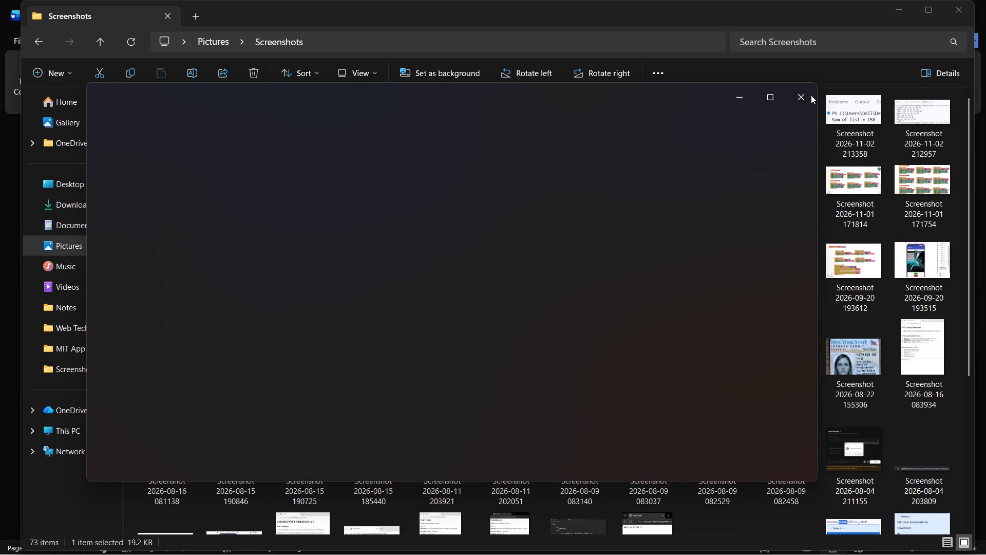
drag(811, 95, 792, 100)
click(792, 100)
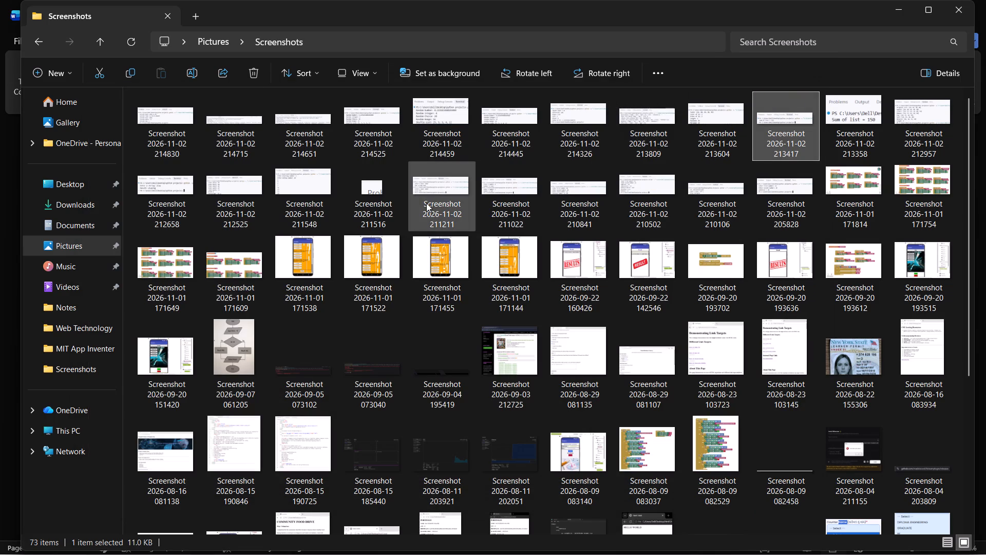
click(426, 204)
right_click(426, 204)
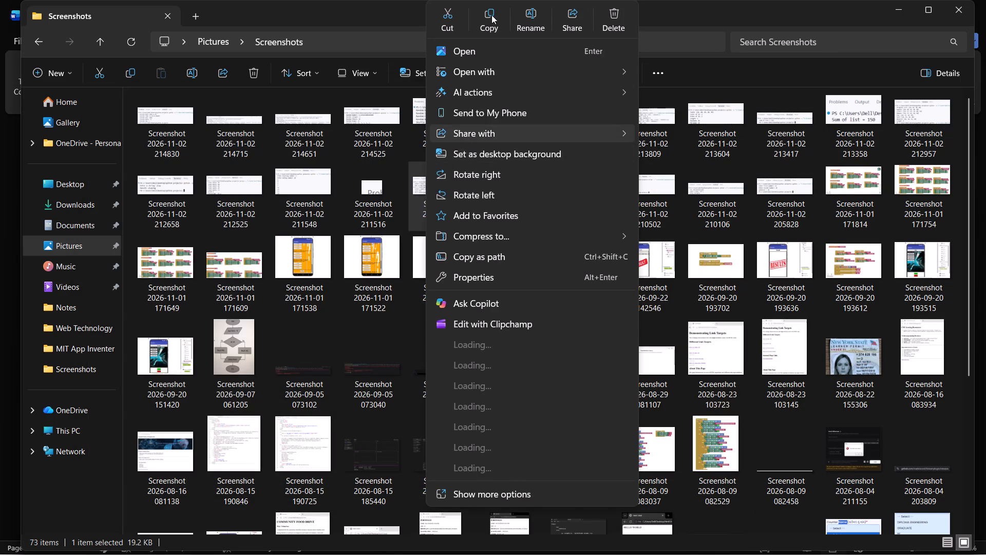
click(490, 6)
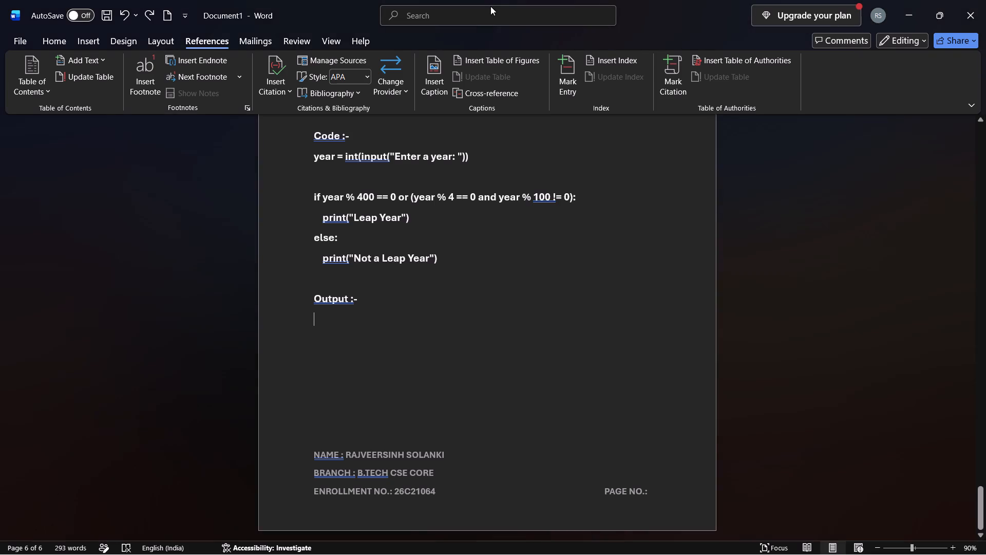
key(ctrl+v)
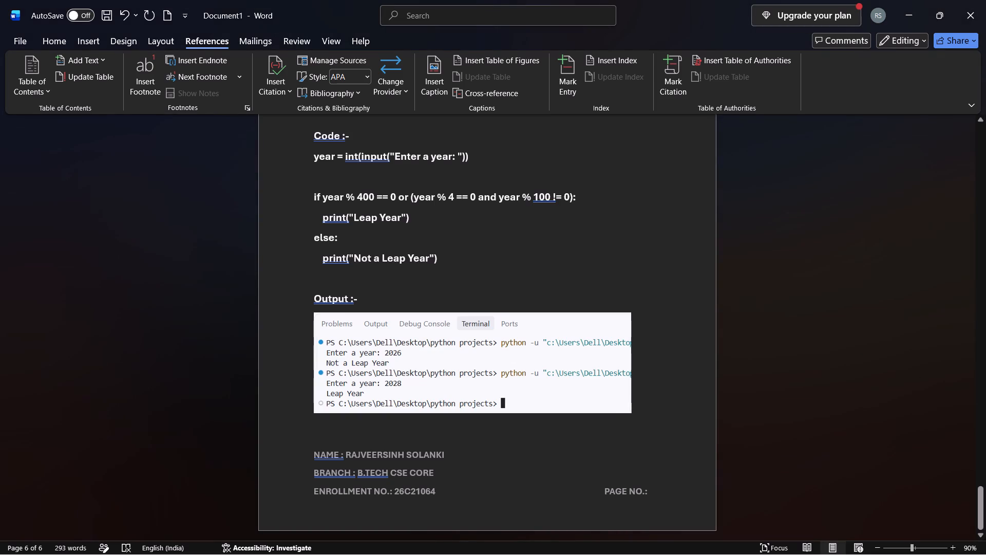
Add blank lines after the output screenshot on page 6 to start page 7.
scroll(490, 257, down, 1)
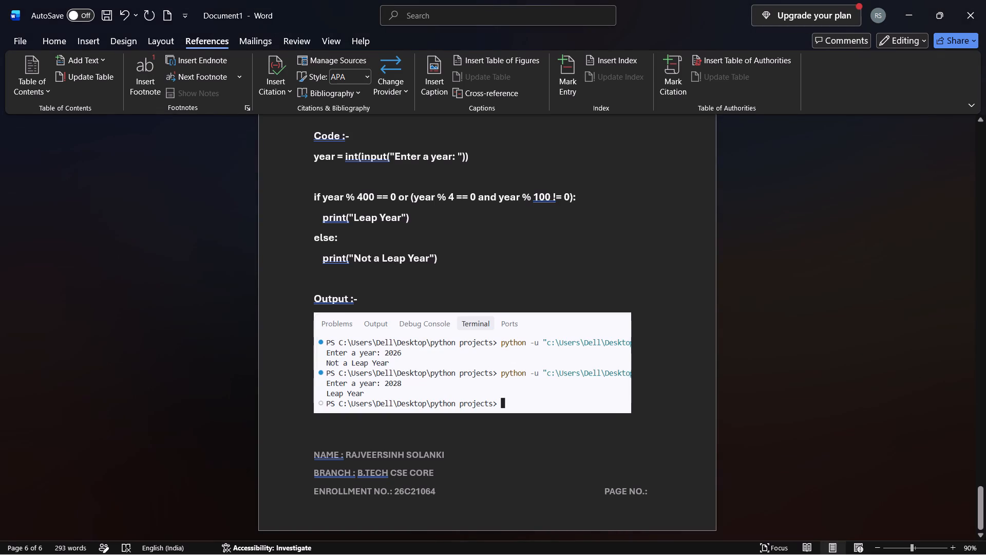
click(653, 413)
key(Return)
key(Return)
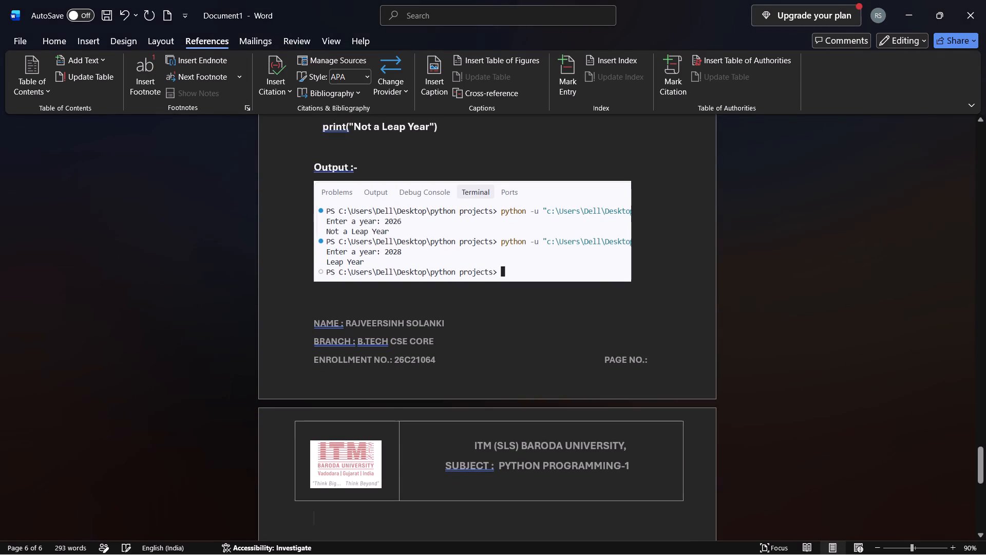
Copy the "Practicle-6" heading and "Problem statement :-" label from page 6 to the top of page 7.
scroll(697, 262, up, 2)
scroll(697, 262, down, 1)
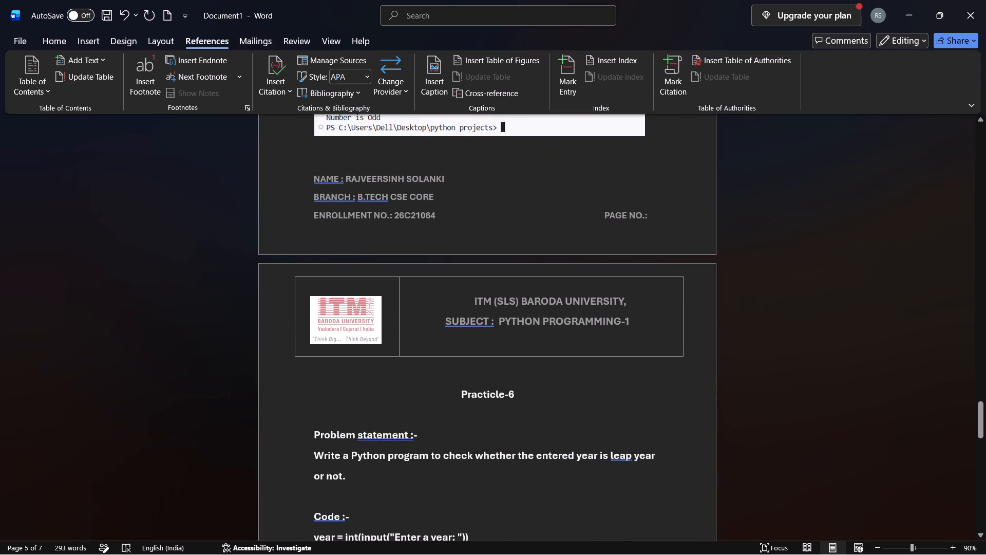
drag(440, 403, 433, 439)
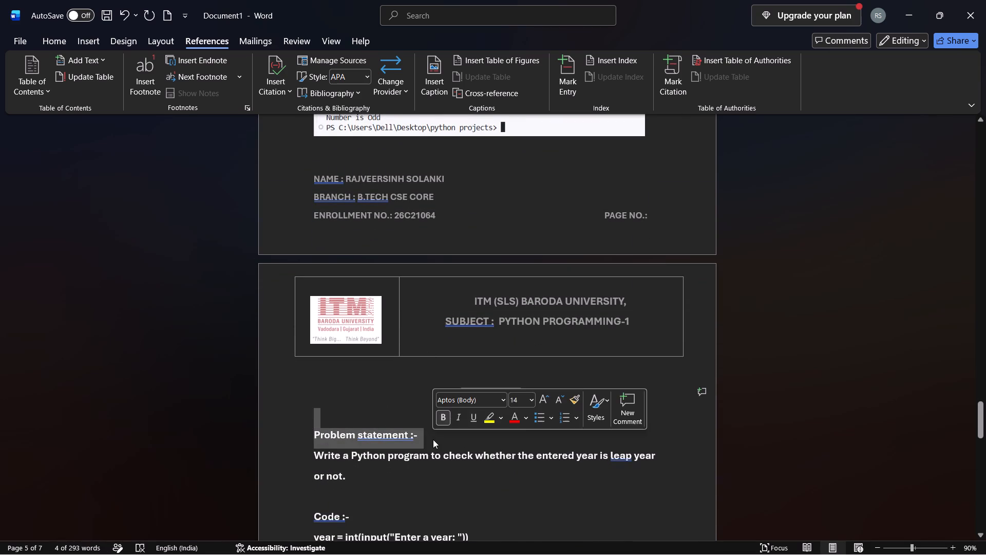
key(ctrl+c)
key(ctrl+c)
scroll(433, 439, down, 2)
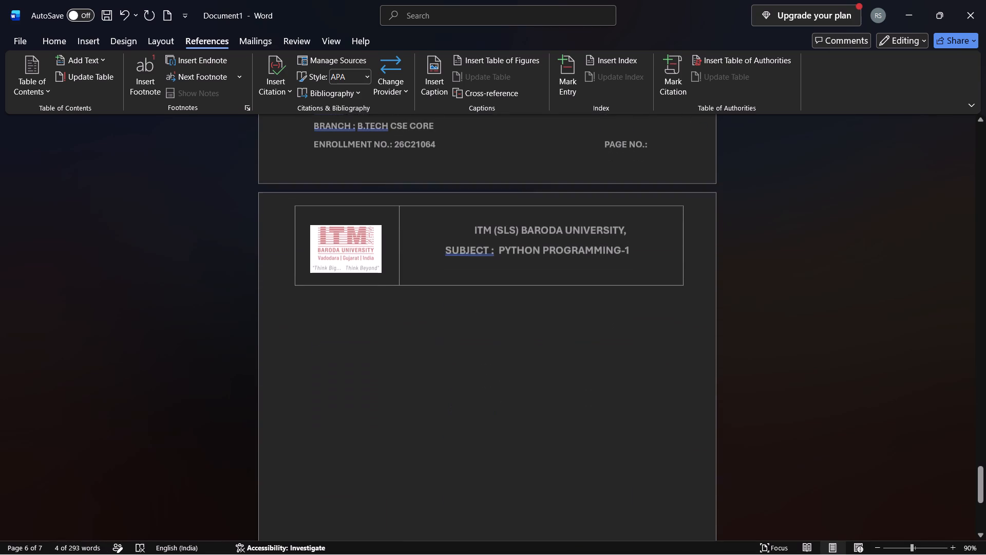
scroll(433, 439, down, 1)
click(390, 322)
key(Return)
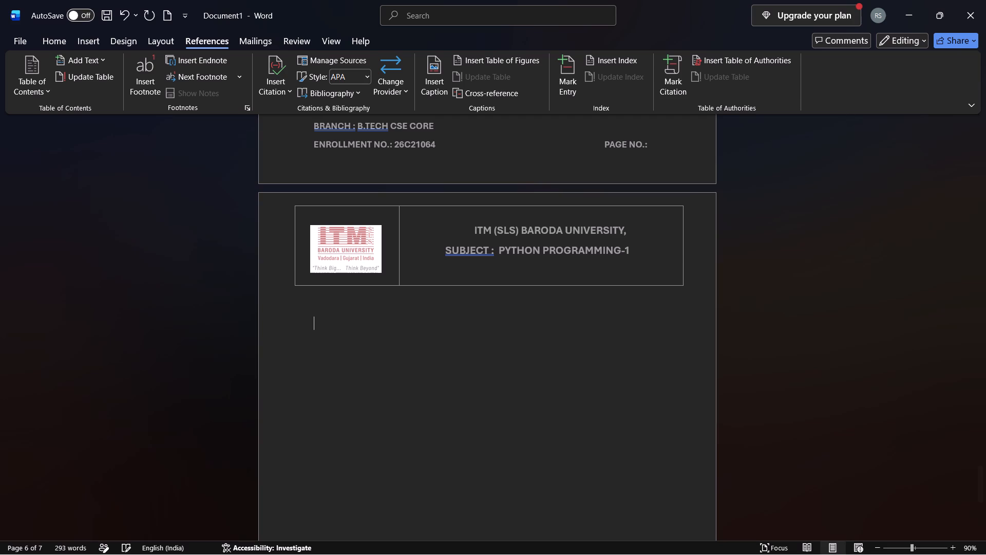
key(ctrl+v)
Copy the P2-4 prime numbers problem statement from the Lab Reference PDF in Edge and paste it under "Problem statement :-" on page 7 in Word.
scroll(390, 322, right, 1)
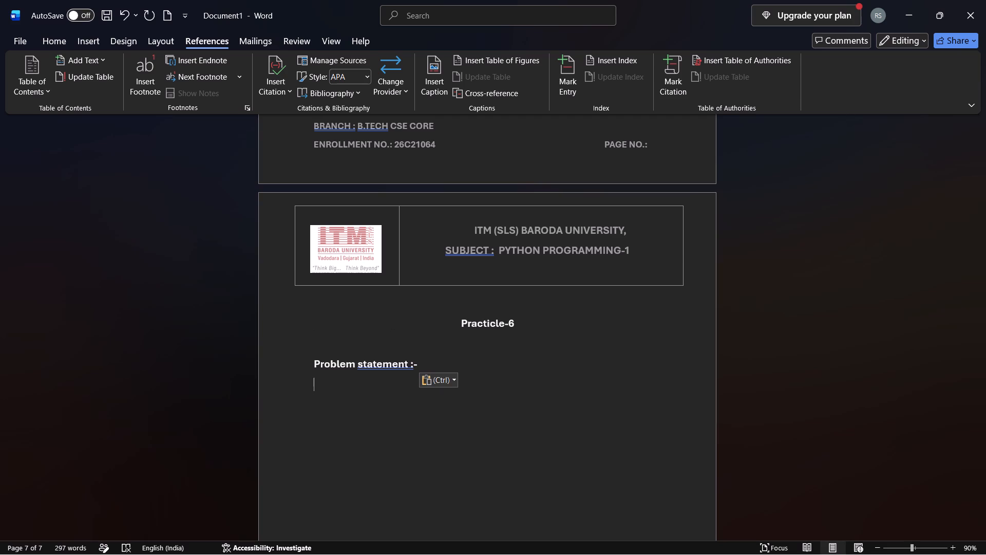
scroll(390, 322, right, 3)
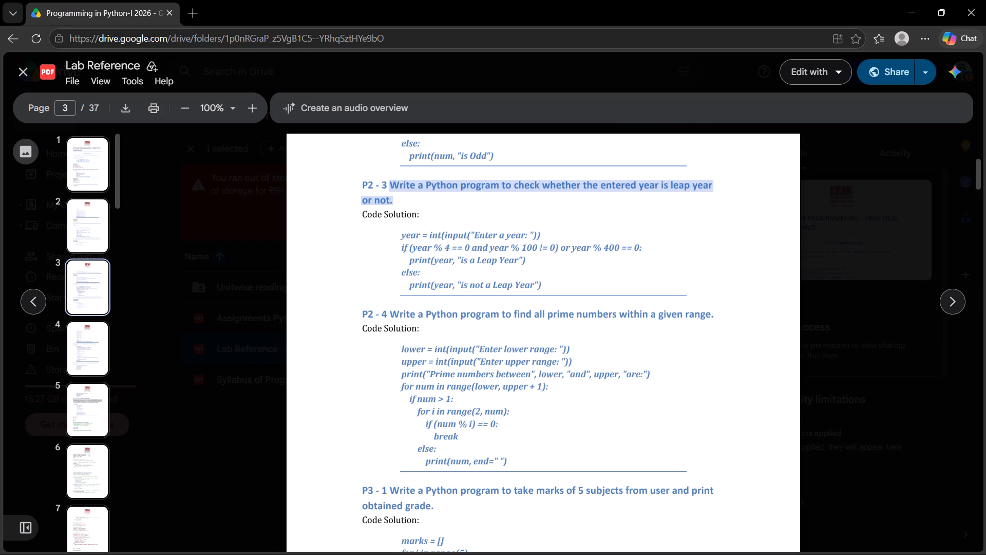
scroll(515, 320, down, 2)
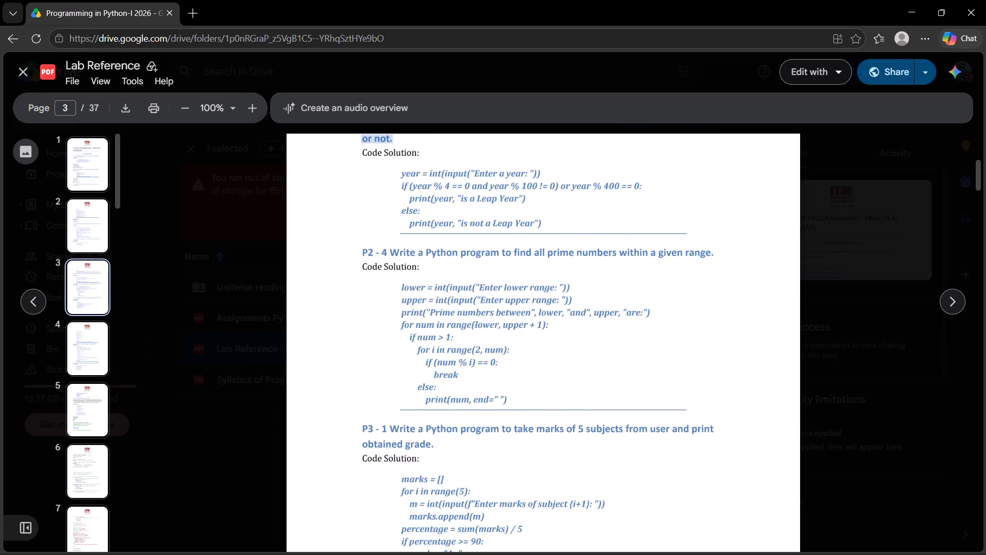
scroll(515, 320, down, 1)
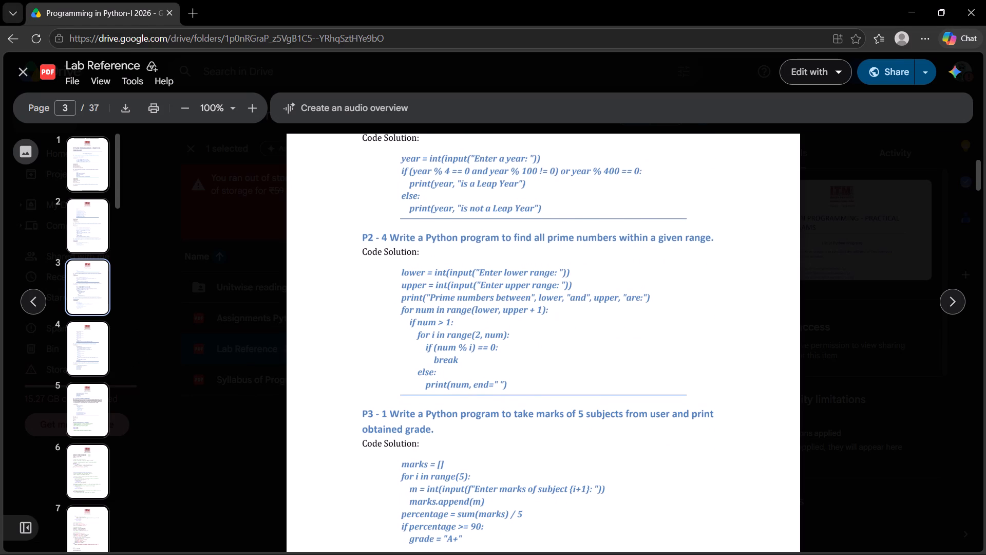
drag(392, 234, 697, 237)
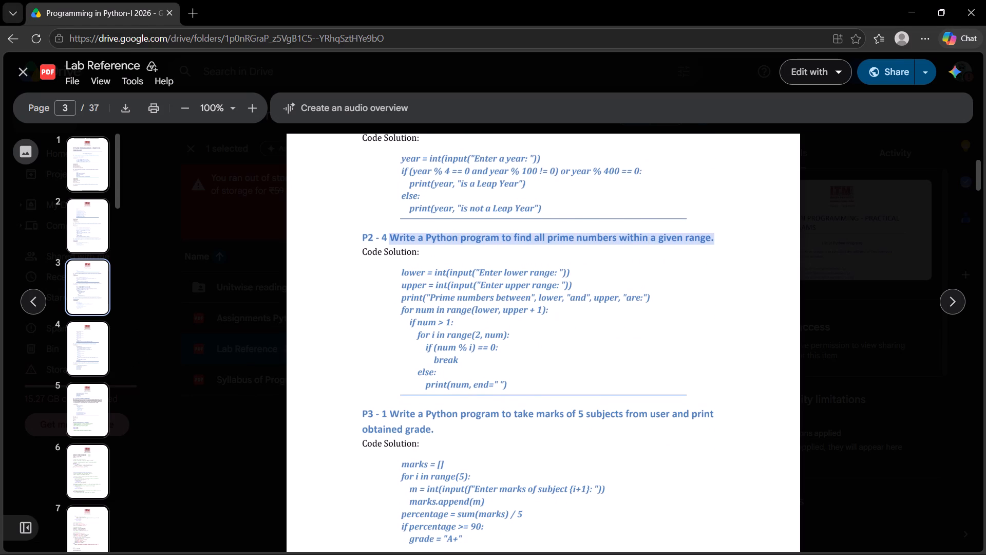
key(ctrl+c)
key(ctrl+c)
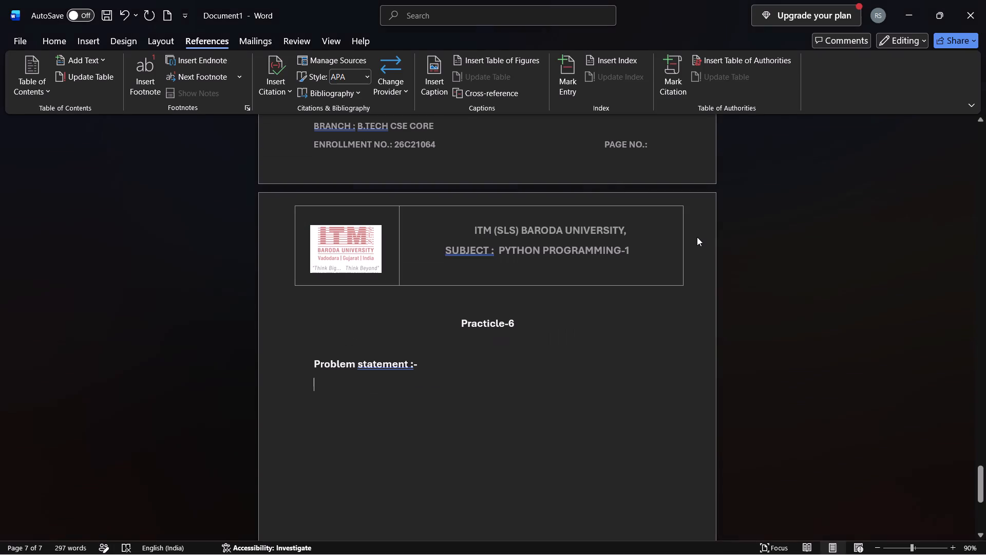
key(ctrl+v)
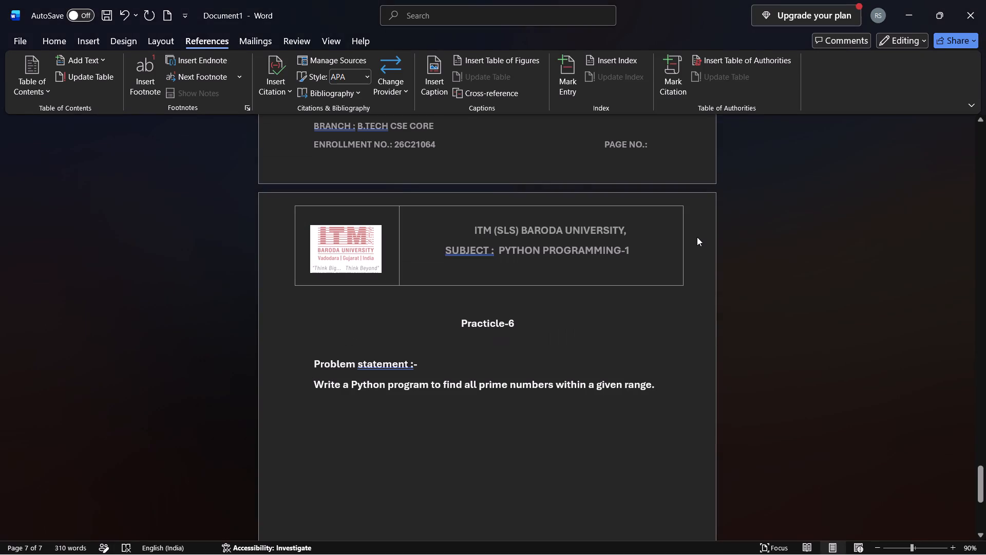
Add a "Code :-" label one blank line below the prime numbers problem statement, with an empty line under it.
key(Return)
key(Return)
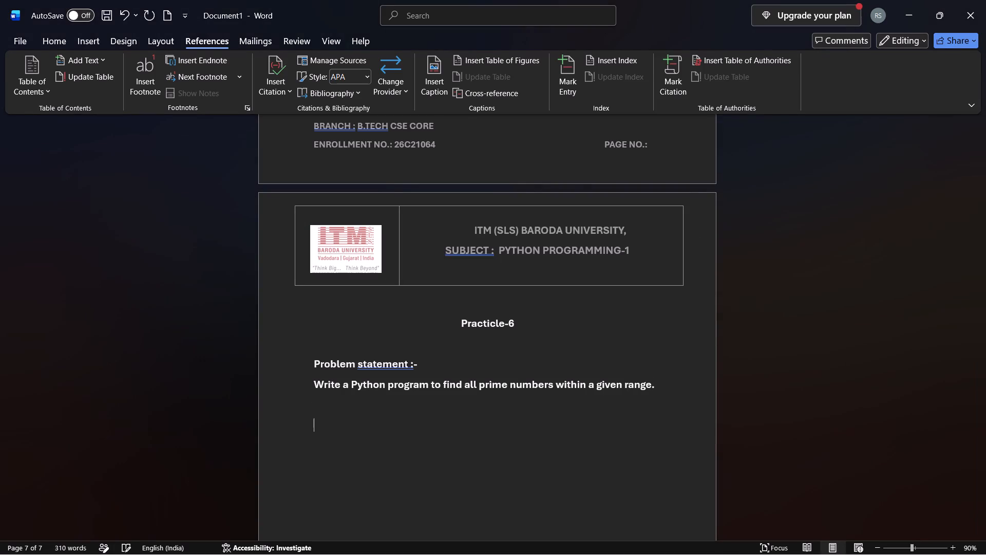
text(Code)
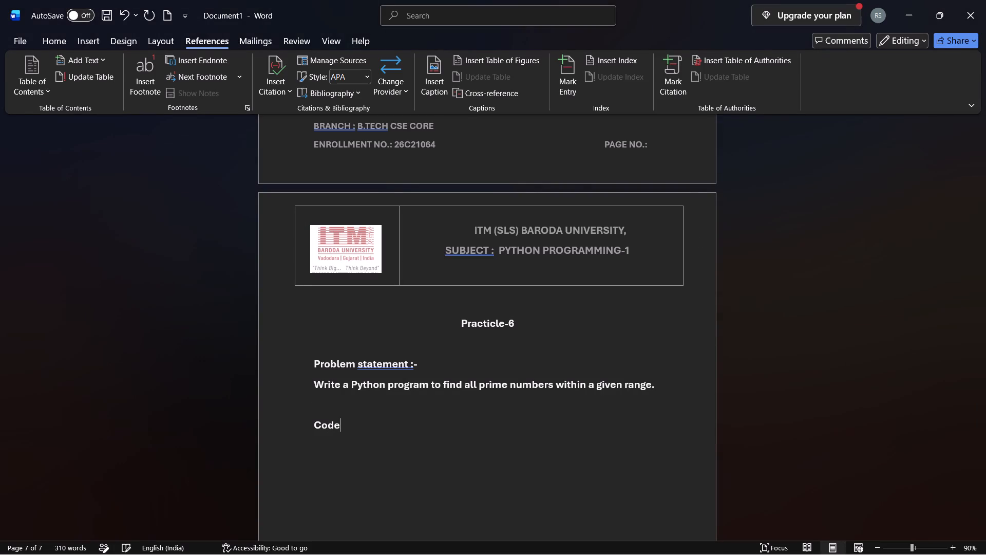
key(space)
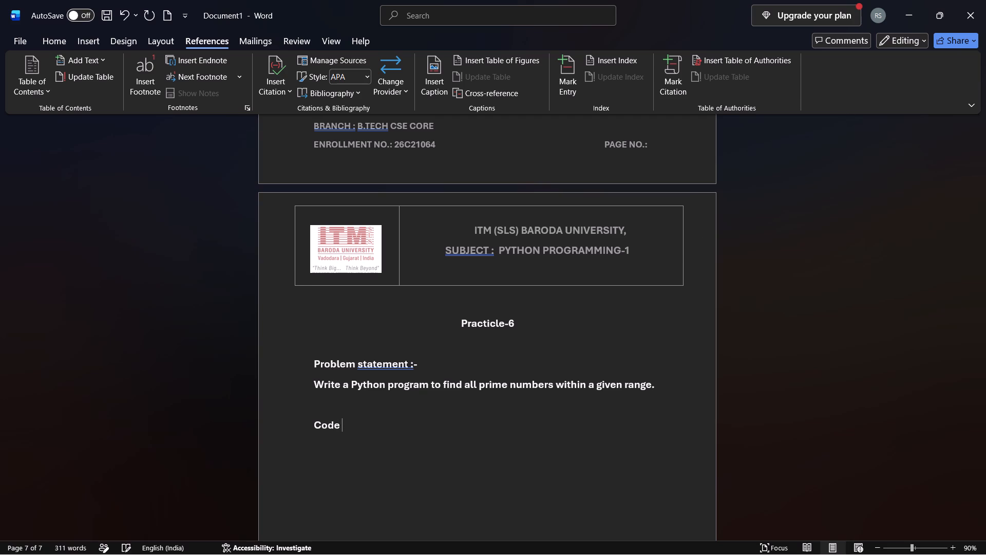
key(shift+colon)
key(minus)
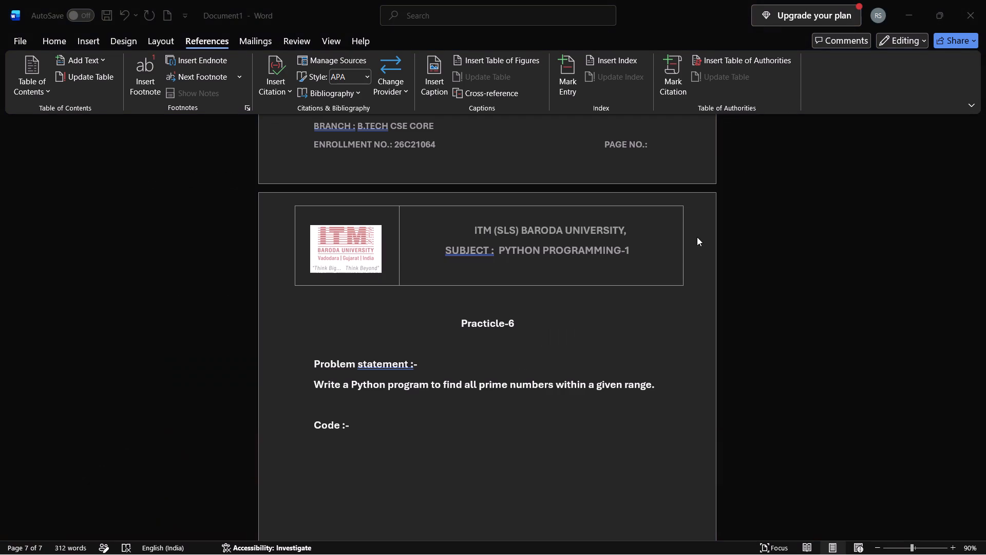
key(Return)
Copy all the code of project7.py from Visual Studio Code and paste it under "Code :-" on page 7 in Word.
scroll(697, 237, right, 1)
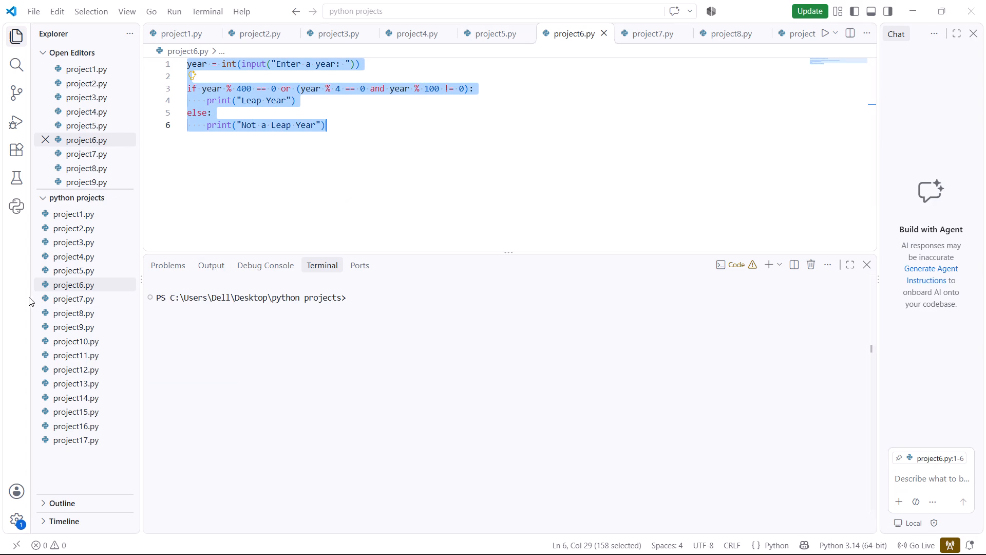
double_click(56, 300)
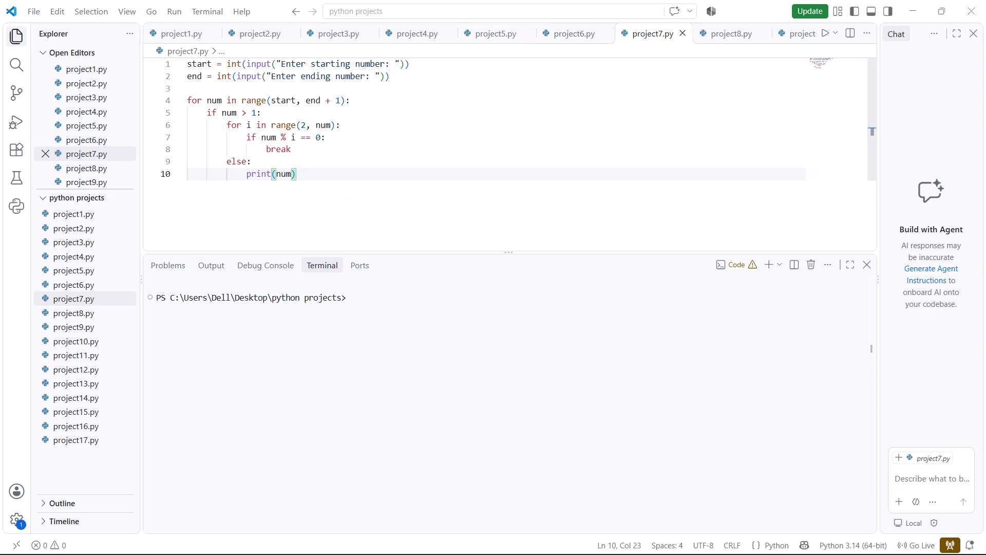
key(ctrl+a)
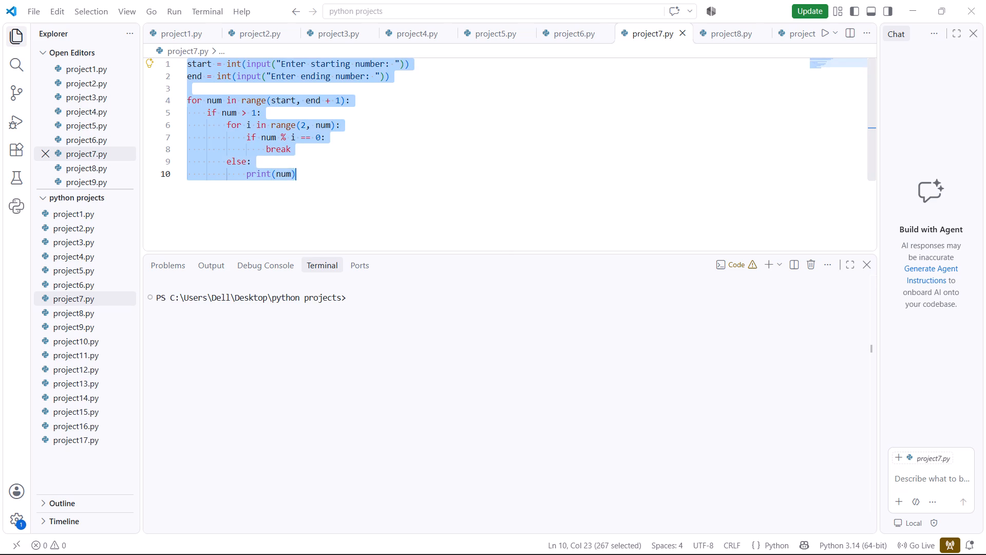
key(ctrl+c)
key(ctrl+c)
key(ctrl+c)
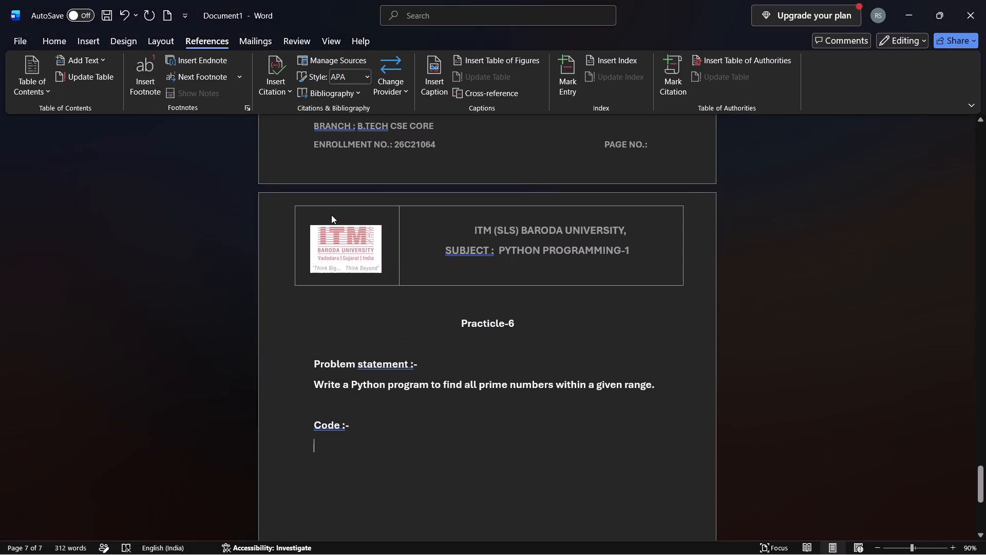
key(ctrl+v)
Delete the blank line between the ending-number input line and the for loop in the pasted code.
scroll(331, 215, down, 1)
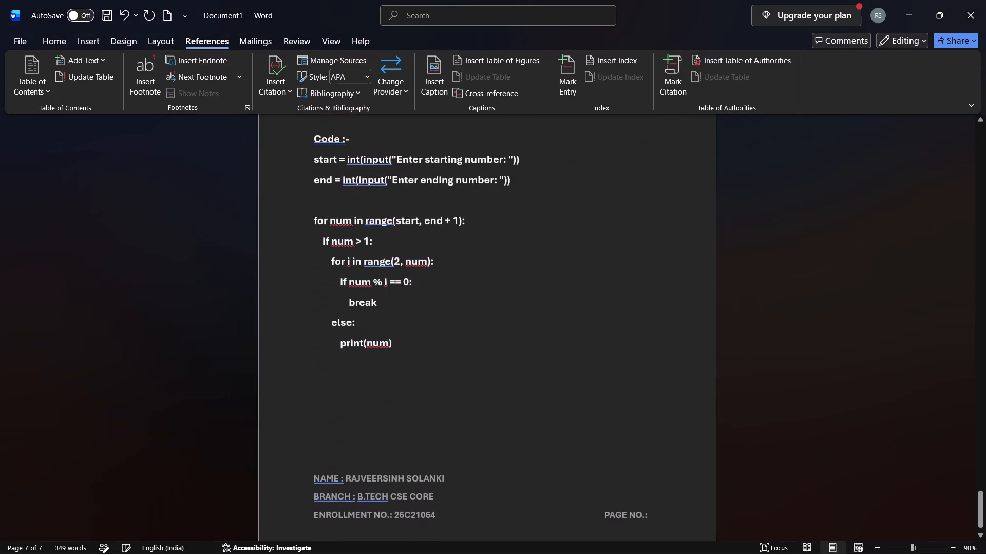
click(338, 205)
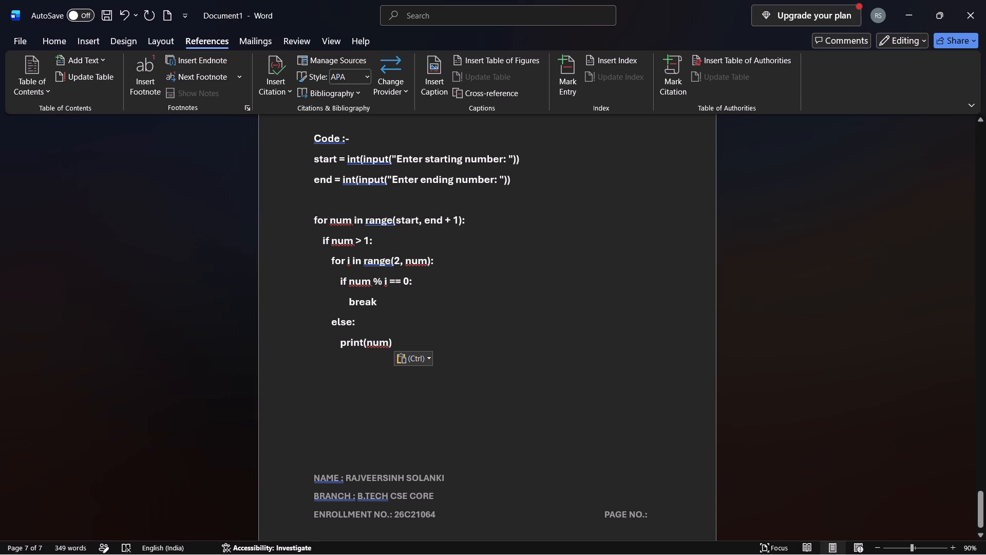
key(BackSpace)
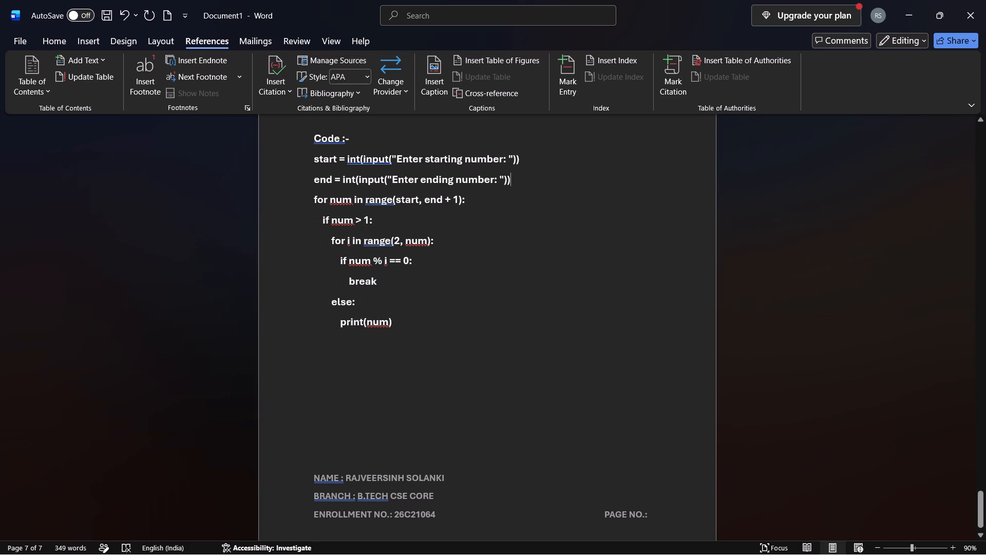
Add an "Output :-" label directly below the prime numbers code on page 7.
click(425, 331)
key(Return)
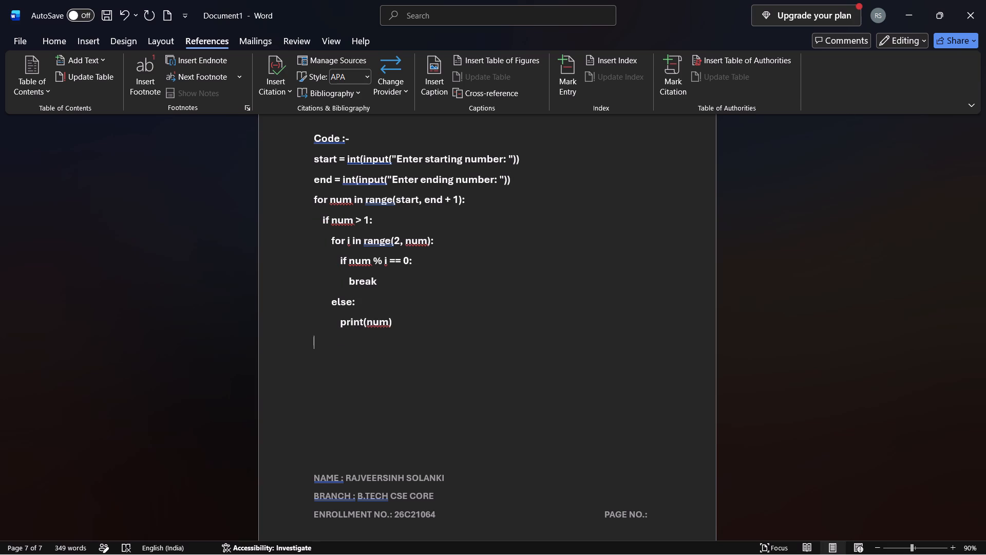
text(Outp)
text(ut)
key(shift+colon)
key(minus)
key(Left)
key(Left)
key(space)
key(Down)
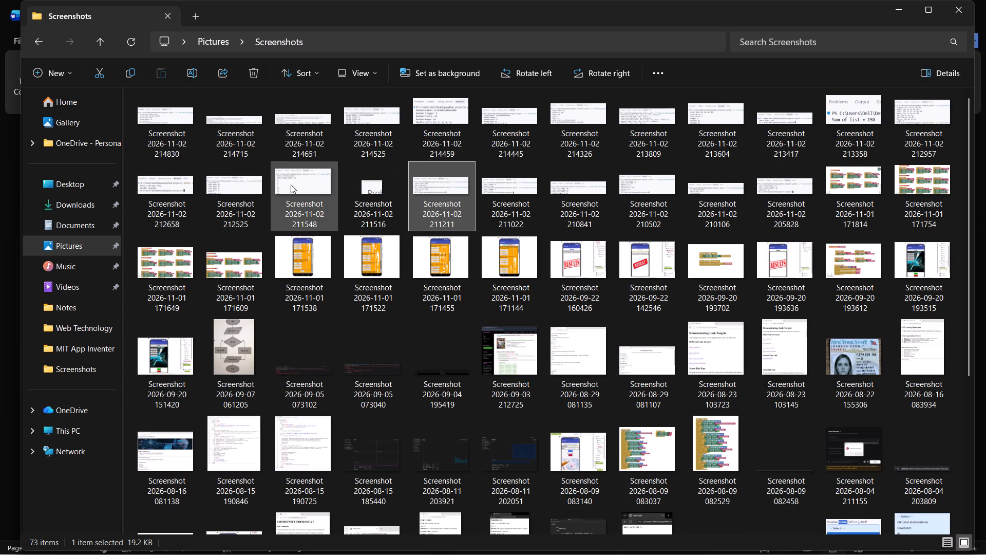
click(281, 180)
right_click(281, 180)
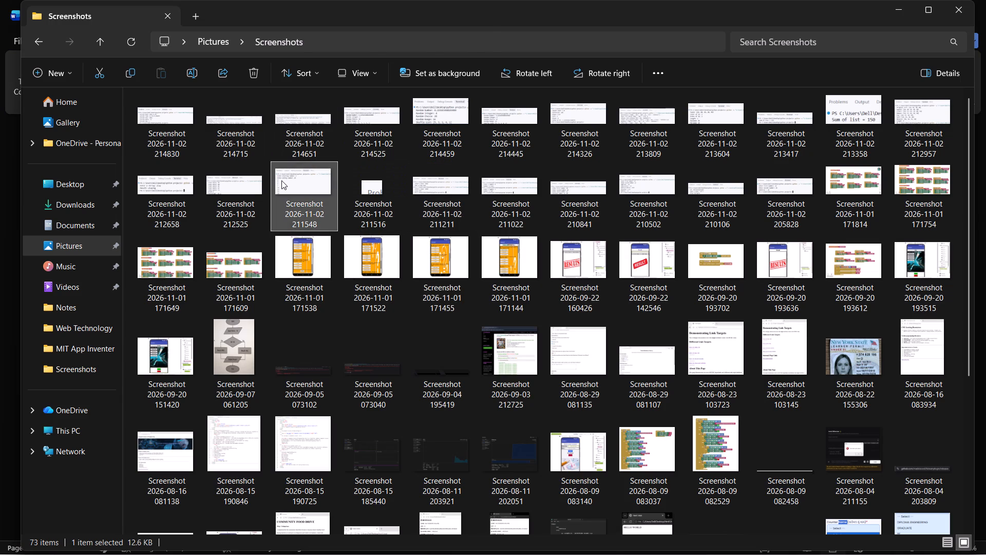
click(351, 10)
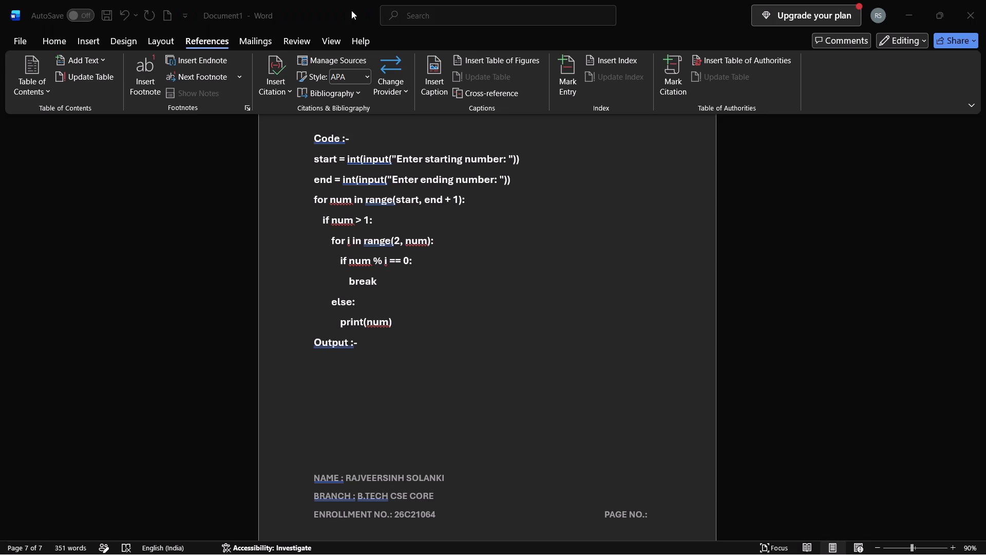
key(ctrl+v)
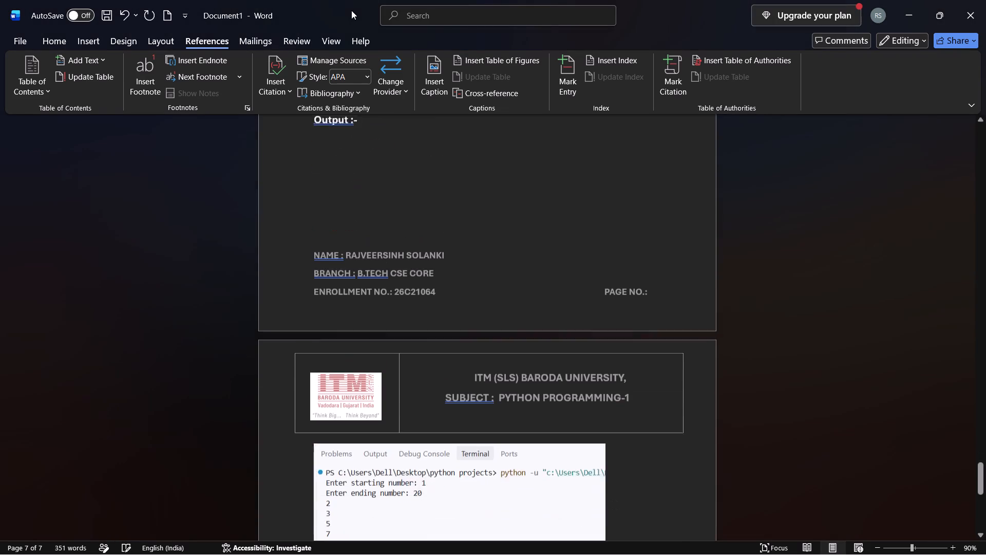
Shrink the prime numbers output screenshot's height to fit under "Output :-" on page 7, and narrow its width slightly.
click(459, 480)
drag(459, 523, 457, 485)
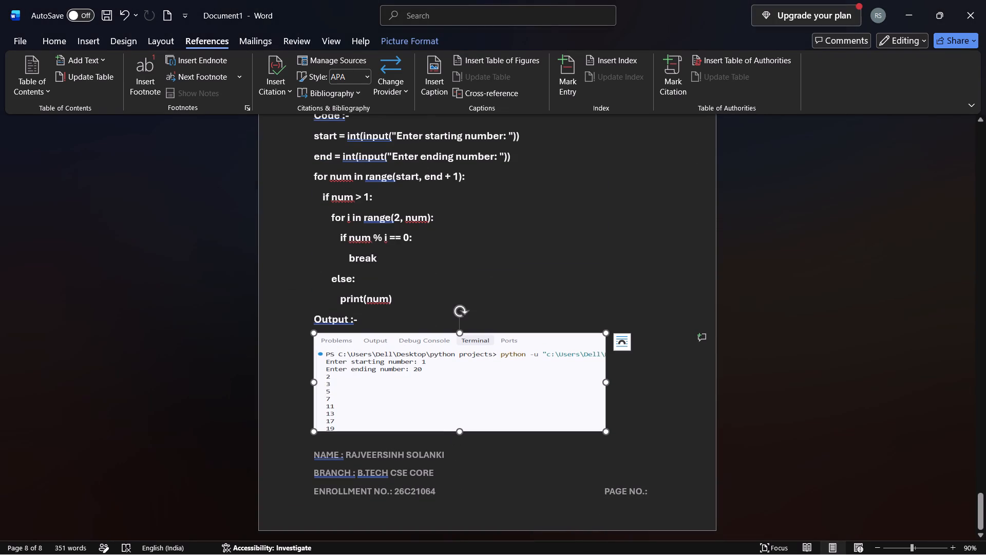
drag(458, 432, 457, 440)
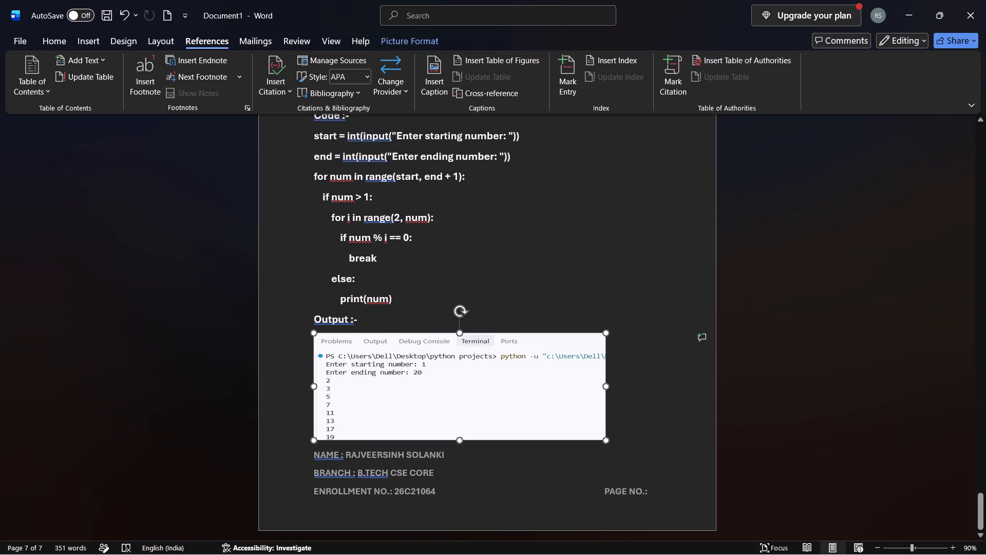
drag(457, 440, 457, 441)
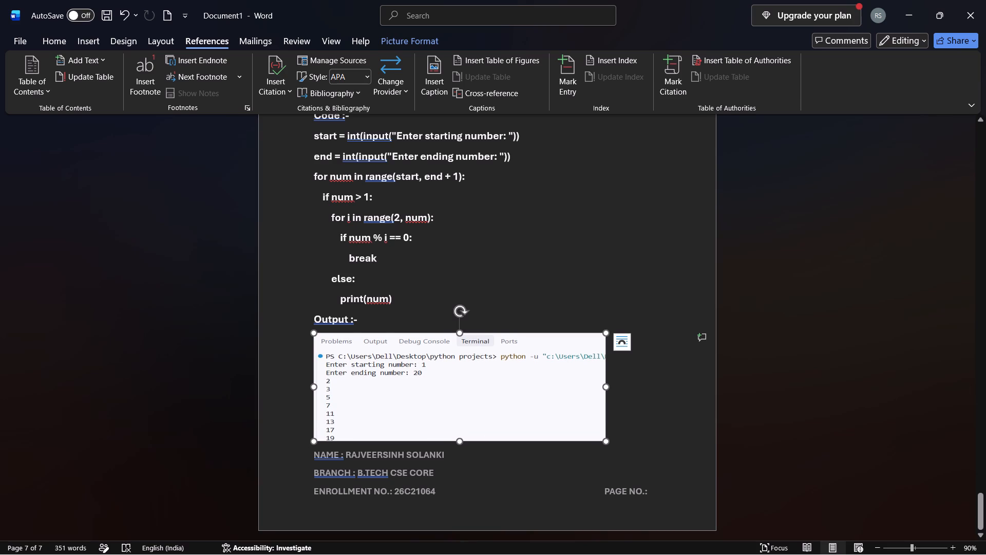
drag(608, 387, 583, 380)
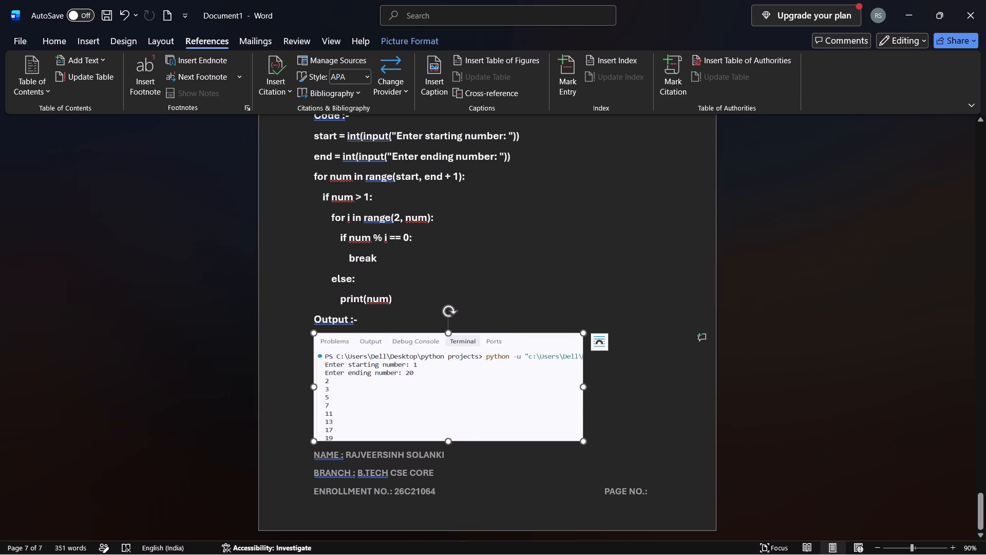
Narrow the prime numbers output screenshot on page 7 slightly further, keeping its height.
drag(584, 384, 581, 385)
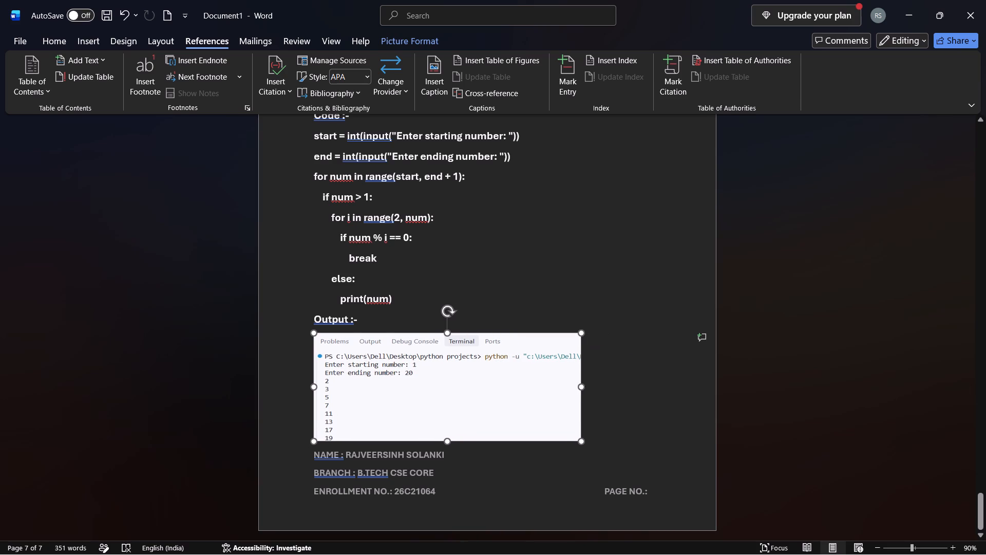
drag(581, 385, 575, 387)
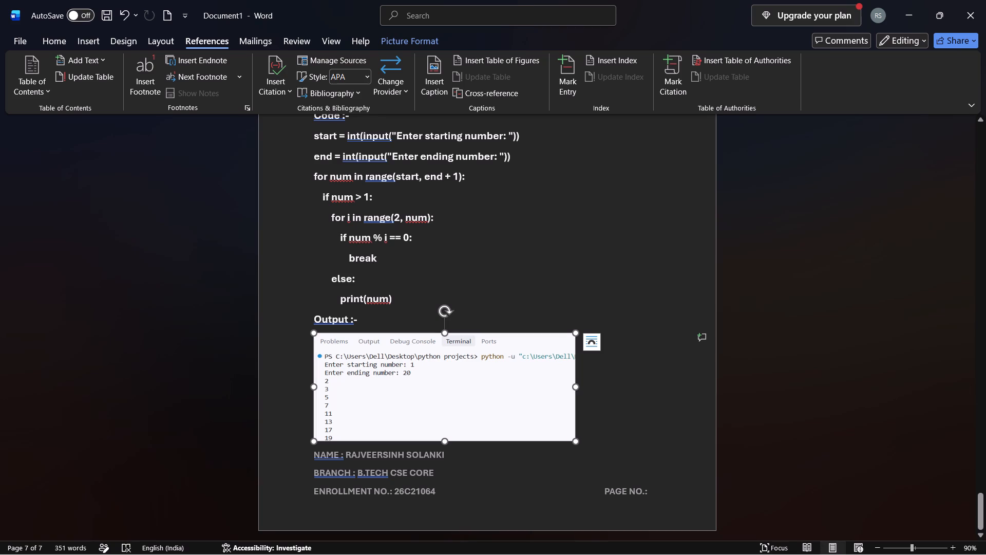
Add two new lines after the prime numbers output screenshot to start page 8.
scroll(449, 443, down, 3)
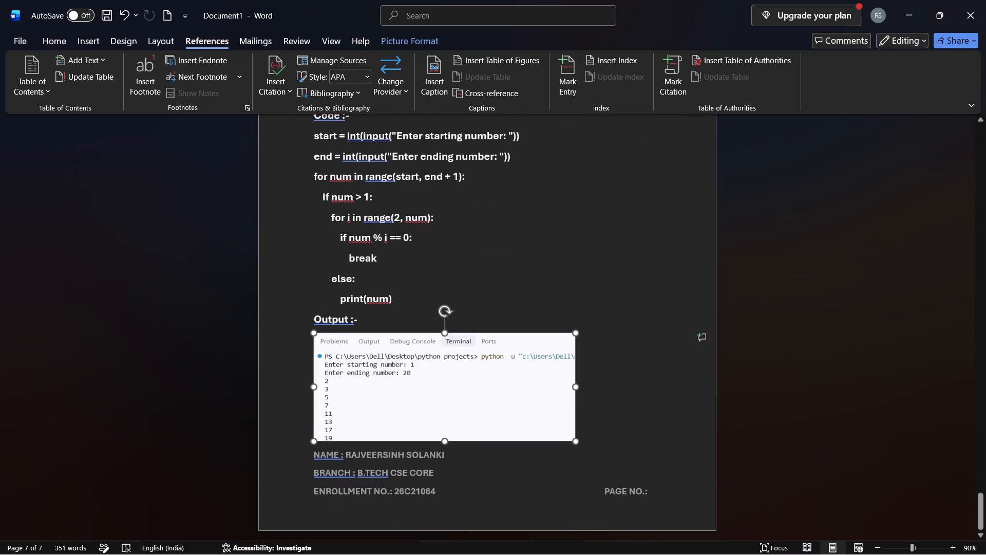
click(613, 433)
key(Return)
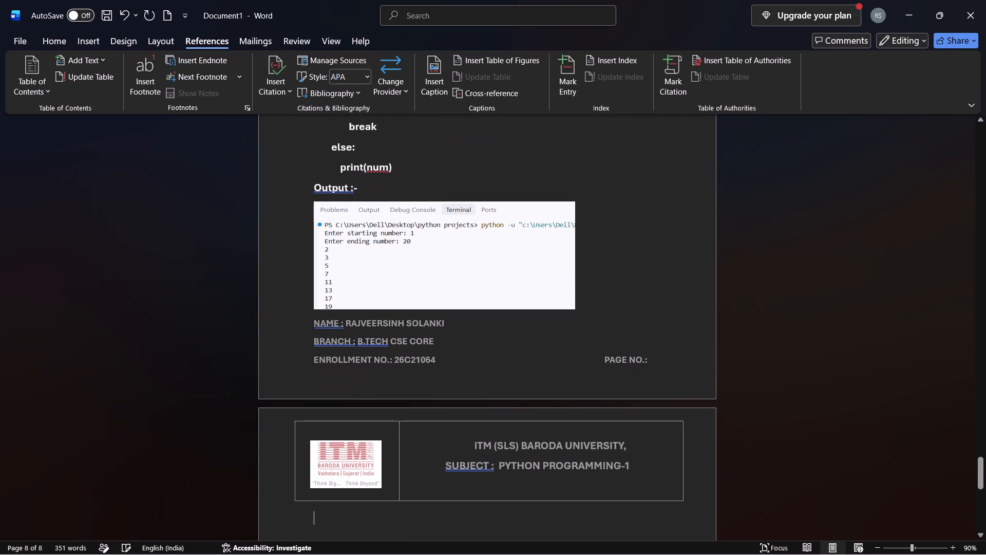
key(Return)
Change the heading above the prime numbers problem on page 7 to Practicle-7.
scroll(613, 433, up, 2)
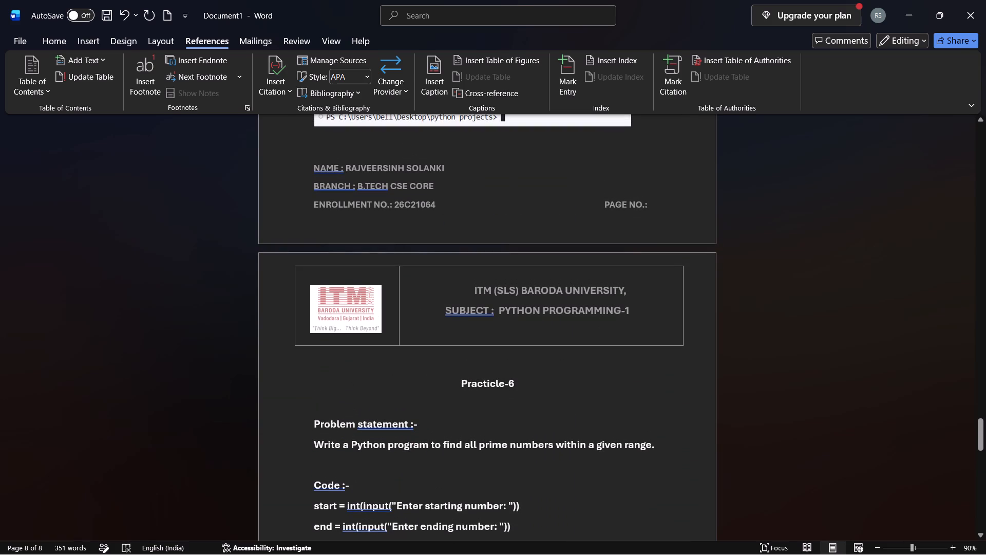
right_click(535, 387)
key(BackSpace)
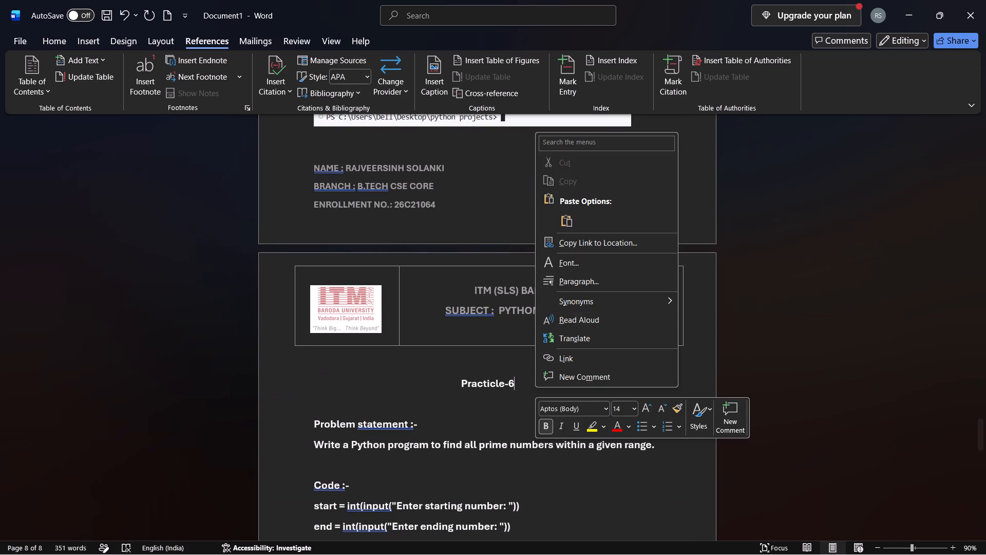
key(BackSpace)
click(533, 386)
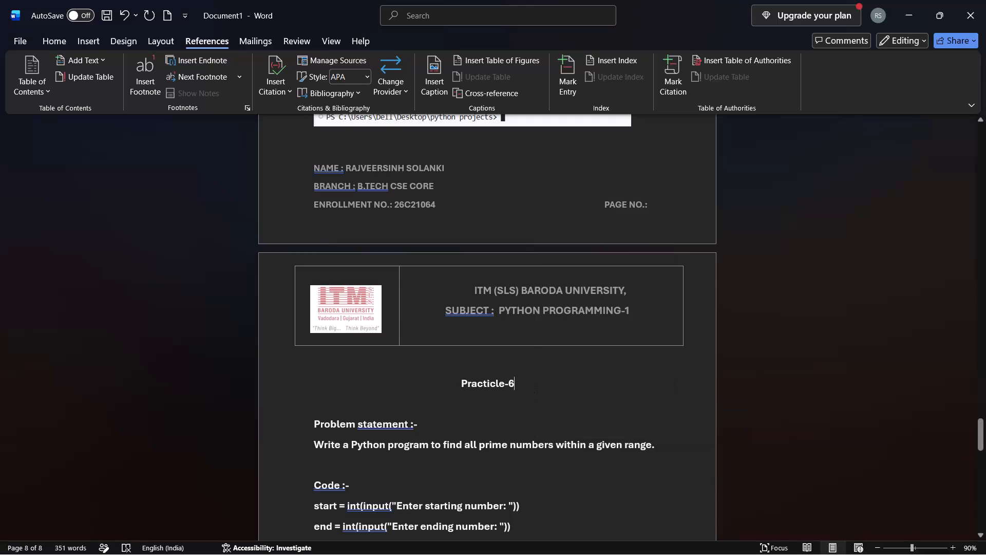
key(BackSpace)
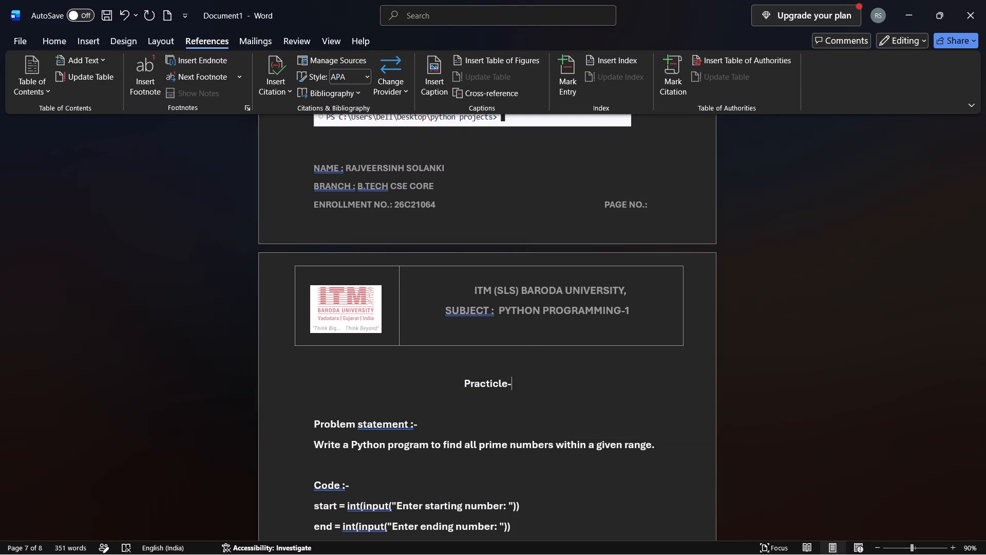
key(7)
Copy the Practicle-7 heading and "Problem statement :-" label from page 7 and paste them one line down on page 8.
scroll(533, 386, down, 1)
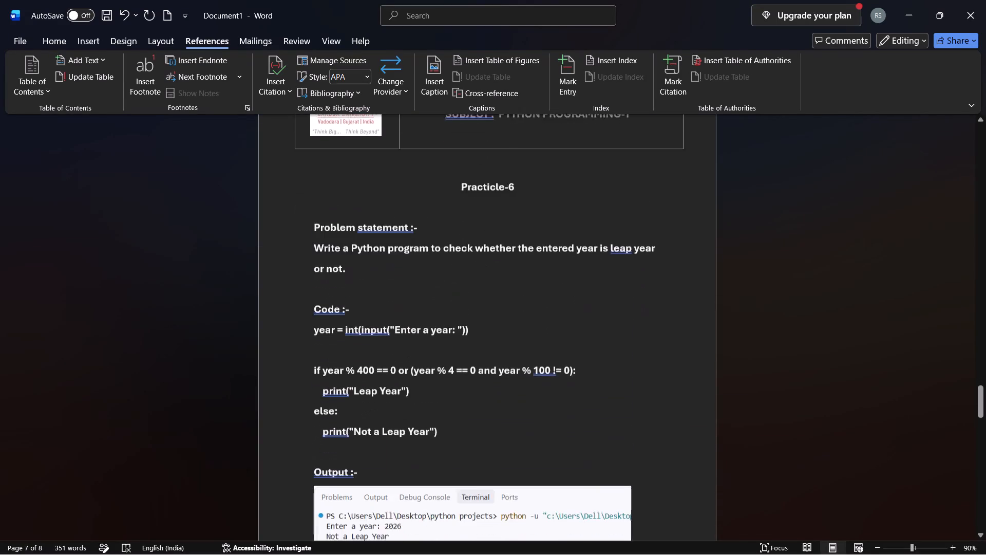
scroll(533, 386, down, 1)
drag(533, 386, 482, 524)
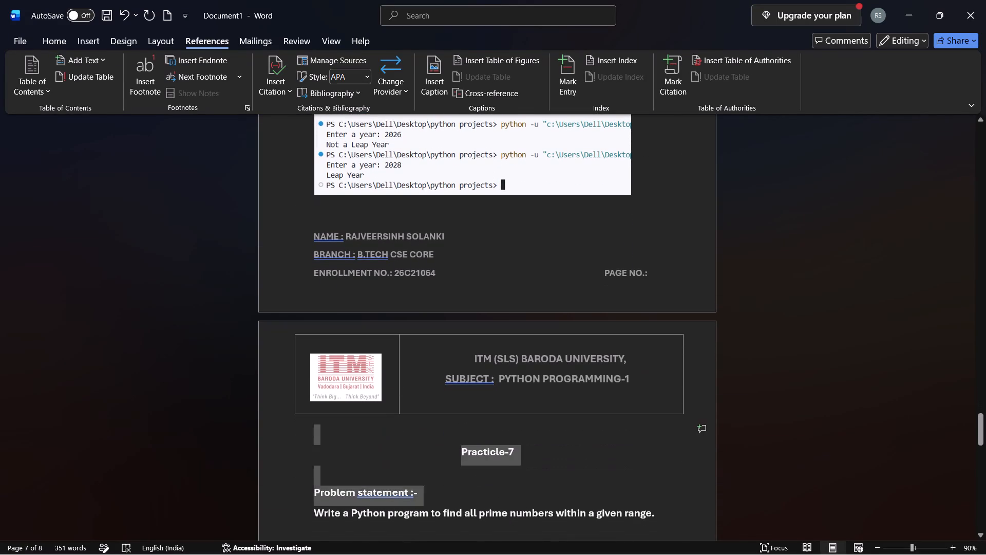
drag(482, 524, 443, 362)
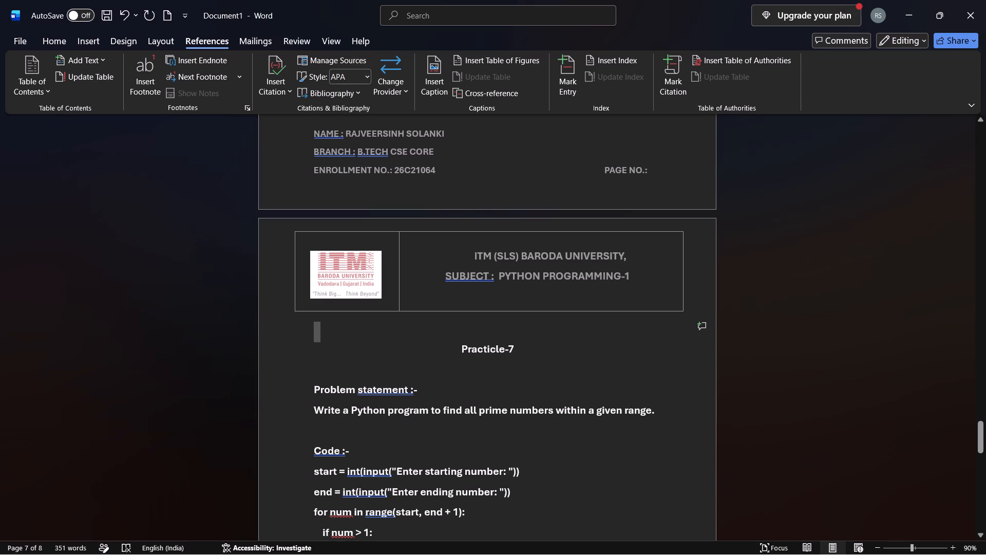
drag(443, 362, 444, 373)
click(406, 345)
drag(439, 351, 432, 390)
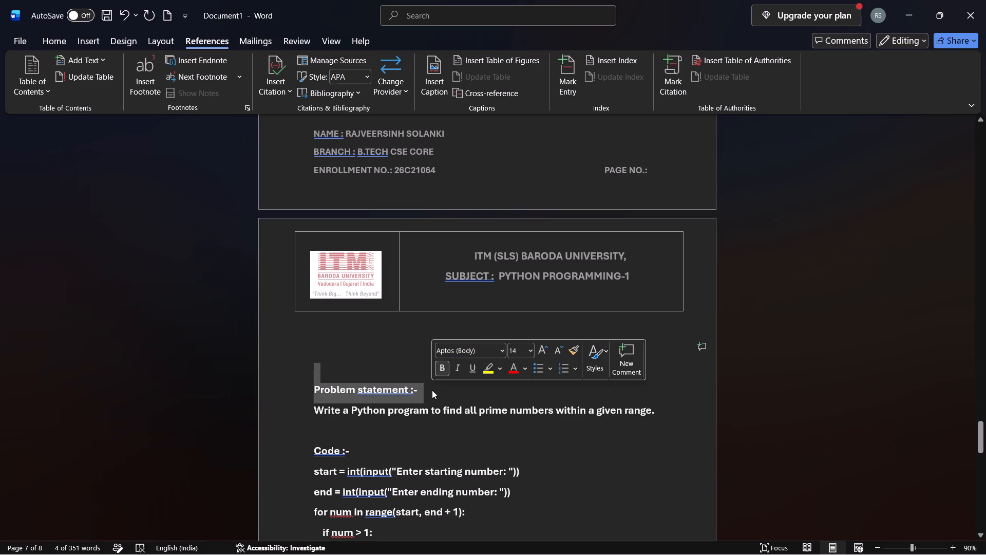
key(ctrl+c)
key(ctrl+c)
scroll(432, 390, down, 2)
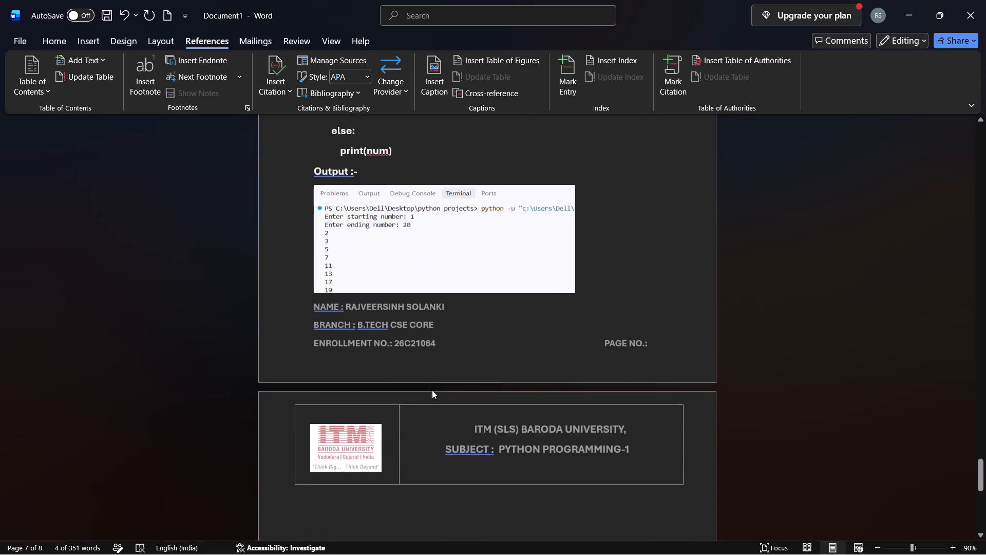
scroll(432, 390, down, 1)
click(445, 440)
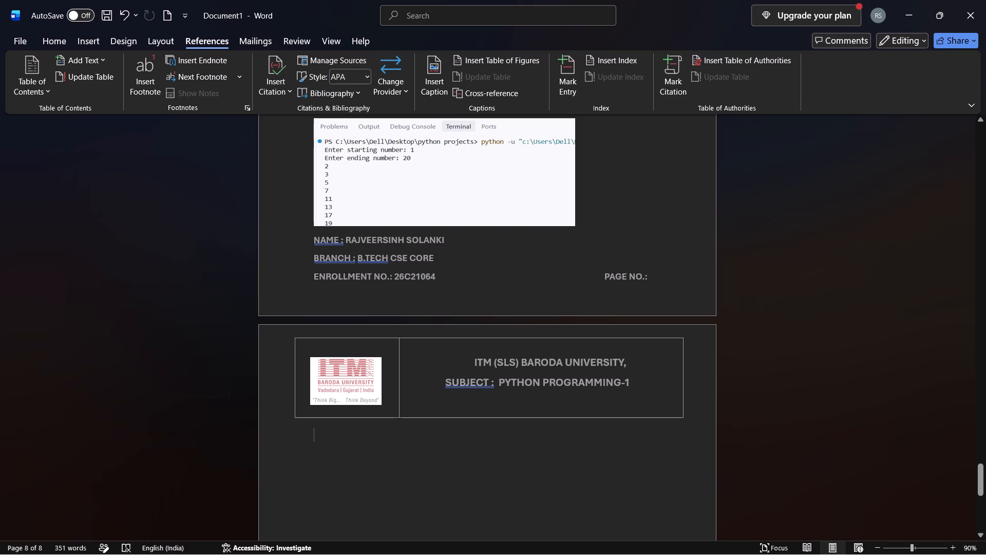
key(Return)
key(ctrl+v)
Change the pasted heading on page 8 to Practicle-8.
scroll(445, 440, down, 1)
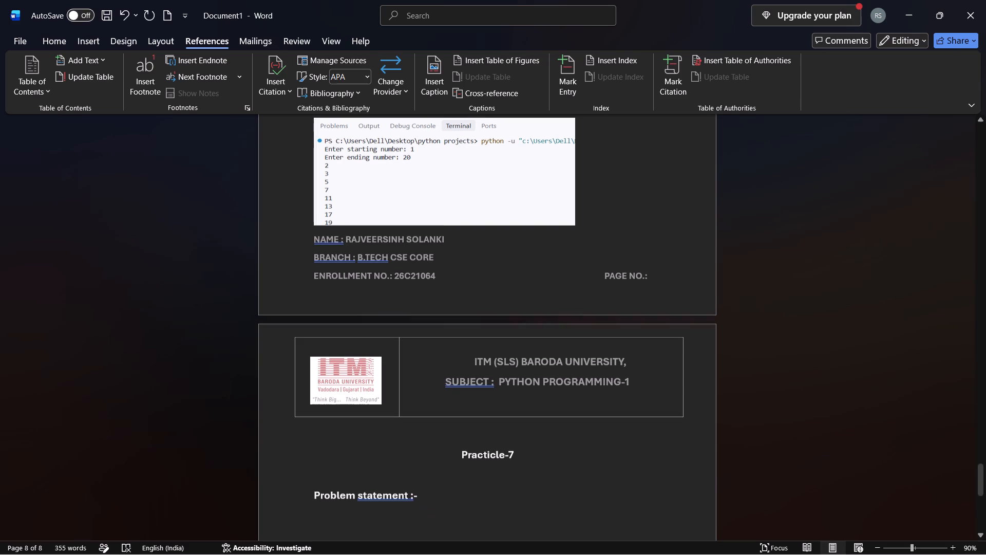
click(522, 436)
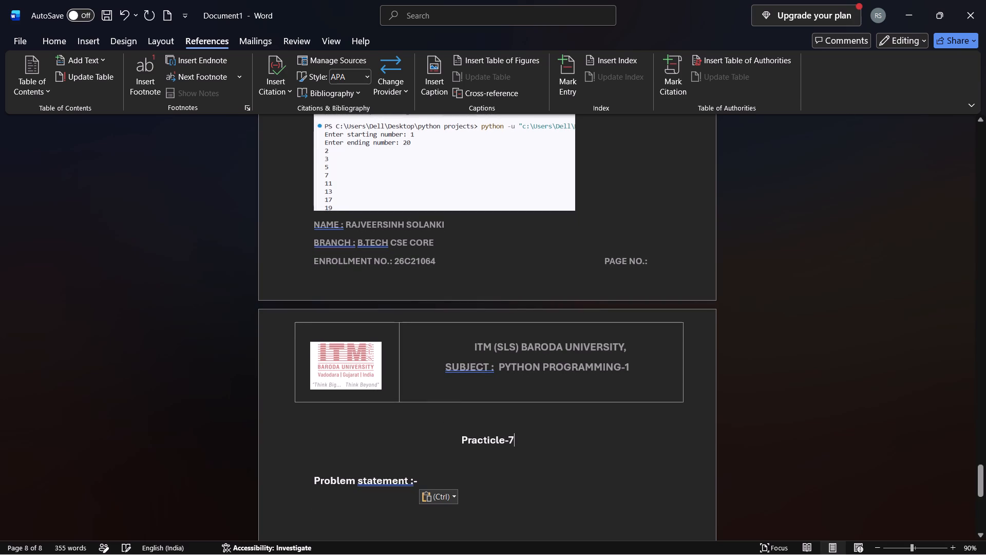
key(BackSpace)
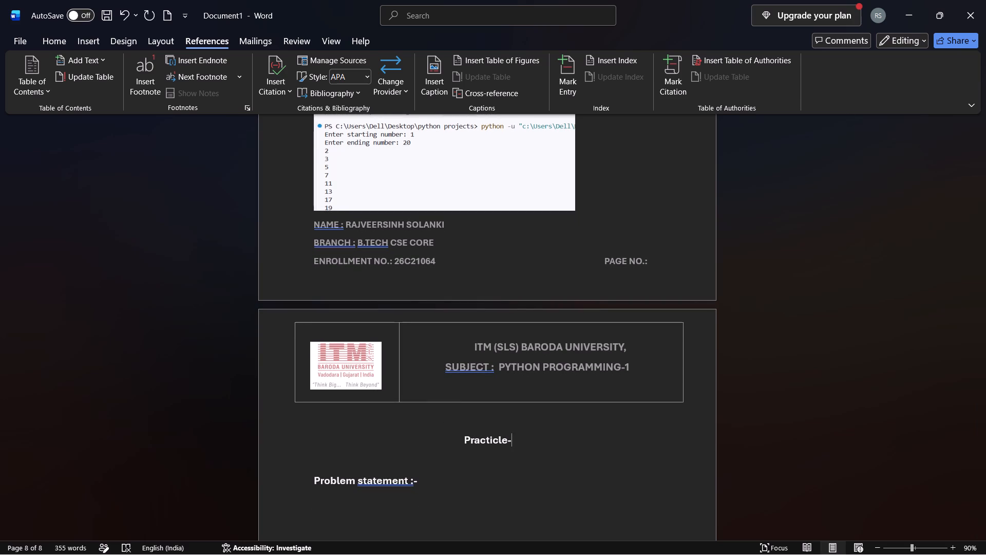
key(8)
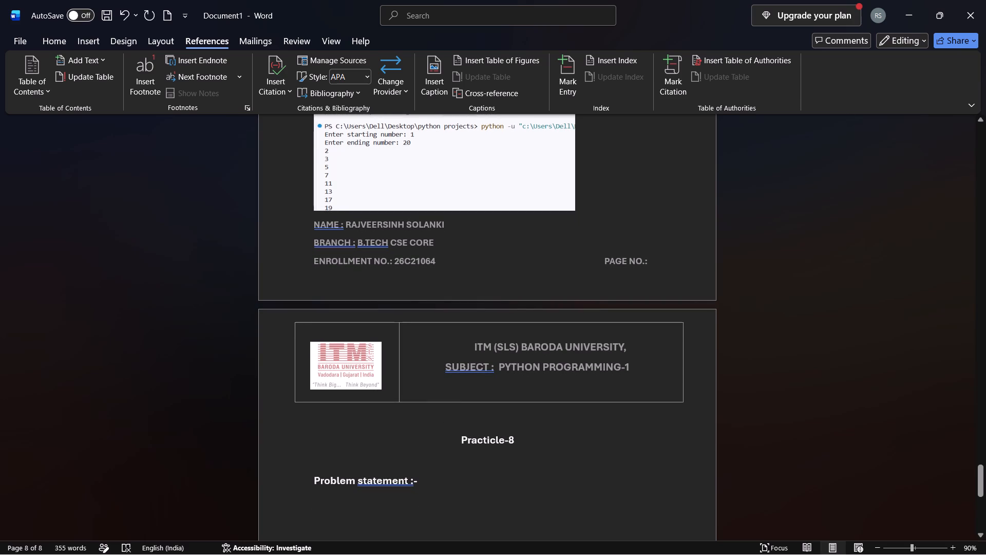
Copy the P3 - 1 five-subject marks and grade problem from the Lab Reference PDF in Edge and paste it below Practicle-8's "Problem statement :-" in Word.
click(467, 489)
key(Return)
scroll(467, 489, down, 1)
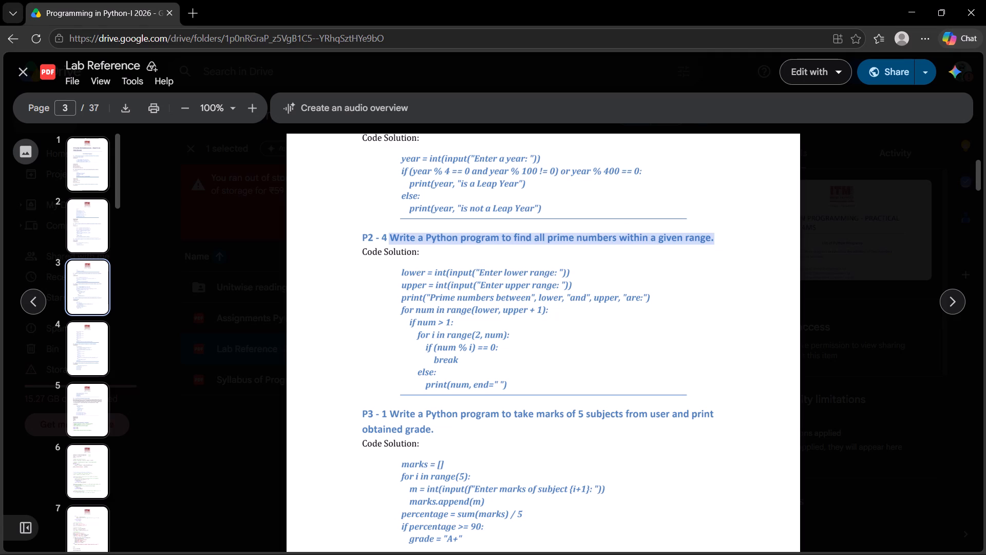
scroll(467, 489, down, 2)
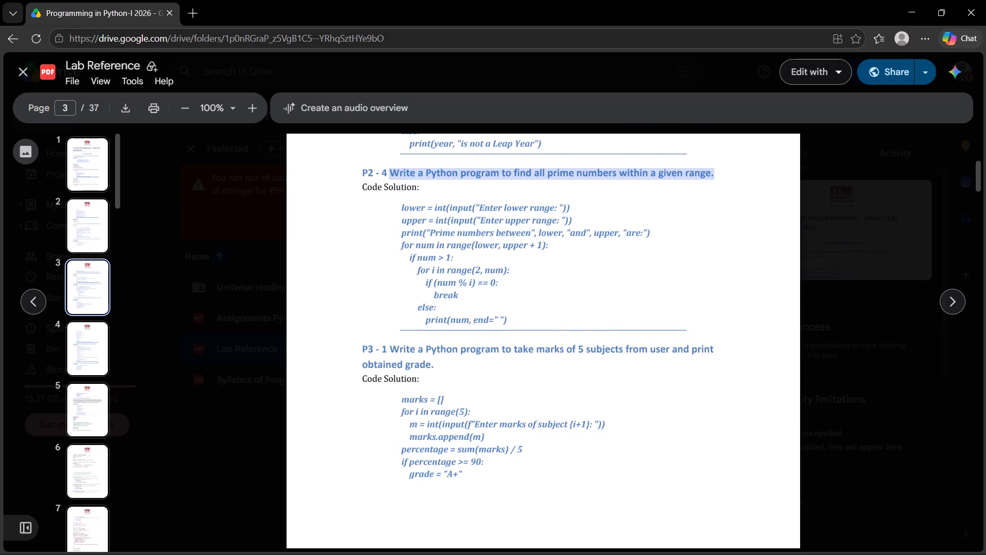
drag(388, 347, 433, 371)
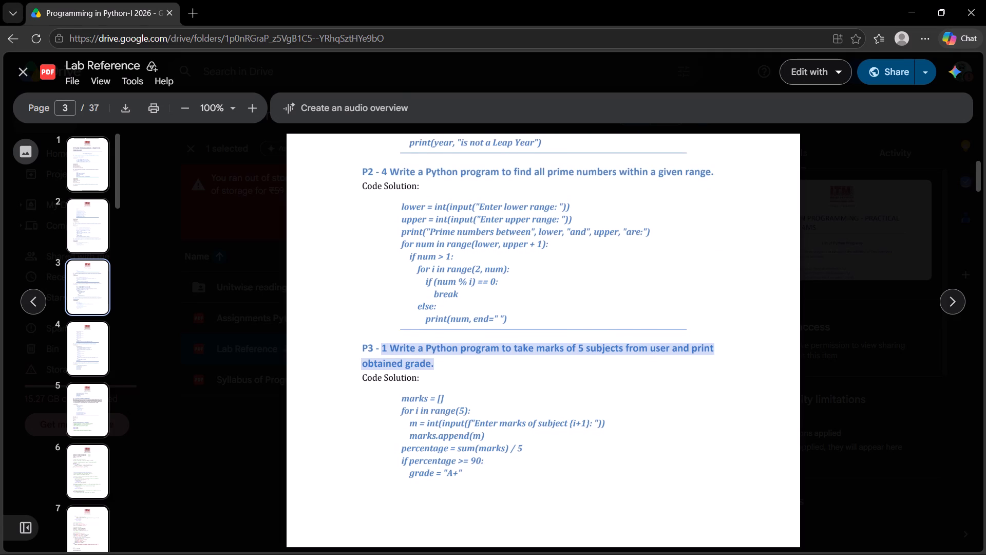
key(ctrl+c)
key(ctrl+c)
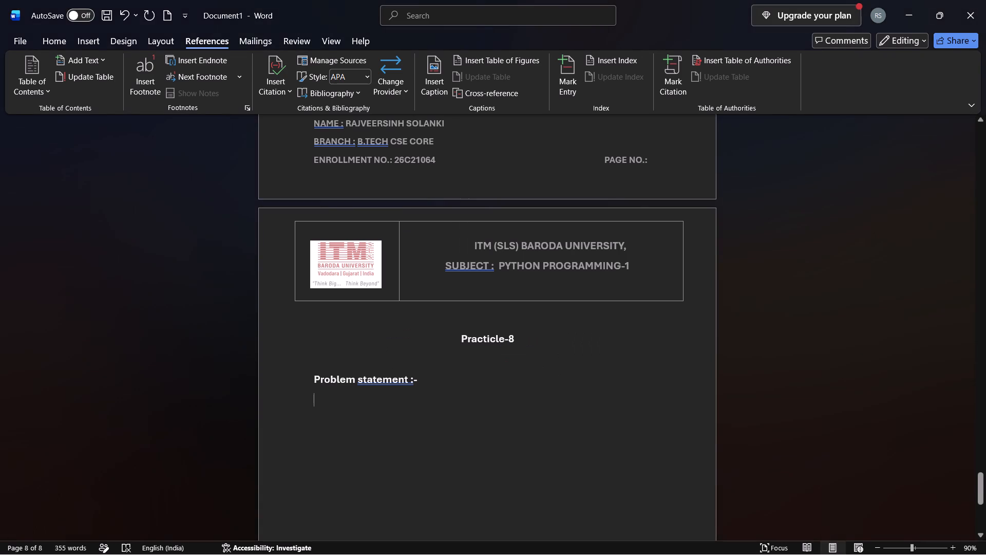
key(ctrl+c)
key(ctrl+c)
key(ctrl+v)
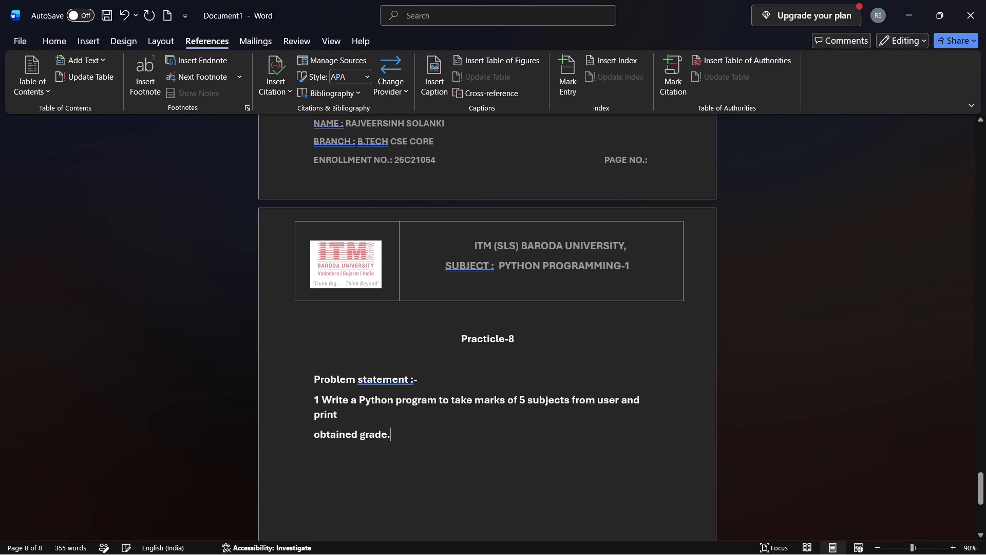
Delete the stray leading "1" and space from the pasted Practicle-8 problem statement.
click(320, 397)
key(BackSpace)
key(BackSpace)
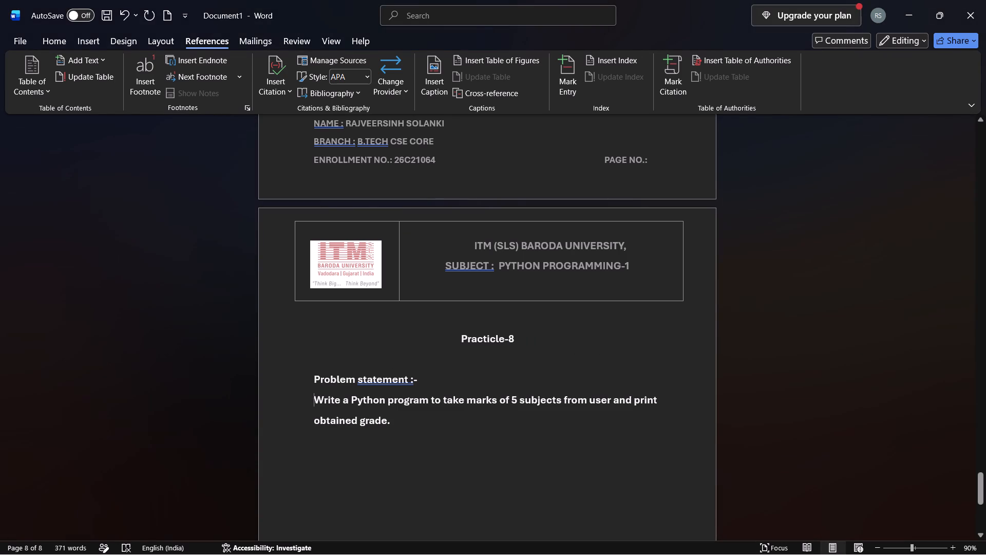
Add a "Code :-" label below the Practicle-8 problem statement, separated by a blank line, and start a new line under it.
scroll(335, 438, down, 1)
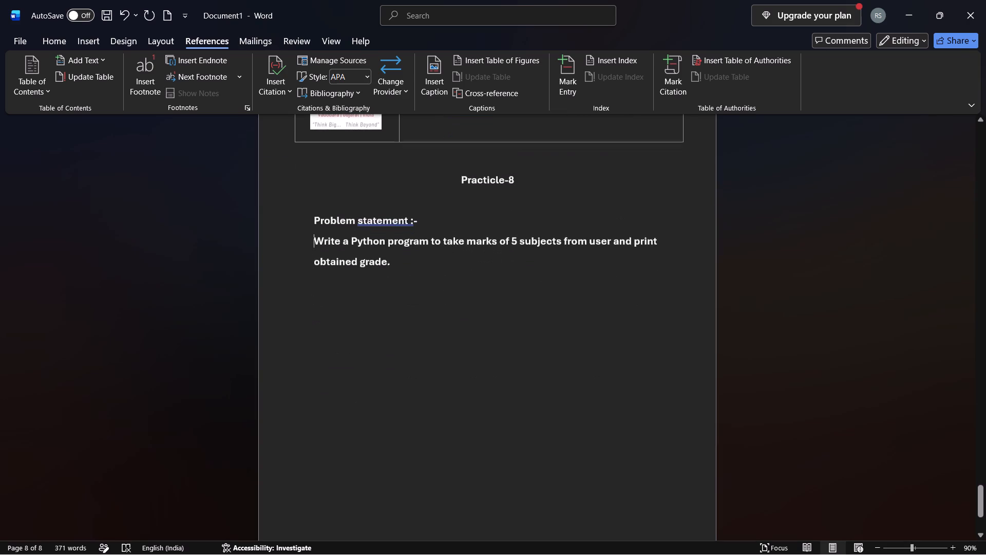
click(399, 262)
key(Return)
key(Return)
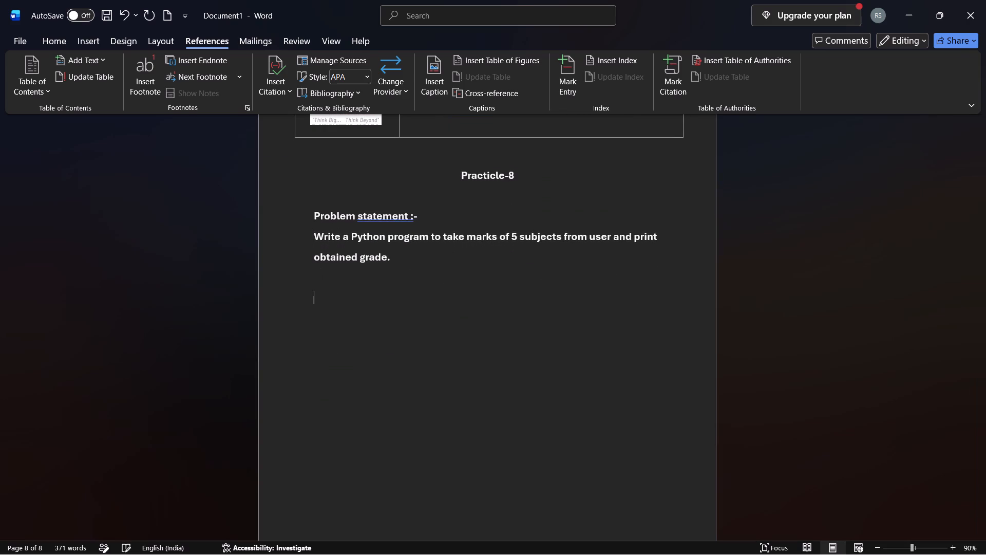
text(Coe)
key(BackSpace)
text(de)
key(space)
text(:)
key(minus)
key(Return)
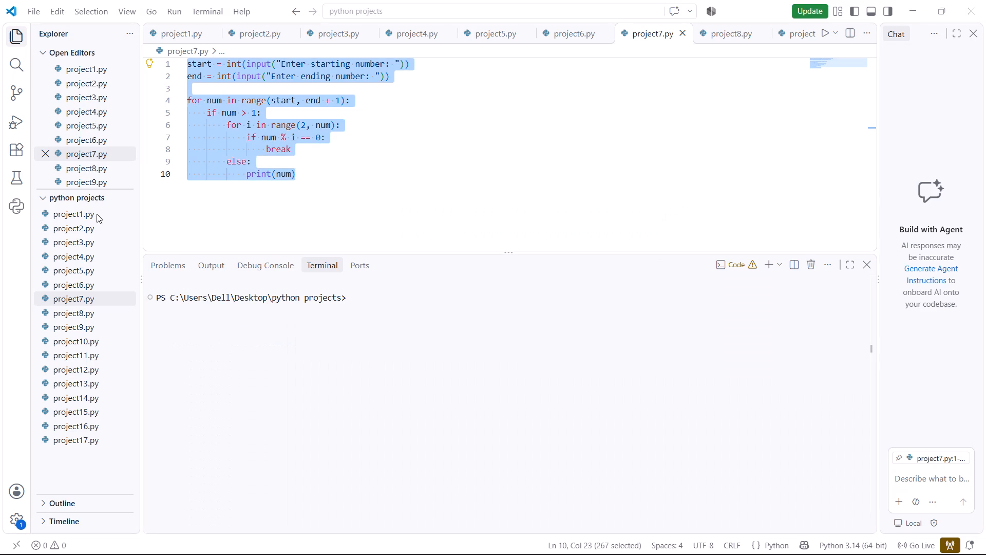
Copy all the code of project8.py in Visual Studio Code and paste it under Practicle-8's "Code :-" label in Word.
double_click(85, 314)
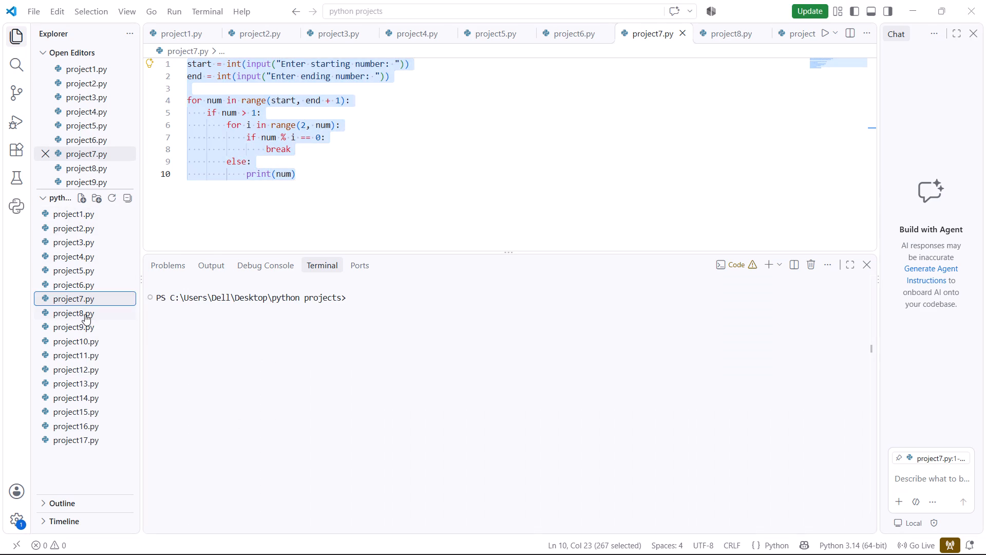
scroll(331, 184, down, 1)
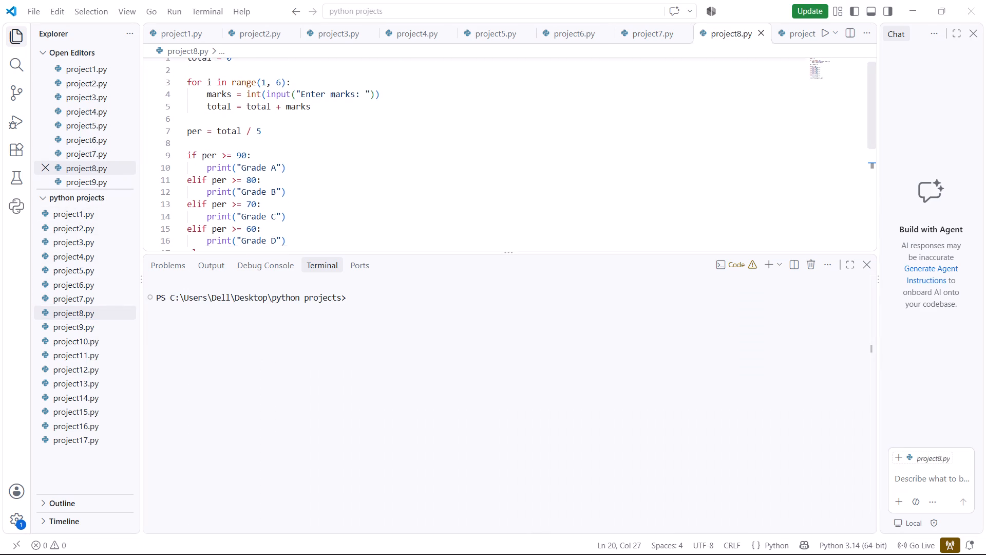
scroll(331, 184, down, 1)
key(ctrl+a)
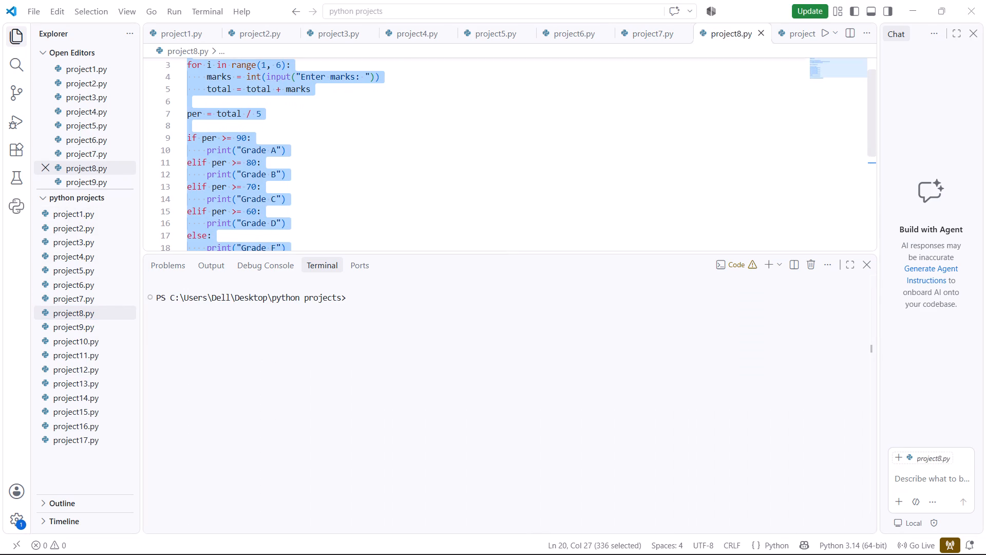
key(ctrl+c)
key(ctrl+c)
scroll(331, 184, right, 1)
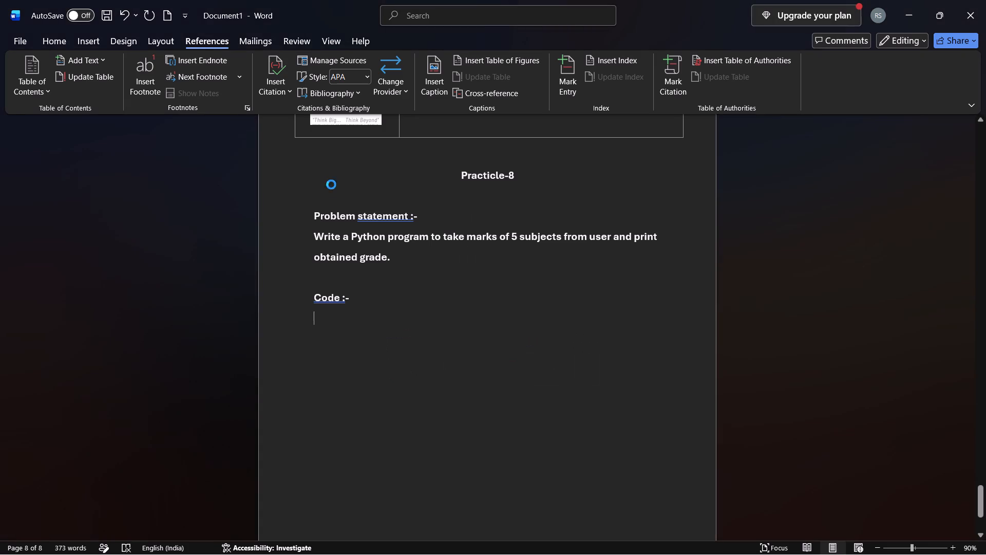
key(ctrl+v)
scroll(331, 184, down, 1)
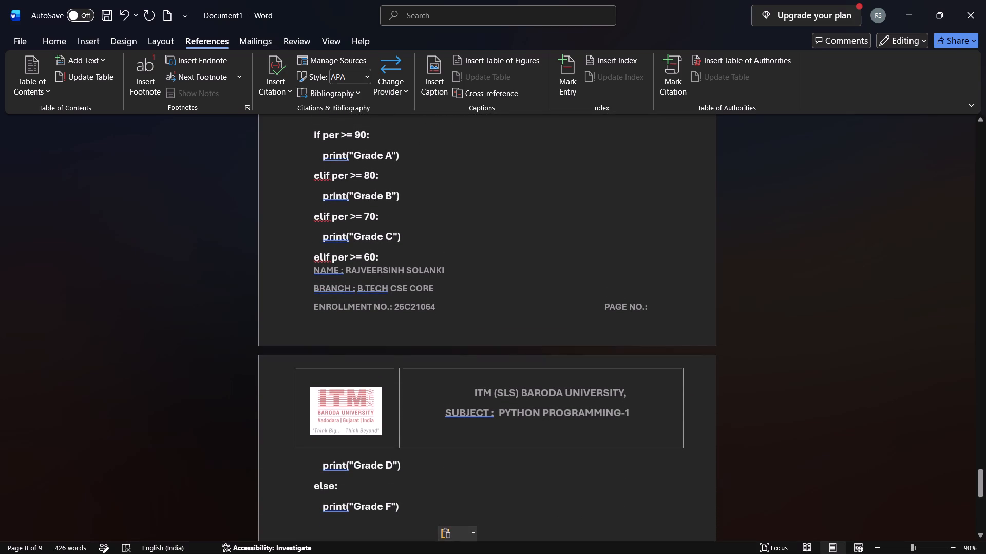
Insert two line breaks after the print("Grade C") line so the "elif per >= 60:" branch sits below a blank line on page 9.
click(435, 234)
key(Return)
scroll(435, 234, down, 1)
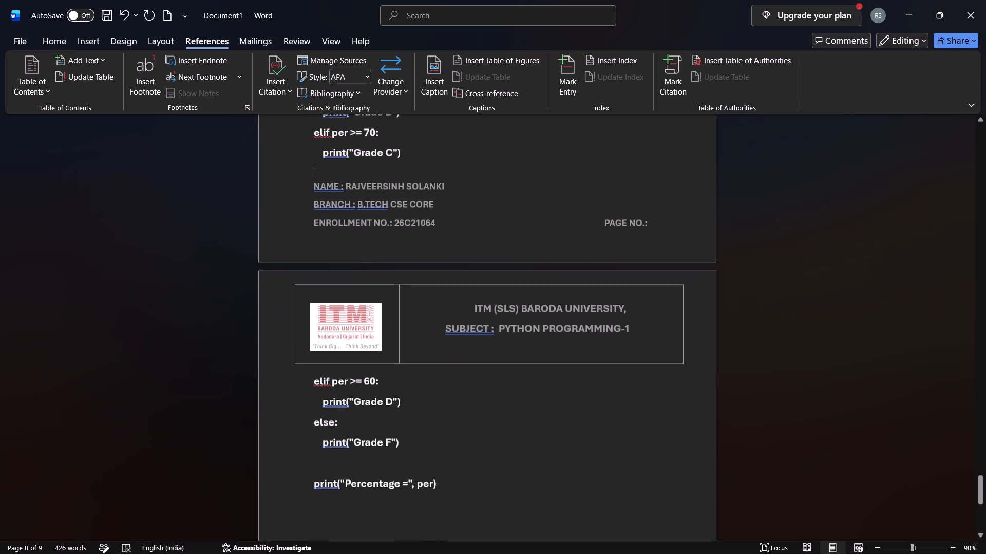
scroll(435, 234, down, 1)
key(Return)
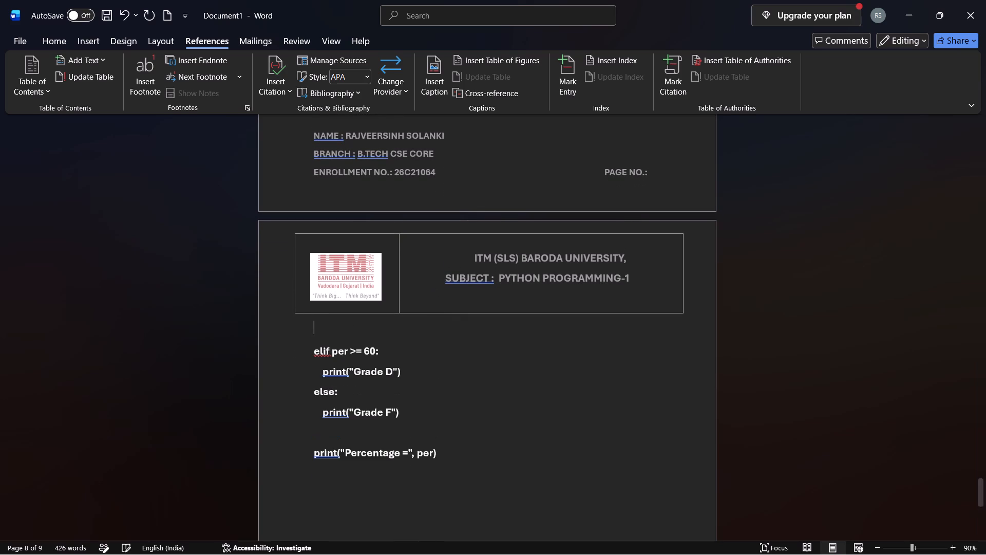
click(371, 326)
Add an "Output :-" label below the Practicle-8 code, separated by a blank line, and start a new line under it.
drag(444, 436, 448, 453)
click(448, 453)
key(Return)
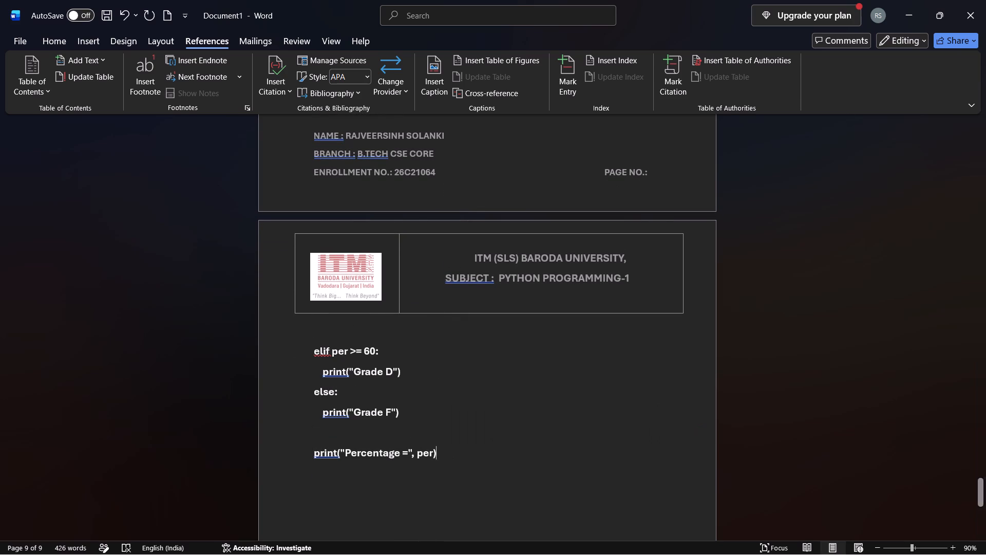
scroll(448, 453, down, 1)
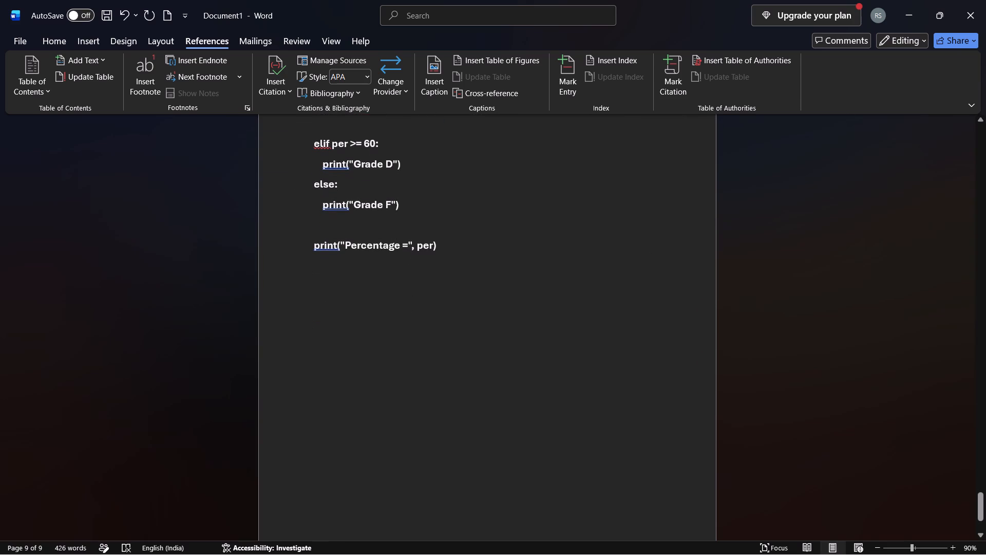
key(Return)
text(Outp)
text(ut)
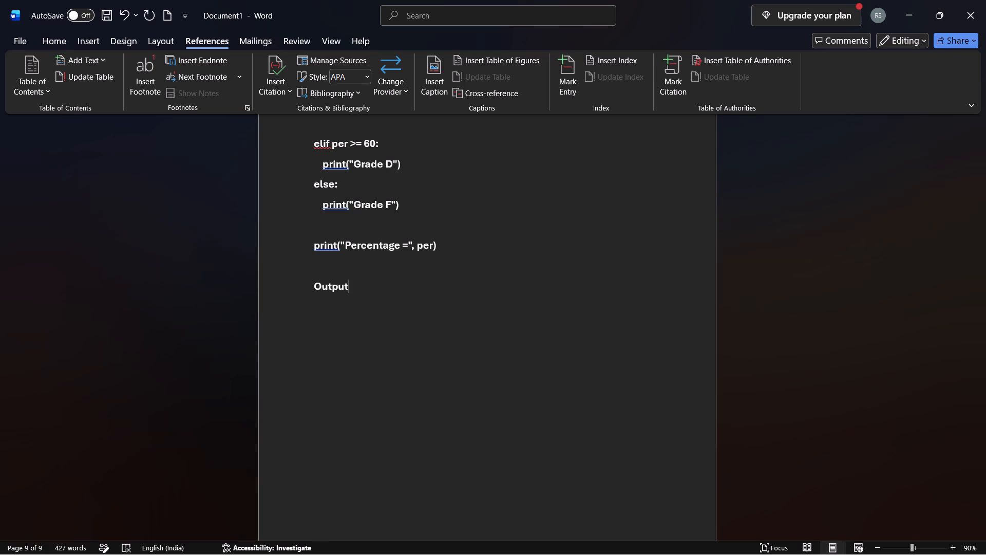
key(space)
text(:)
key(minus)
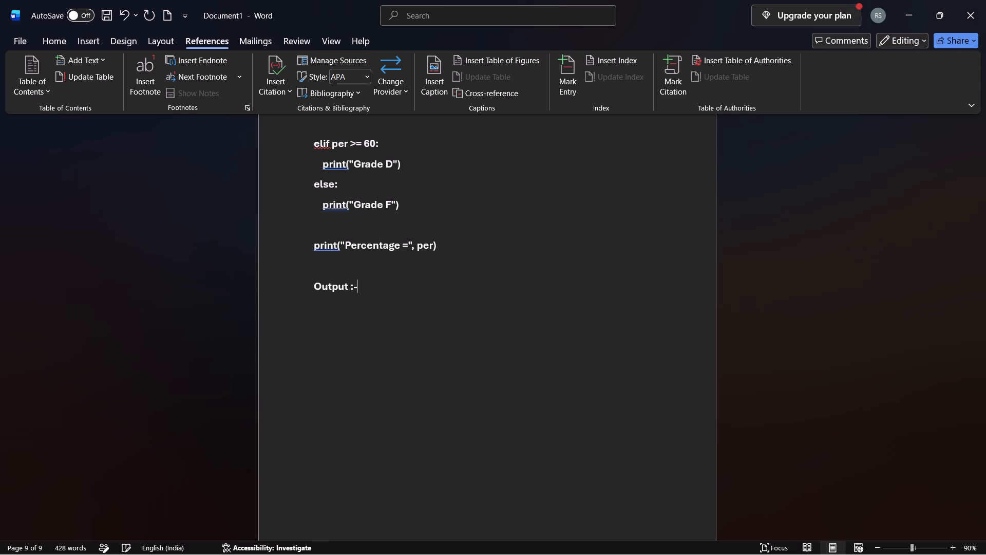
right_click(448, 453)
key(Return)
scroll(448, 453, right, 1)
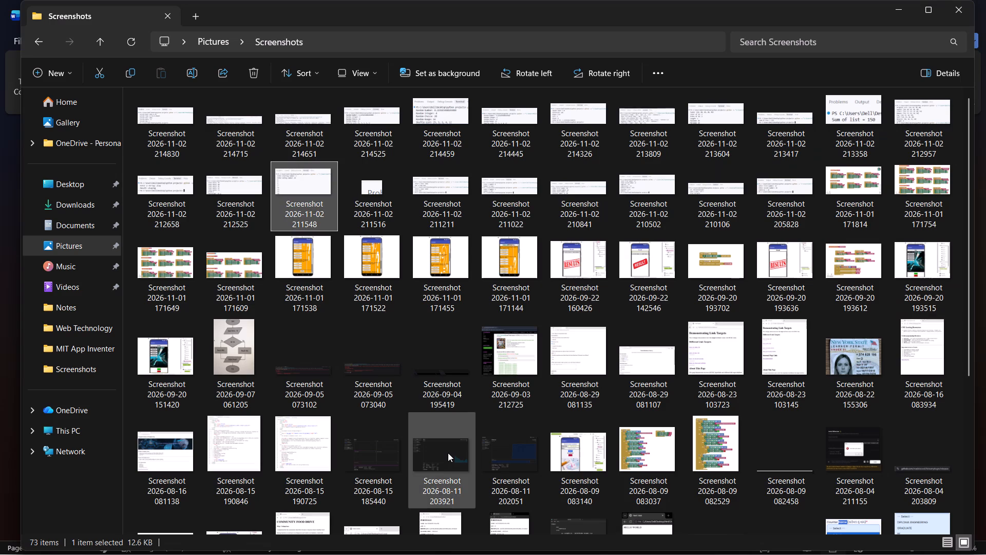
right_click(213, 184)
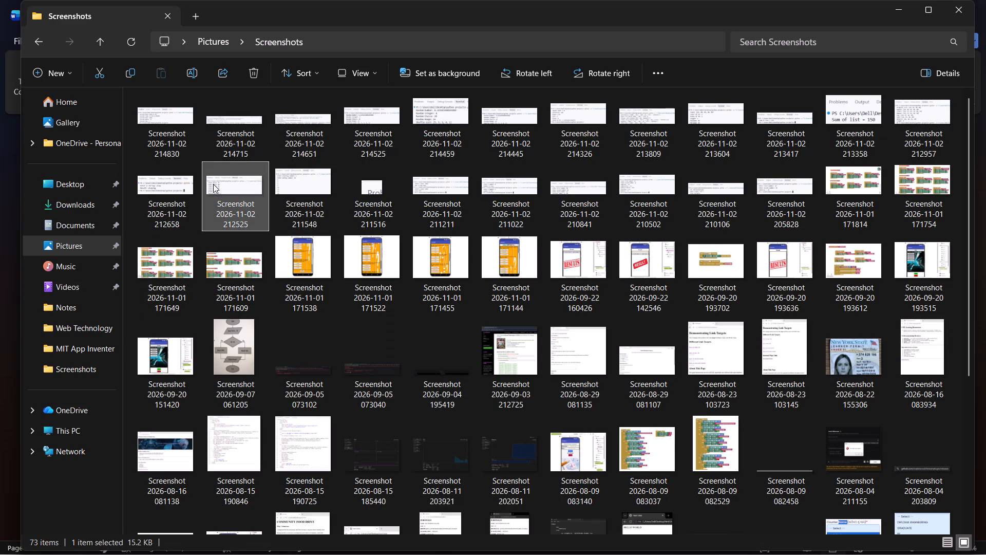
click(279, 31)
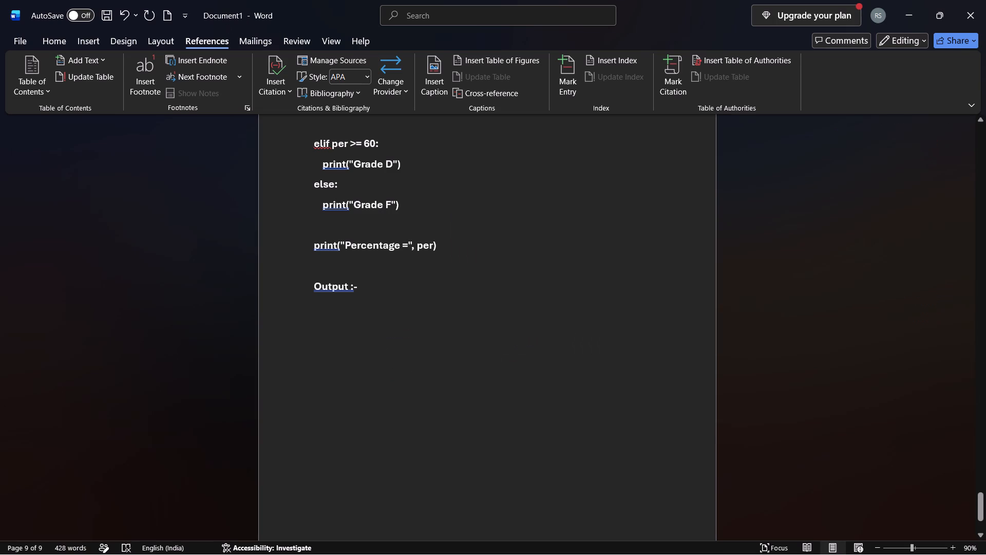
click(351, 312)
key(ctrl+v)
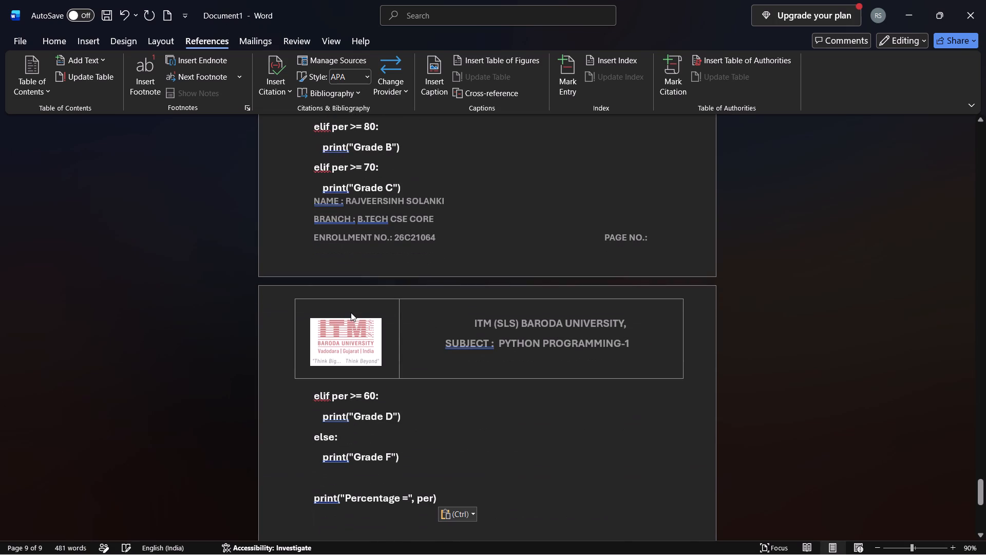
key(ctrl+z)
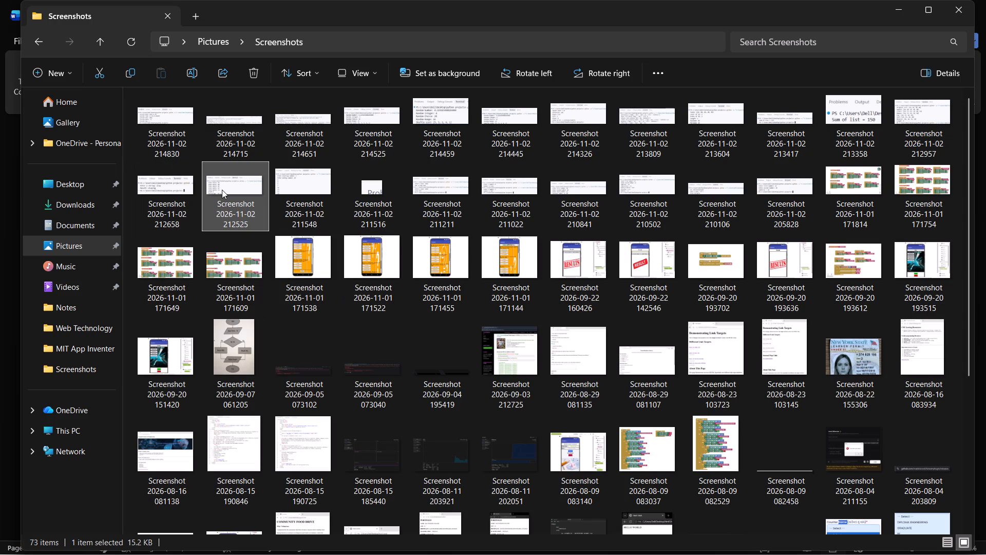
right_click(222, 190)
click(278, 28)
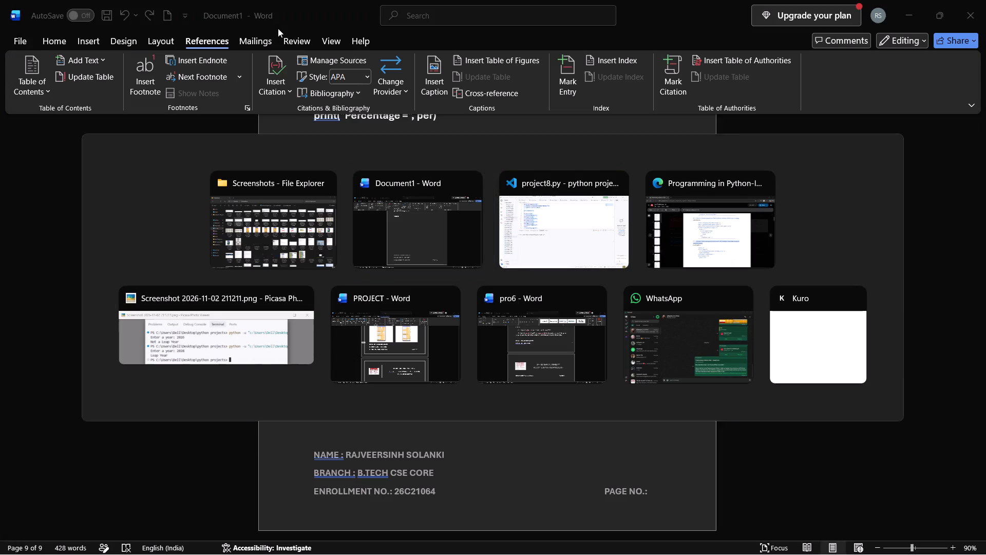
key(ctrl+v)
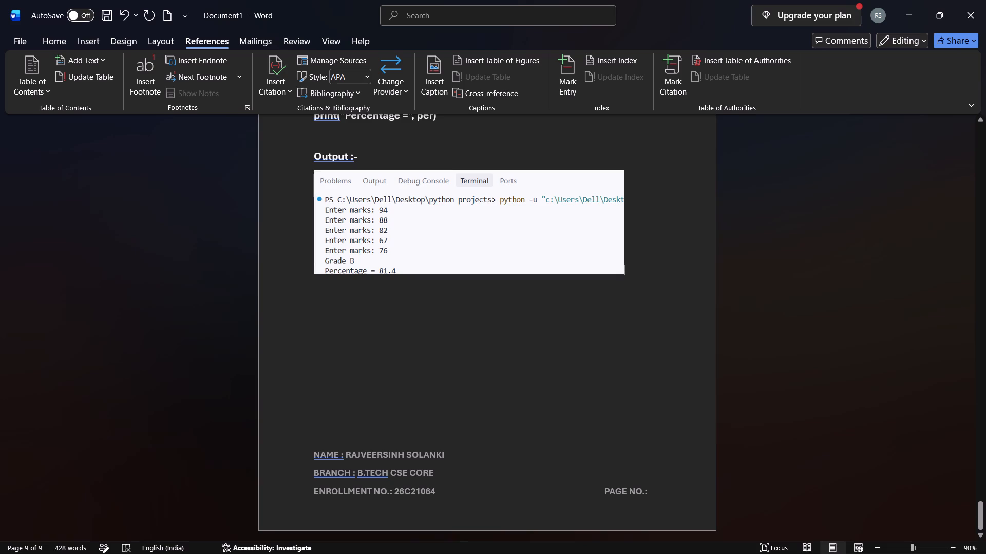
Enlarge the pasted Practicle-8 output screenshot proportionally to roughly the width of the text area.
click(617, 272)
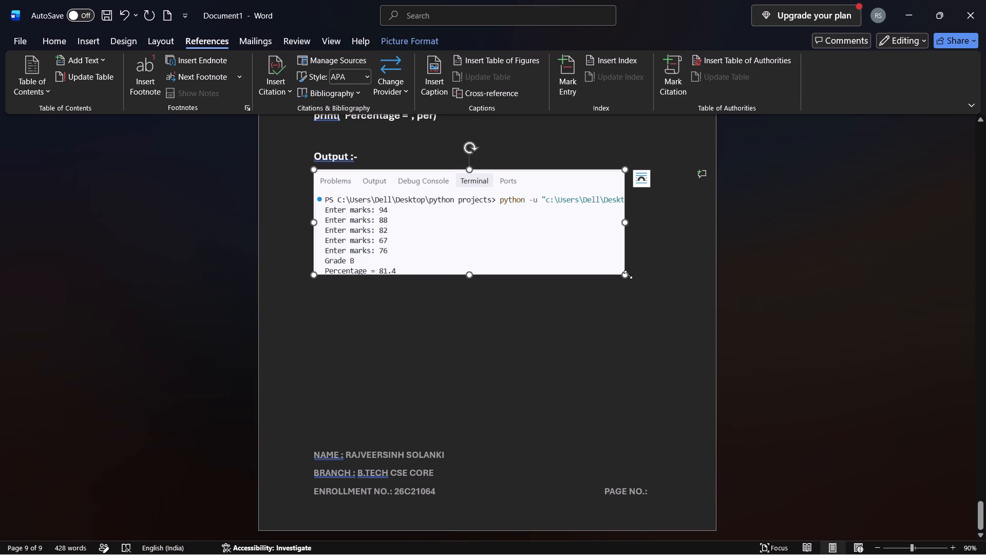
drag(627, 274, 654, 294)
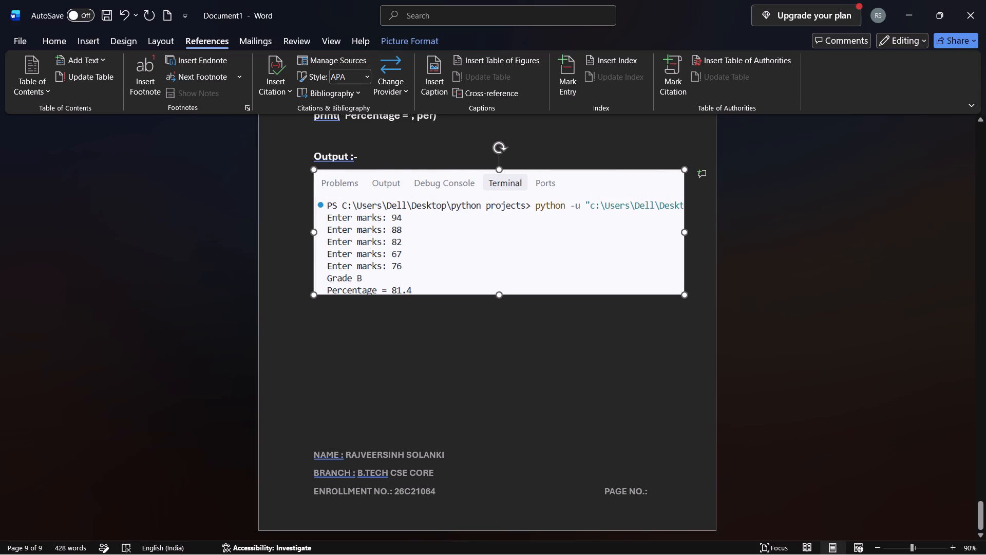
drag(654, 294, 648, 289)
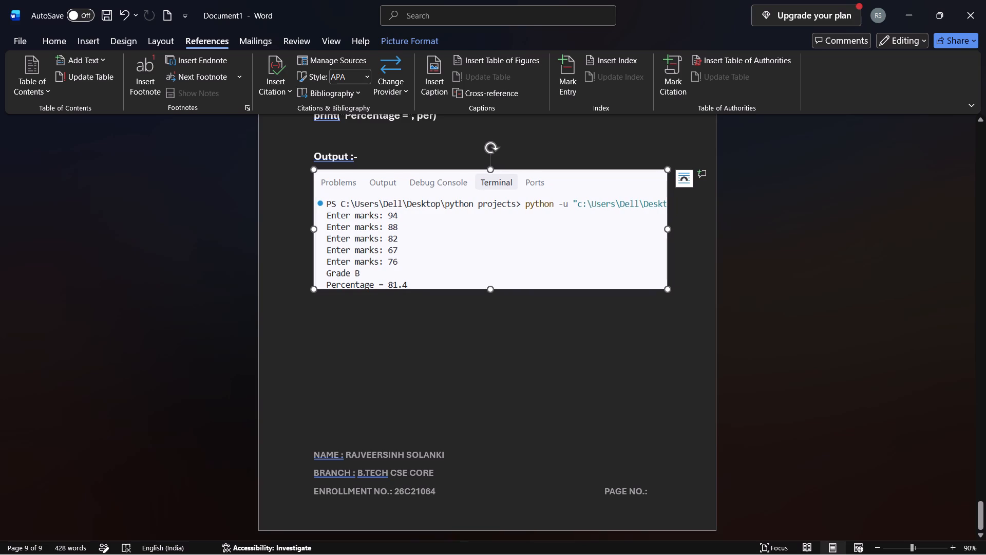
Insert blank lines below the Practicle-8 output screenshot until a new page 10 starts.
click(620, 325)
key(Return)
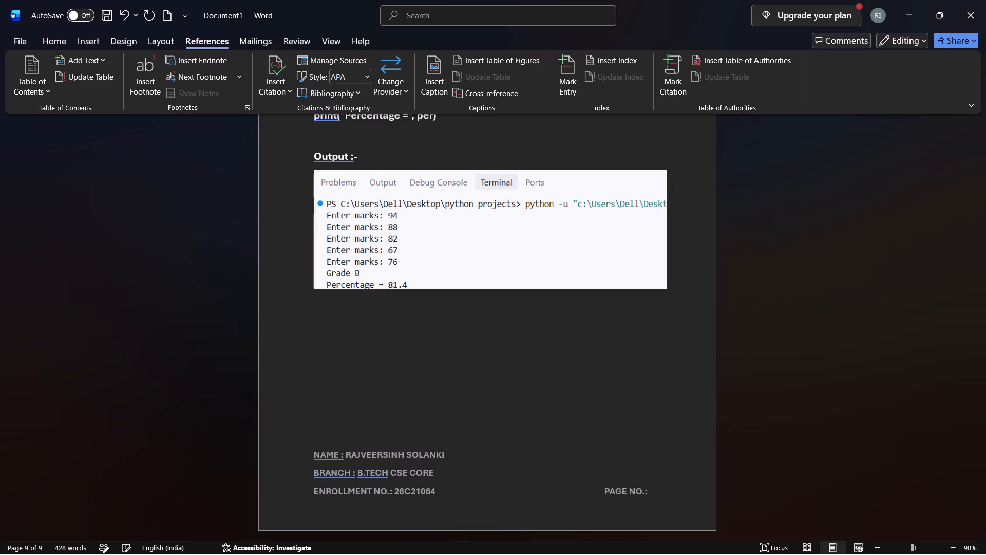
key(Return)
key(Return)
key(Return)
key(Return)
scroll(620, 325, down, 1)
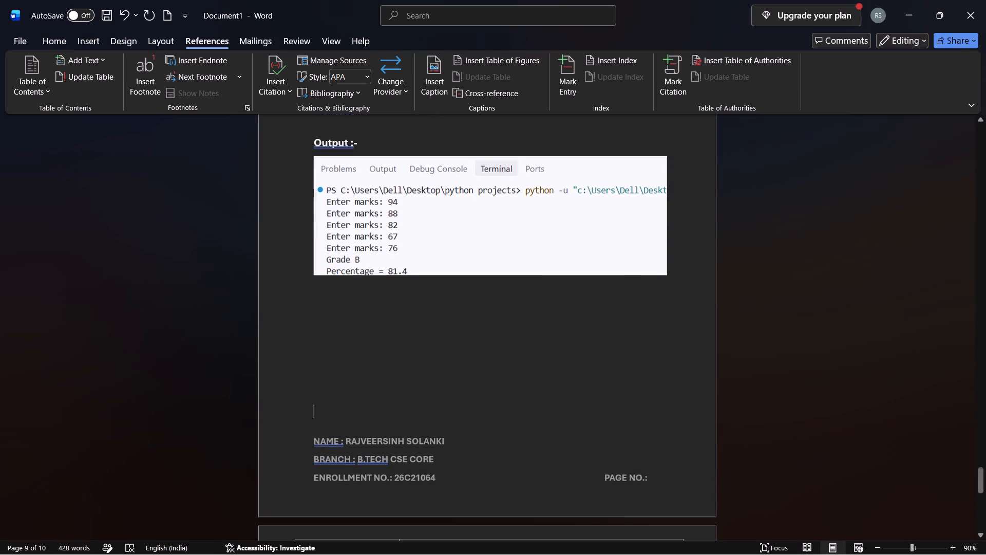
scroll(620, 325, down, 1)
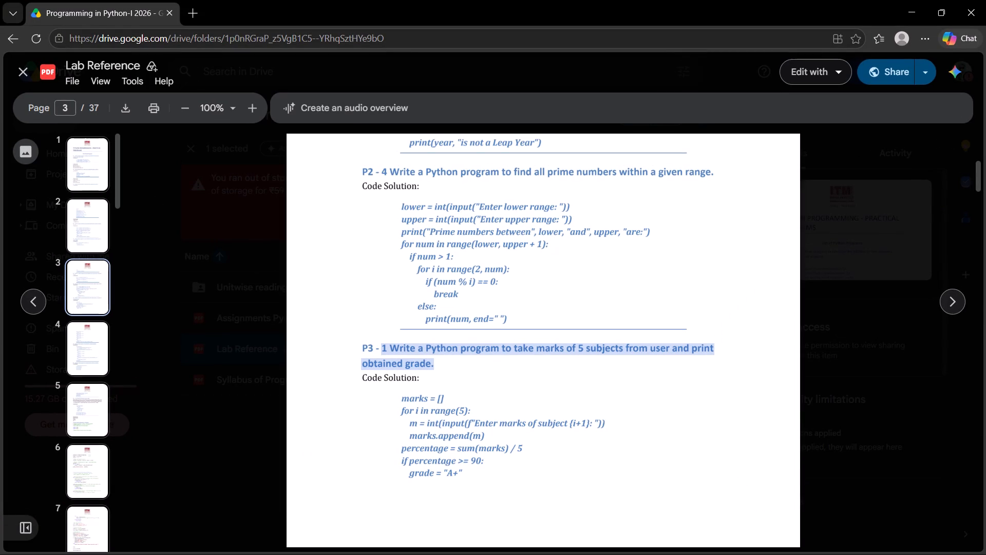
Look through the Lab Reference PDF from P3-1 to the P5 string problems for the next practical's problem statement.
scroll(541, 405, down, 2)
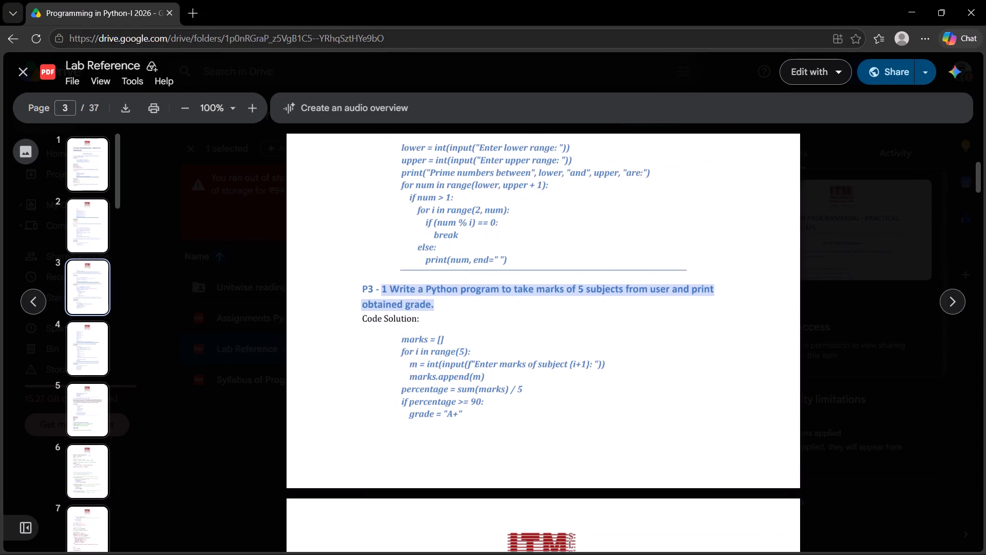
scroll(541, 405, down, 5)
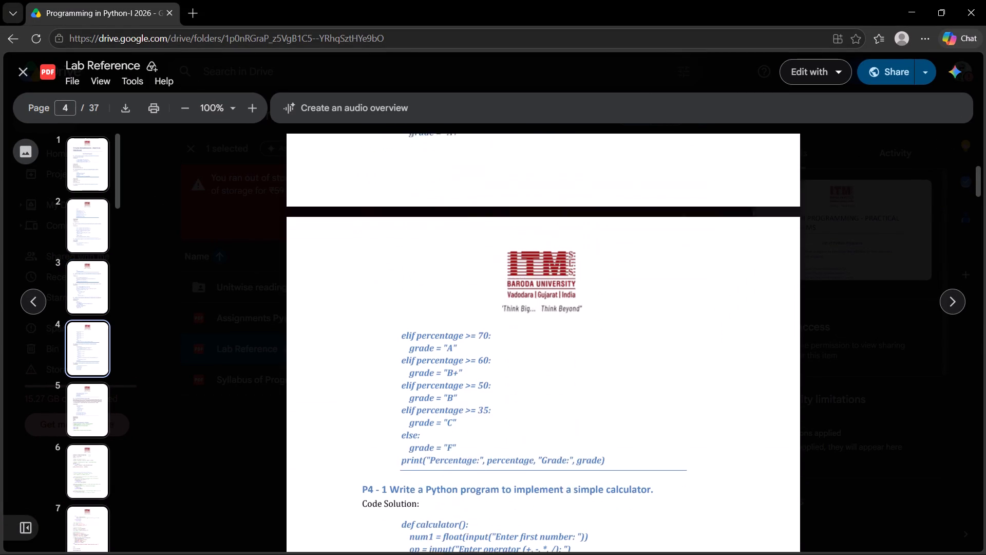
scroll(541, 405, down, 3)
scroll(541, 405, up, 1)
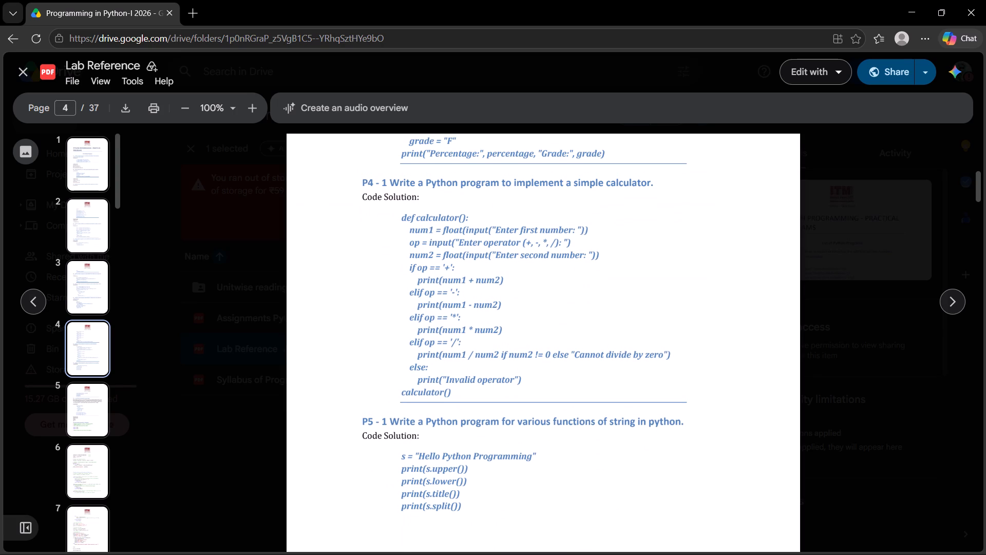
drag(387, 183, 587, 178)
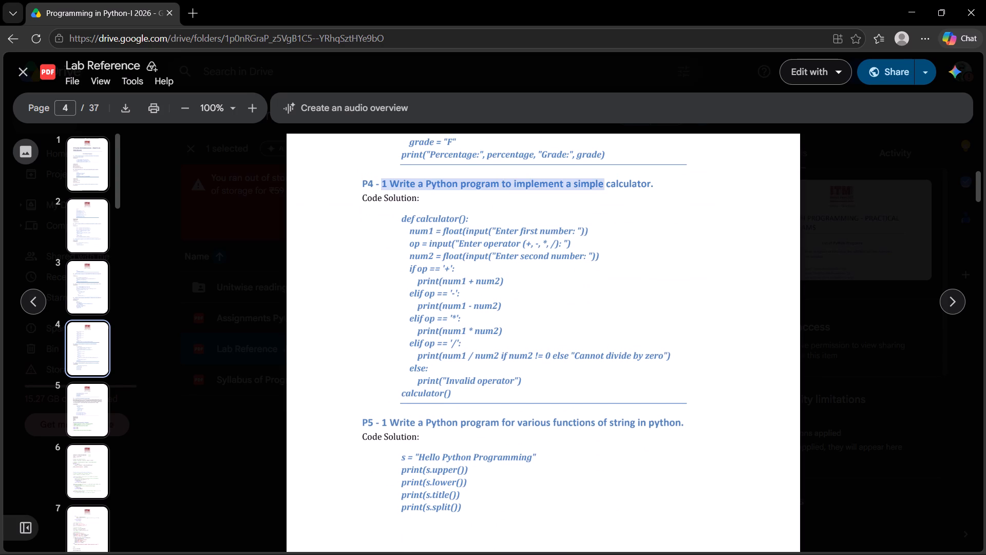
drag(587, 178, 584, 182)
scroll(584, 330, down, 1)
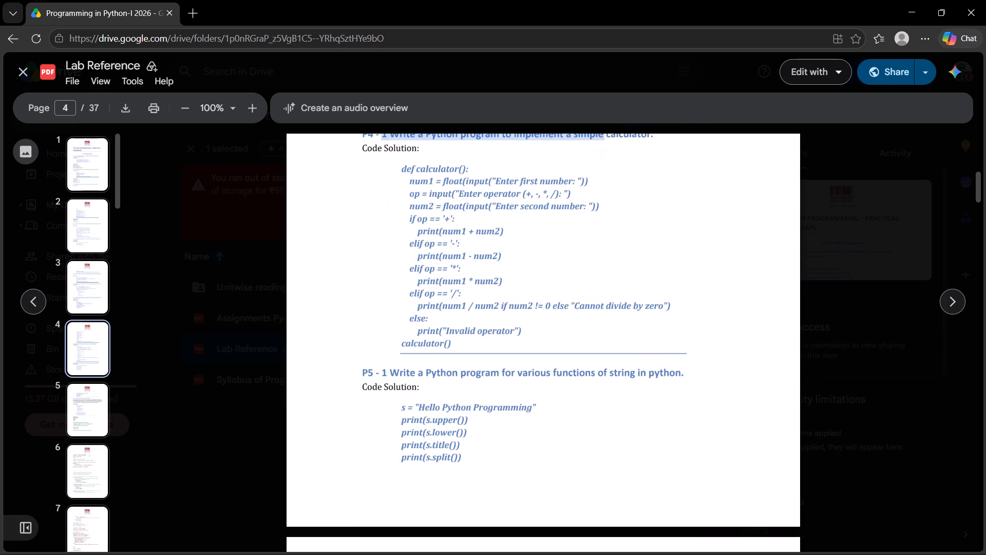
scroll(584, 330, down, 3)
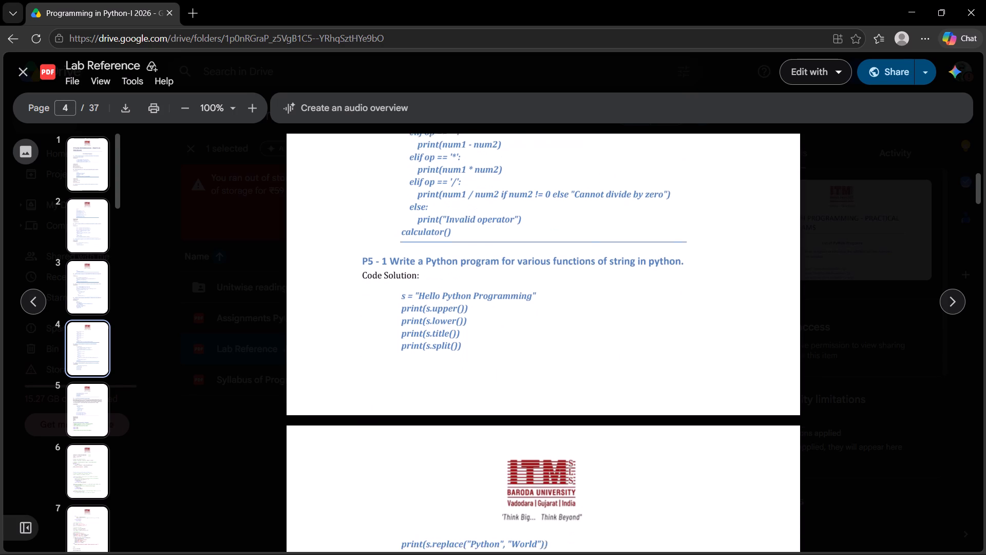
scroll(584, 330, down, 2)
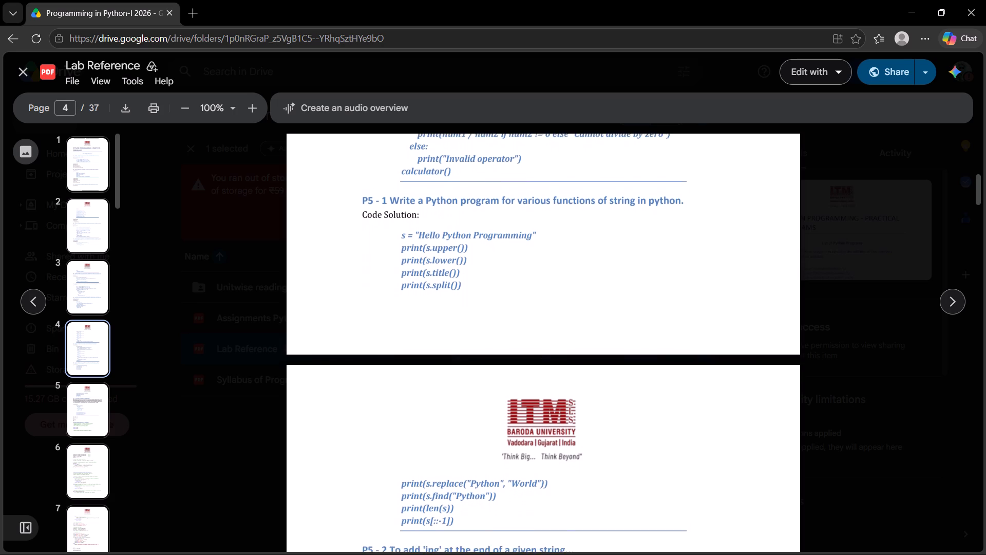
scroll(584, 330, down, 2)
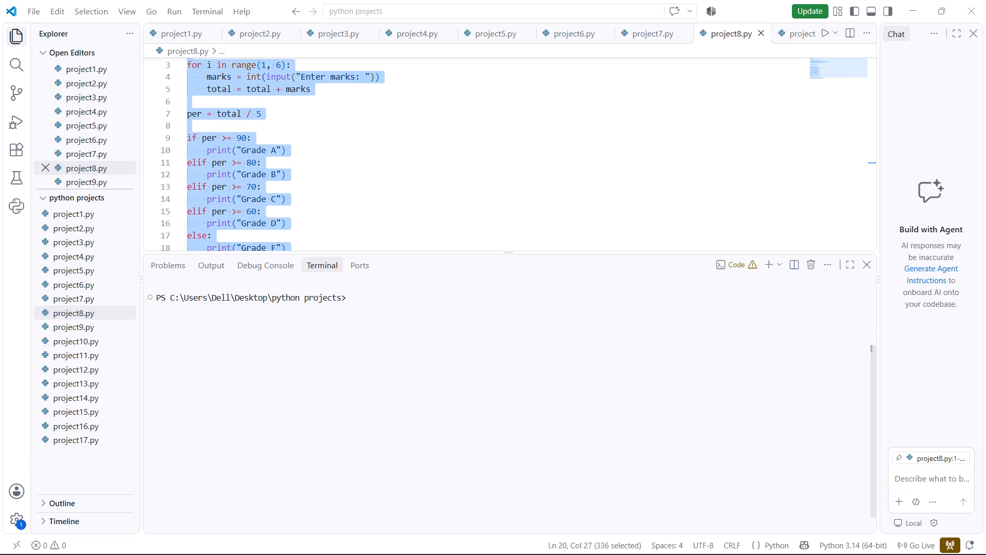
Open project9.py in Visual Studio Code to check which program it contains.
double_click(80, 324)
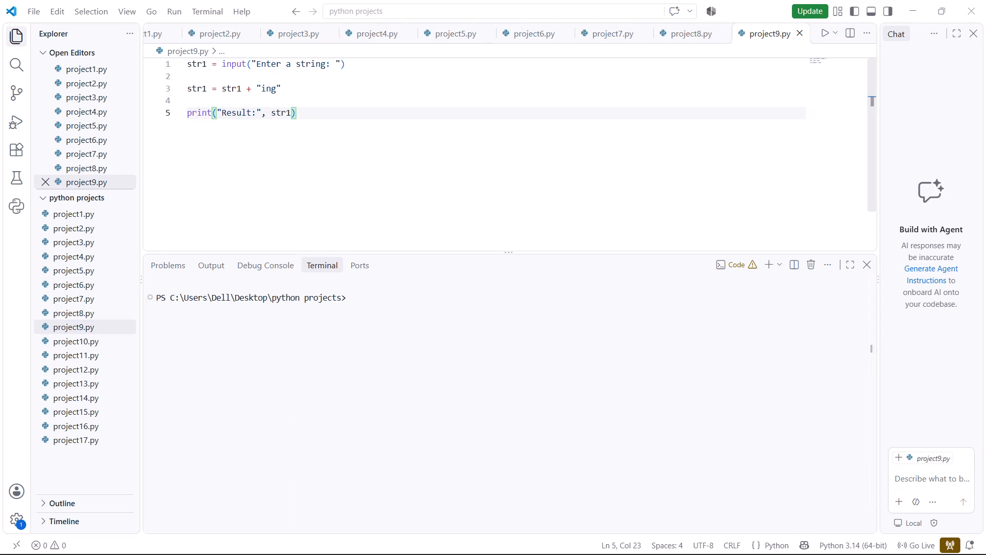
scroll(279, 176, up, 1)
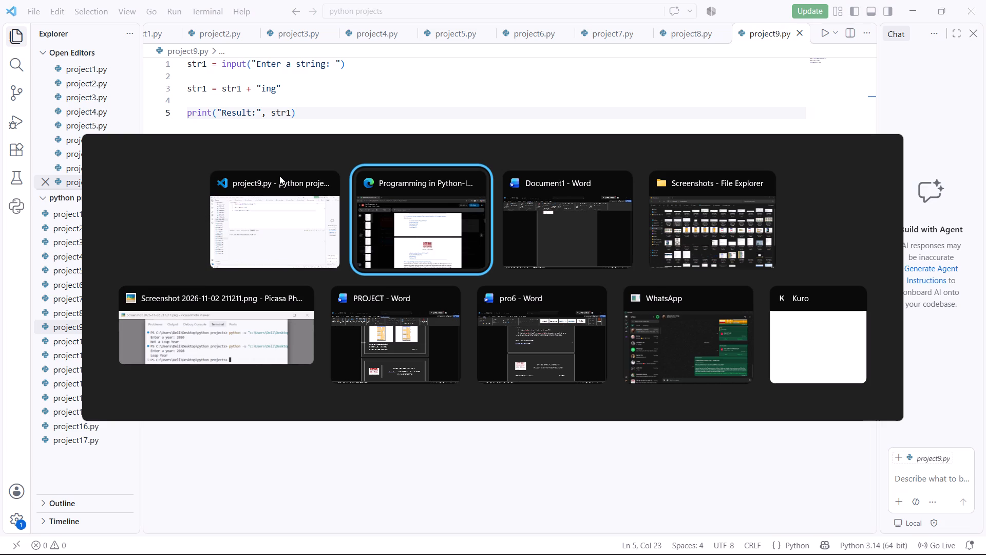
Copy the P5-2 title "2 To add 'ing' at the end of a given string..." from the Lab Reference PDF into Word's blank page 10.
scroll(394, 362, down, 1)
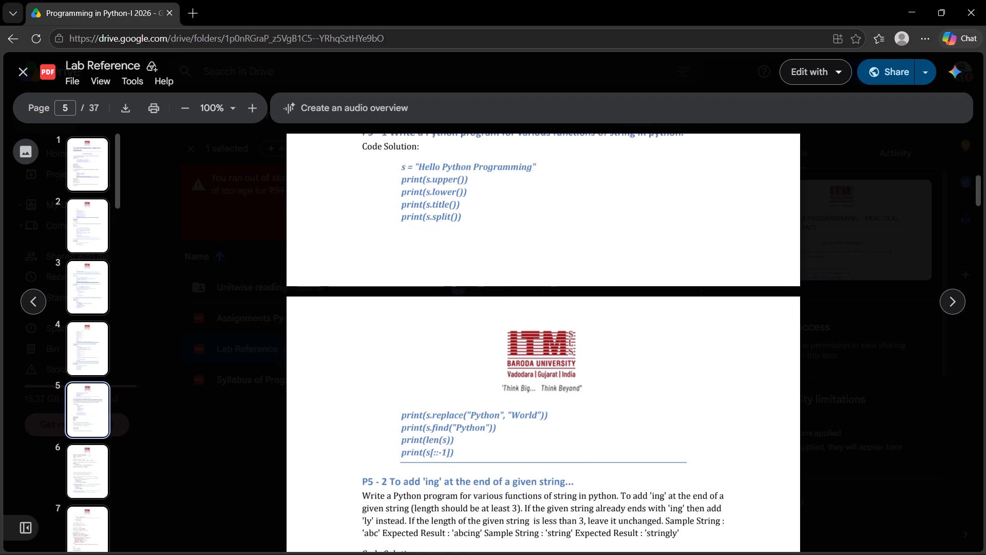
scroll(394, 362, down, 3)
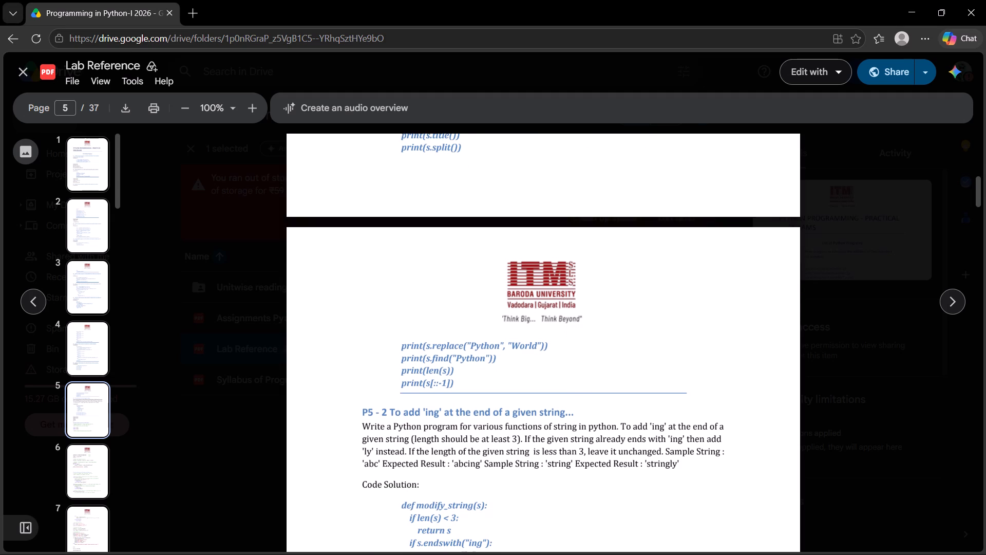
drag(381, 411, 555, 411)
key(ctrl+c)
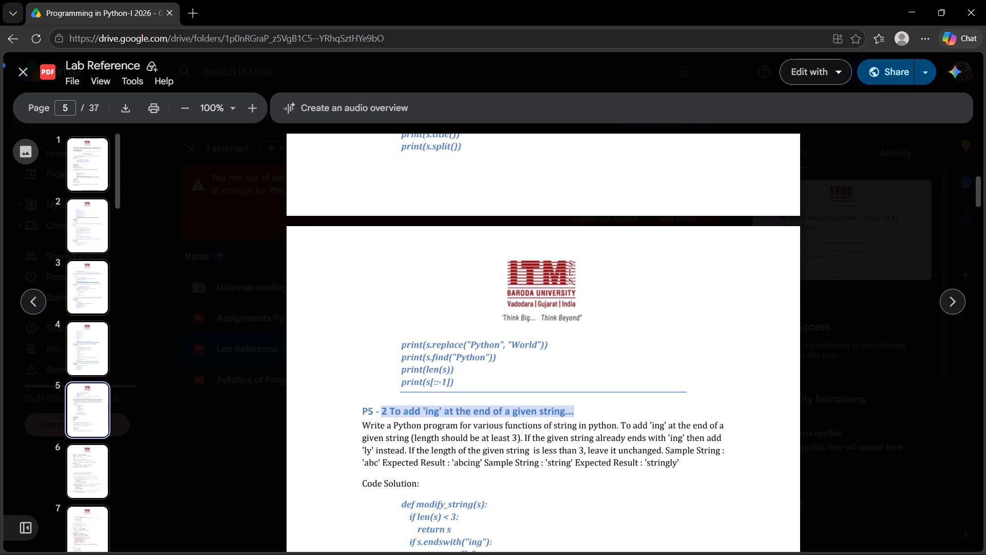
key(ctrl+c)
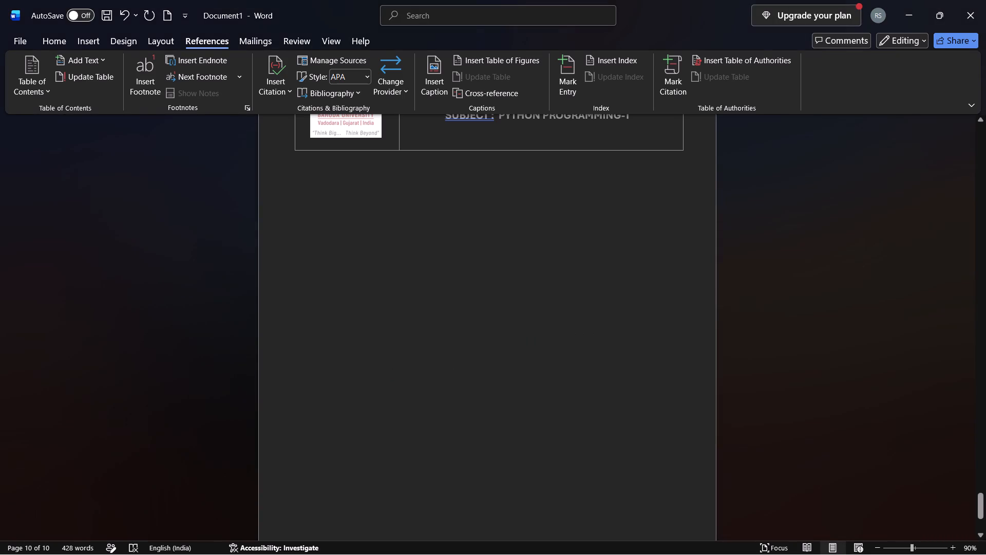
click(483, 215)
key(ctrl+v)
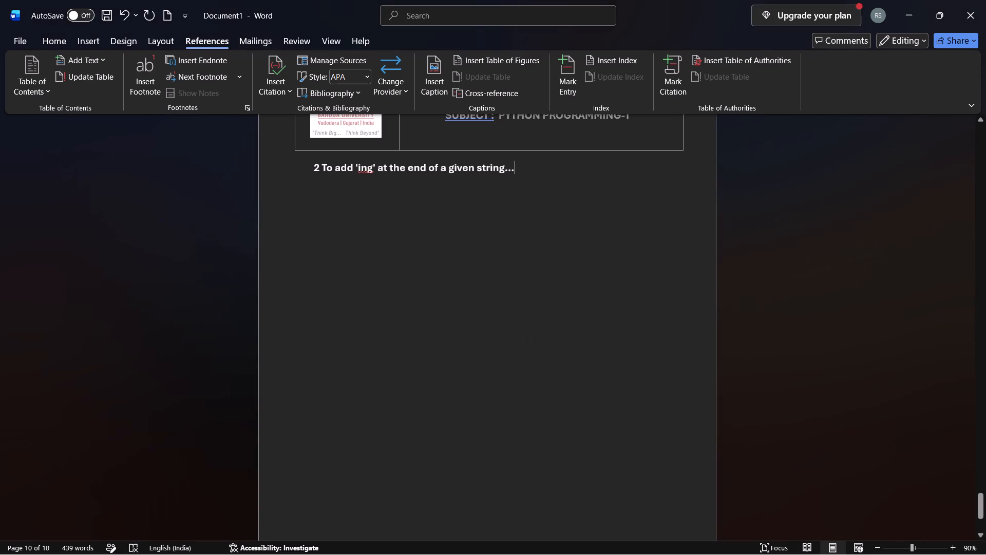
Remove the leading "2" from the pasted problem title and insert three blank lines above it.
click(324, 167)
key(BackSpace)
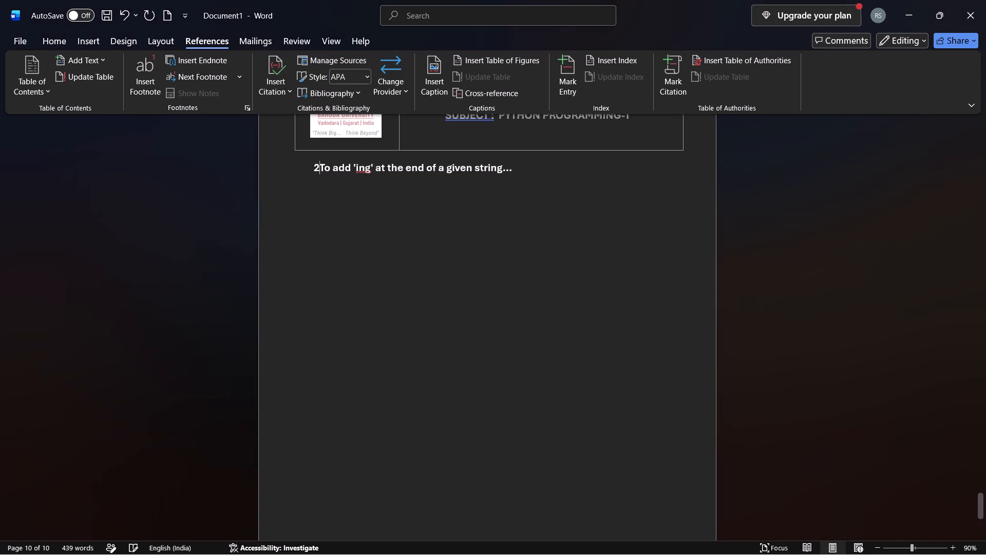
key(BackSpace)
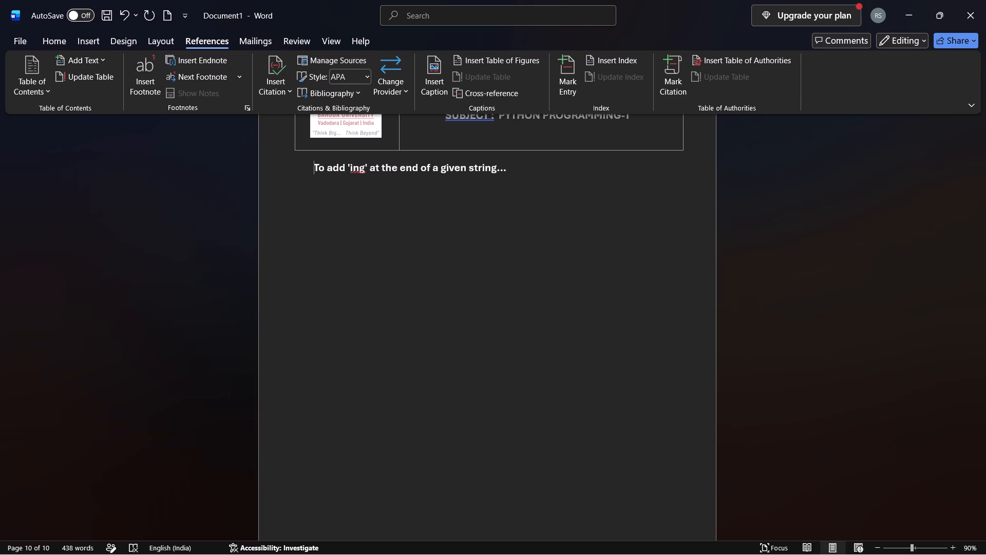
key(Return)
key(Return)
key(Return)
key(BackSpace)
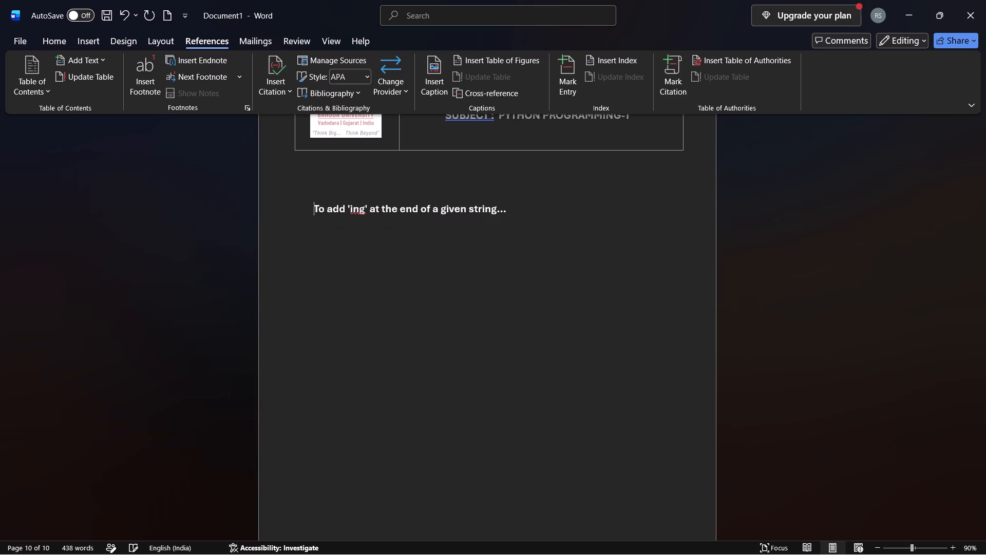
key(Return)
Copy the "Practicle-8" heading and "Problem statement :-" label from page 8 and paste them above the 'ing' problem on page 10, below a blank line.
scroll(324, 168, up, 1)
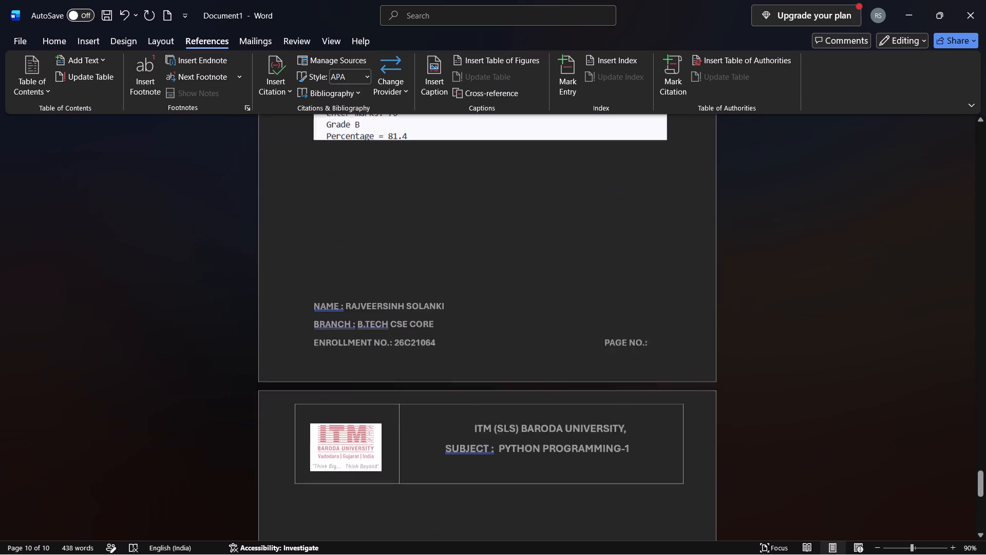
scroll(324, 168, up, 3)
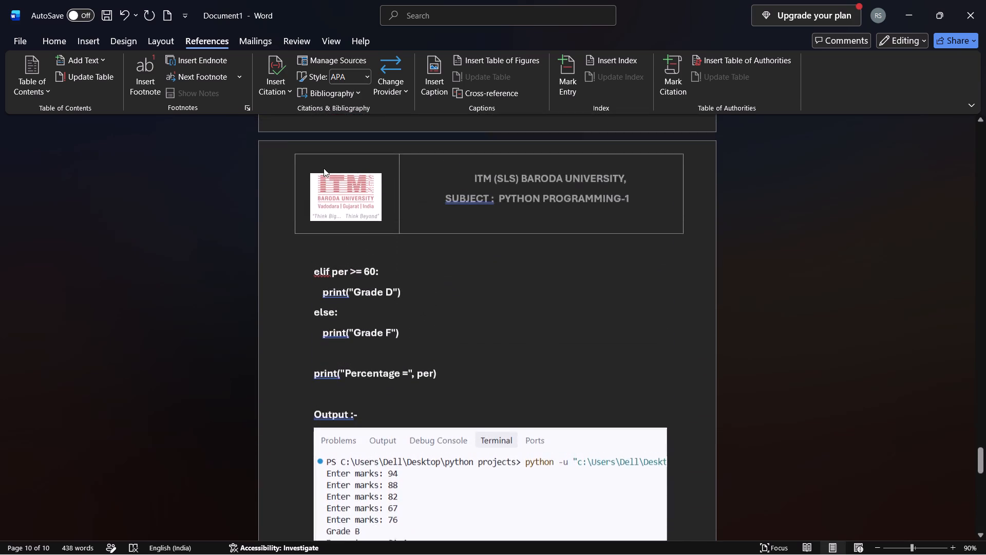
scroll(324, 168, up, 3)
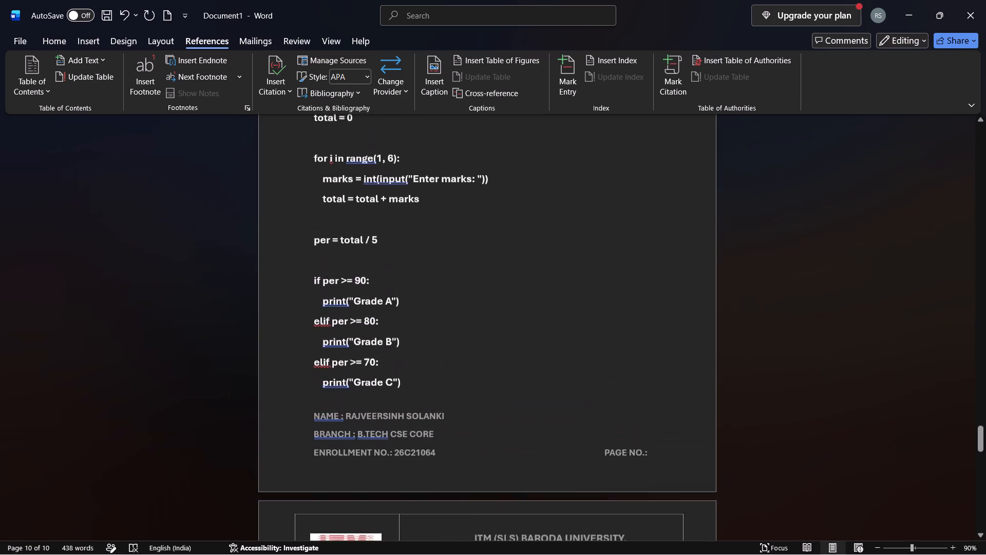
scroll(324, 168, up, 3)
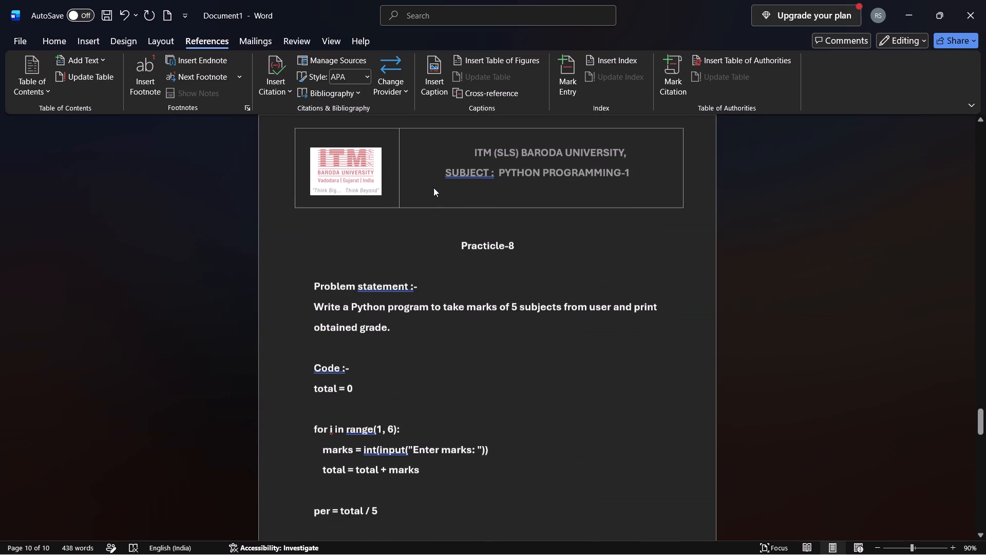
drag(462, 250, 450, 282)
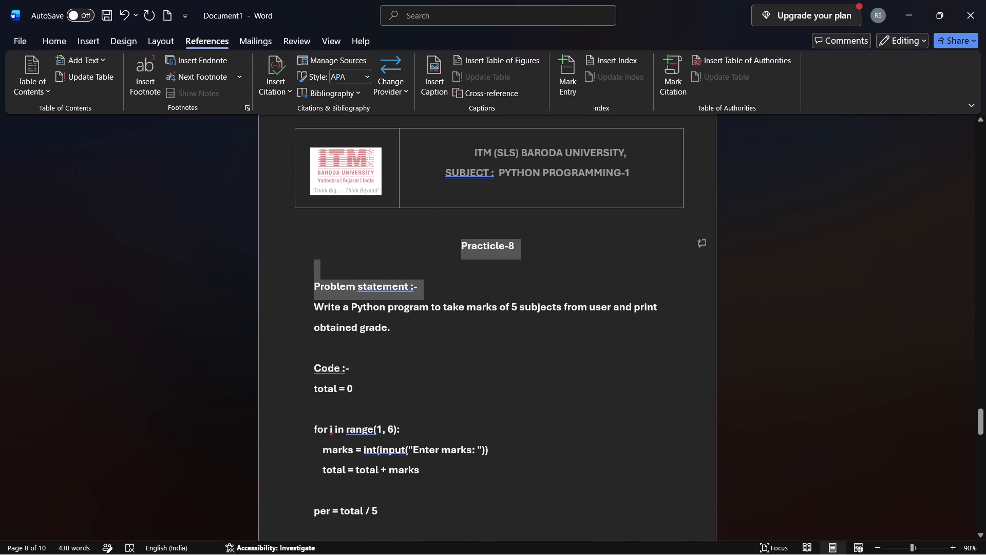
drag(450, 282, 447, 283)
key(ctrl+c)
key(ctrl+c)
scroll(447, 283, down, 1)
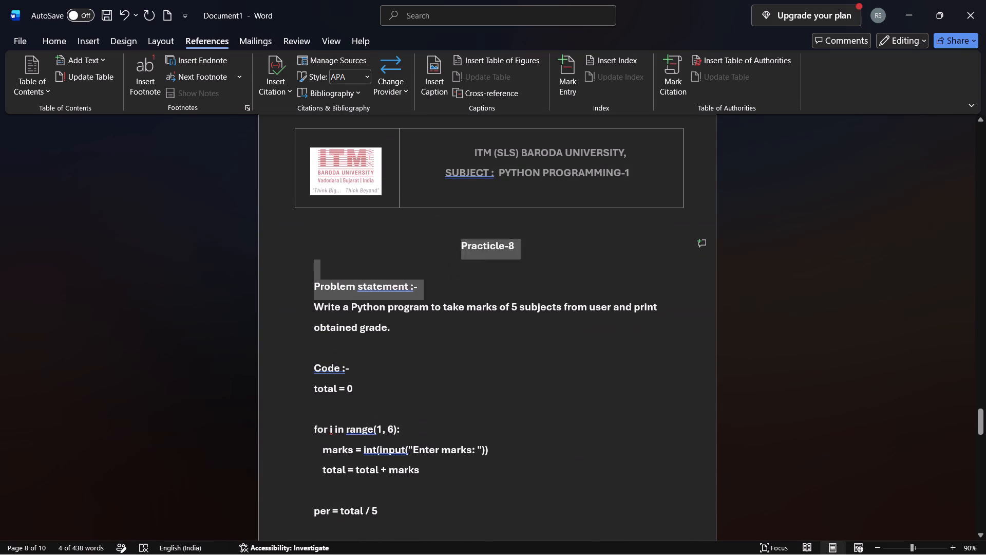
scroll(447, 283, down, 2)
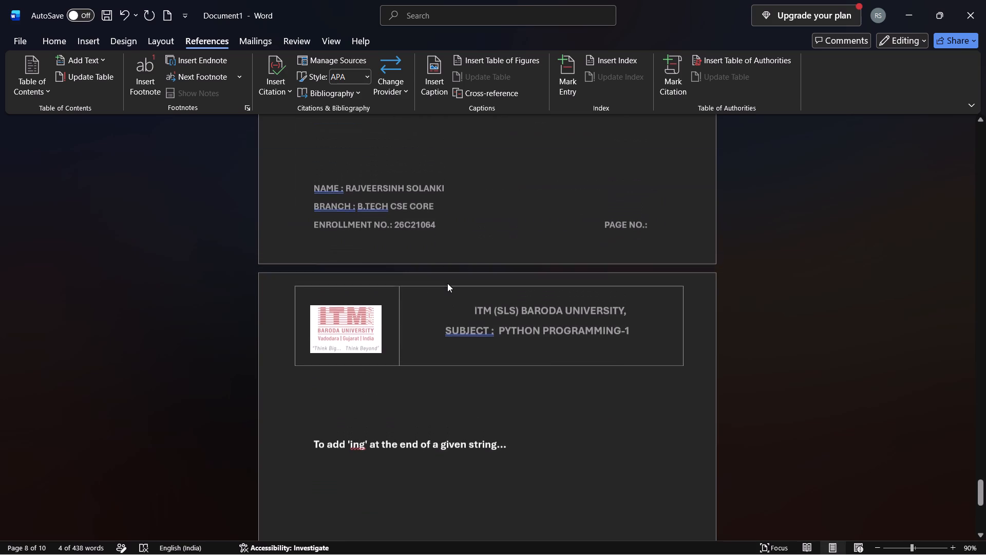
click(457, 368)
key(Return)
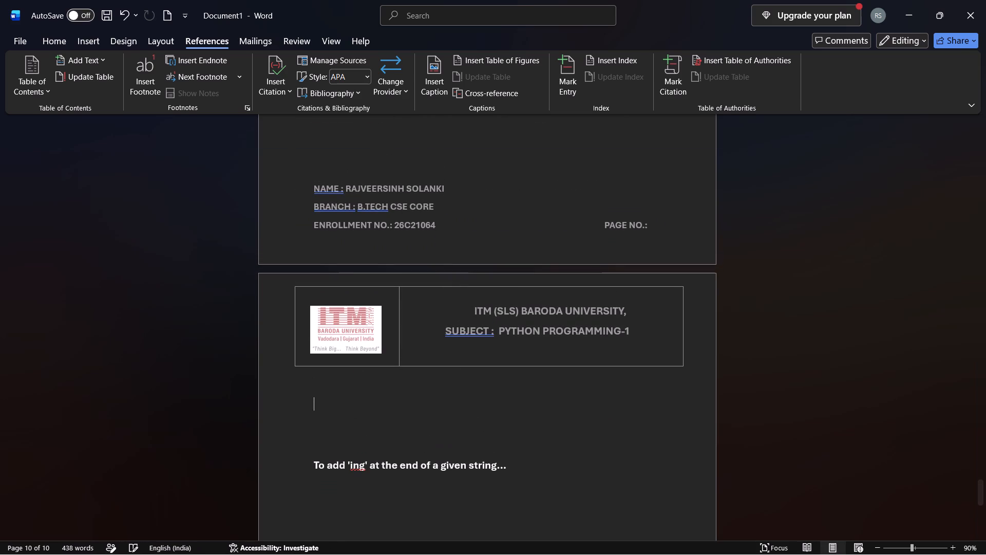
key(ctrl+v)
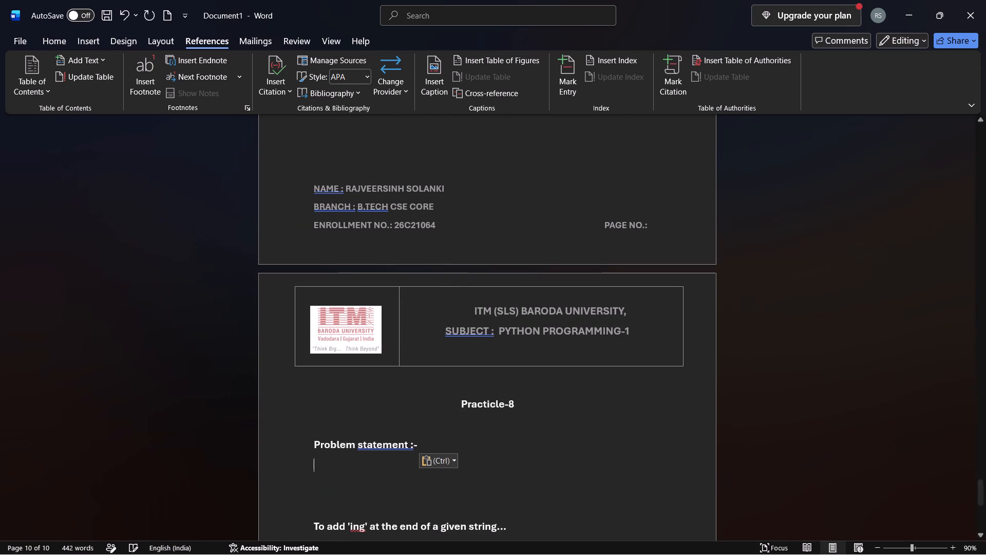
Delete the blank lines between the "Problem statement :-" label and the 'ing' problem text on page 10.
click(360, 498)
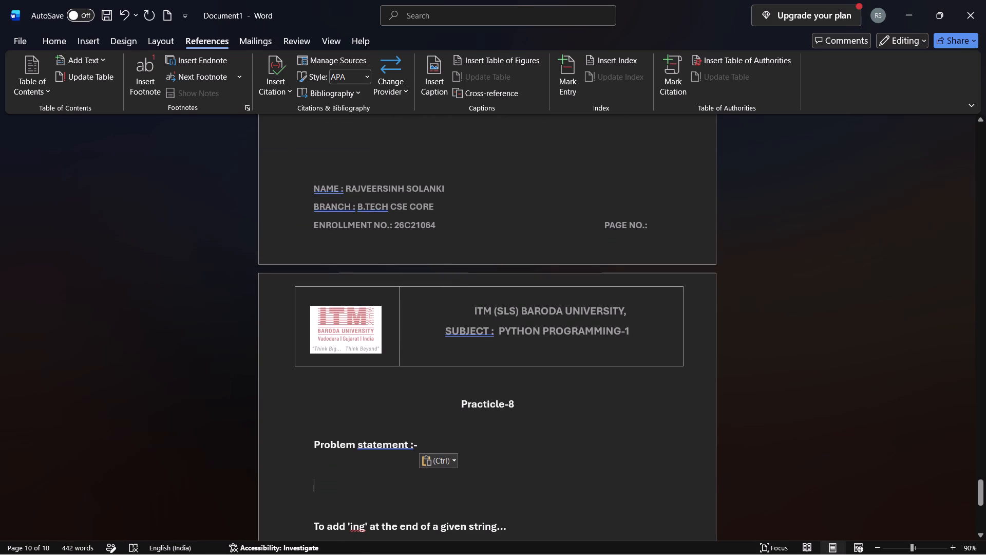
click(360, 498)
click(352, 513)
key(BackSpace)
key(BackSpace)
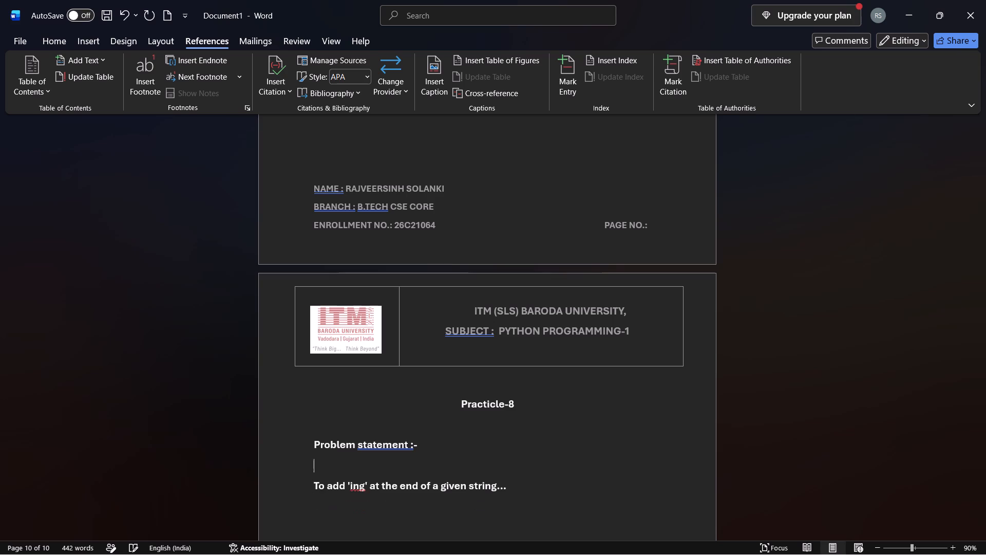
key(BackSpace)
Add the label "Code :-" below the 'ing' problem statement, separated by one blank line.
scroll(352, 513, down, 1)
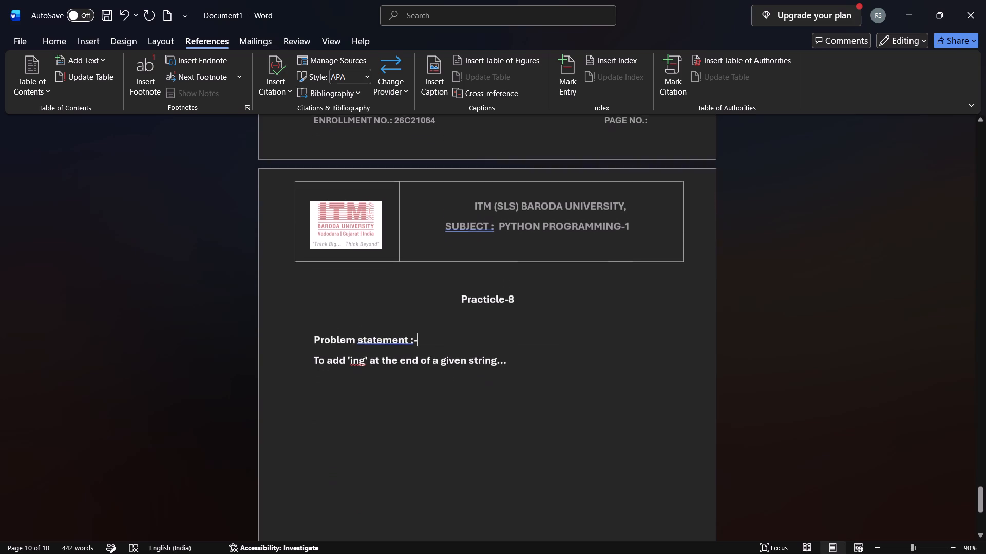
scroll(352, 513, down, 1)
click(526, 358)
key(Return)
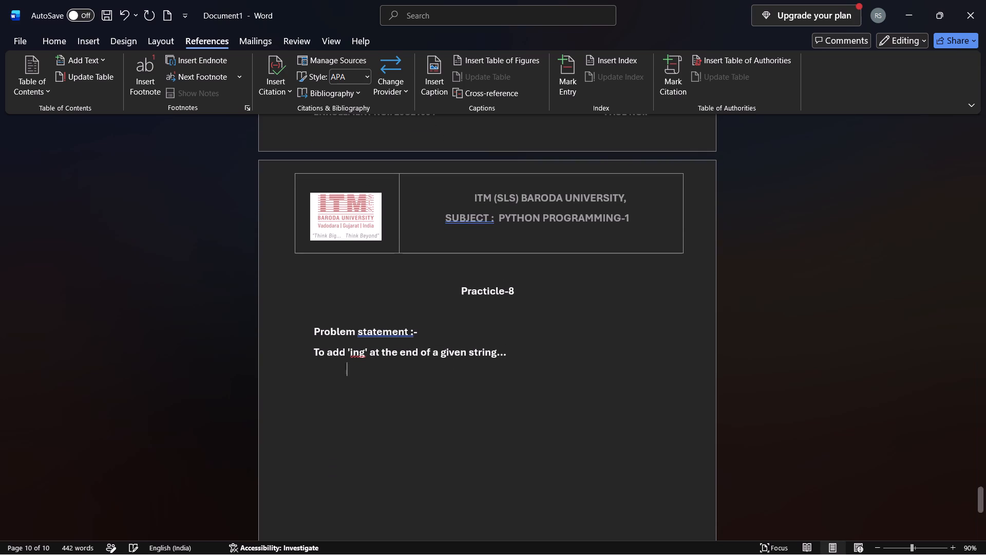
key(Return)
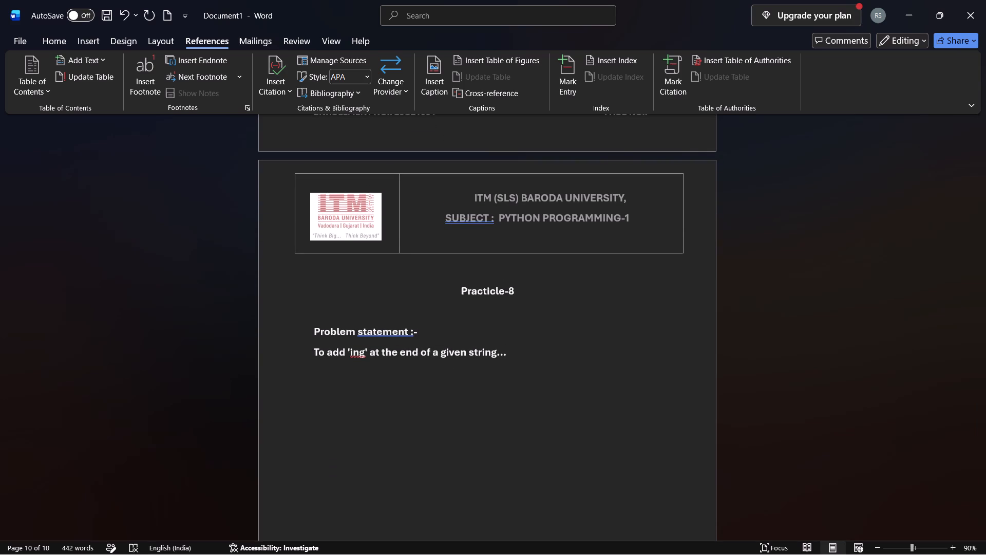
key(ctrl+c)
text(Co)
text(de)
text(:-)
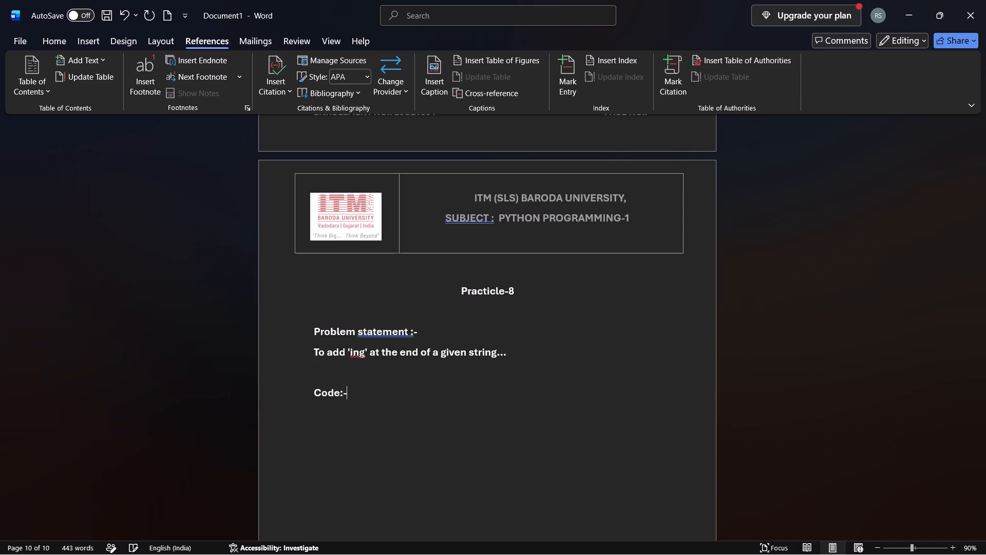
key(Left)
key(Left)
key(space)
key(Right)
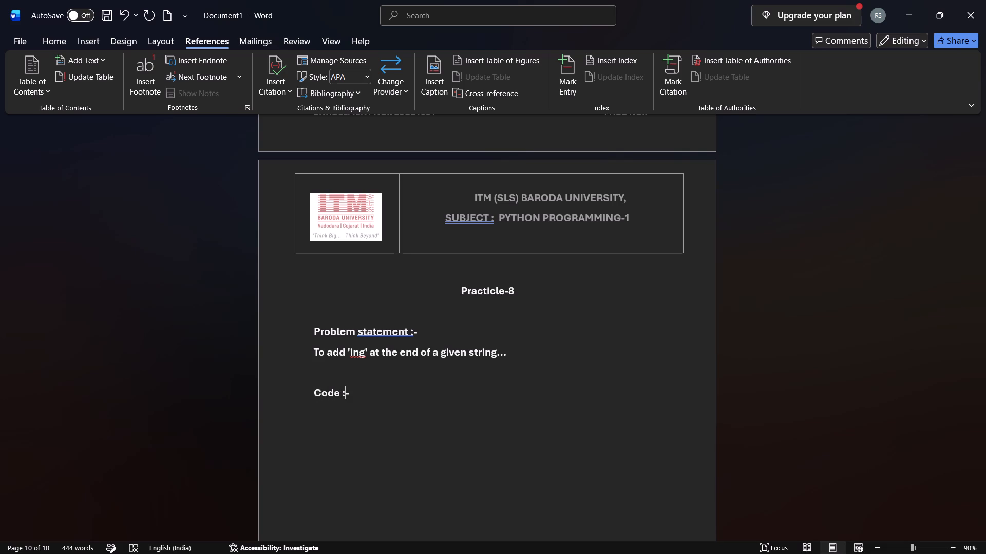
Copy all the code of project9.py from Visual Studio Code and paste it on a new line below "Code :-" on page 10.
key(Right)
key(Return)
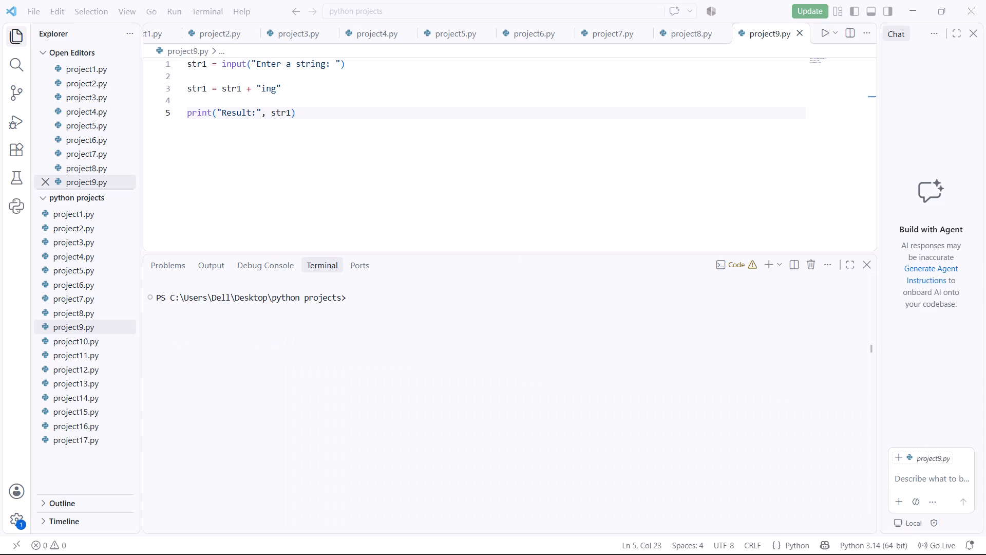
key(ctrl+a)
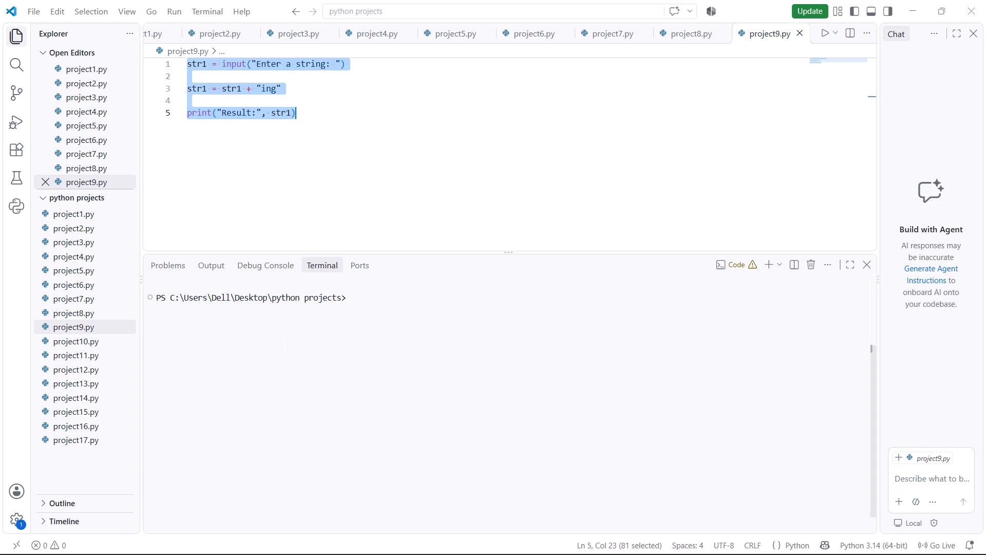
key(ctrl+c)
ctrl+click(452, 369)
key(ctrl+c)
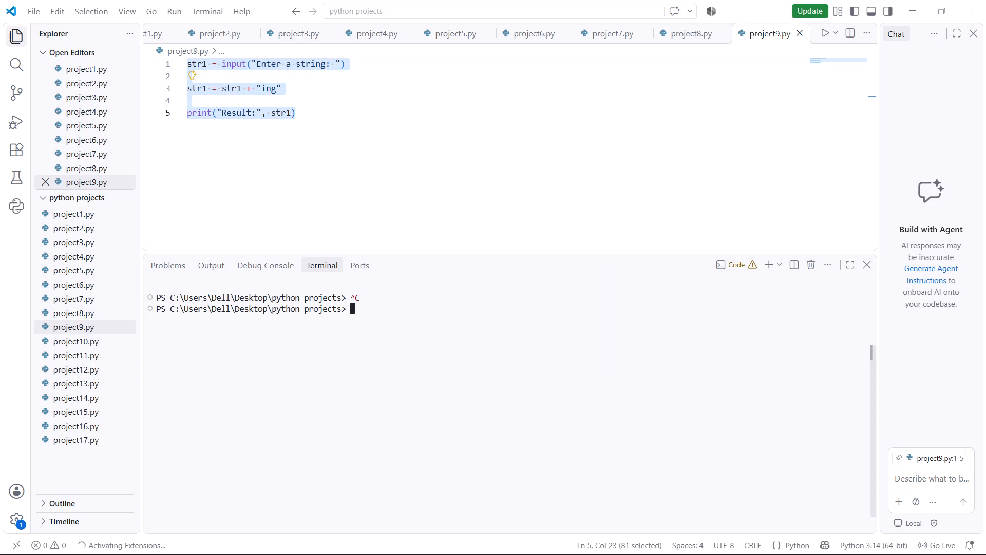
click(362, 189)
key(ctrl+a)
key(ctrl+c)
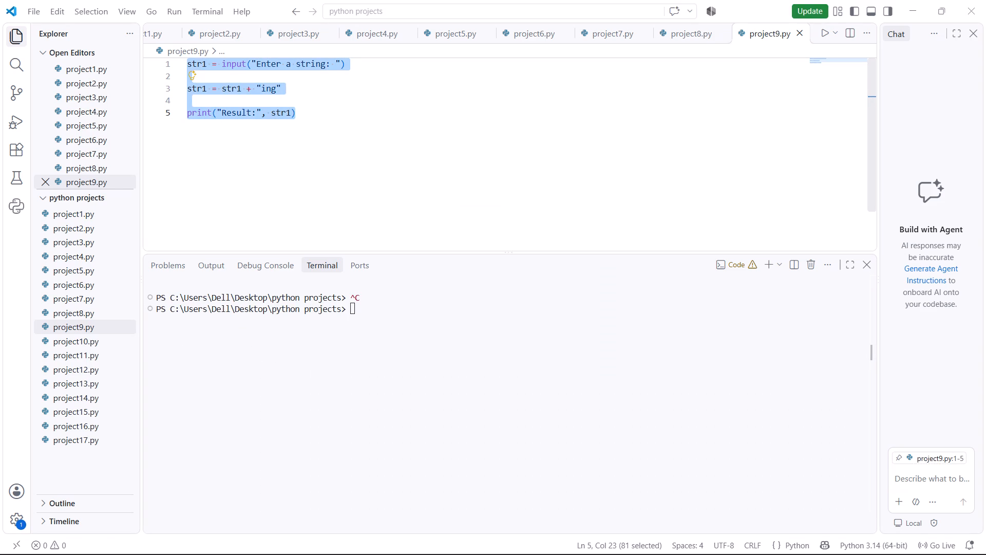
key(ctrl+c)
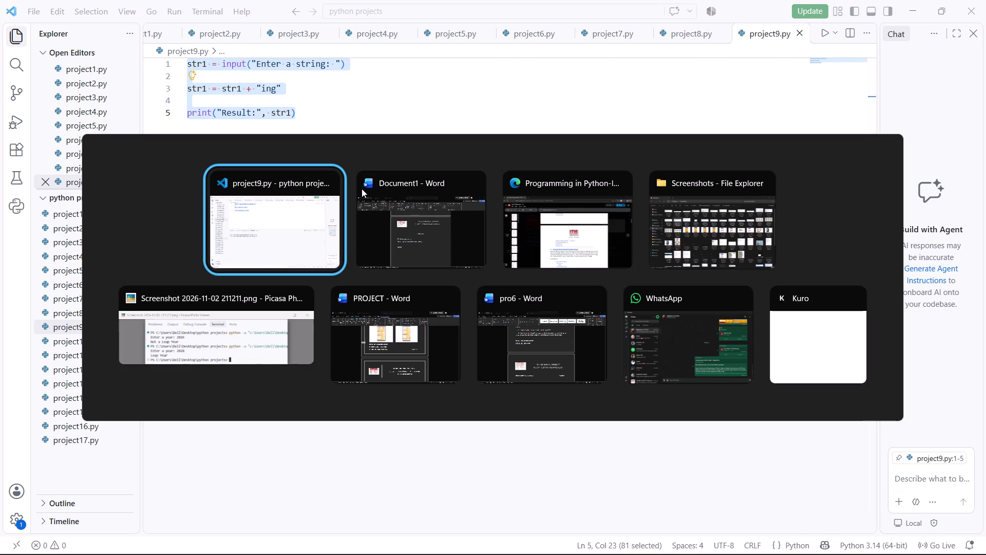
key(ctrl+v)
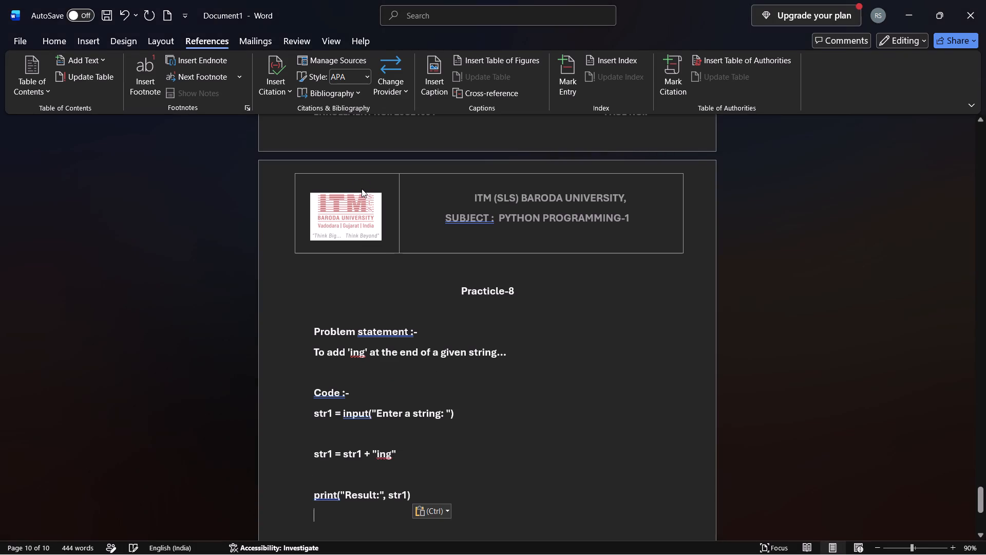
Add the label "Output :-" below the pasted 'ing' code, separated by one blank line.
scroll(362, 189, down, 1)
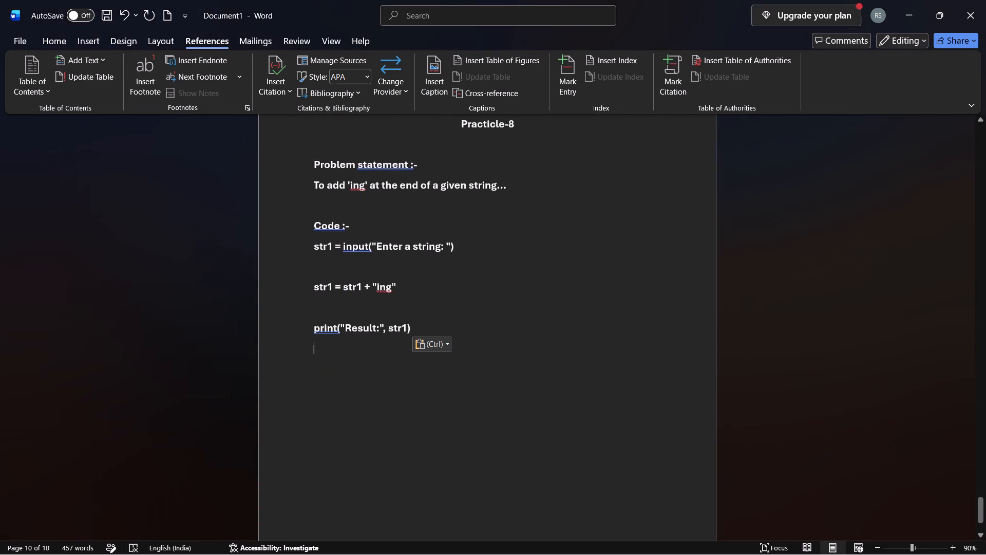
key(Return)
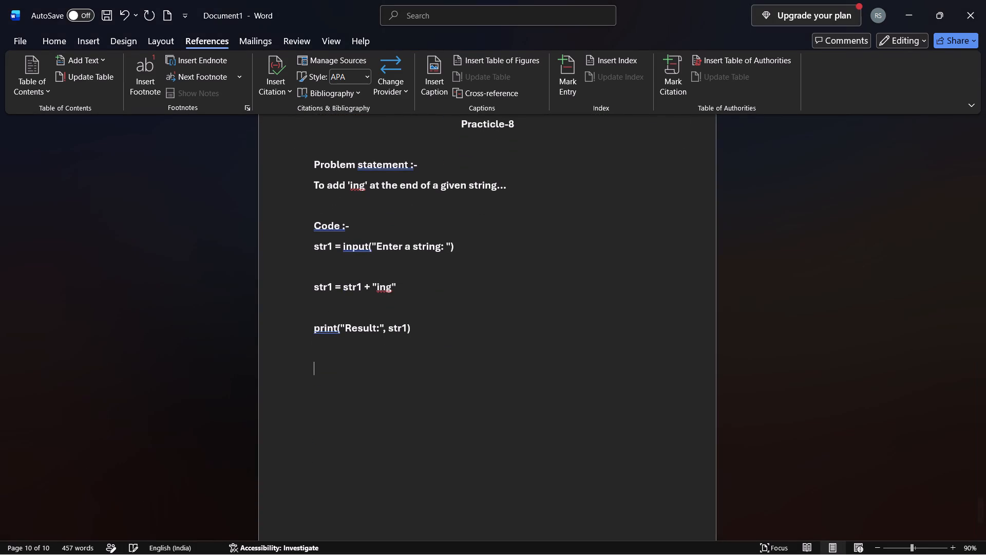
text(Out)
text(put :-)
key(Return)
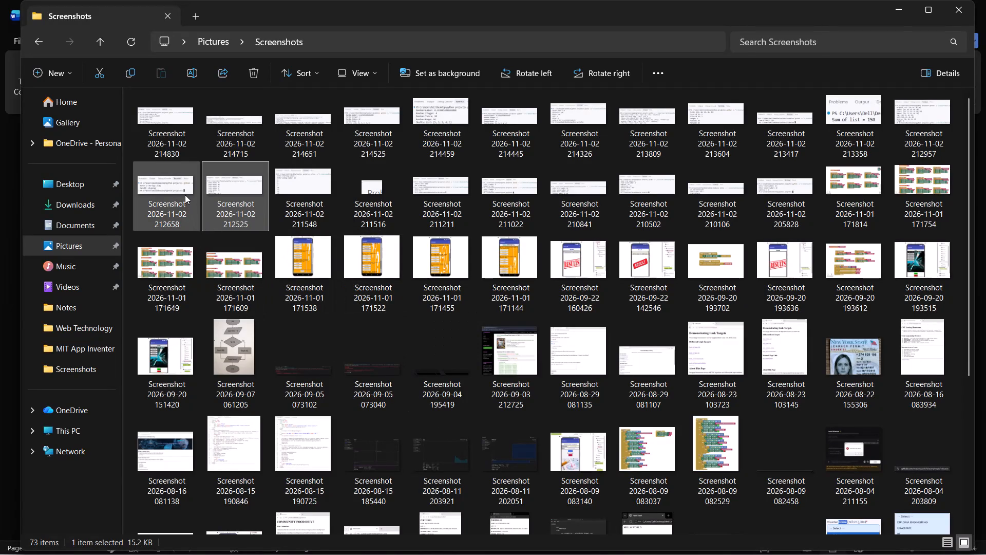
click(183, 194)
right_click(183, 194)
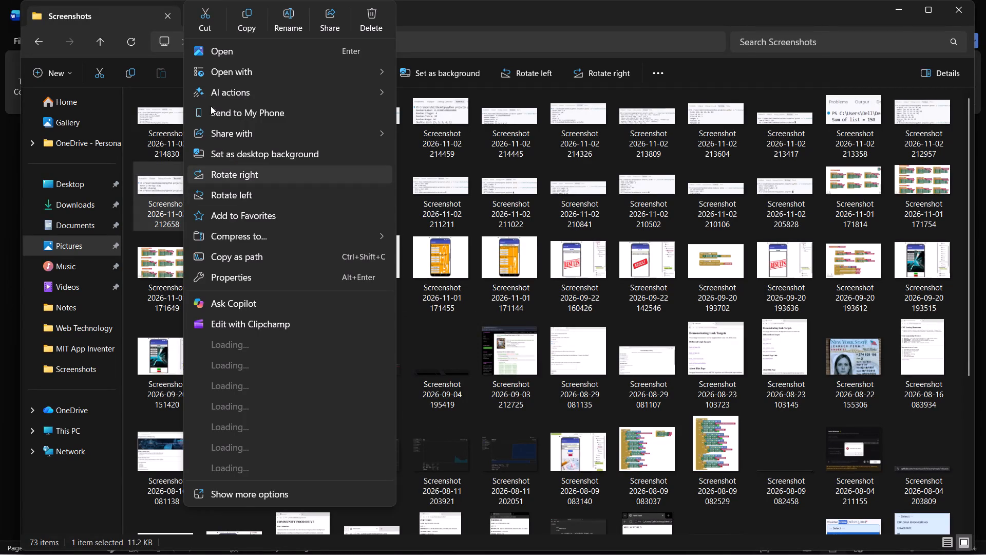
click(231, 28)
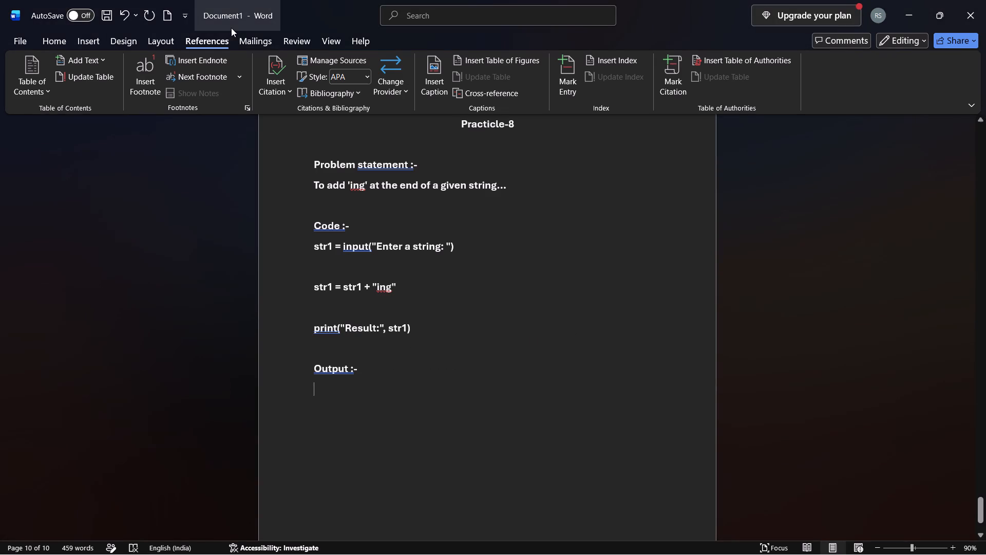
key(ctrl+v)
Enlarge the 'ing' output screenshot proportionally to about three quarters of the text width.
scroll(231, 28, down, 1)
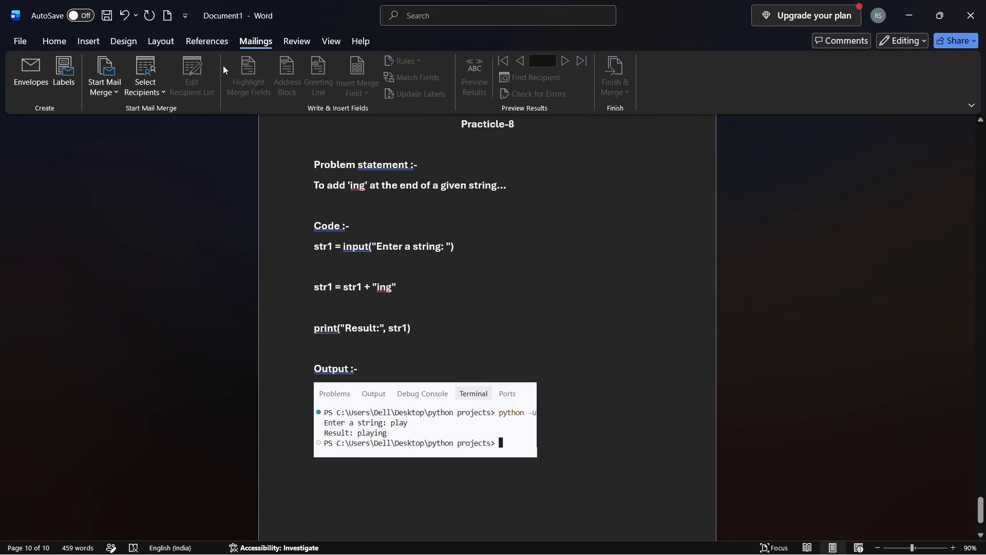
click(479, 420)
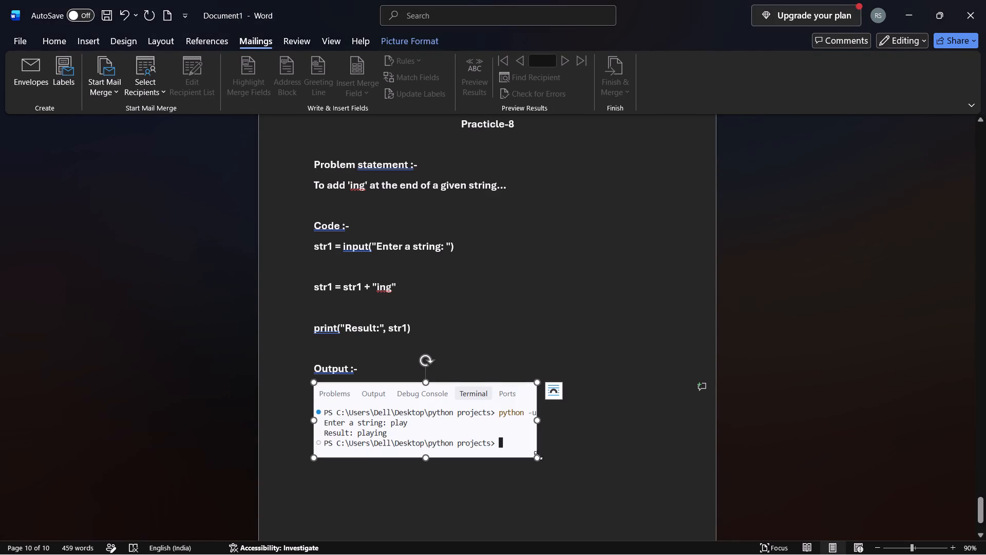
drag(537, 457, 562, 463)
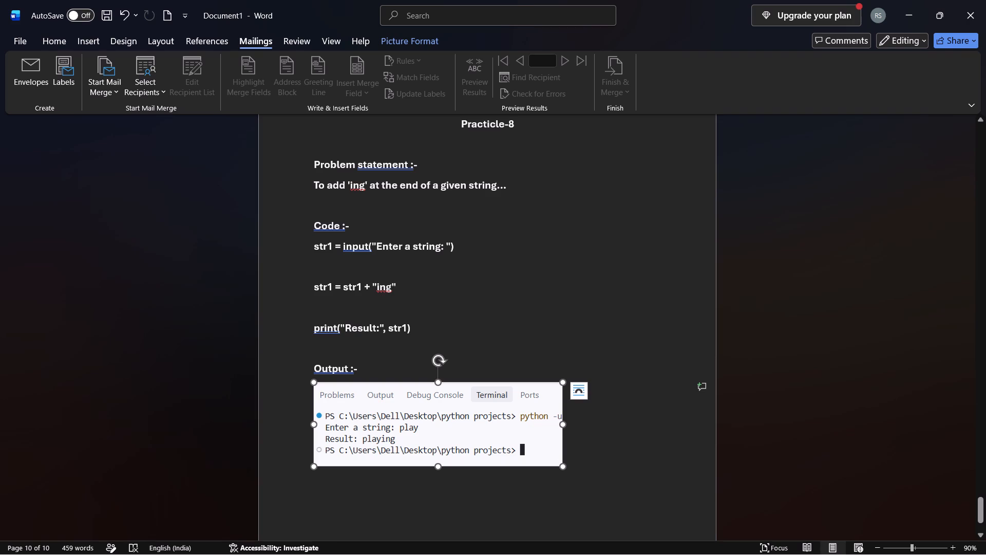
scroll(562, 453, down, 1)
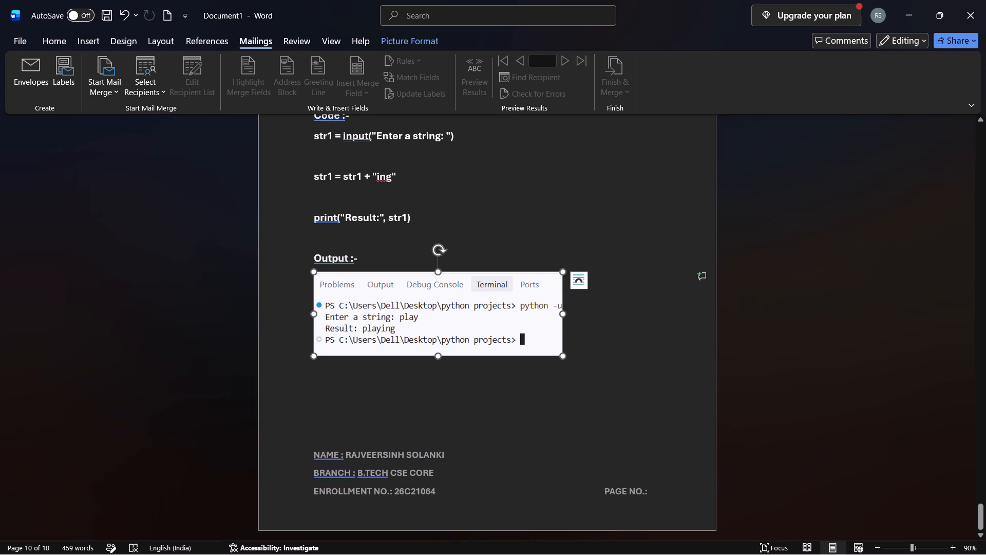
drag(561, 360, 568, 361)
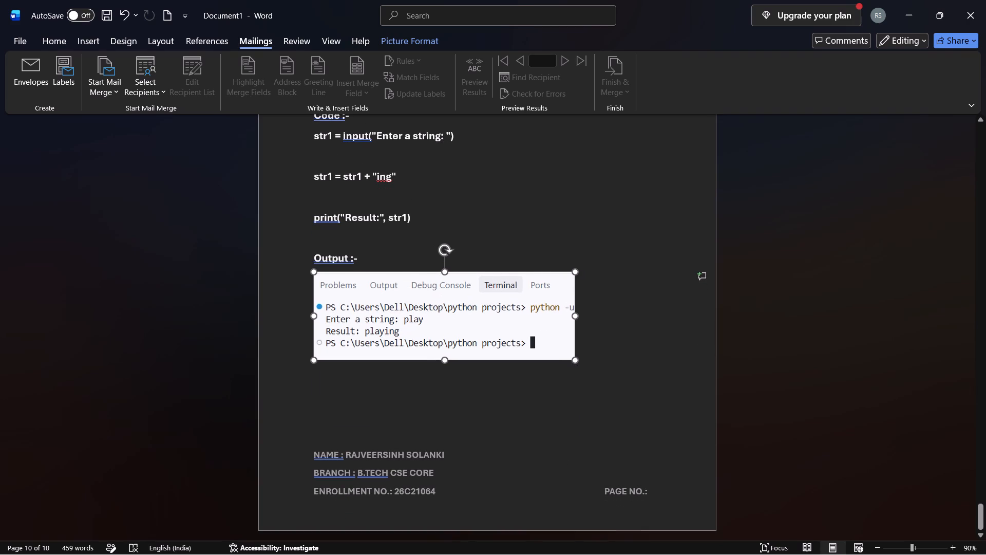
drag(568, 361, 570, 362)
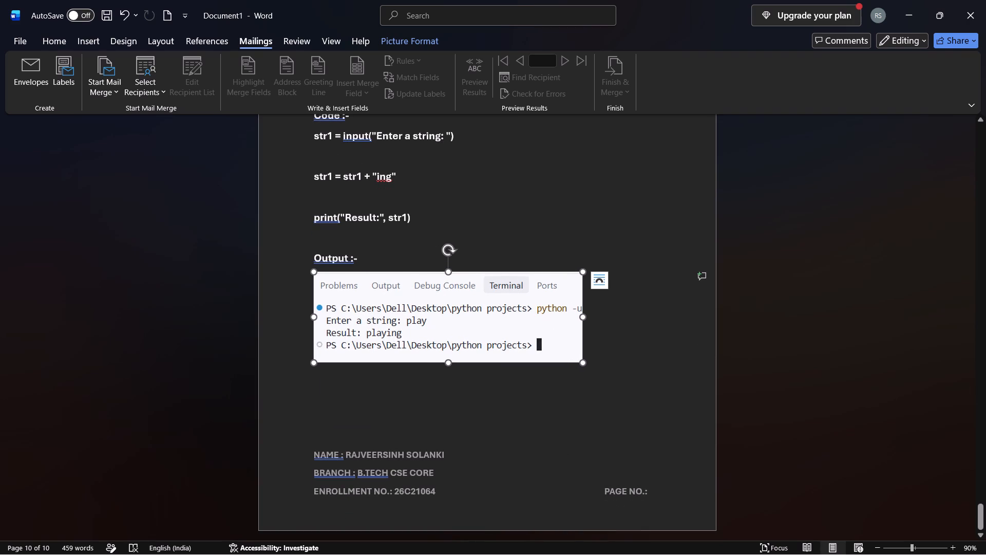
Insert five line breaks after the output screenshot to continue onto a new page 11.
click(601, 358)
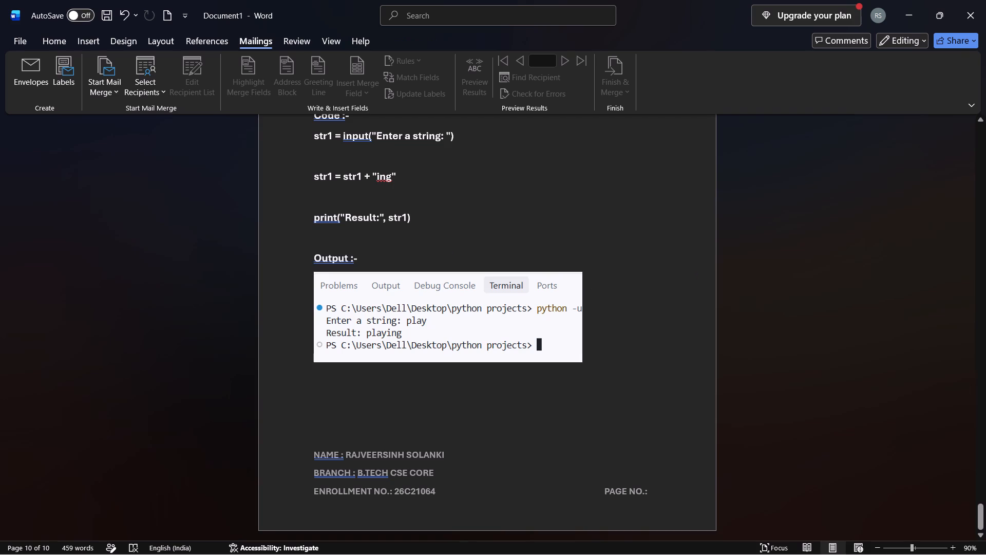
key(Return)
key(Return)
key(Return)
key(Return)
key(Return)
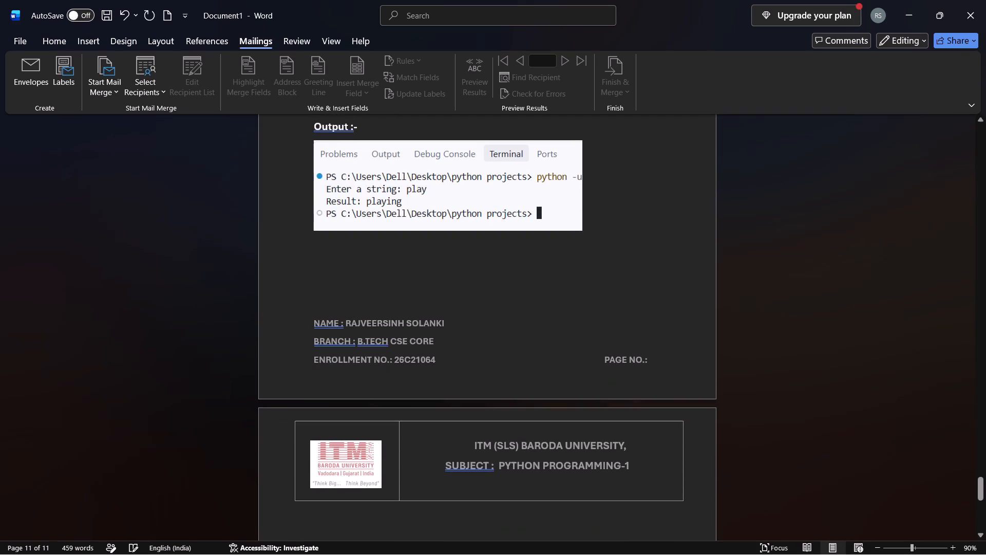
Renumber the heading above the 'ing' problem on page 10 as "Practicle-9".
scroll(601, 358, up, 2)
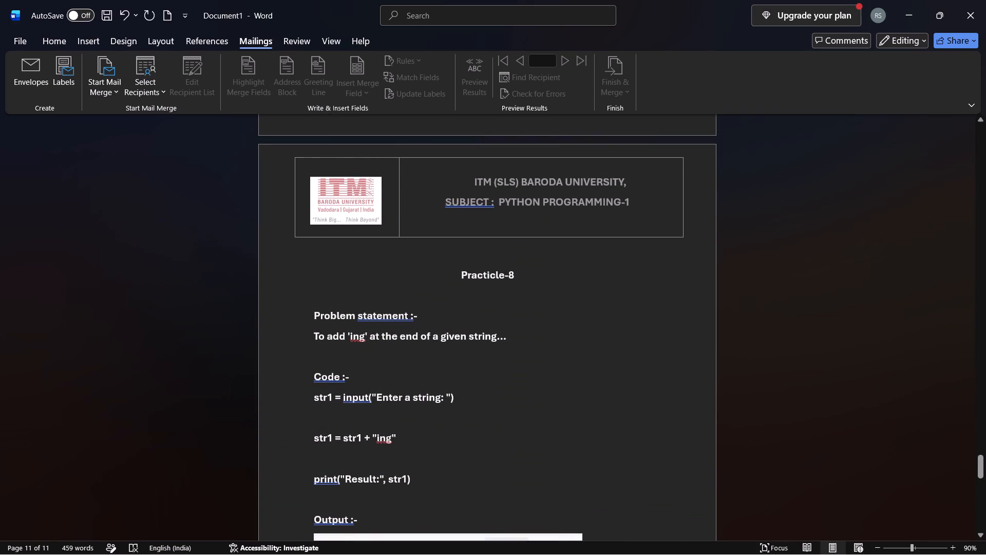
scroll(568, 263, up, 5)
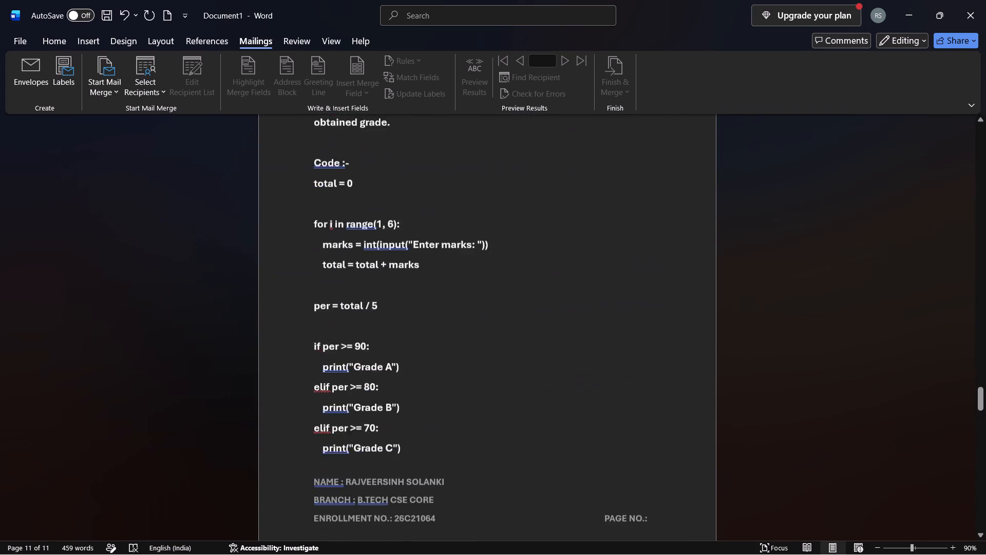
scroll(568, 263, up, 1)
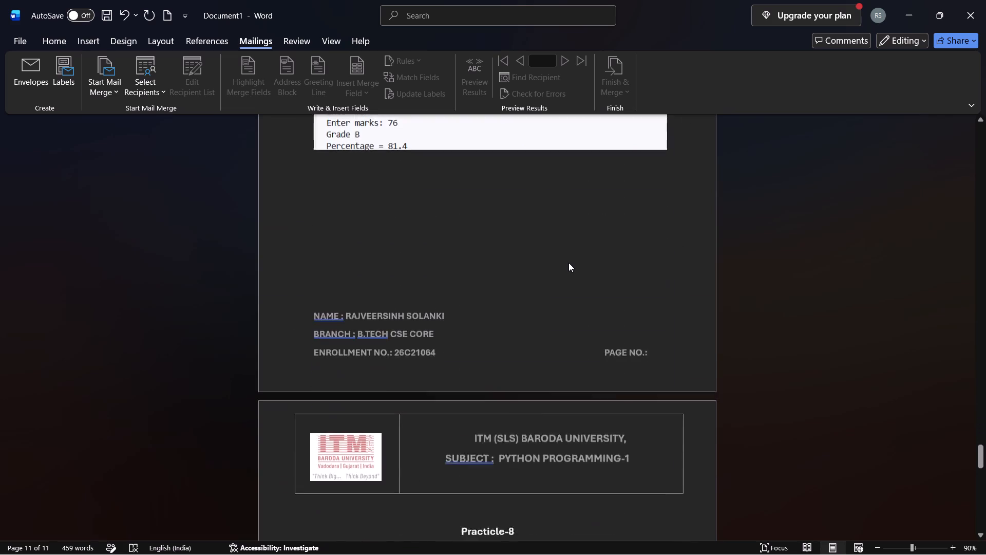
scroll(568, 263, up, 1)
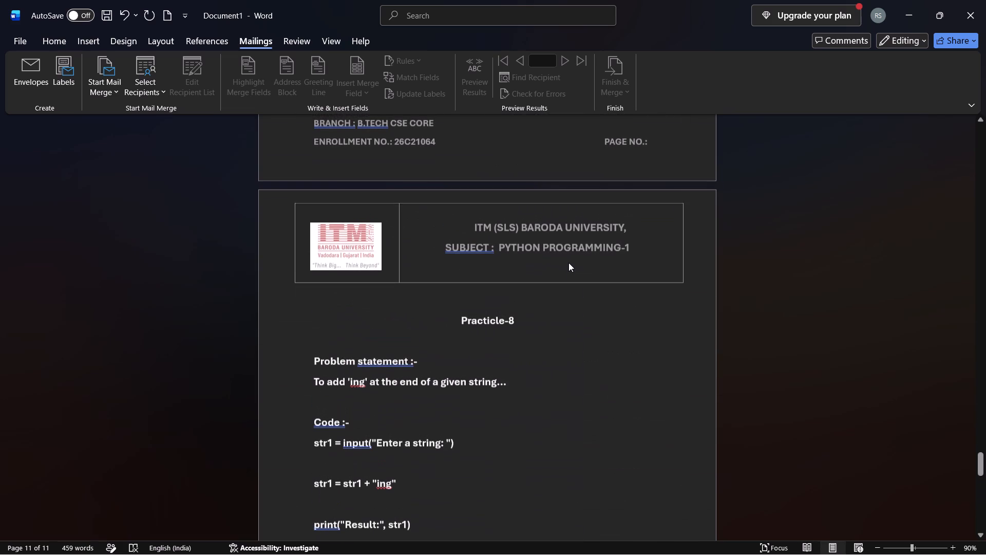
click(525, 324)
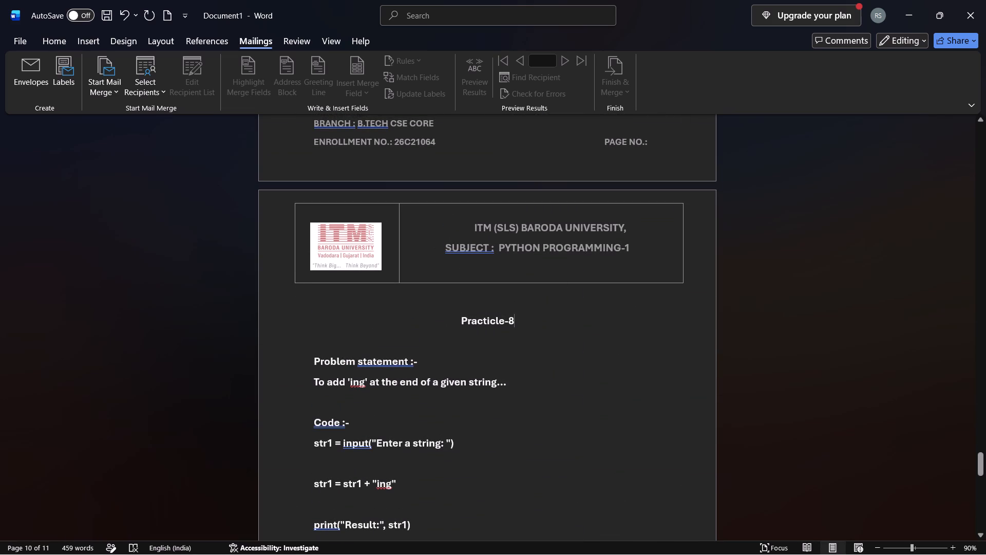
key(BackSpace)
key(9)
Copy the "Practicle-9" heading and "Problem statement :-" label from page 10 and paste them on page 11 below a blank line.
drag(458, 319, 445, 357)
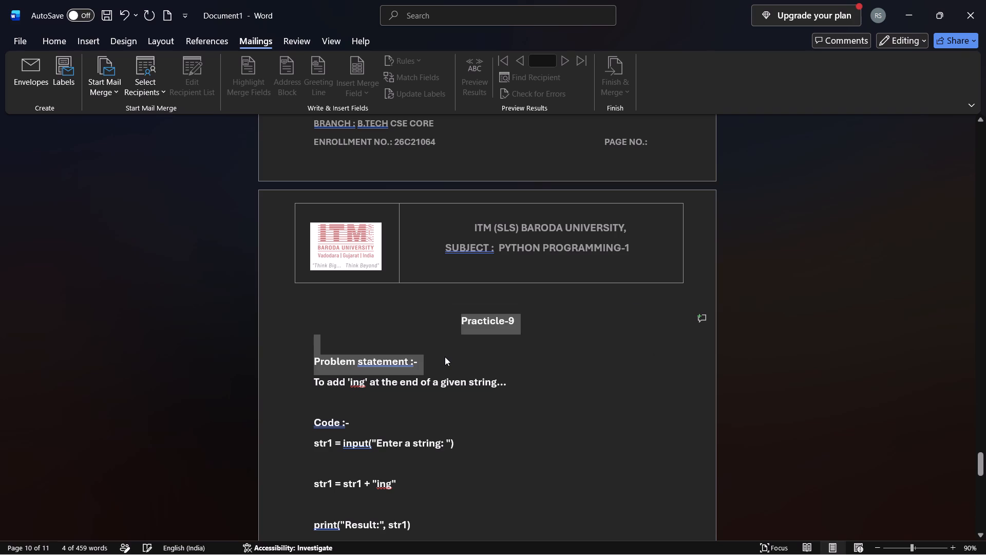
key(ctrl+c)
key(ctrl+c)
scroll(445, 357, down, 2)
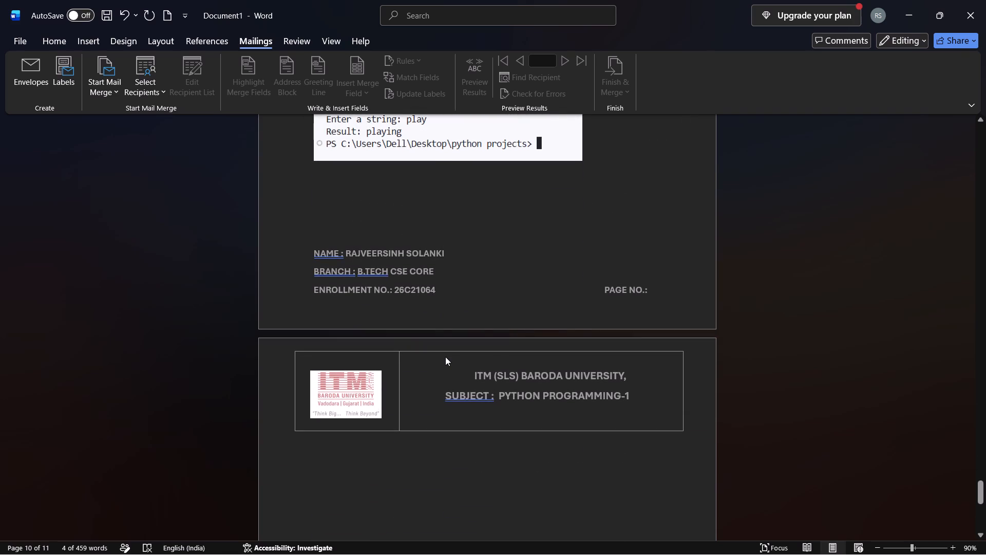
click(435, 438)
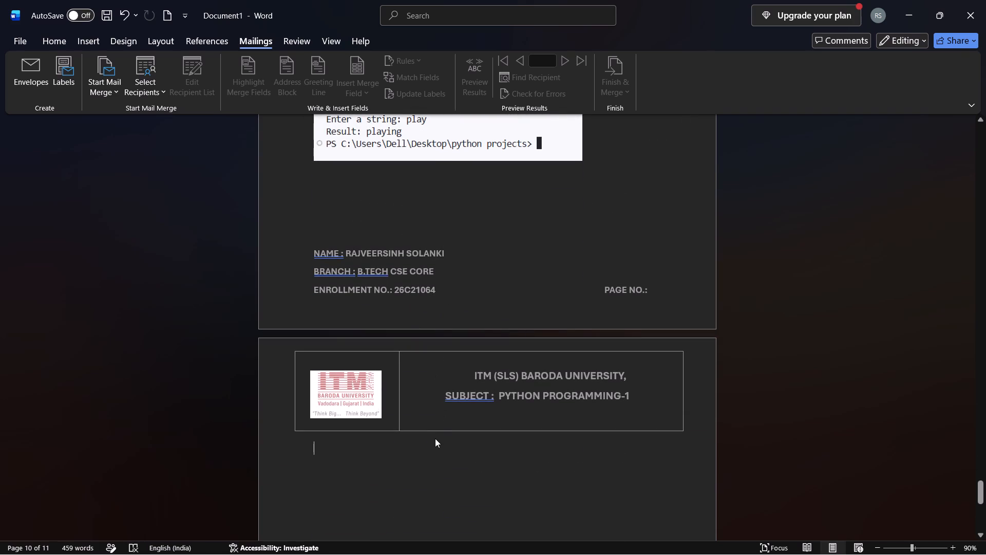
key(Return)
key(ctrl+v)
Renumber the pasted heading on page 11 as "Practicle-10".
scroll(435, 438, down, 1)
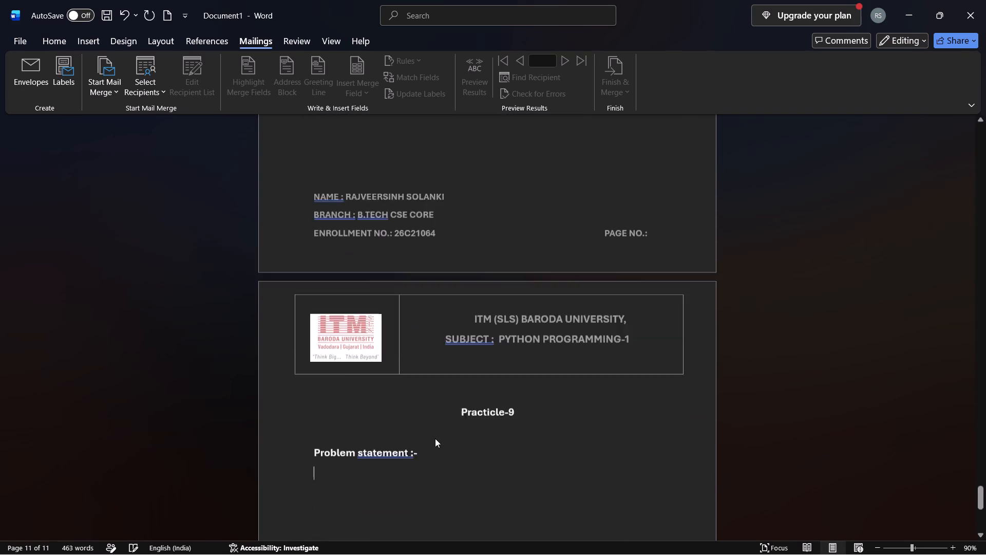
scroll(435, 438, down, 2)
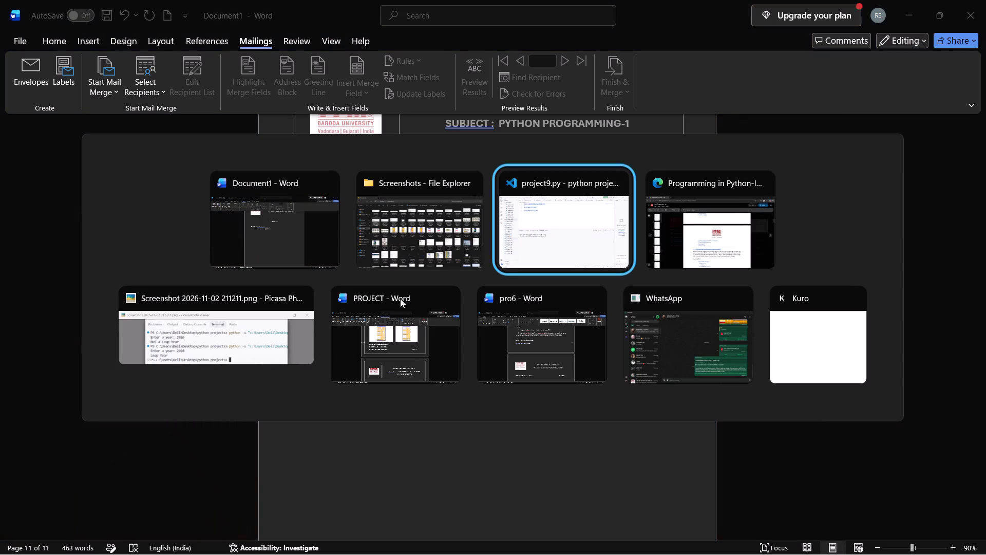
scroll(400, 299, right, 1)
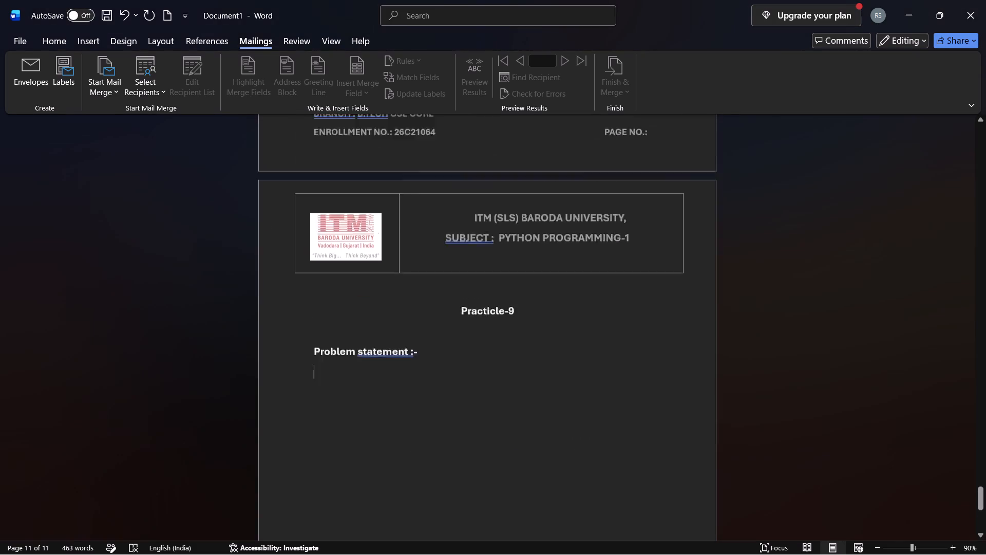
scroll(400, 299, right, 1)
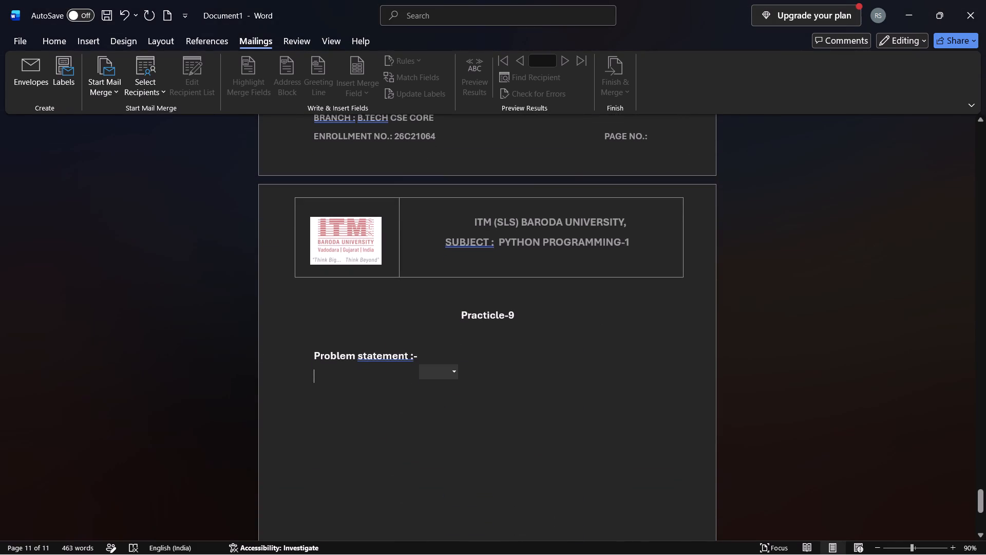
click(525, 323)
key(BackSpace)
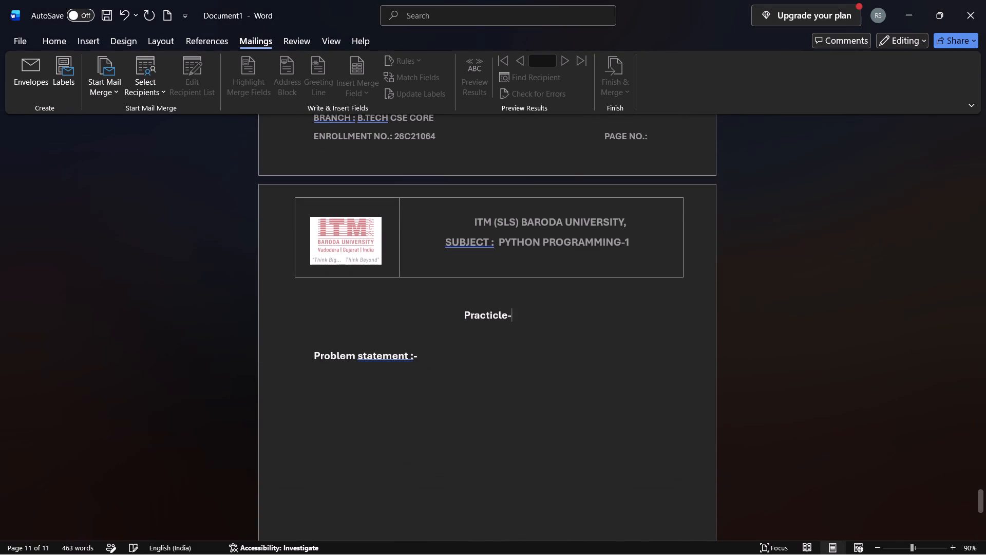
text(10)
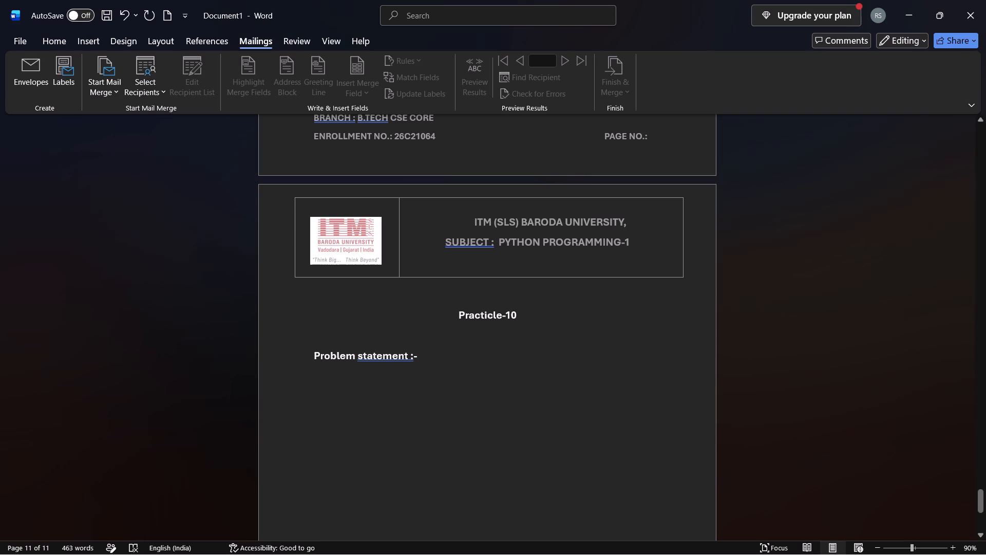
Copy the P6-1 statement "Write a Python program for list and its various in-built methods." from the Lab Reference PDF and paste it under Practicle-10's "Problem statement :-".
click(421, 359)
click(422, 378)
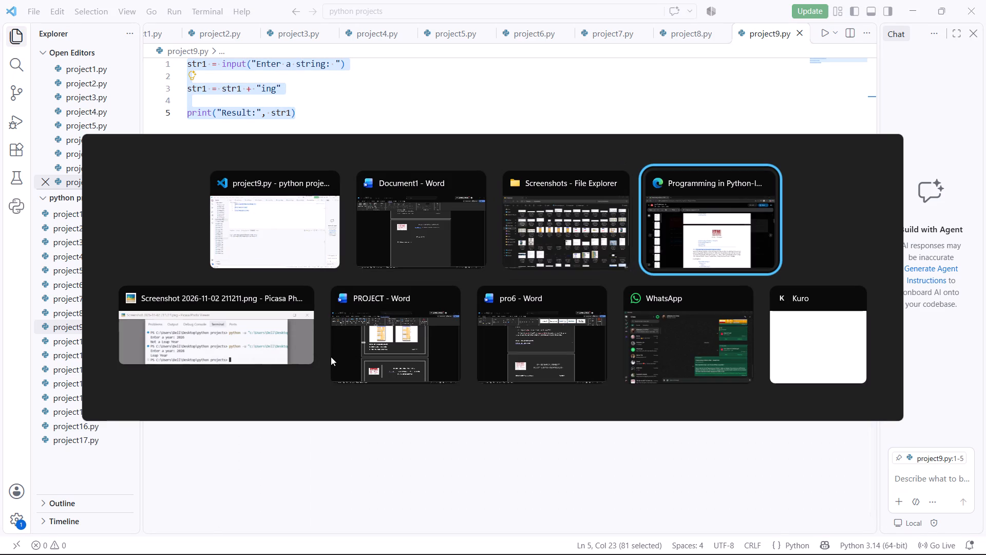
scroll(331, 357, down, 3)
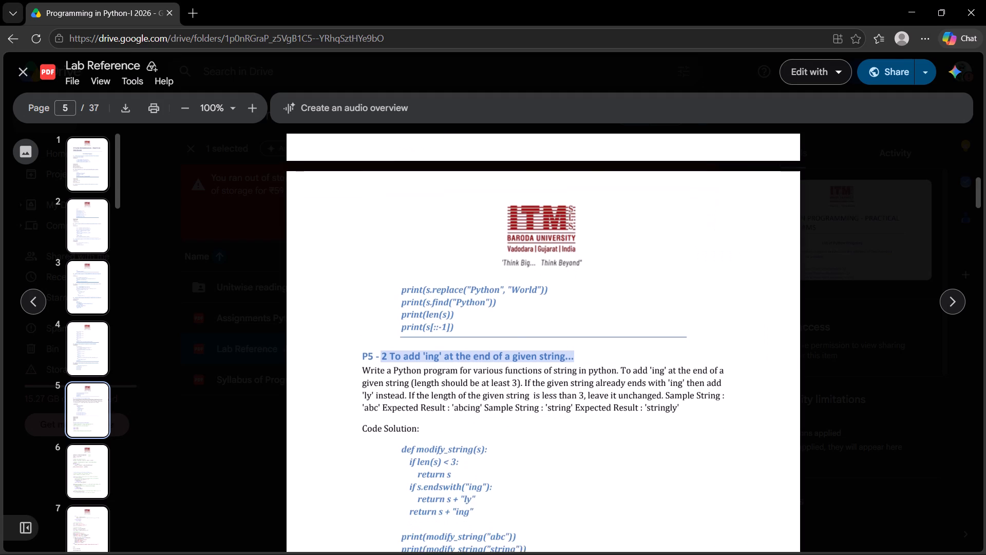
scroll(331, 357, down, 13)
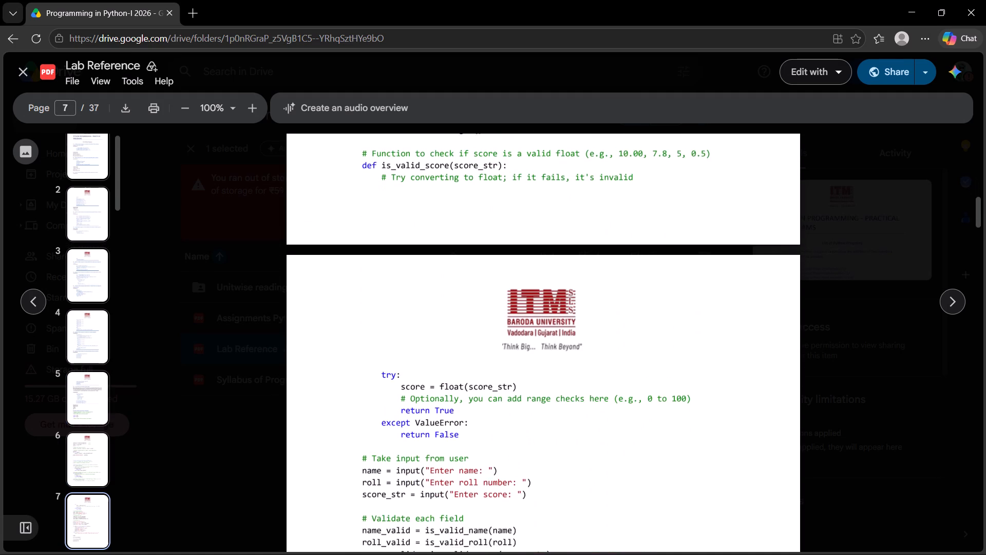
scroll(331, 357, down, 6)
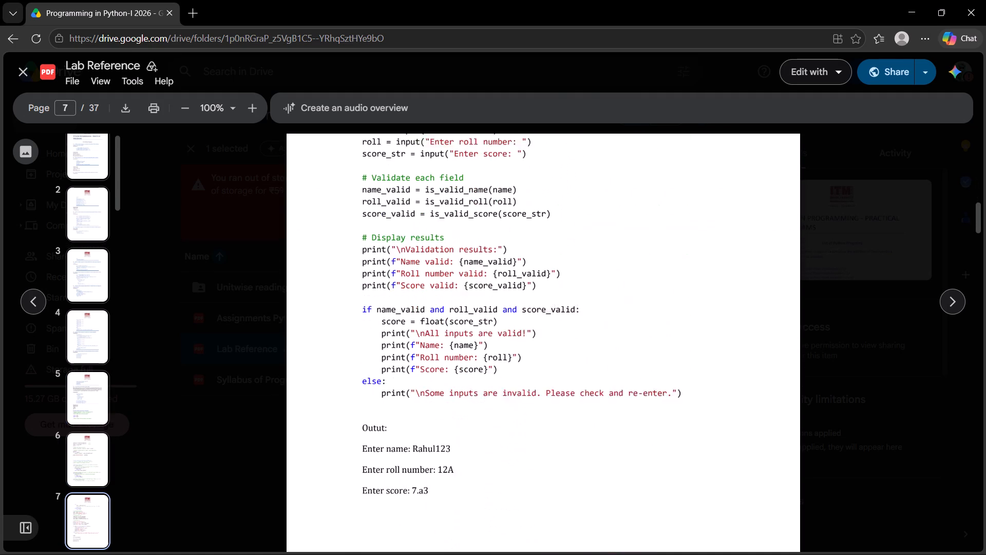
scroll(331, 357, down, 5)
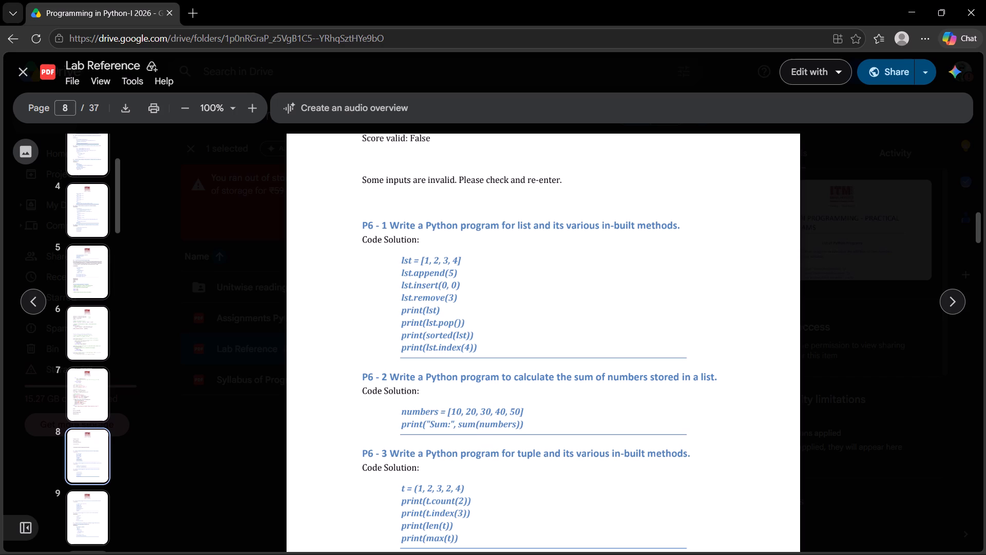
drag(391, 224, 653, 225)
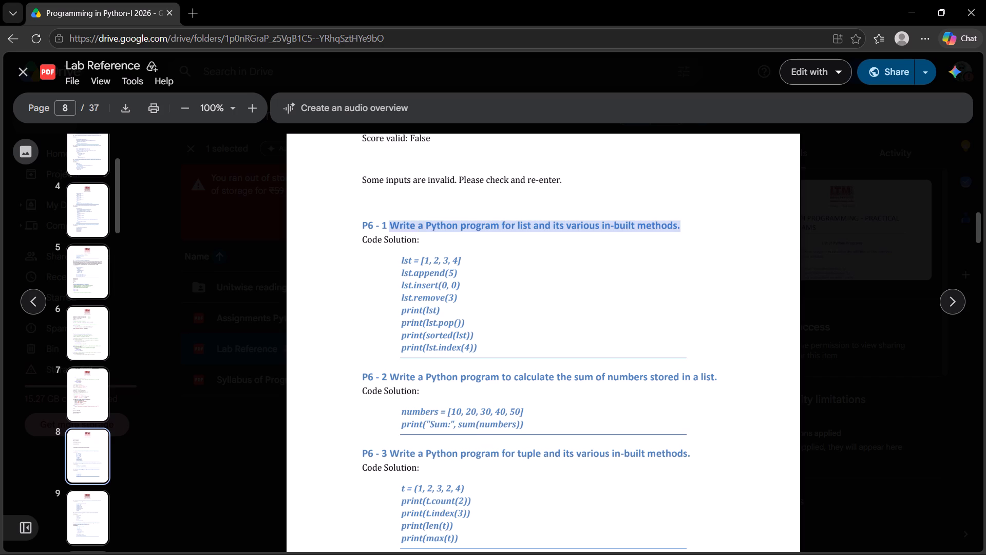
drag(653, 225, 670, 226)
key(ctrl+c)
key(ctrl+c)
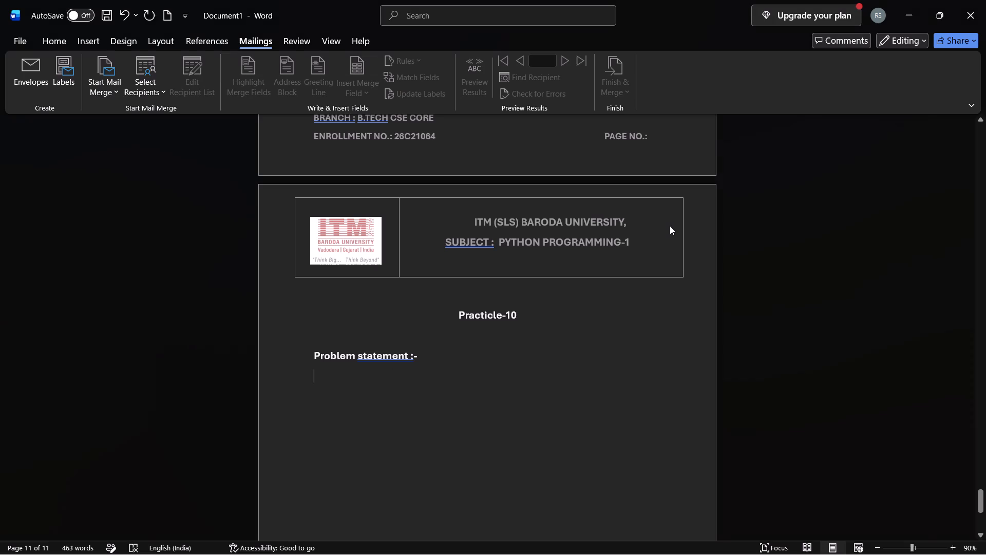
key(ctrl+v)
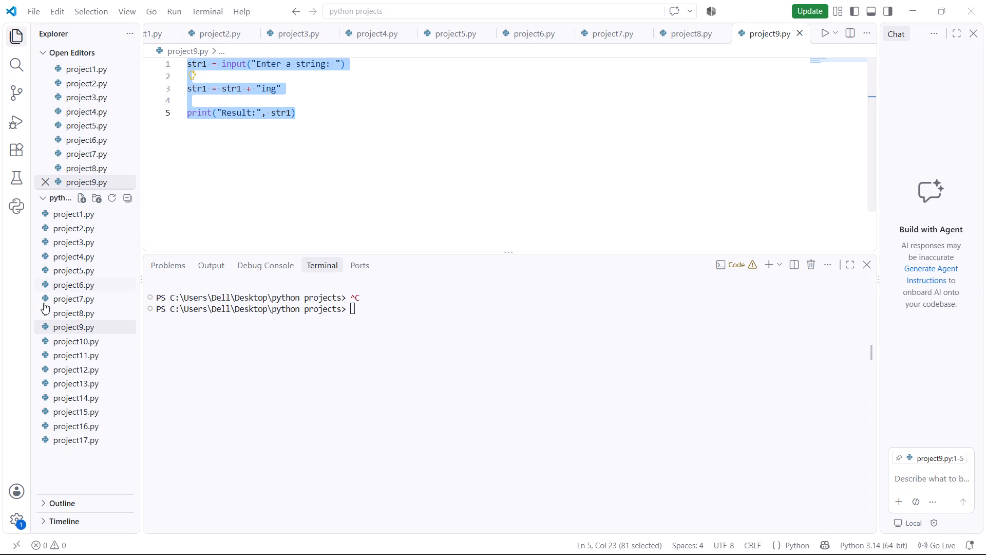
Switch to Visual Studio Code, open project10.py and copy its entire code.
click(71, 342)
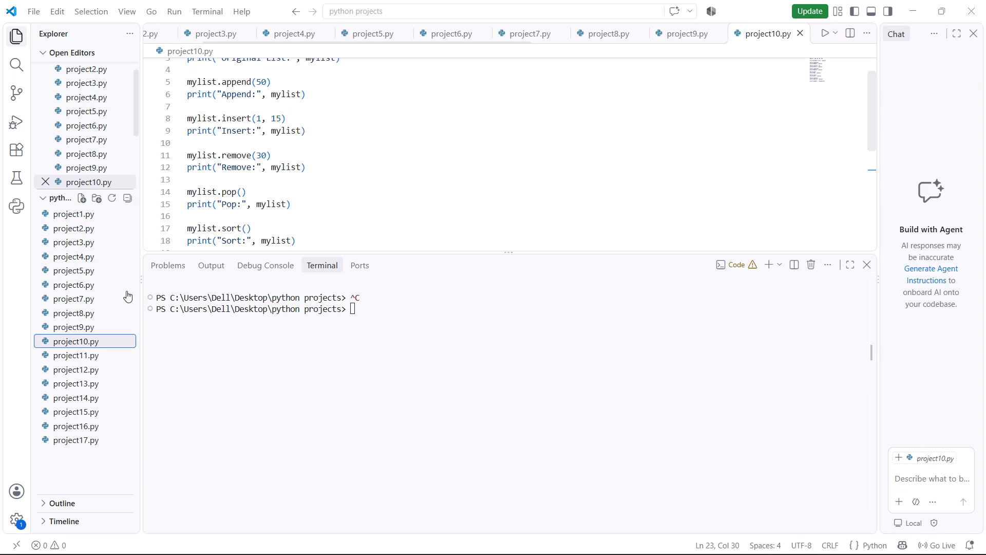
scroll(348, 122, up, 8)
key(ctrl+a)
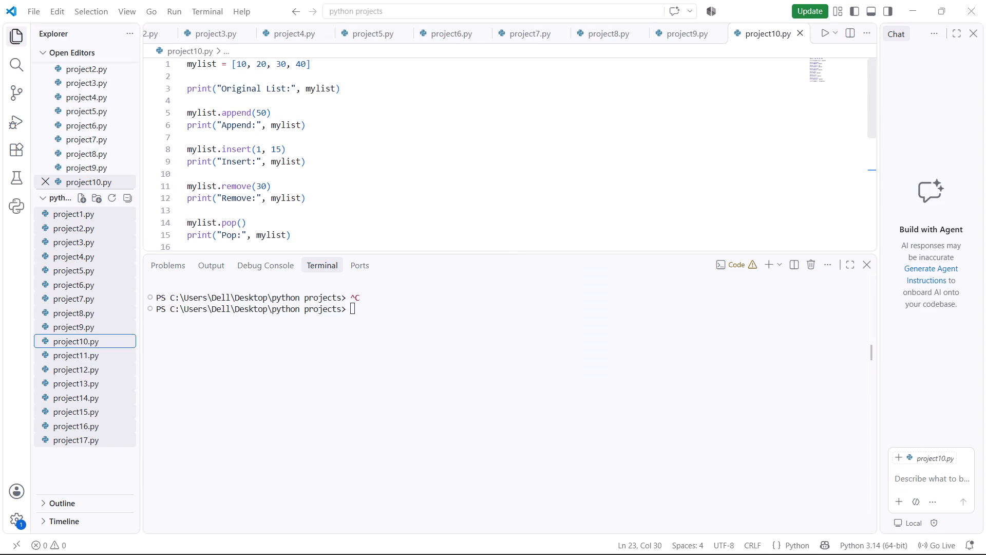
click(348, 122)
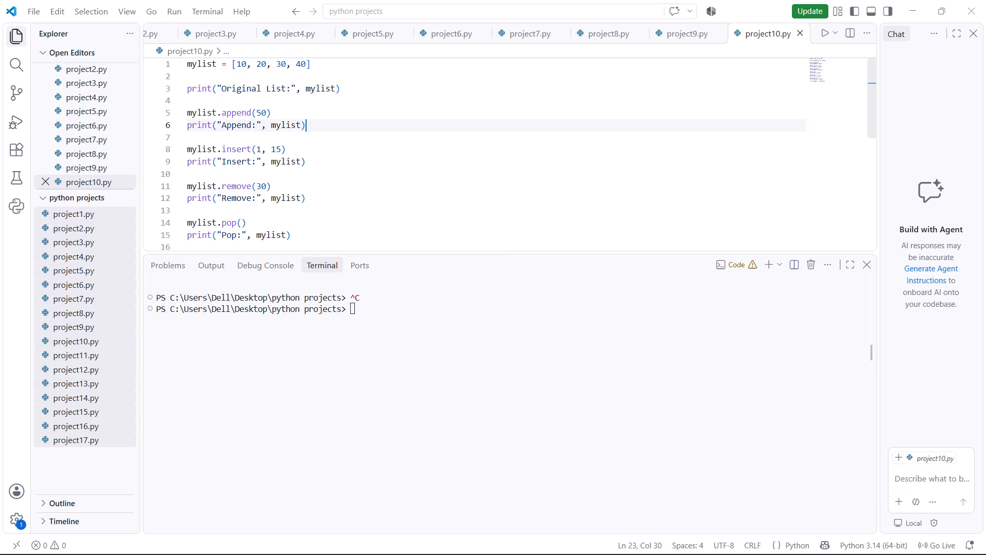
key(ctrl+a)
key(ctrl+c)
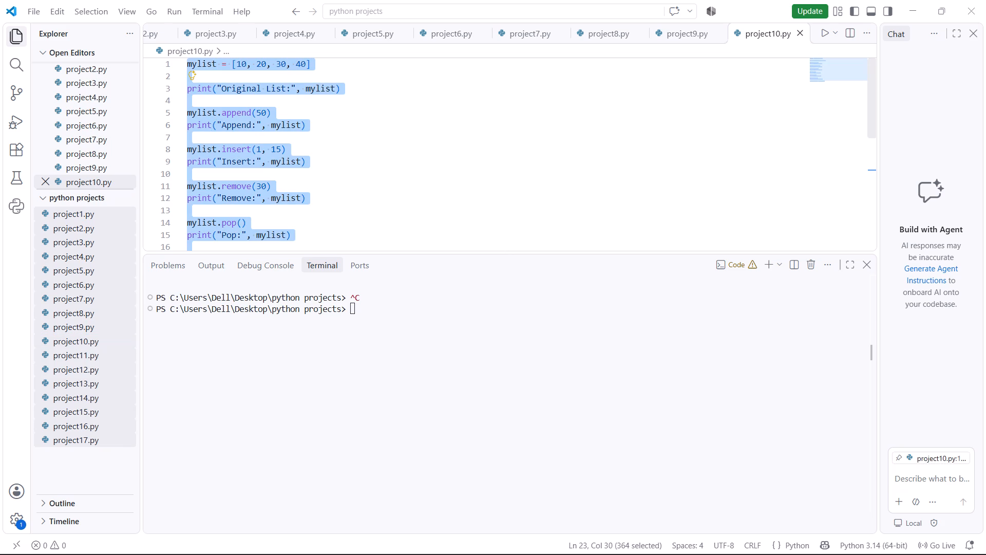
key(ctrl+c)
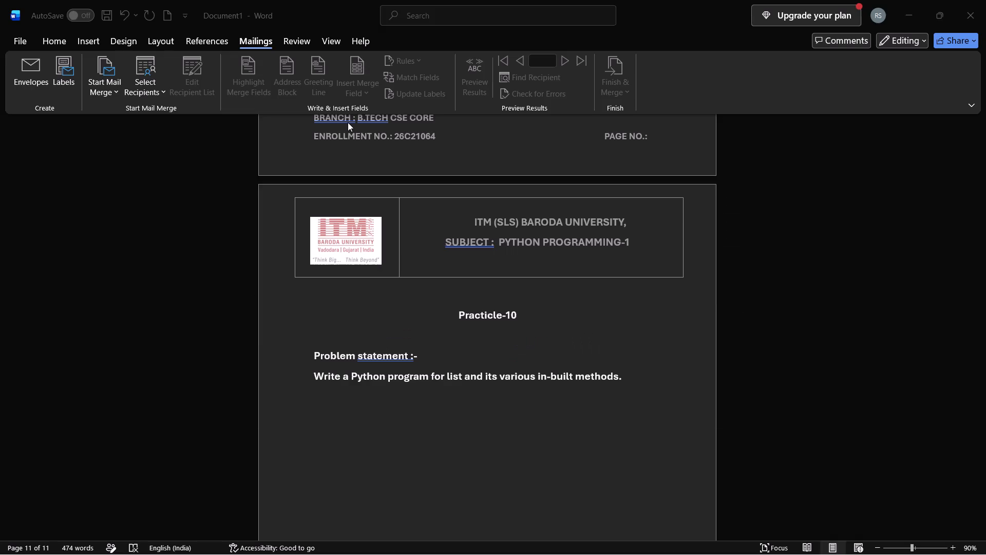
In the Word document, add a "Code :-" label after a blank line below the problem statement and paste the copied code beneath it.
key(Return)
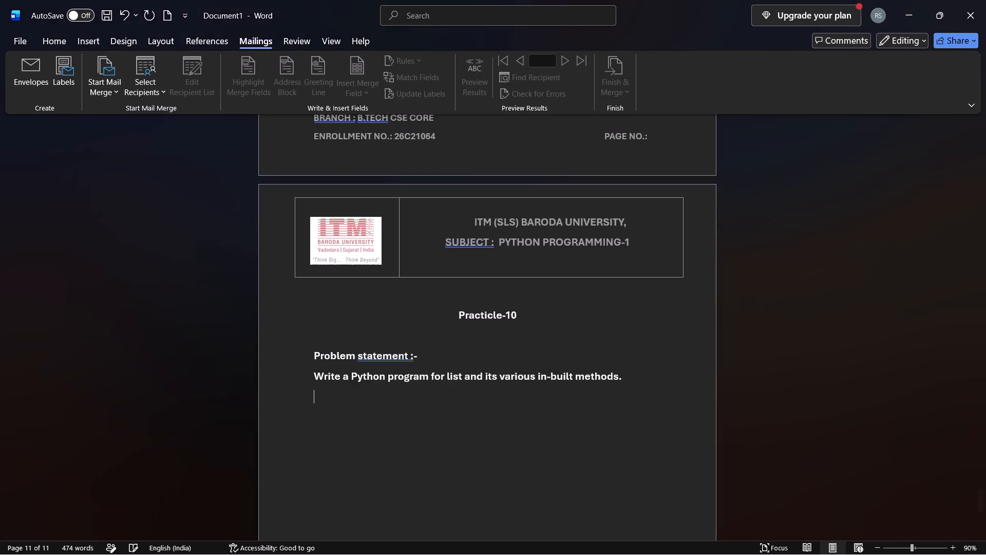
key(Return)
text(Code)
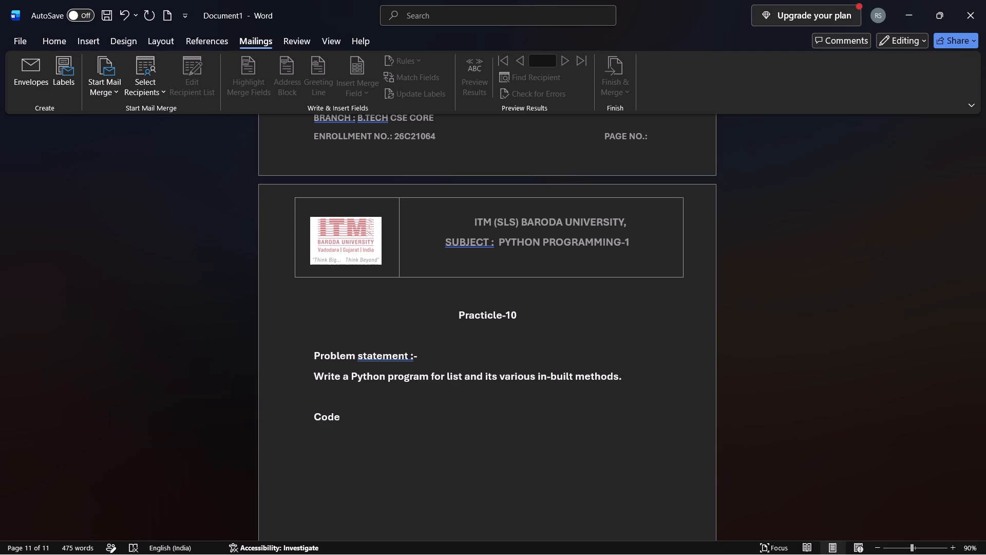
key(shift+colon)
key(Left)
key(space)
key(Right)
key(minus)
key(Return)
key(ctrl+v)
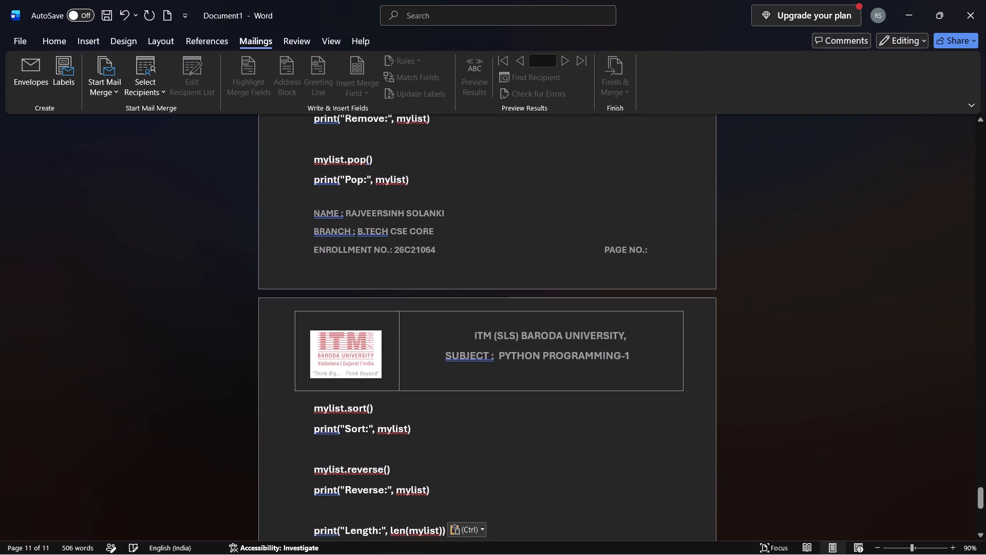
Insert four line breaks before mylist.pop() to move that code block onto page 12.
click(311, 155)
key(Return)
key(Return)
key(Return)
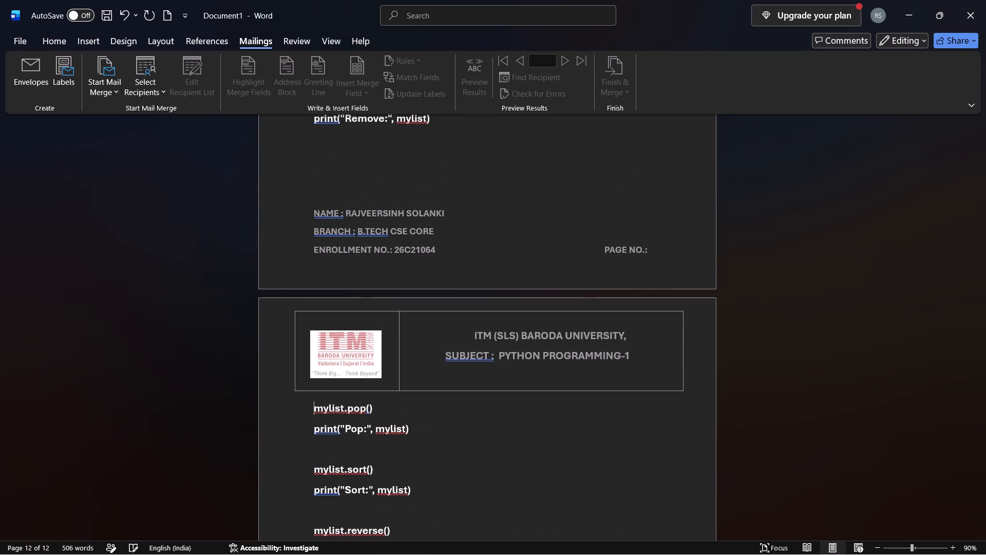
scroll(331, 216, down, 1)
key(Return)
Add an "Output :-" label below the last code line, print("Length:", len(mylist)), on page 12.
scroll(331, 216, down, 1)
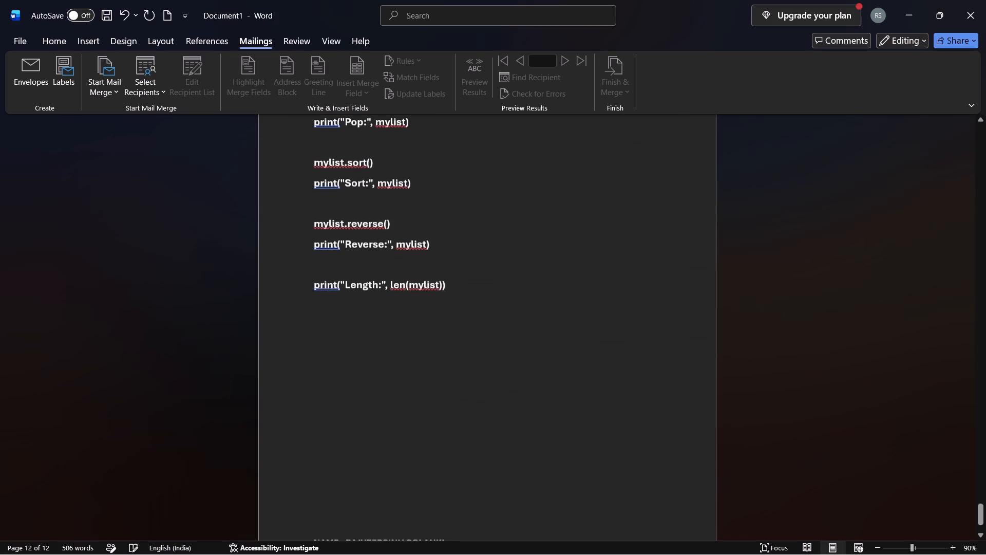
click(478, 304)
key(Return)
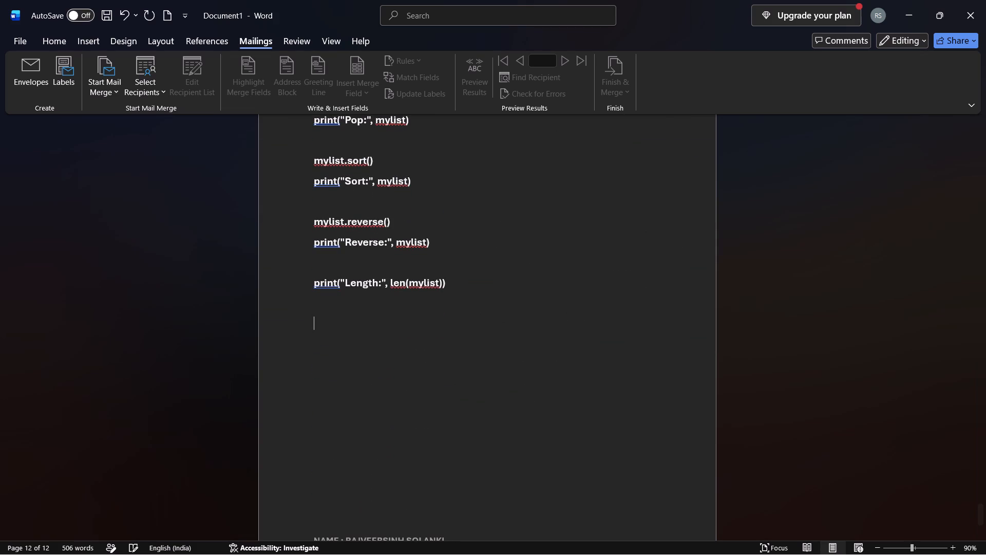
text(Ot)
key(BackSpace)
key(u)
text(tput)
key(space)
text(:-)
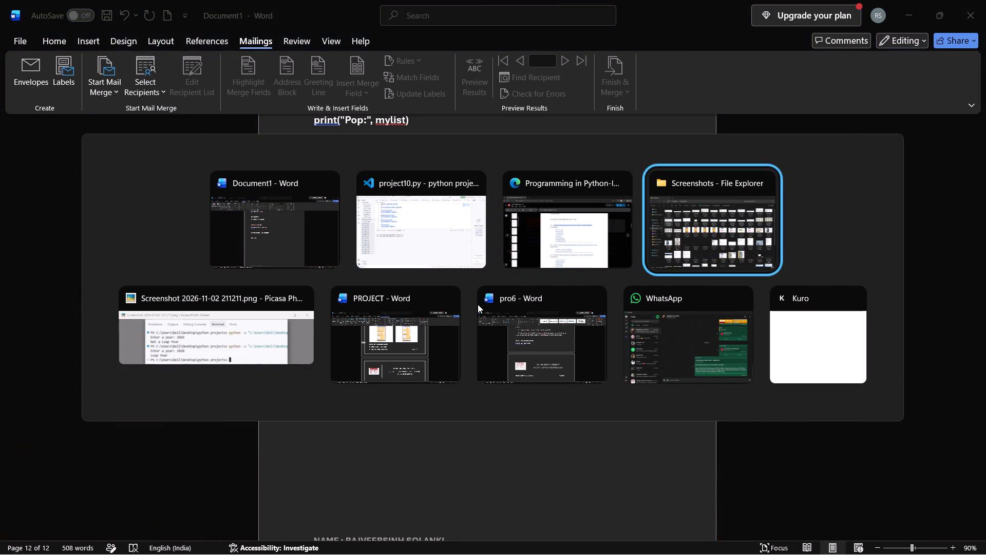
scroll(544, 252, up, 1)
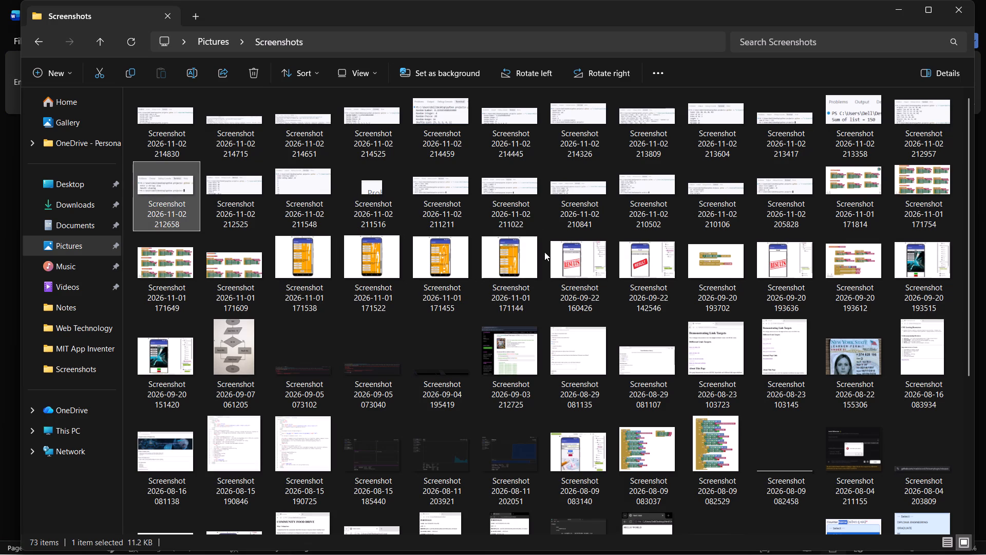
scroll(544, 252, up, 1)
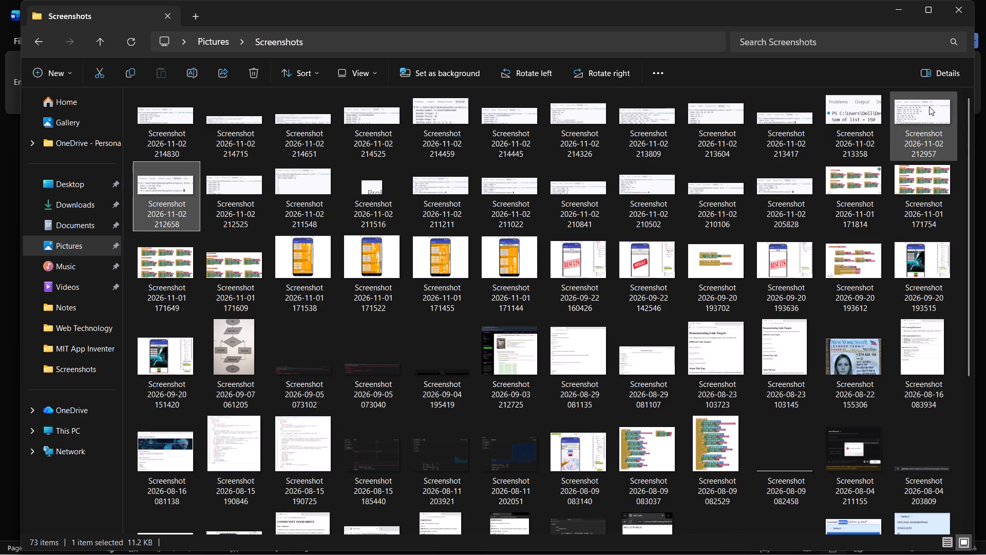
click(929, 106)
right_click(929, 106)
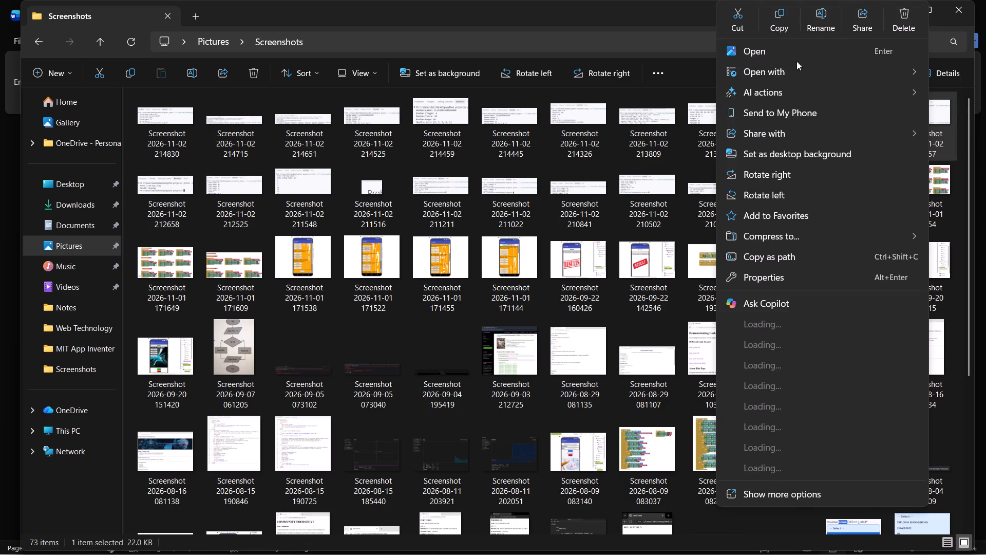
click(775, 21)
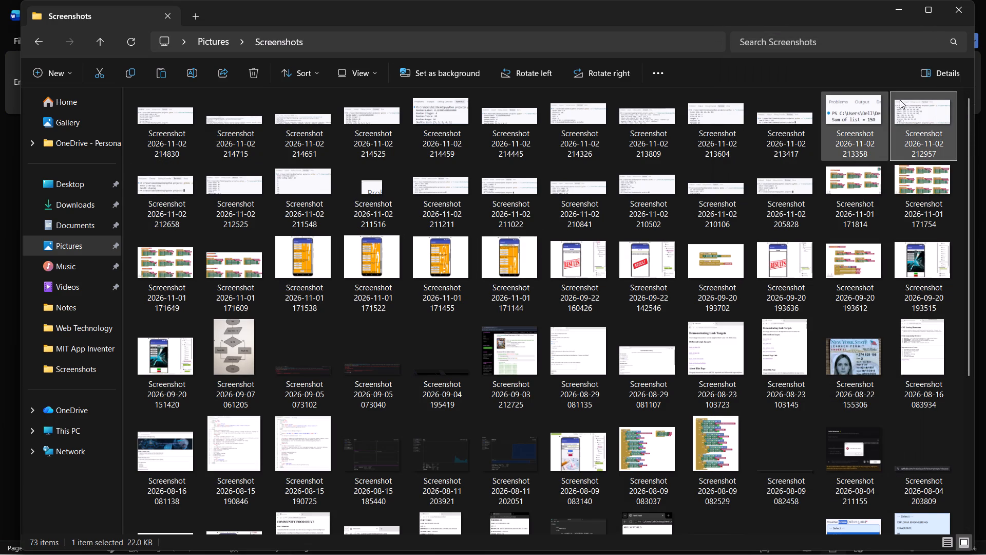
right_click(918, 116)
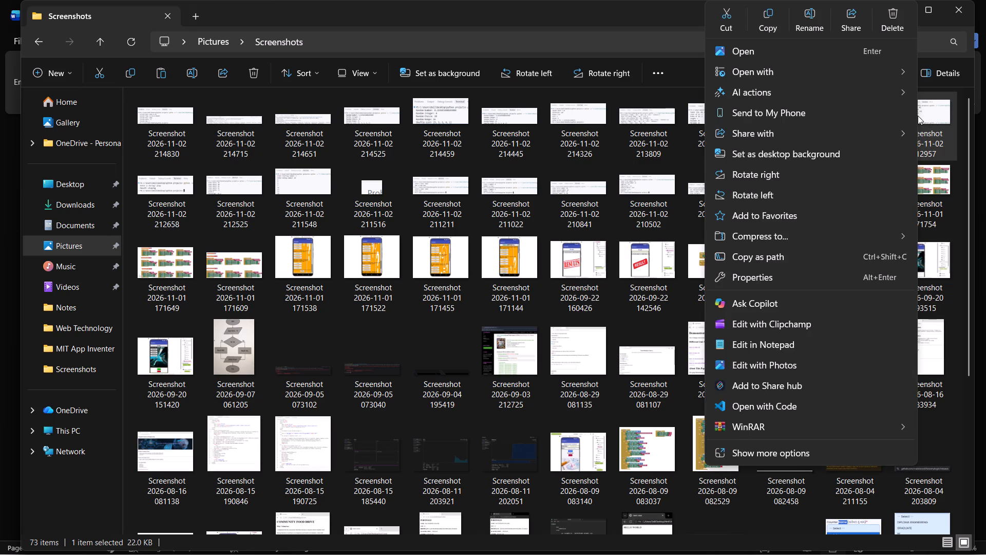
key(ctrl+c)
key(ctrl+c)
key(ctrl+c)
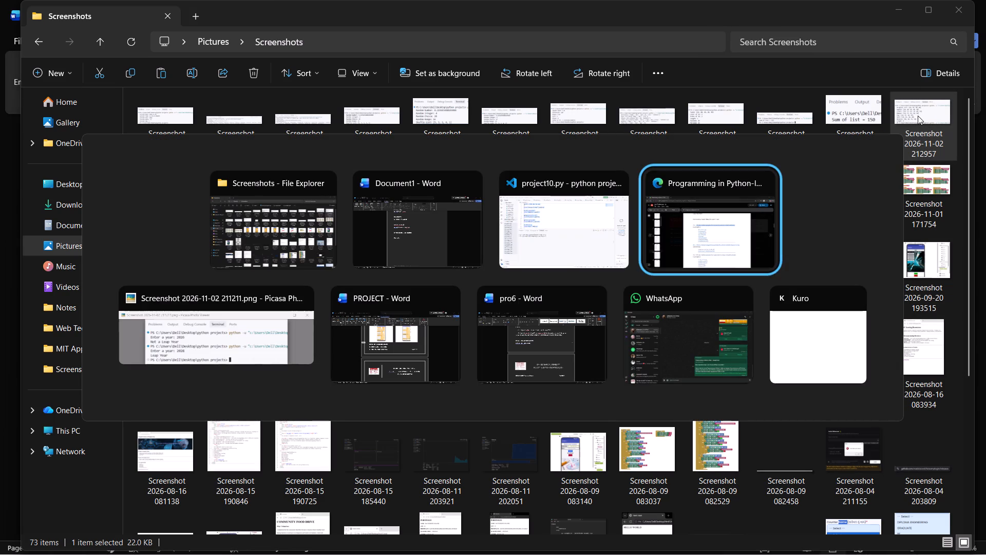
key(Return)
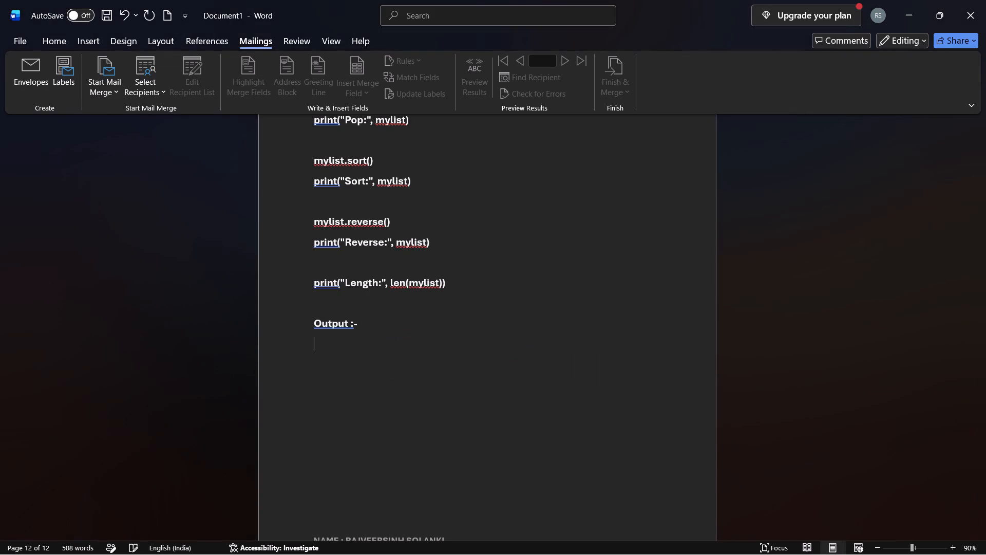
key(ctrl+v)
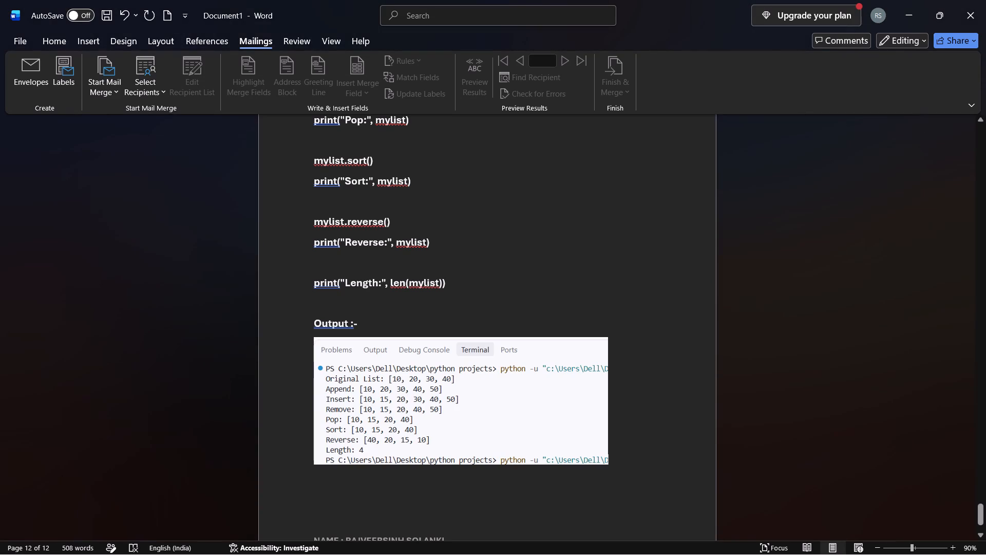
Enlarge the output screenshot on page 12 proportionally to about the full text width.
click(549, 415)
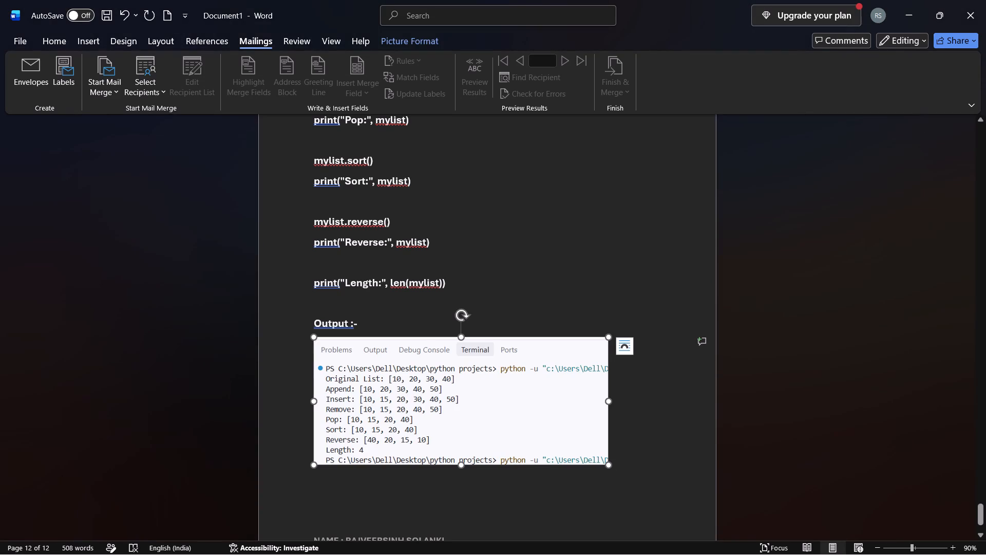
drag(603, 465, 614, 469)
drag(607, 466, 610, 467)
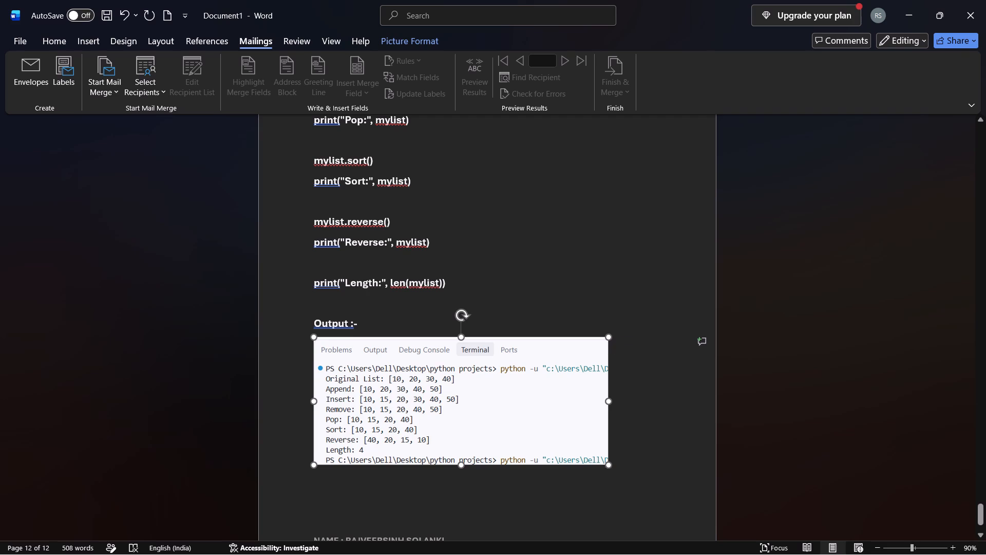
drag(610, 467, 633, 483)
Insert four line breaks below the output screenshot on page 12 to start page 13.
scroll(633, 483, down, 1)
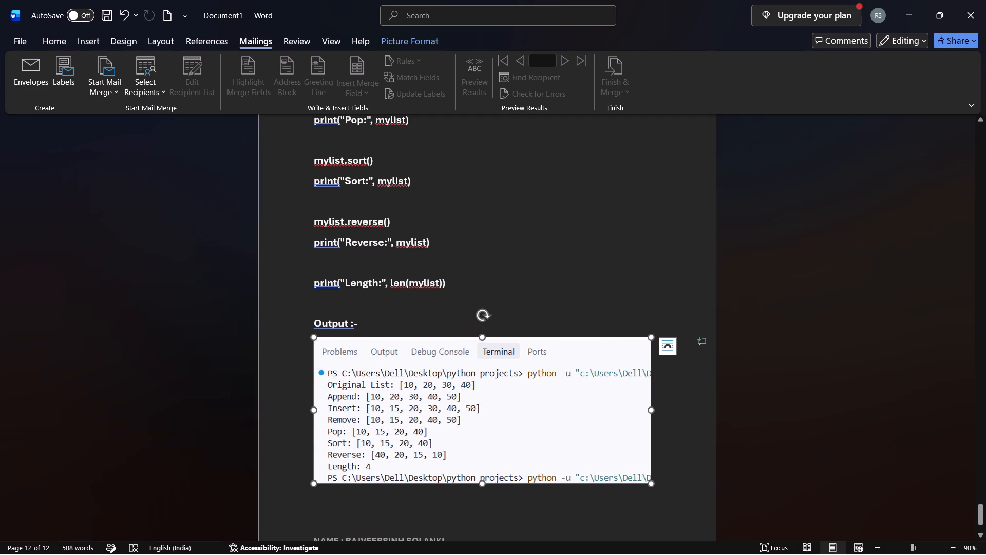
scroll(633, 483, down, 1)
click(659, 477)
key(Return)
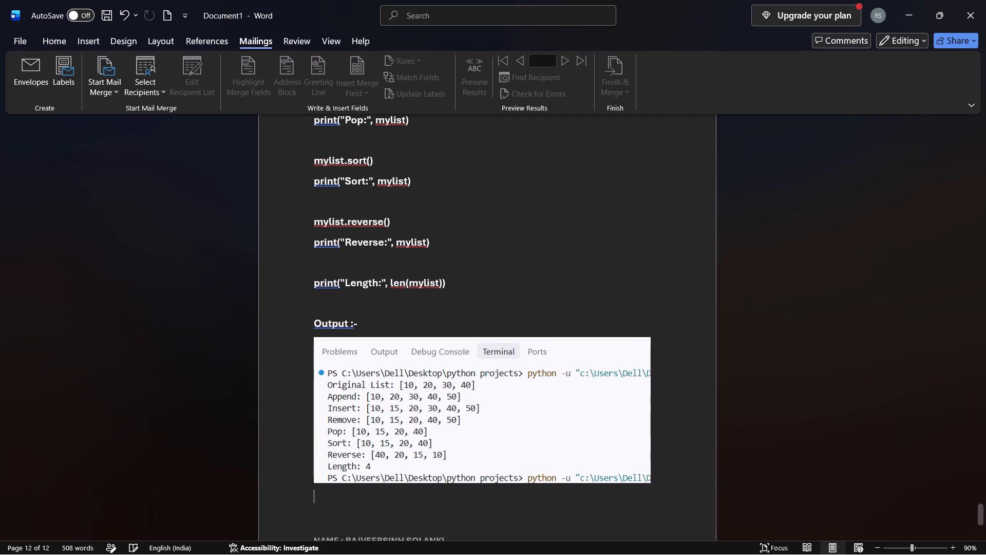
key(Return)
key(Return)
key(Return)
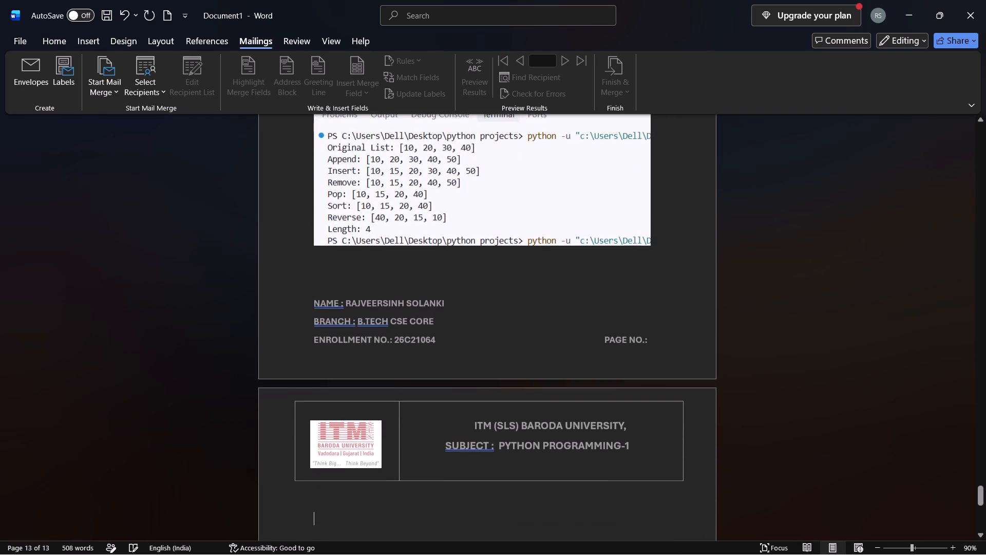
Copy the "Practicle-10" heading and "Problem statement :-" label from page 11 and paste them at the top of page 13.
scroll(659, 477, up, 2)
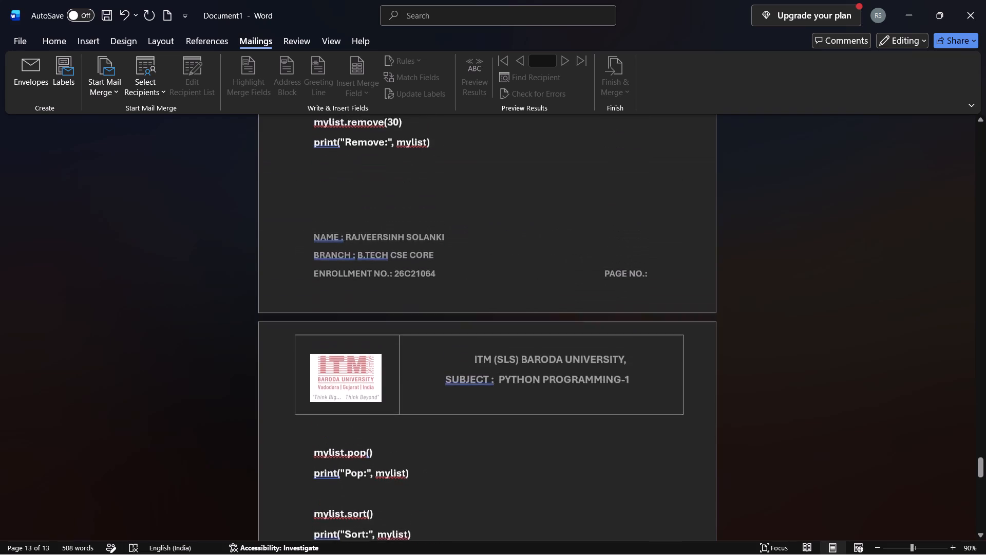
scroll(659, 477, up, 1)
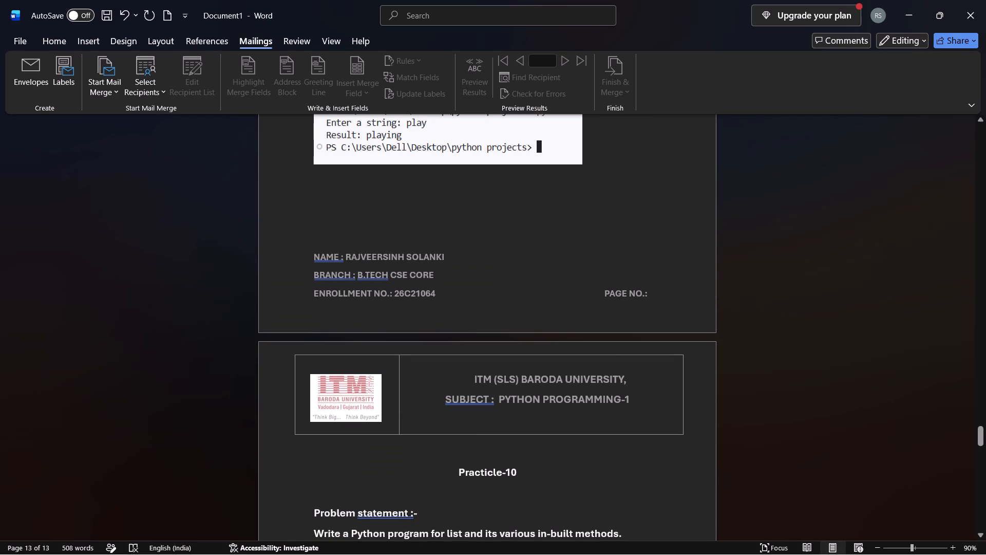
drag(447, 469, 444, 510)
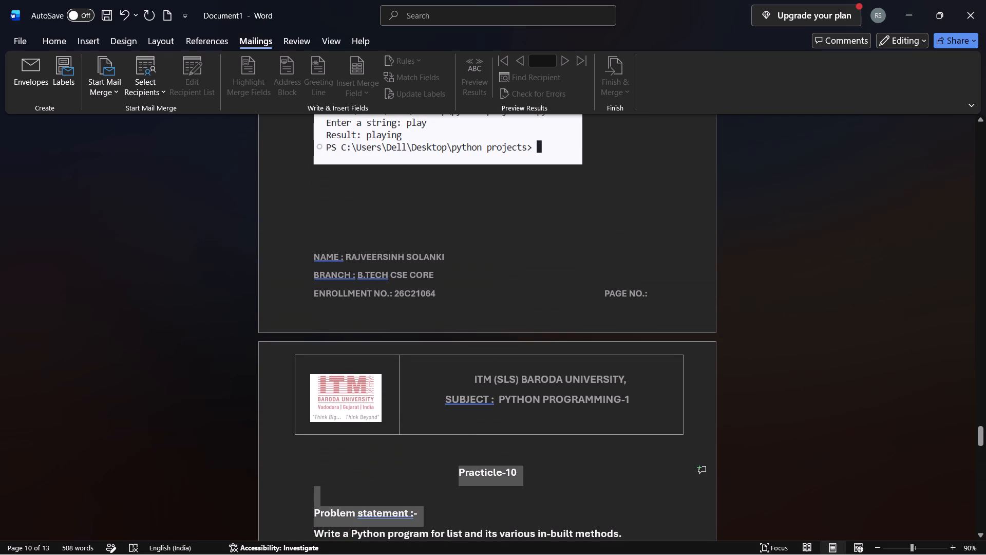
drag(444, 510, 443, 508)
key(ctrl+c)
key(ctrl+c)
scroll(443, 508, down, 1)
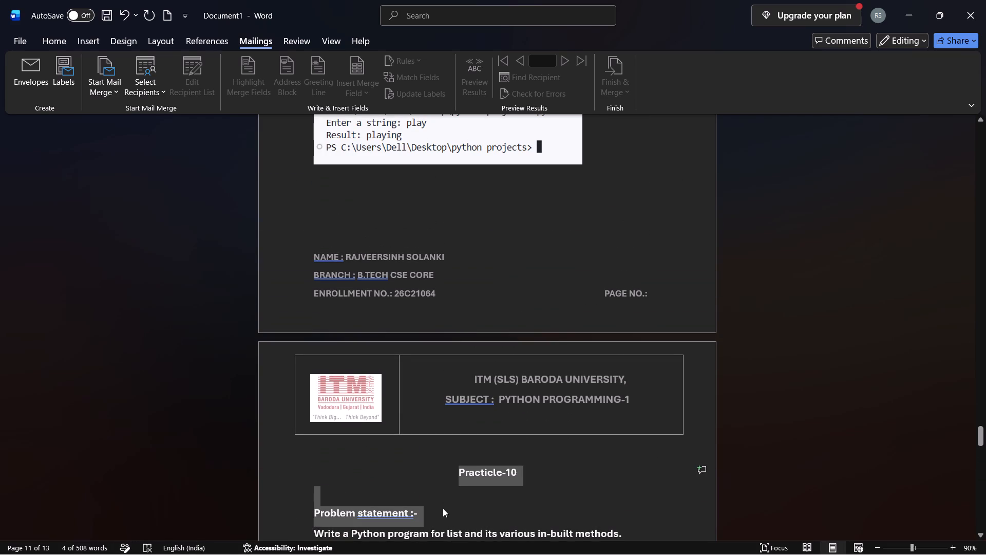
scroll(443, 508, down, 4)
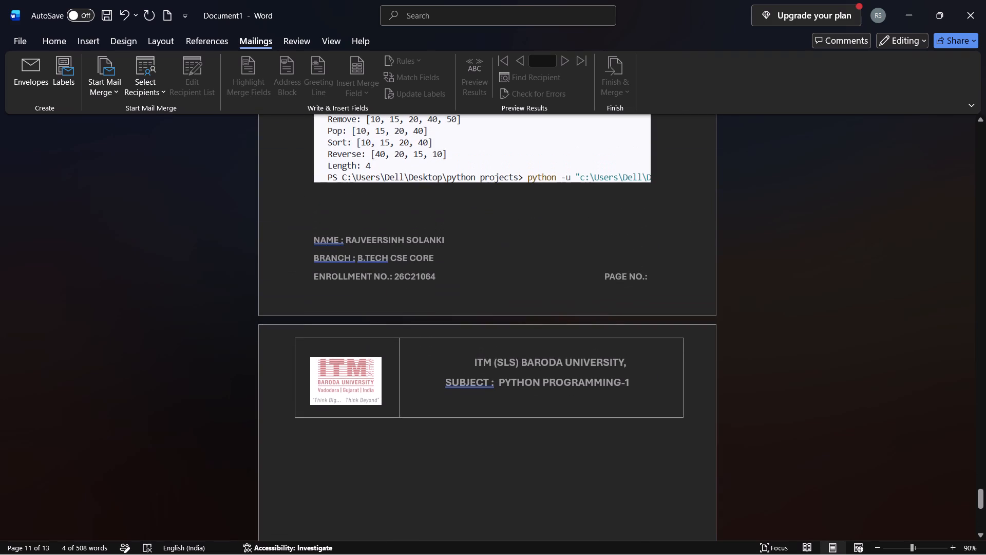
click(466, 456)
key(ctrl+v)
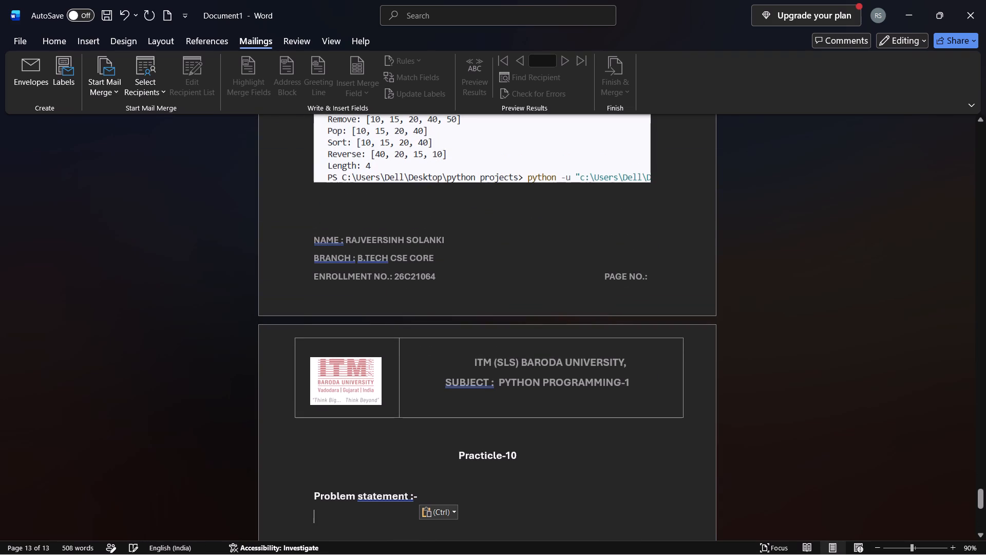
Renumber the pasted heading on page 13 as Practicle-11.
scroll(466, 456, down, 1)
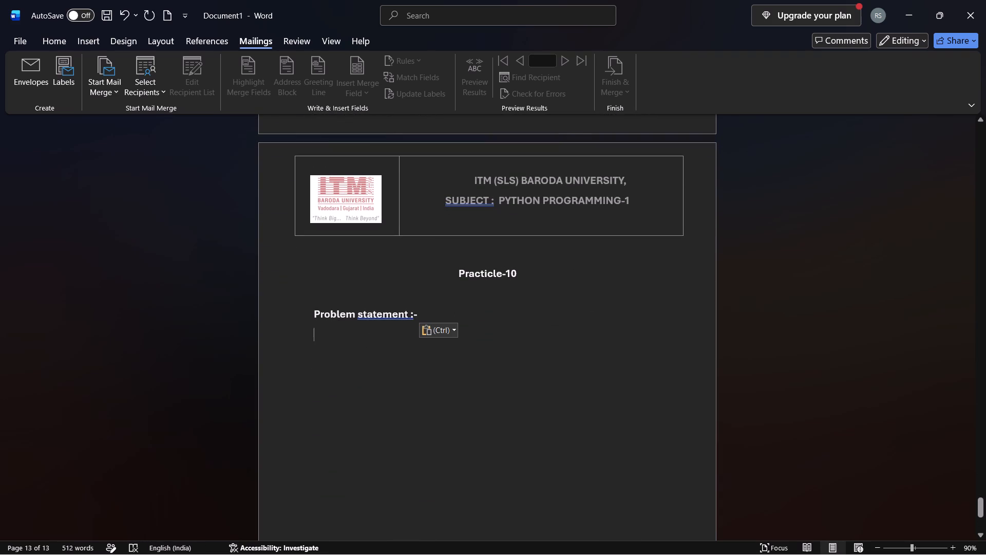
click(534, 263)
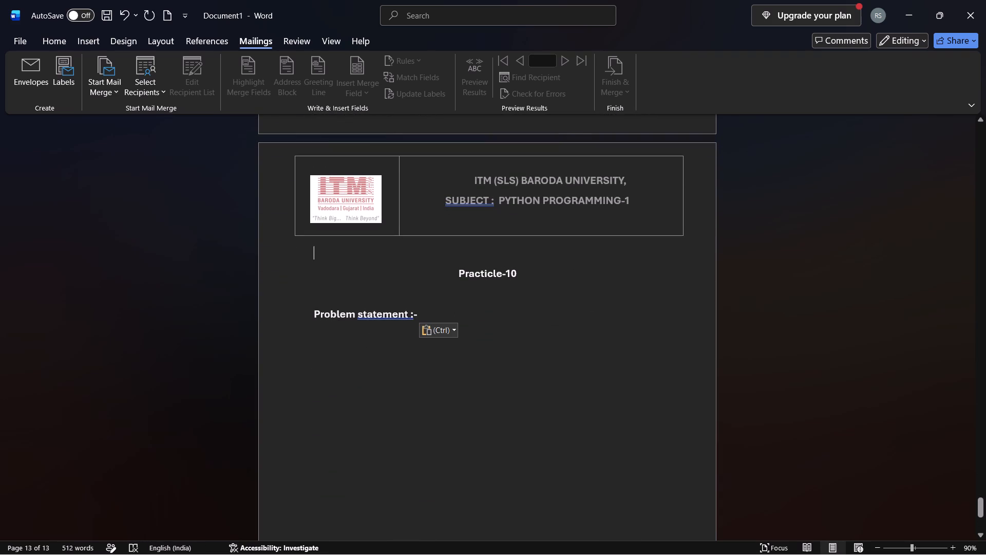
click(534, 268)
key(BackSpace)
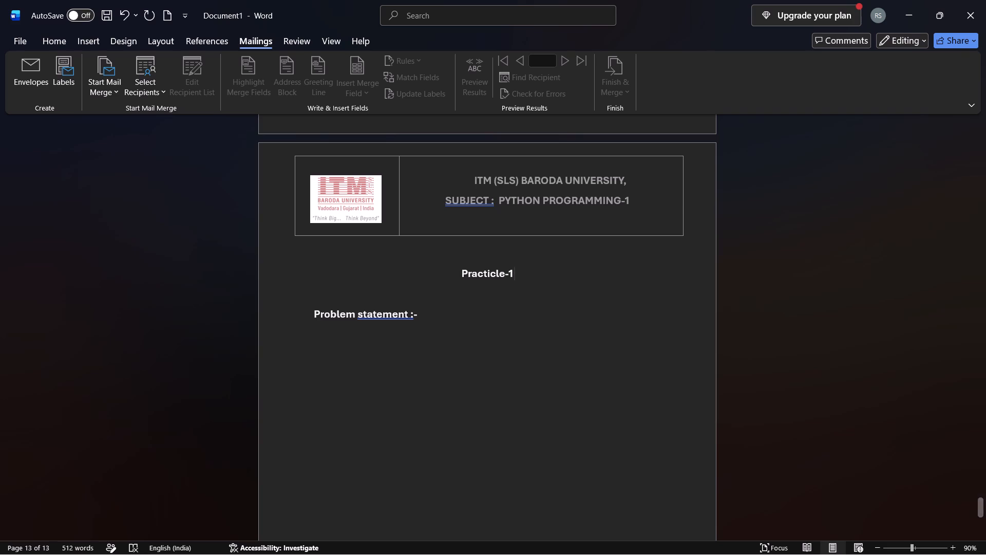
key(1)
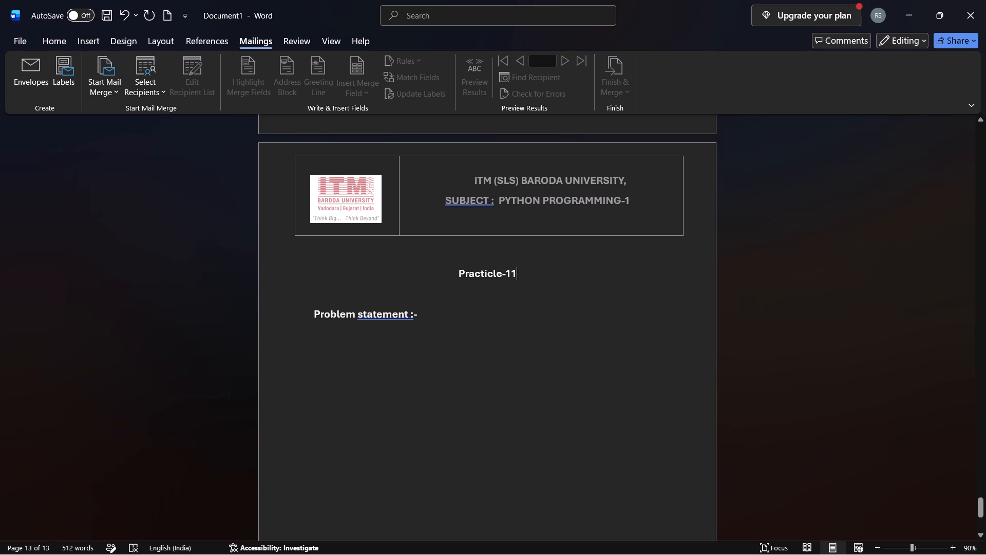
Switch to Edge and copy the P6 - 2 problem statement about the sum of numbers in a list from the Lab Reference PDF.
click(465, 337)
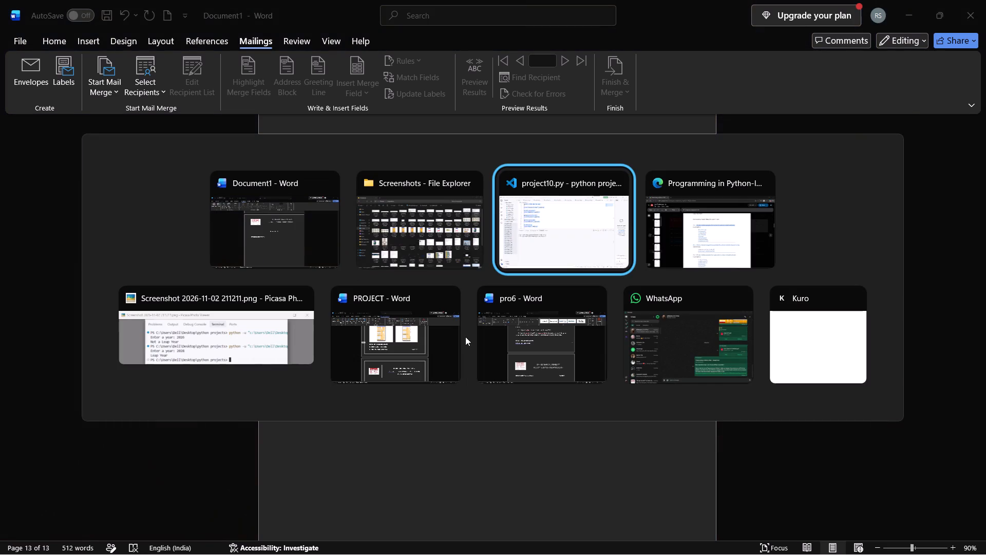
scroll(465, 337, down, 1)
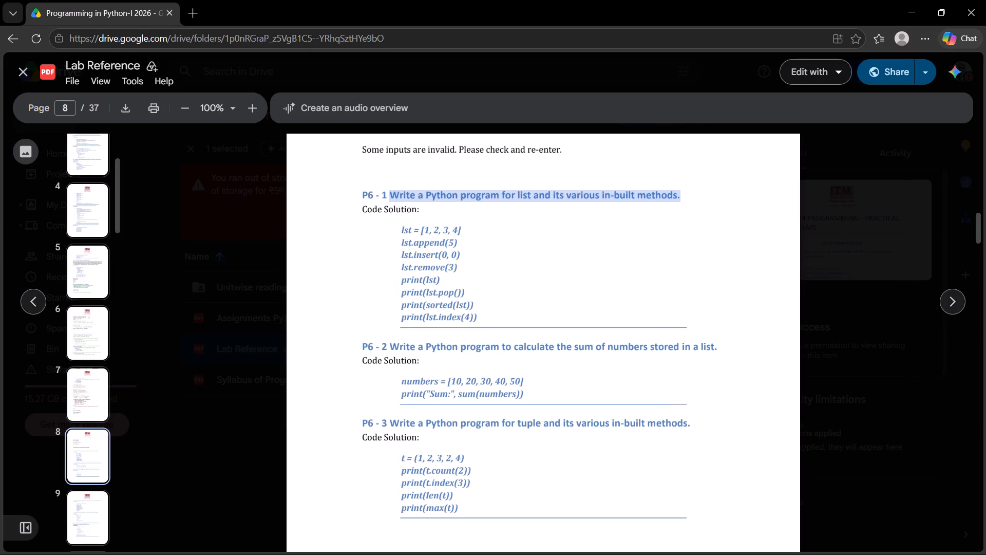
scroll(465, 337, down, 3)
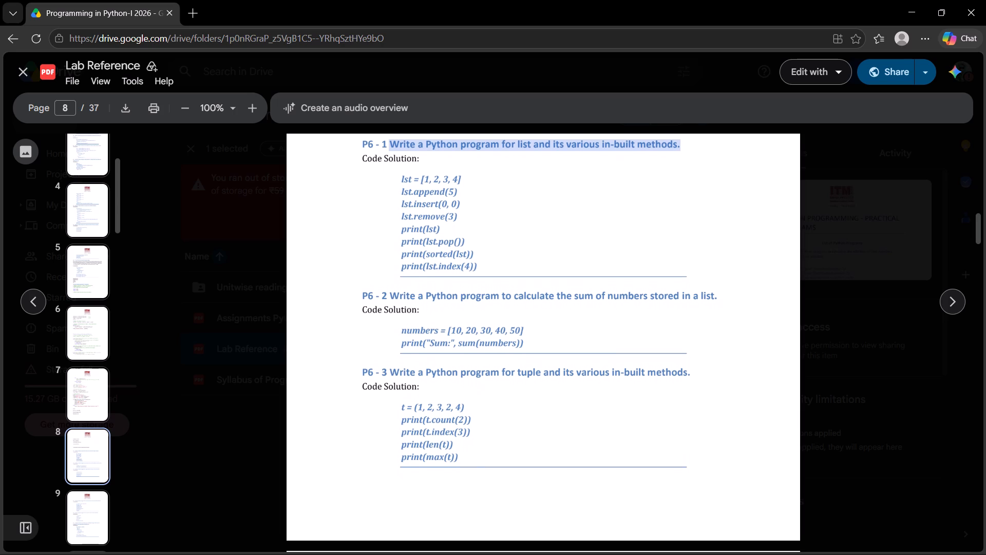
scroll(465, 337, down, 1)
drag(386, 288, 715, 284)
key(ctrl+c)
key(ctrl+c)
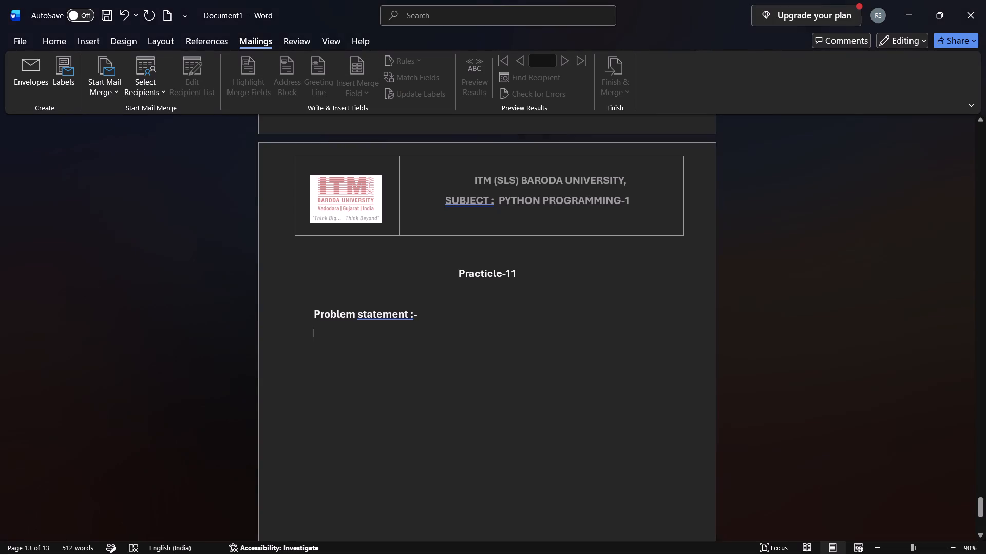
In the Word document, paste the copied statement under Practicle-11's "Problem statement :-" label and delete the leading "2".
key(ctrl+v)
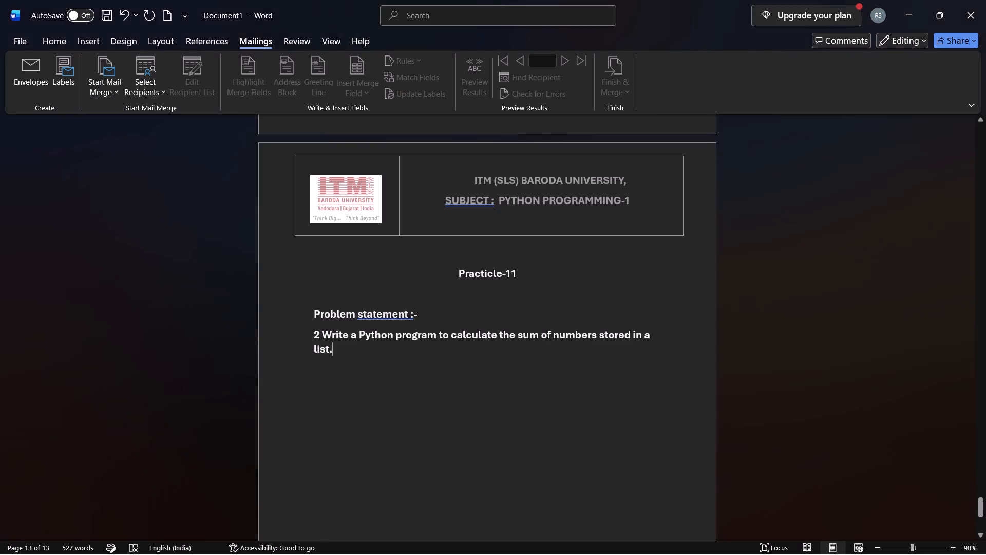
click(323, 332)
key(BackSpace)
key(BackSpace)
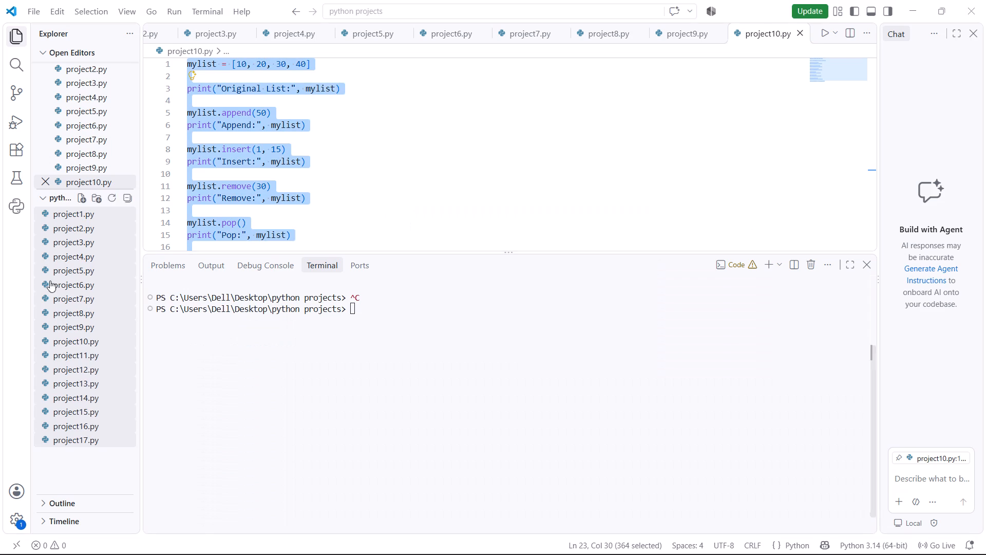
In Visual Studio Code, open project11.py and copy its entire code.
click(91, 331)
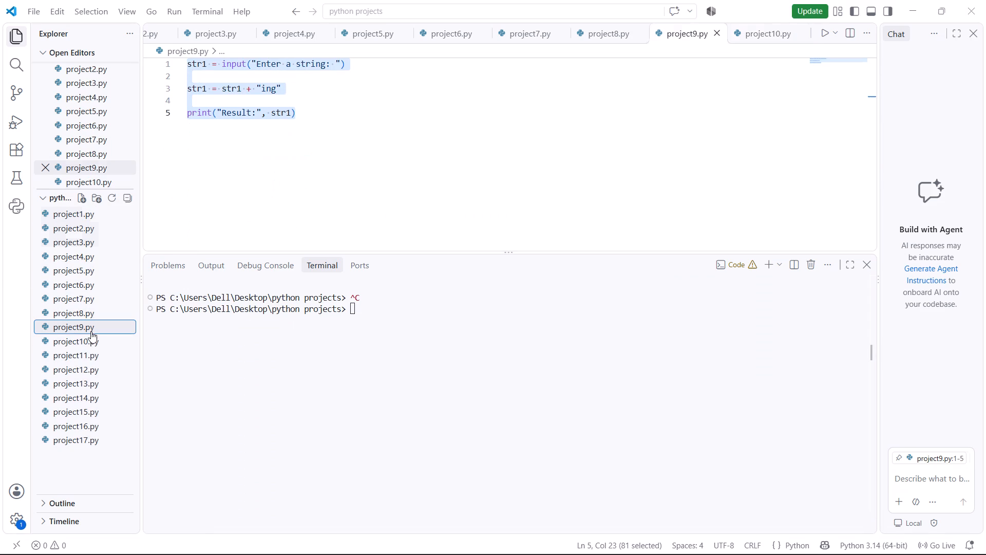
click(88, 350)
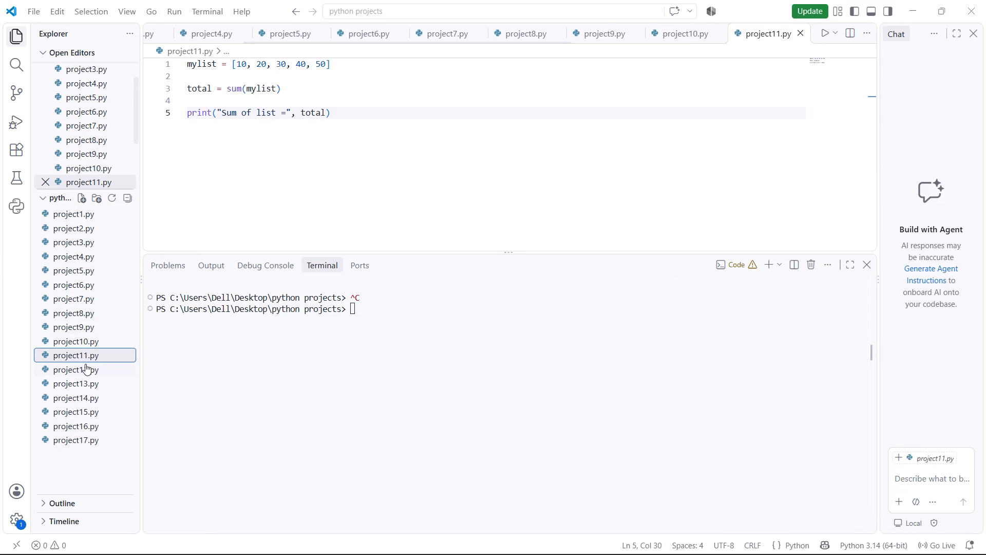
click(85, 364)
click(82, 377)
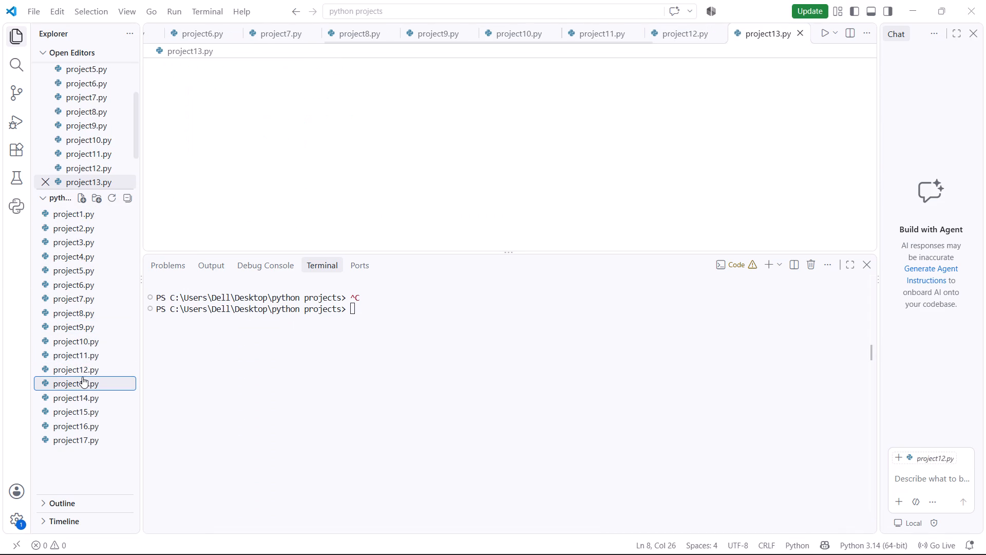
click(79, 392)
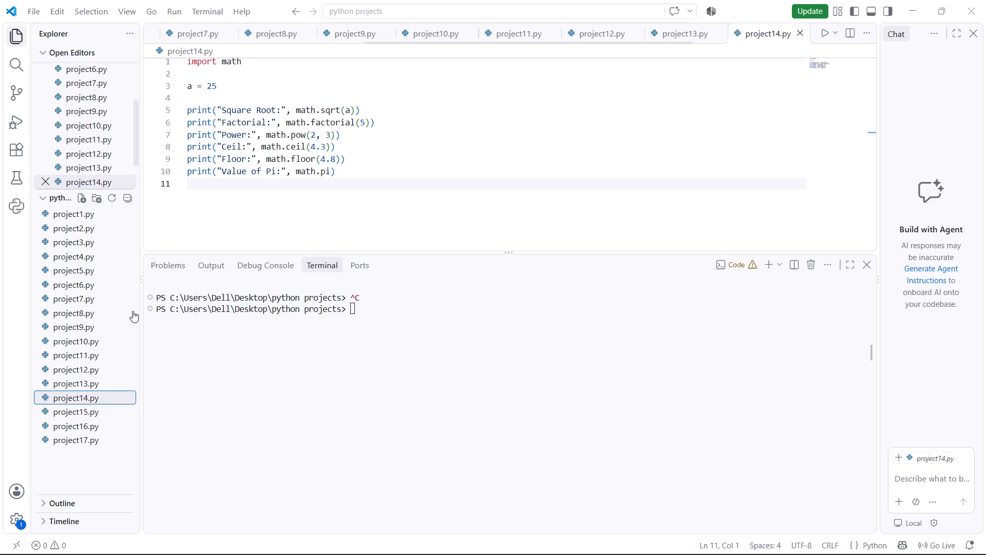
scroll(212, 214, up, 1)
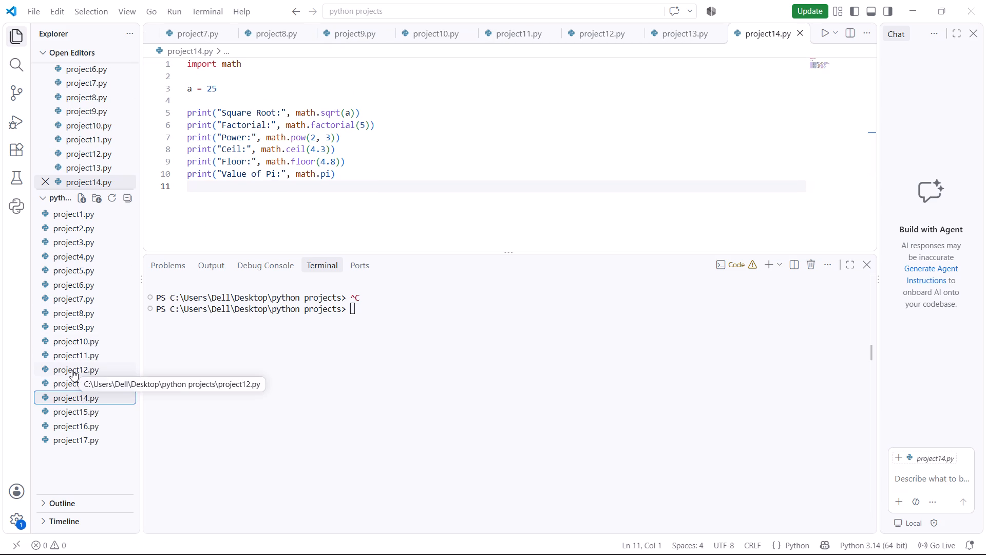
click(91, 352)
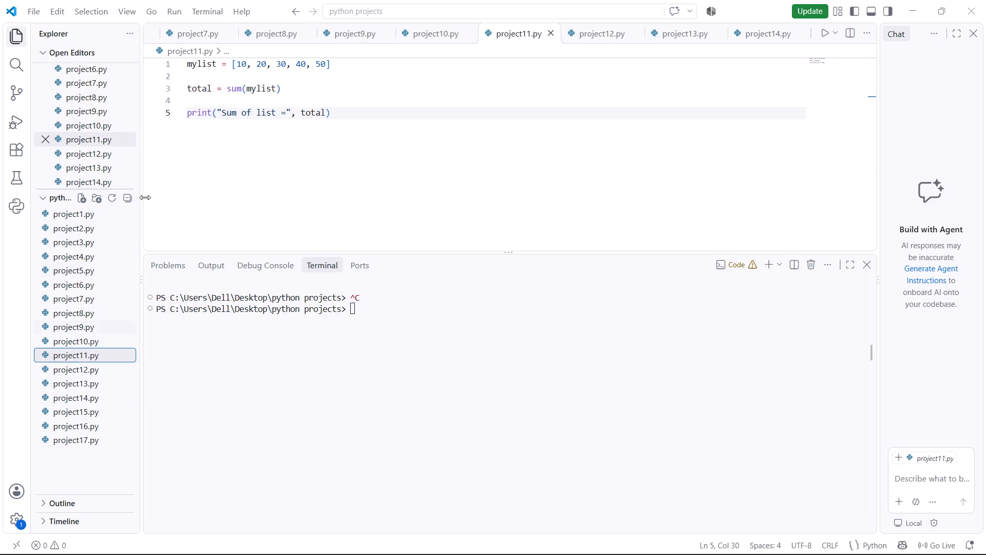
click(251, 127)
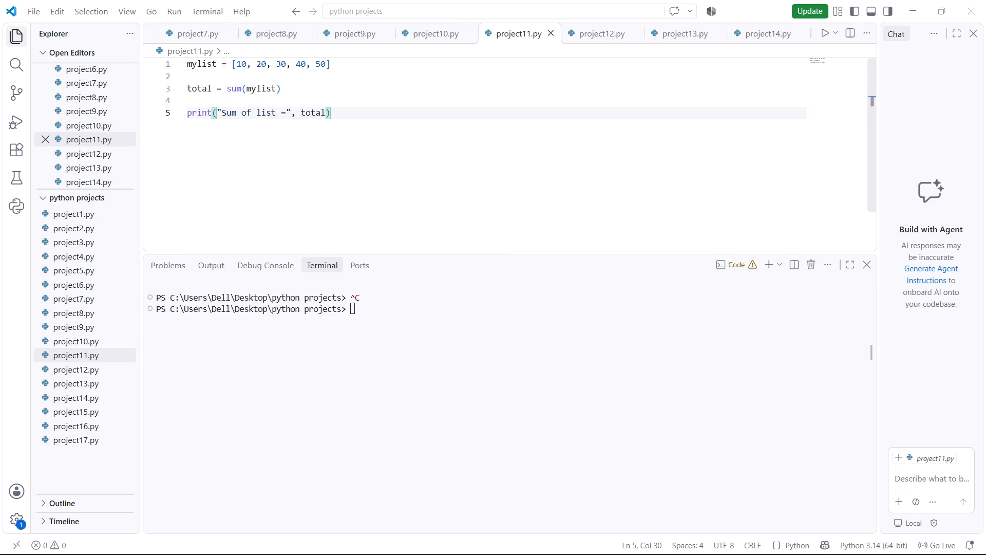
key(ctrl+a)
key(ctrl+c)
key(ctrl+c)
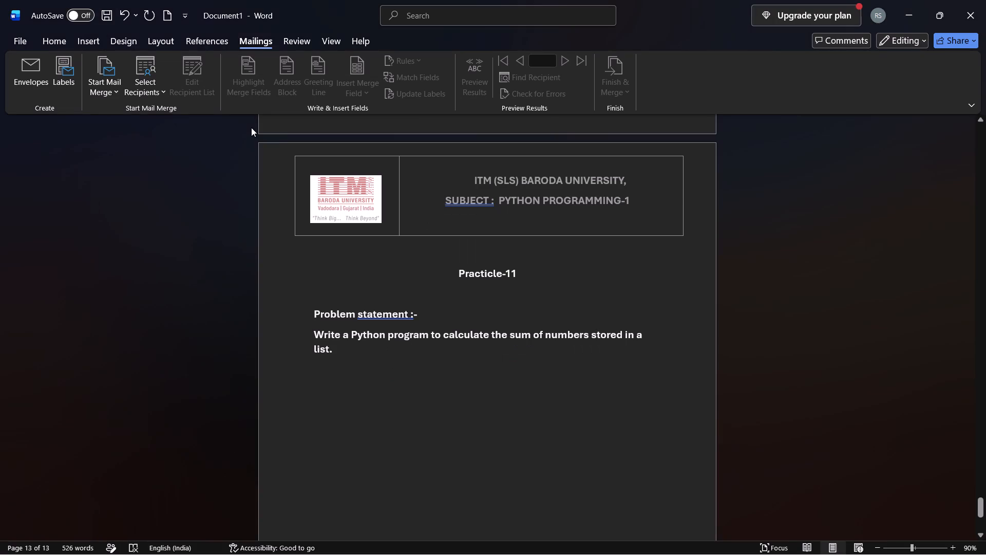
In the Word document, add a "Code :-" label after a blank line below Practicle-11's problem statement and paste the copied code beneath it.
scroll(385, 349, up, 3)
click(350, 347)
key(Return)
key(Return)
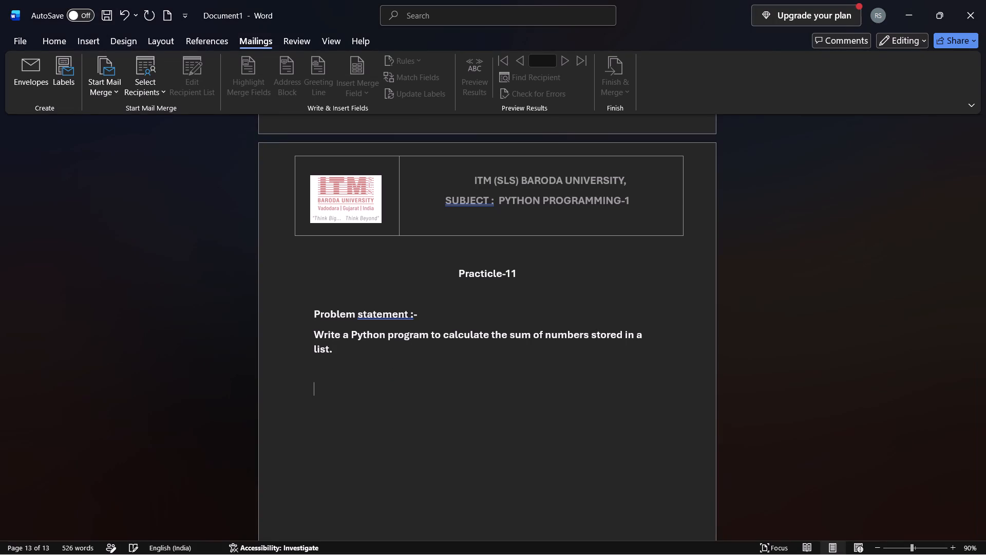
key(shift+c)
text(ode)
key(space)
text(:-)
key(Return)
key(ctrl+v)
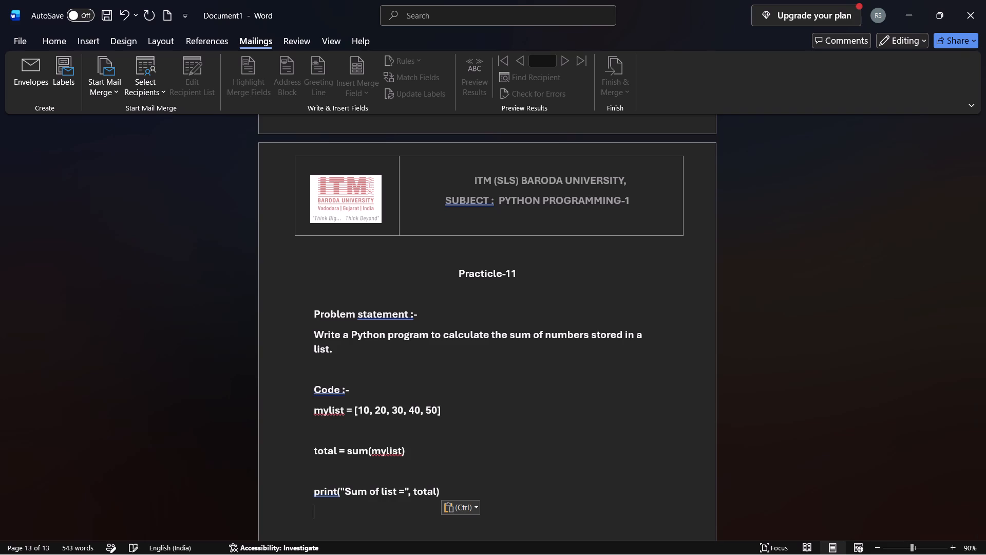
scroll(398, 424, down, 1)
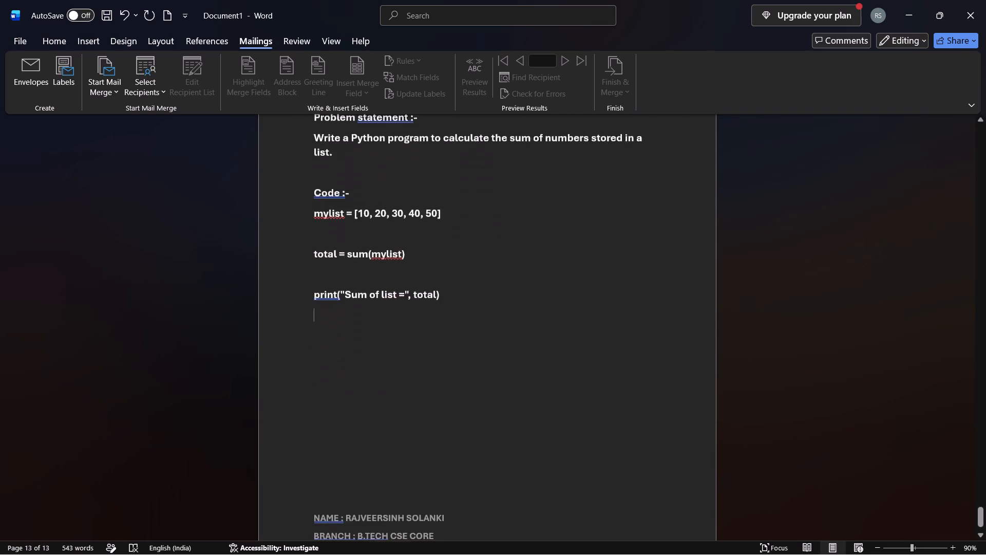
Add an "Output :-" label after a blank line below Practicle-11's code.
scroll(398, 424, down, 1)
key(Return)
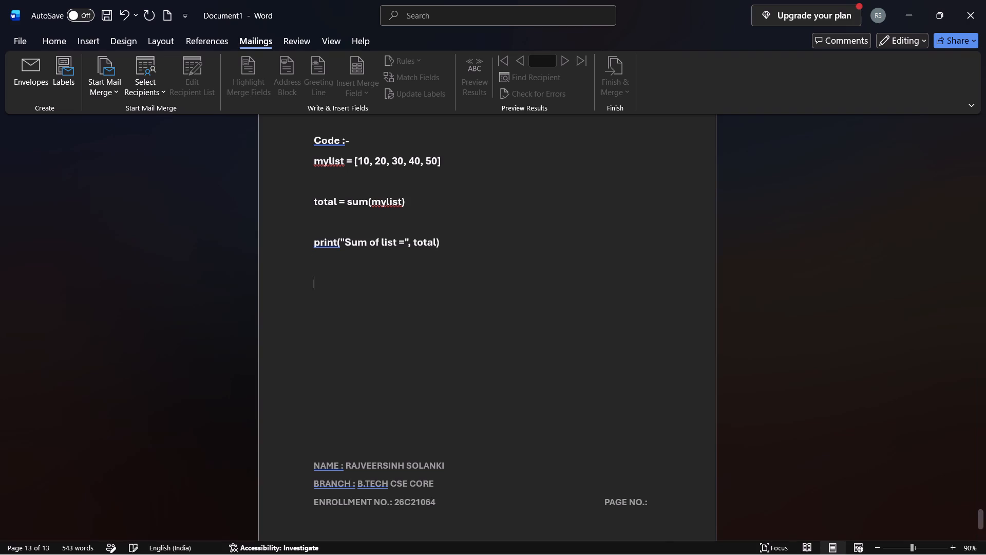
text(Outp)
text(ut :-)
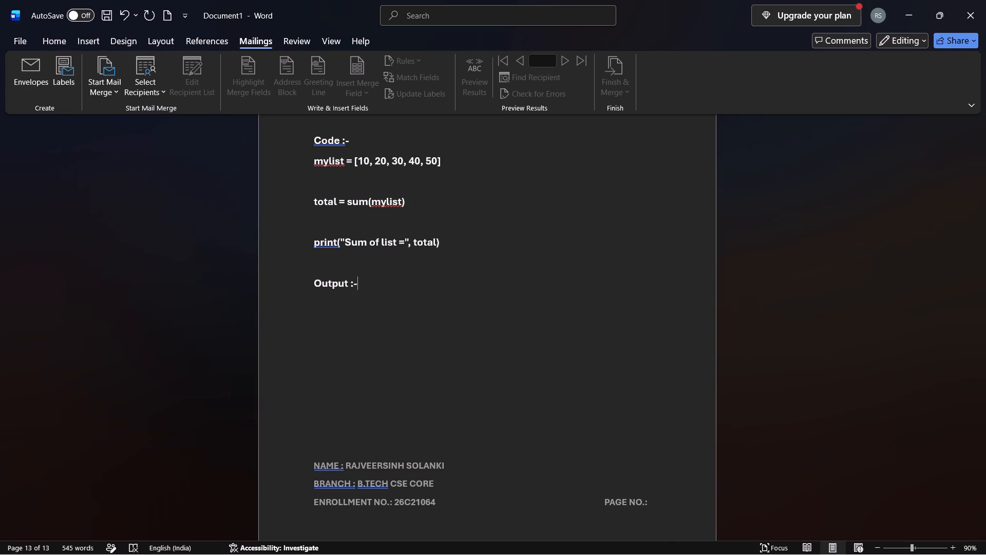
key(Return)
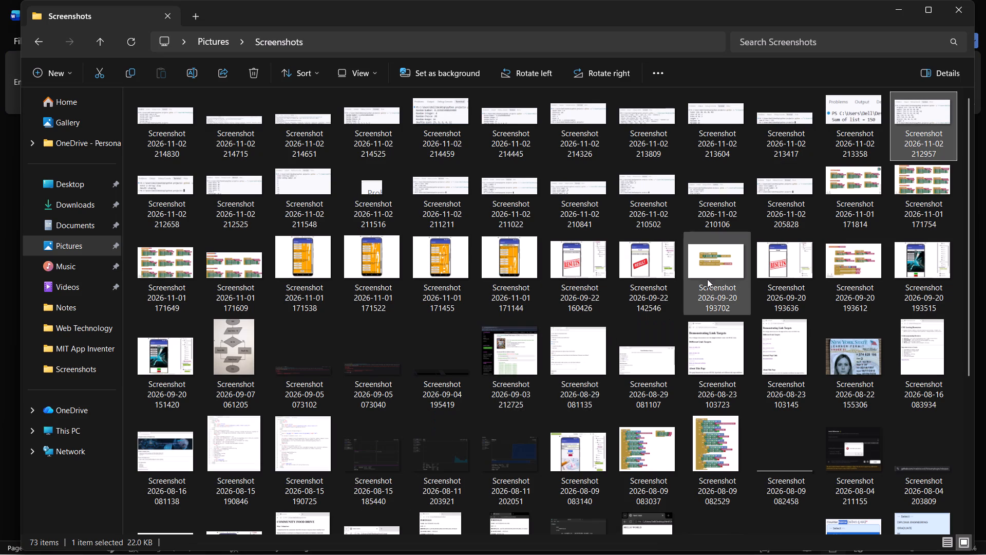
Copy the list-sum output image from the Screenshots folder, paste it under Practicle-11's "Output :-" label in Word, and enlarge it to about the text width.
right_click(793, 127)
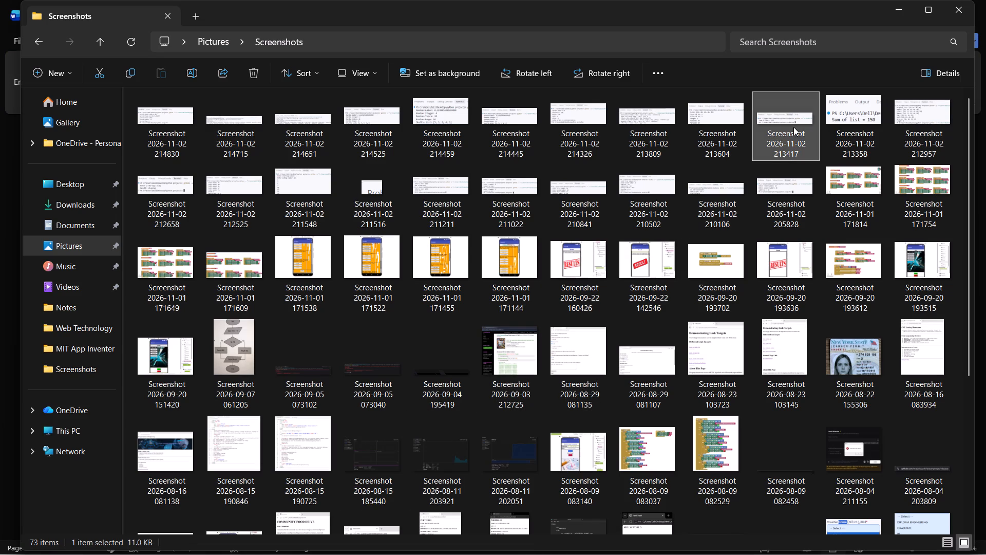
double_click(647, 29)
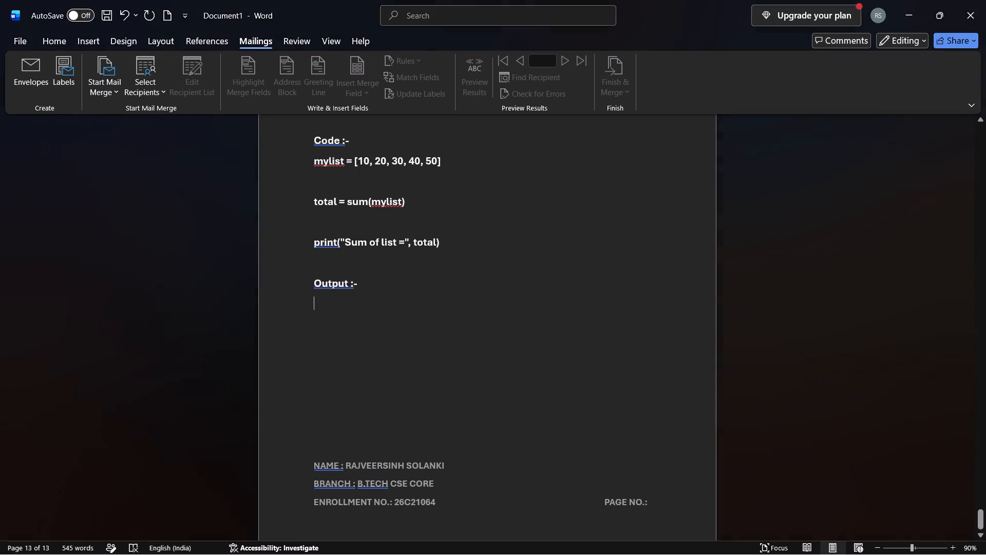
key(ctrl+c)
click(421, 377)
key(ctrl+v)
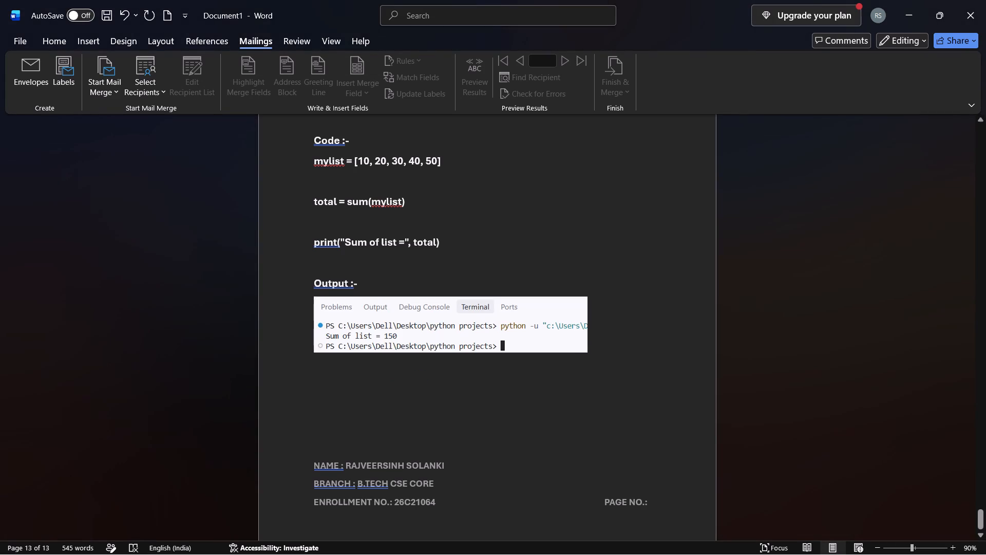
click(543, 342)
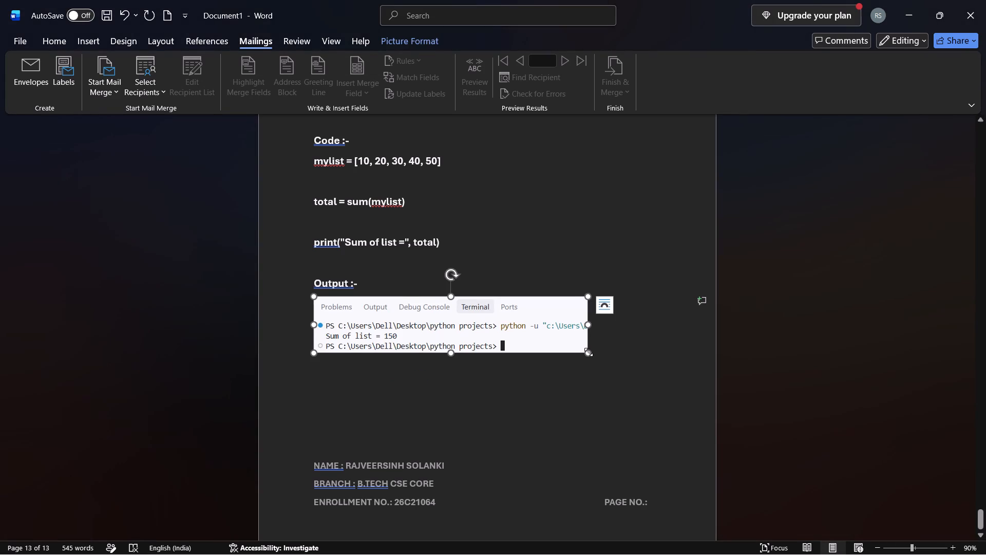
drag(589, 352, 609, 367)
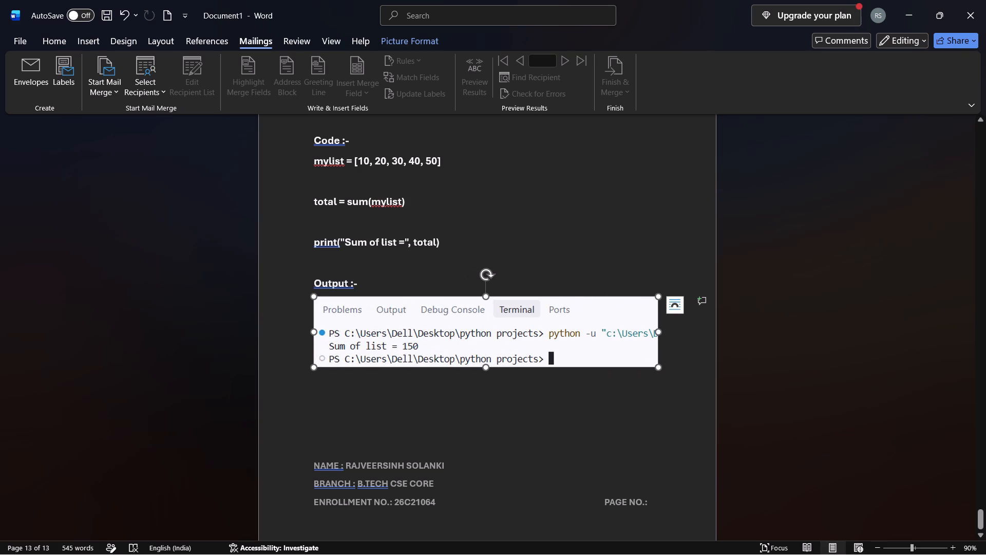
Add blank lines below Practicle-11's output screenshot to start a new page.
click(483, 386)
scroll(483, 386, down, 2)
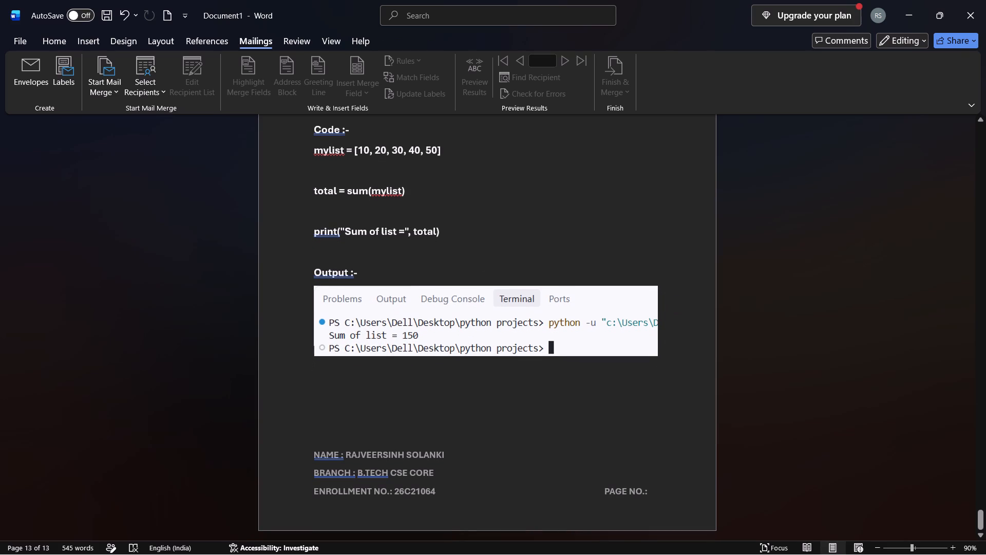
click(483, 386)
click(675, 354)
key(Return)
key(Return)
key(Return)
key(Return)
key(Return)
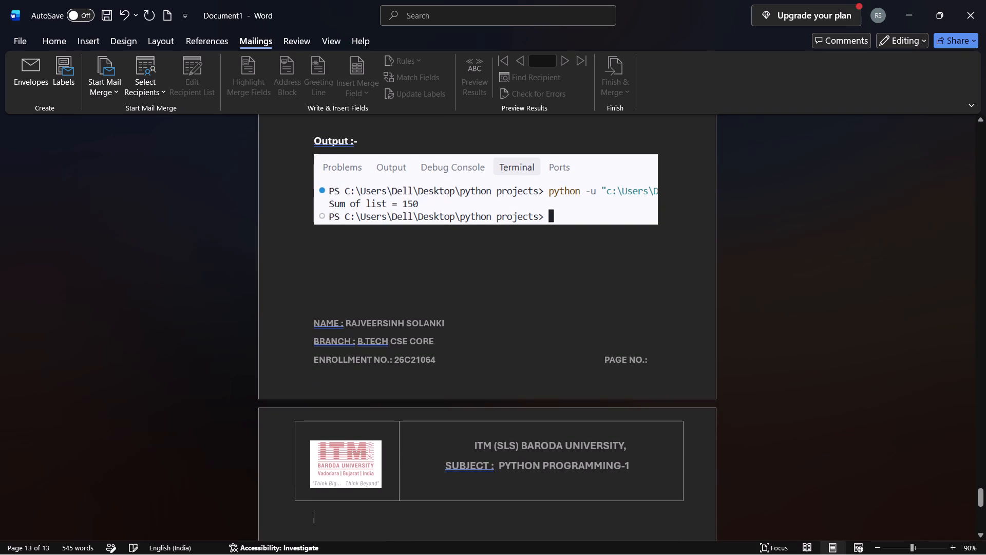
key(Return)
Copy the "Practicle-11" heading and "Problem statement :-" label onto the new blank page.
scroll(675, 353, up, 1)
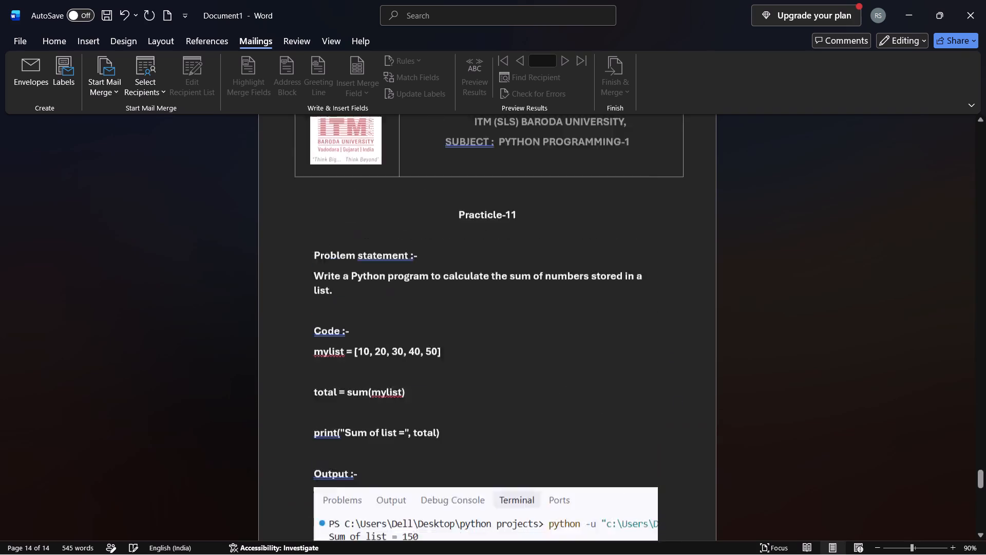
scroll(675, 353, up, 1)
drag(456, 356, 456, 367)
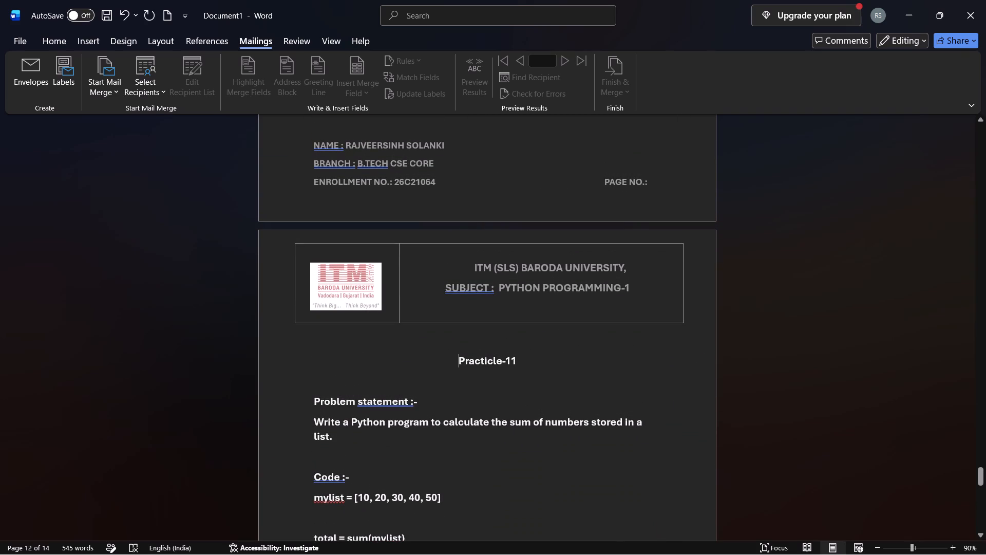
drag(456, 367, 442, 405)
key(ctrl+c)
key(ctrl+c)
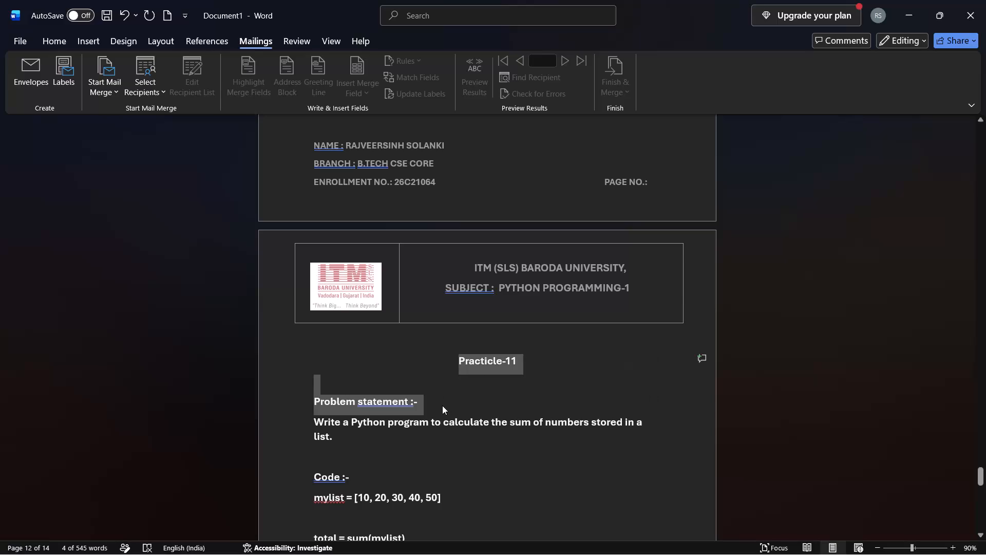
scroll(442, 405, down, 2)
scroll(434, 339, down, 1)
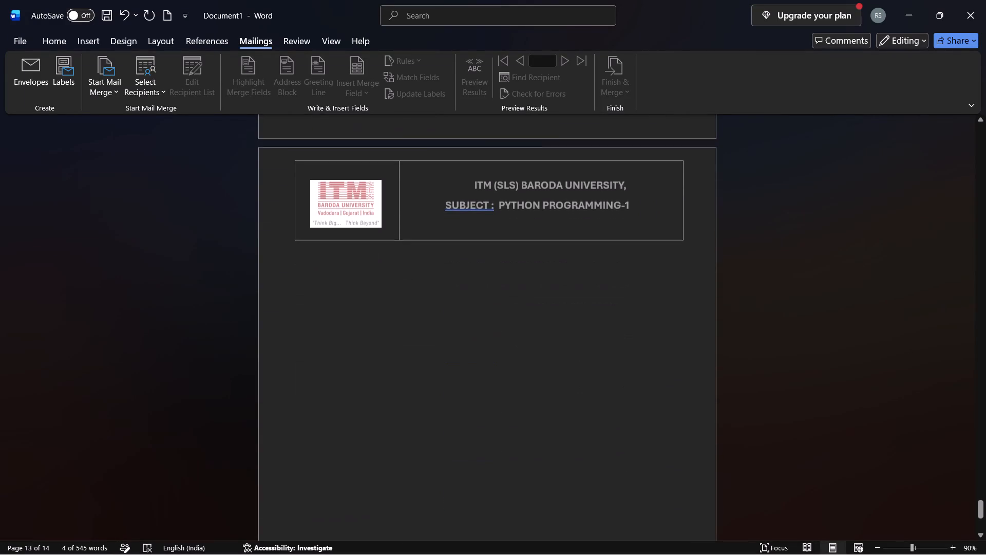
click(434, 339)
key(ctrl+v)
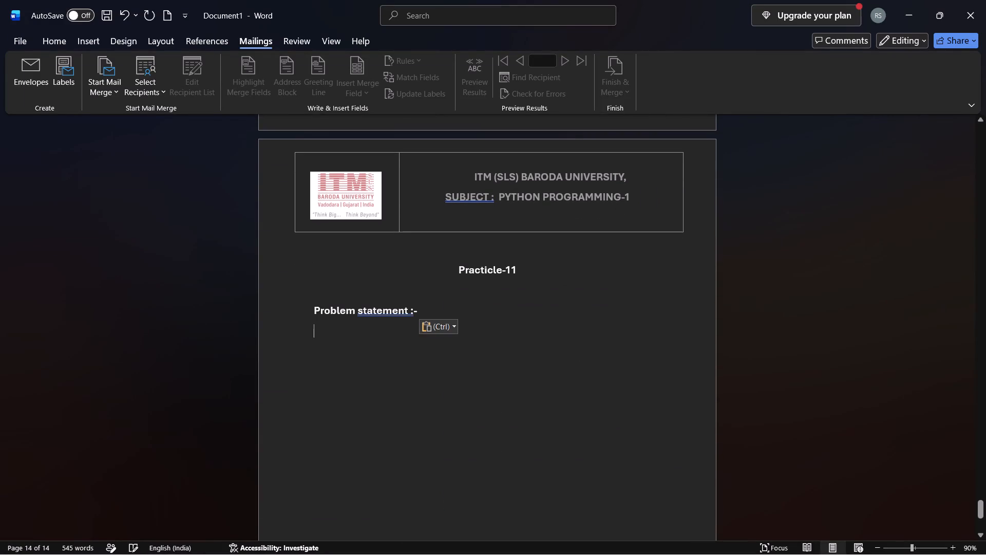
Change the copied heading to "Practicle-12" and place the cursor below its "Problem statement :-" label.
click(537, 277)
key(backslash)
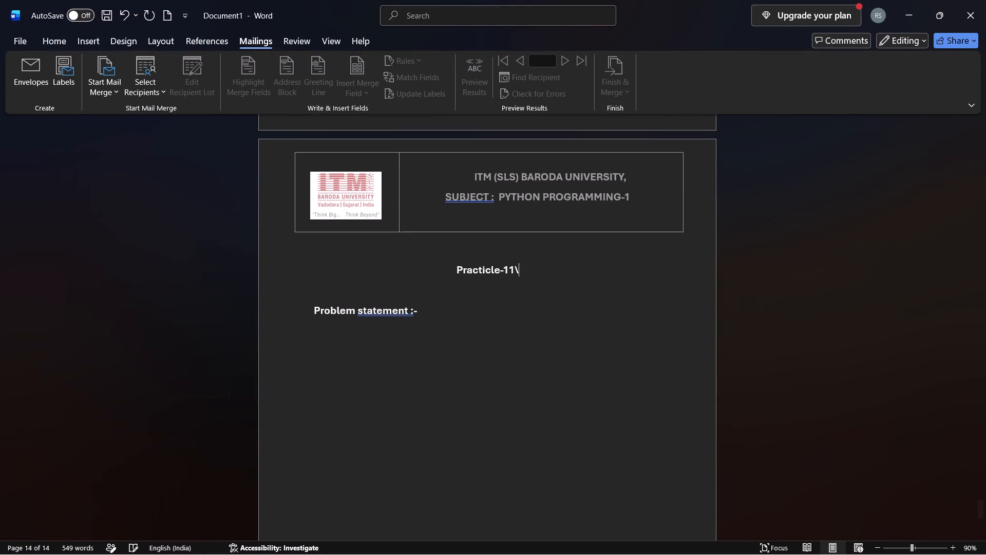
key(BackSpace)
key(BackSpace)
key(2)
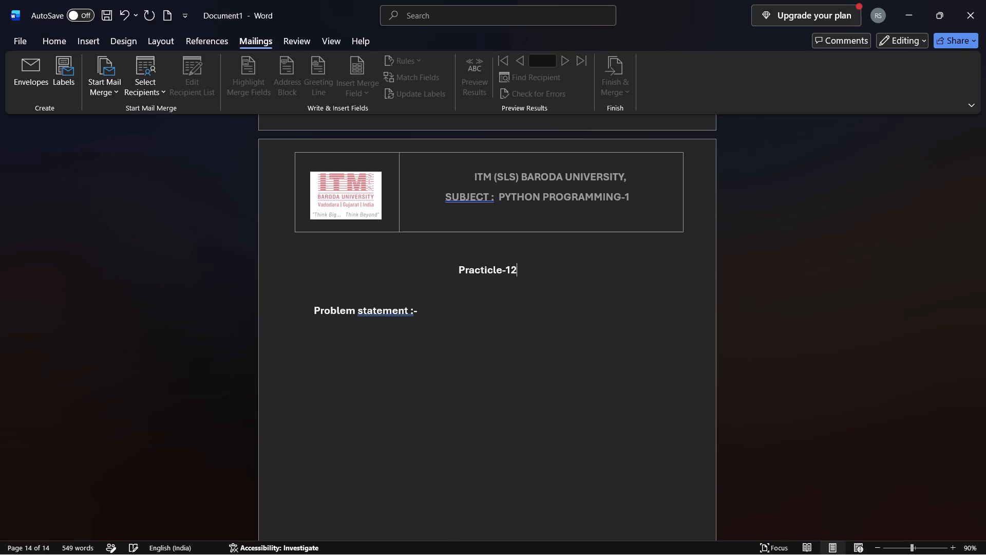
click(420, 342)
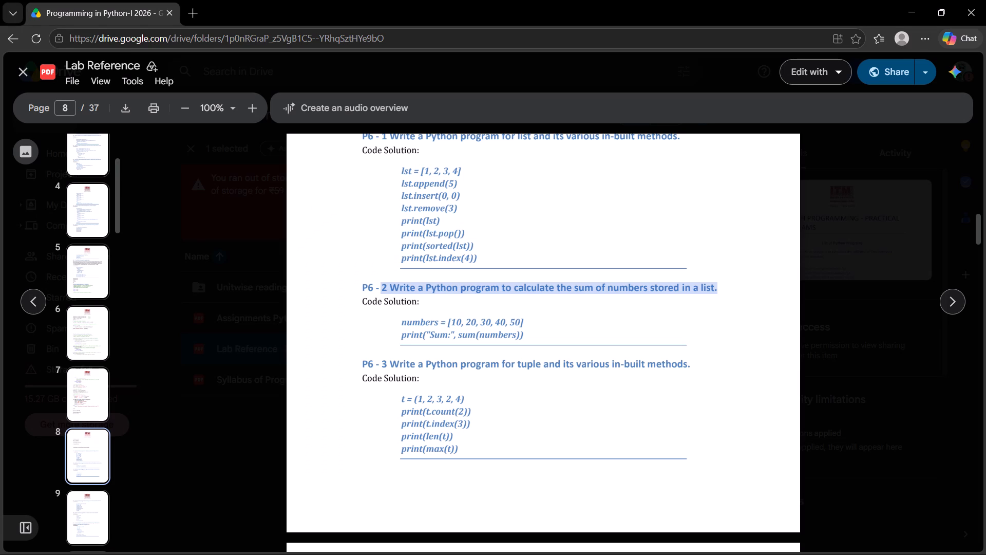
Switch to Edge and look through the Lab Reference PDF past P6 - 2 for Practicle-12's problem statement.
scroll(432, 360, down, 2)
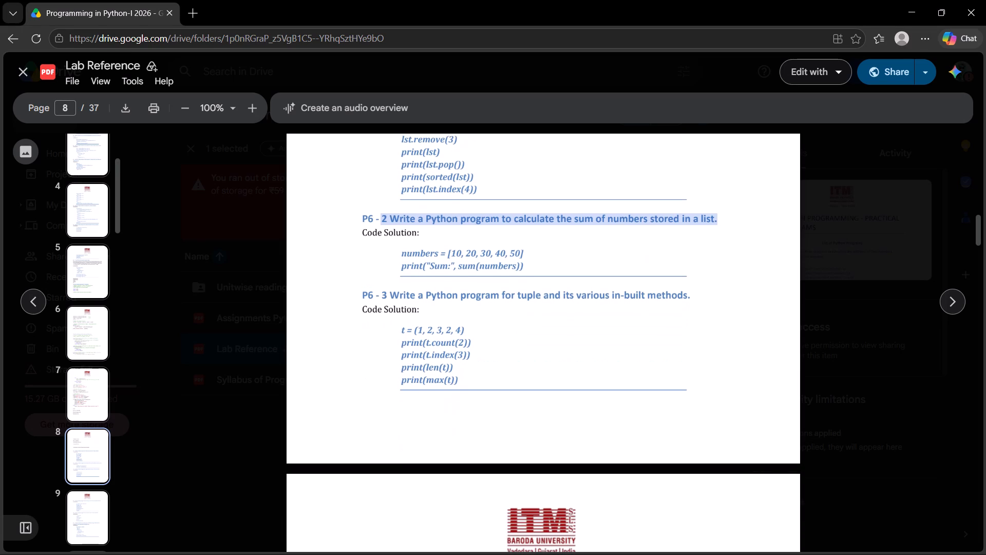
scroll(432, 360, down, 1)
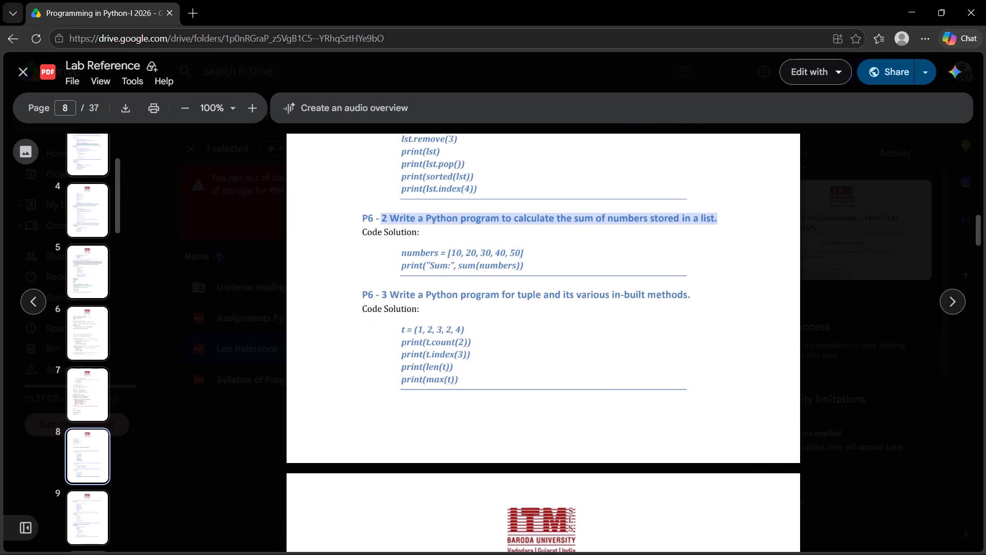
scroll(432, 360, down, 1)
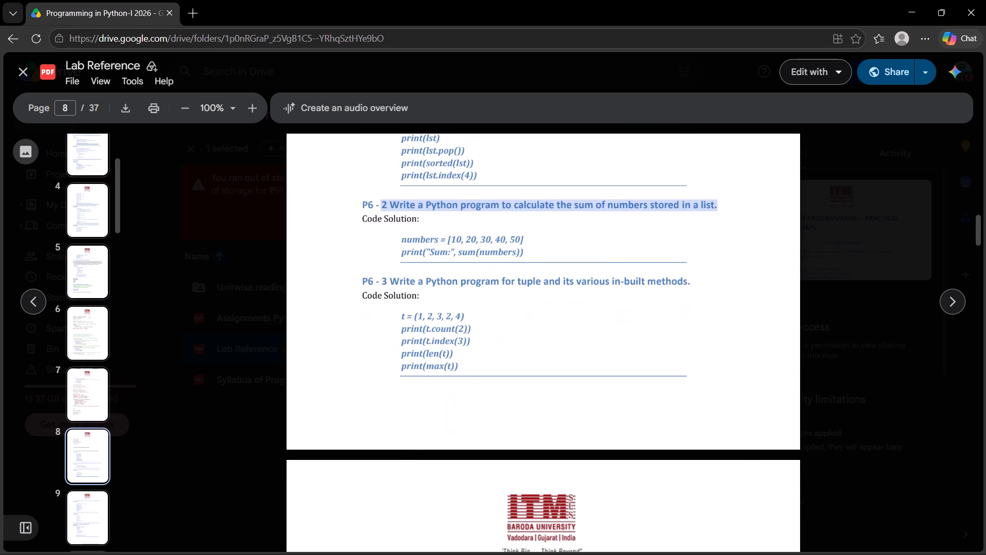
scroll(432, 361, down, 4)
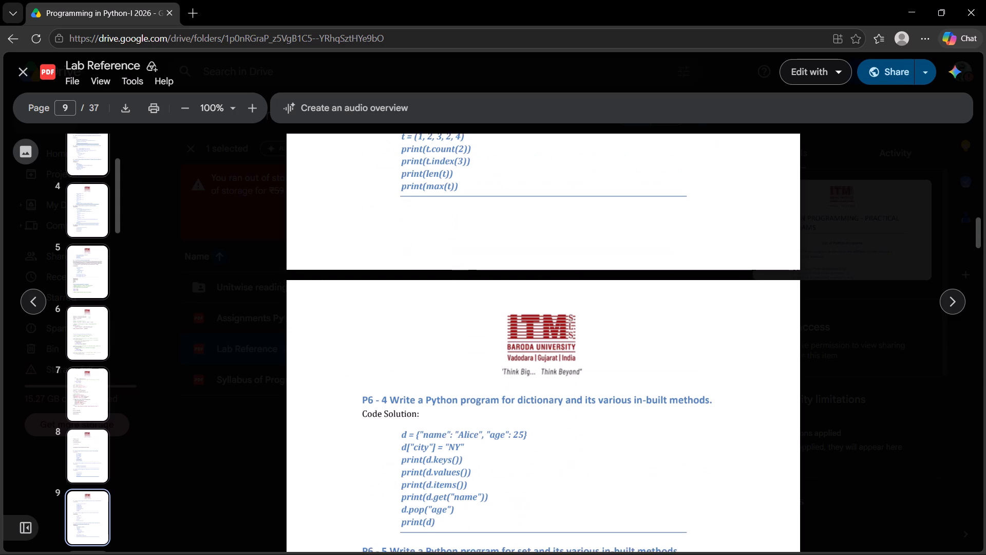
scroll(432, 361, down, 4)
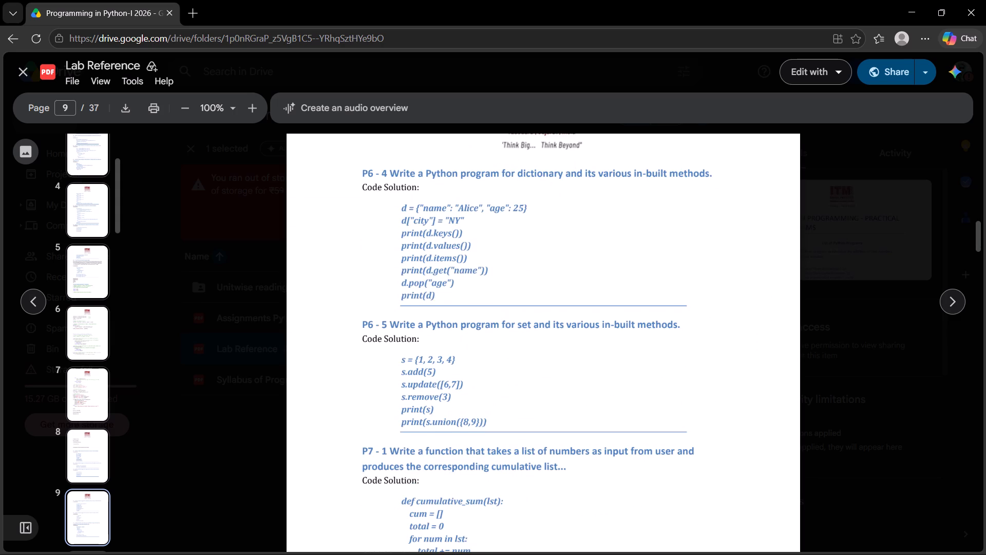
scroll(432, 361, down, 1)
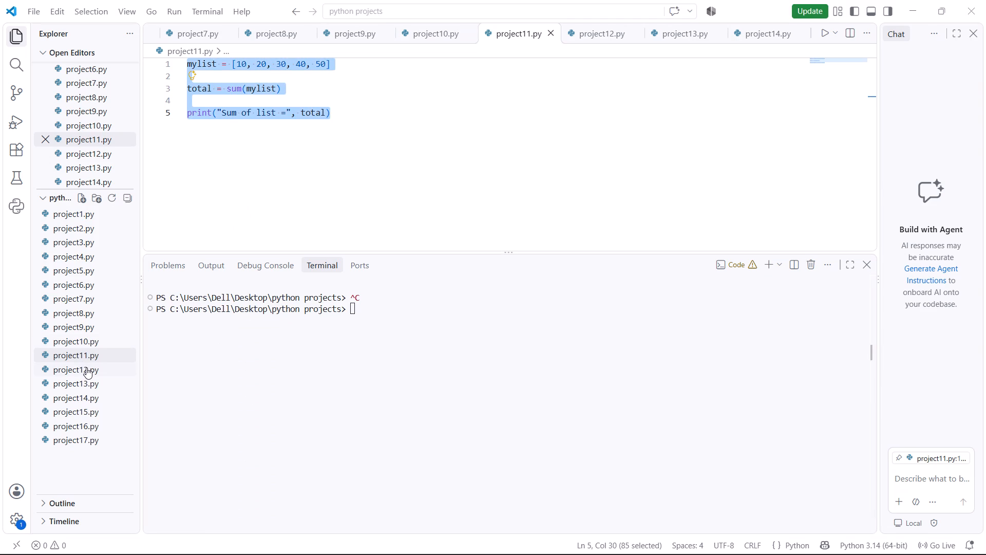
Open project12.py in Visual Studio Code to check which program Practicle-12 covers.
click(86, 367)
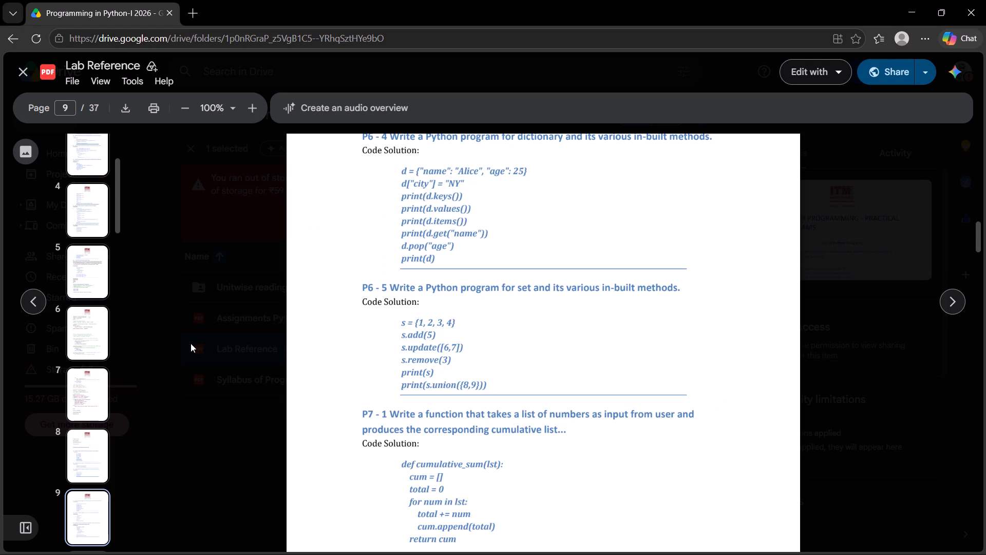
Switch to Edge and look through the Lab Reference PDF from P6 - 4 to P11 - 1 for the problem statement matching project12.py.
scroll(373, 408, down, 1)
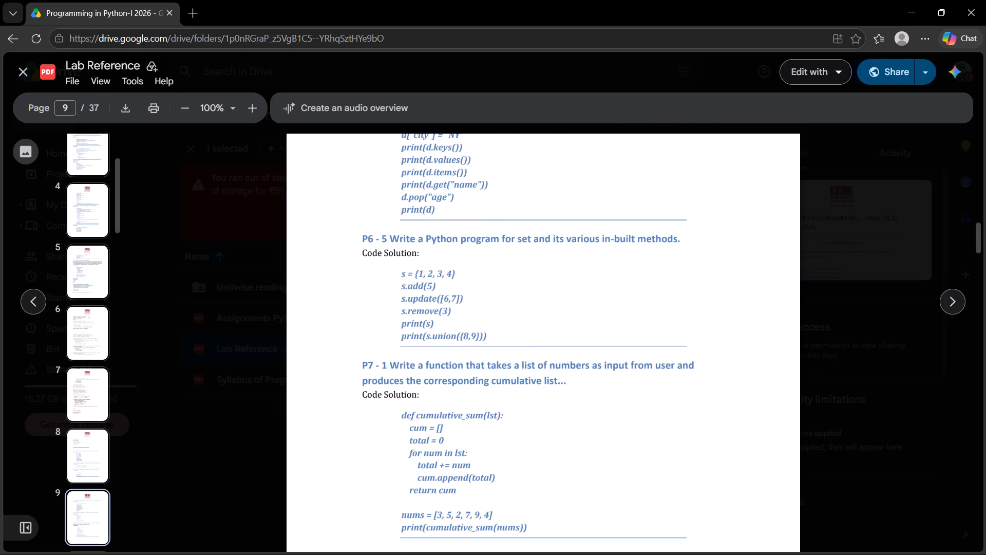
scroll(370, 408, down, 2)
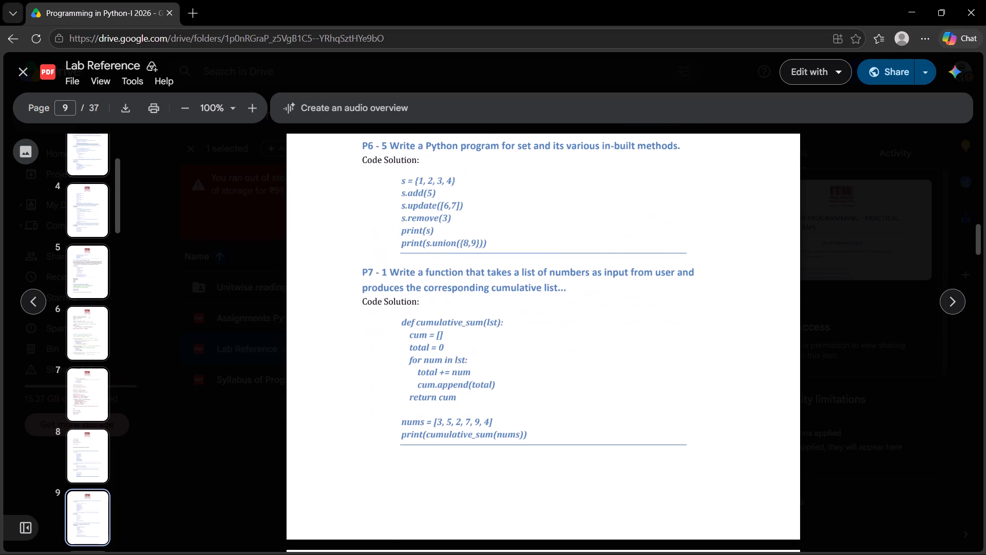
scroll(370, 408, down, 1)
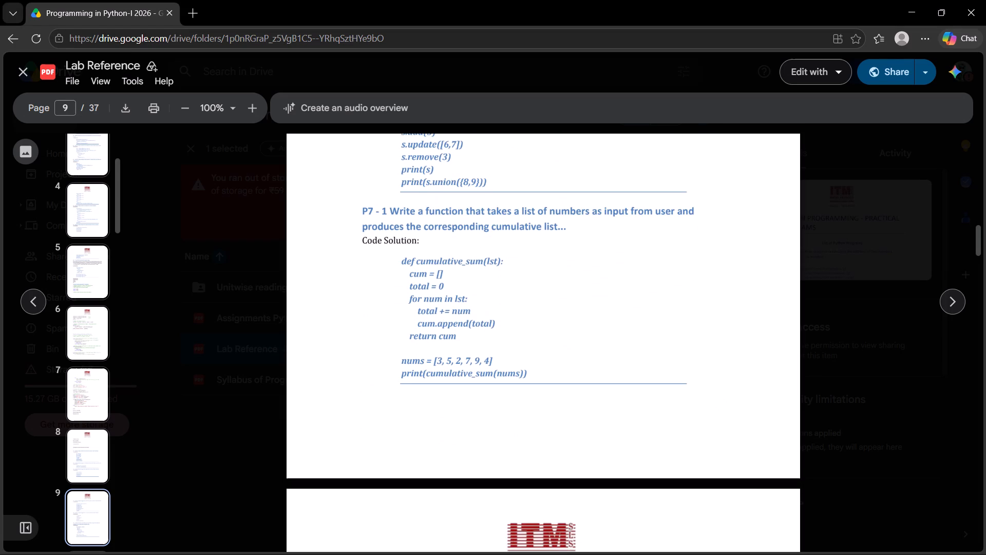
scroll(370, 408, down, 5)
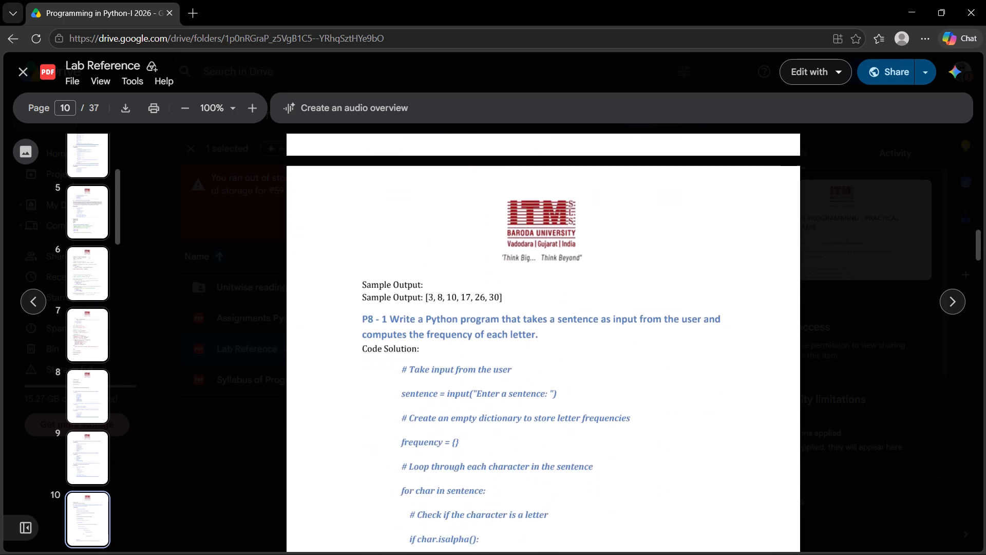
scroll(370, 408, down, 5)
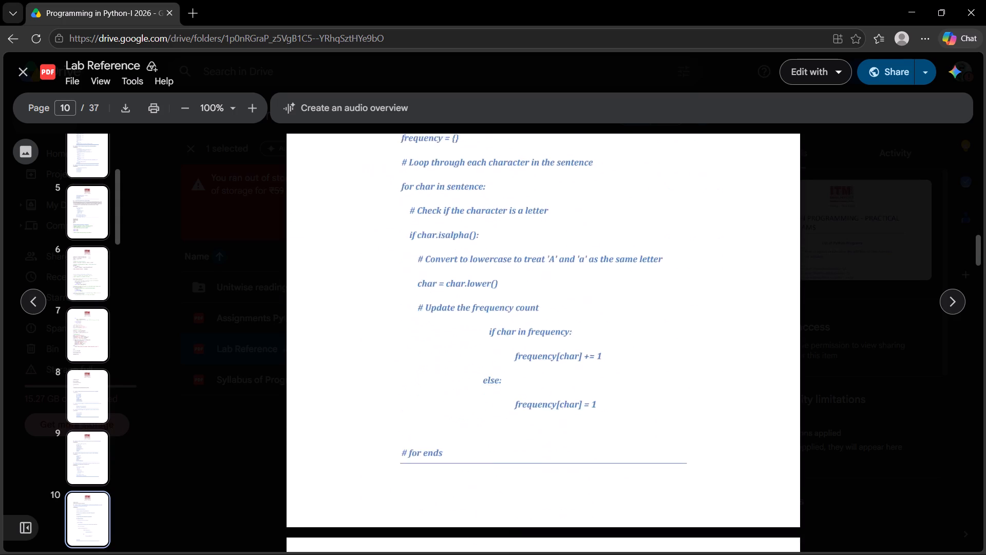
scroll(370, 408, down, 4)
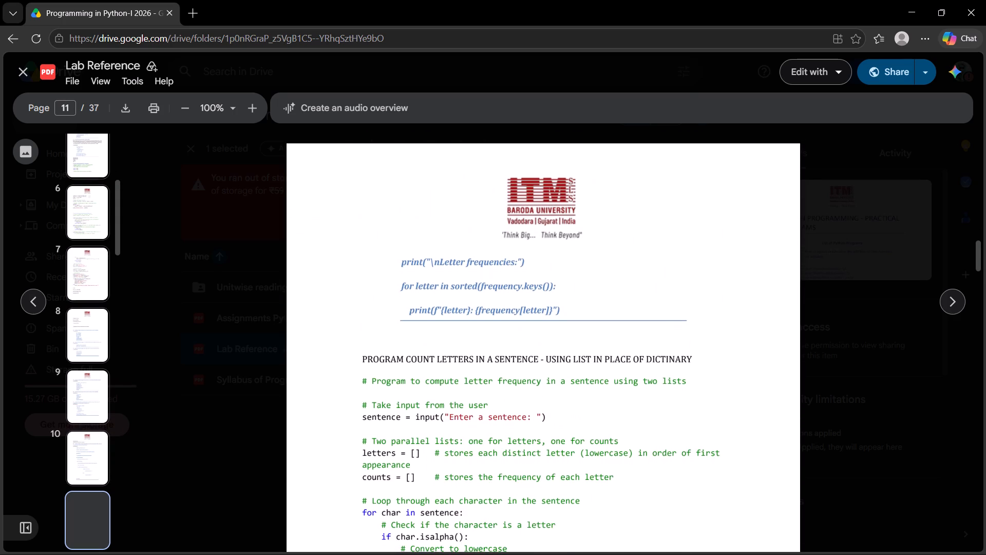
scroll(370, 408, down, 8)
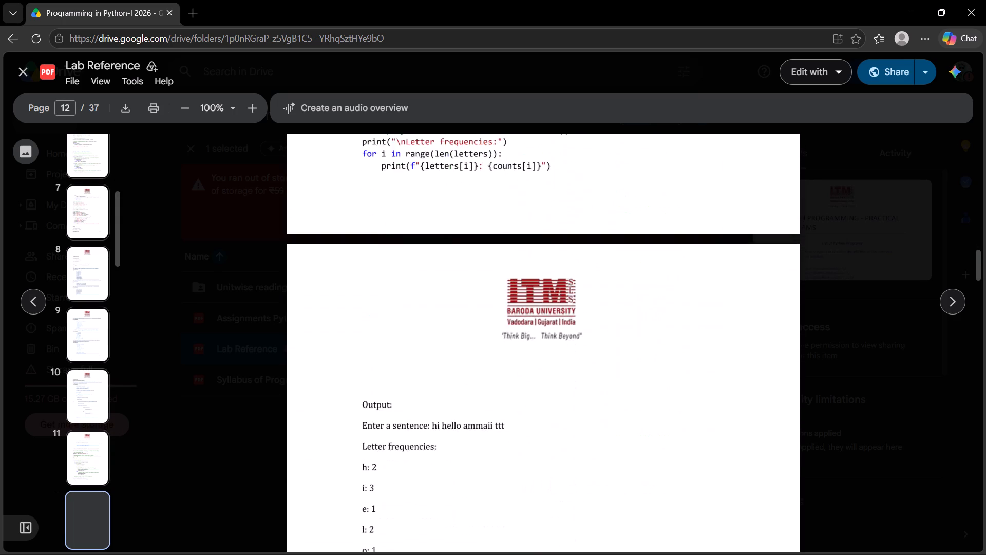
scroll(370, 408, down, 4)
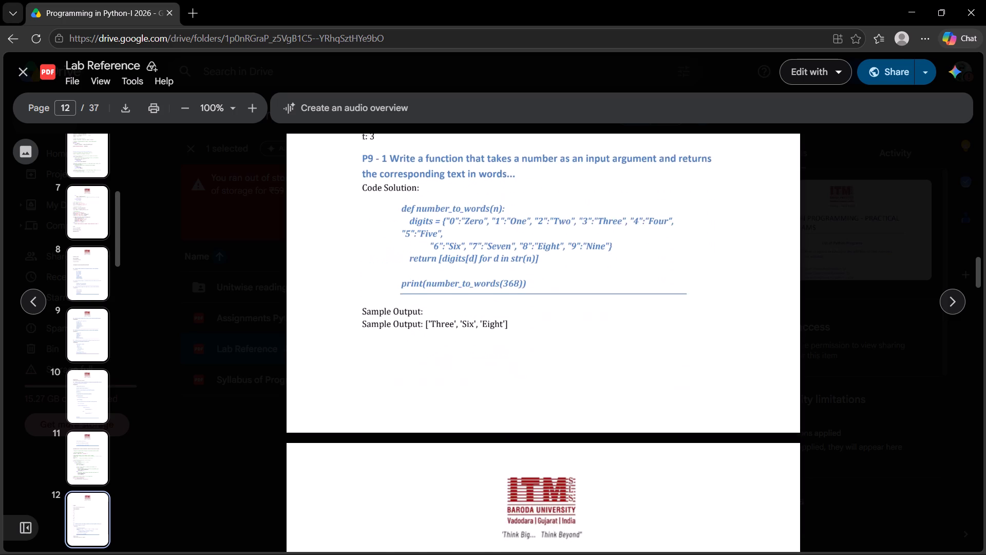
scroll(370, 408, down, 3)
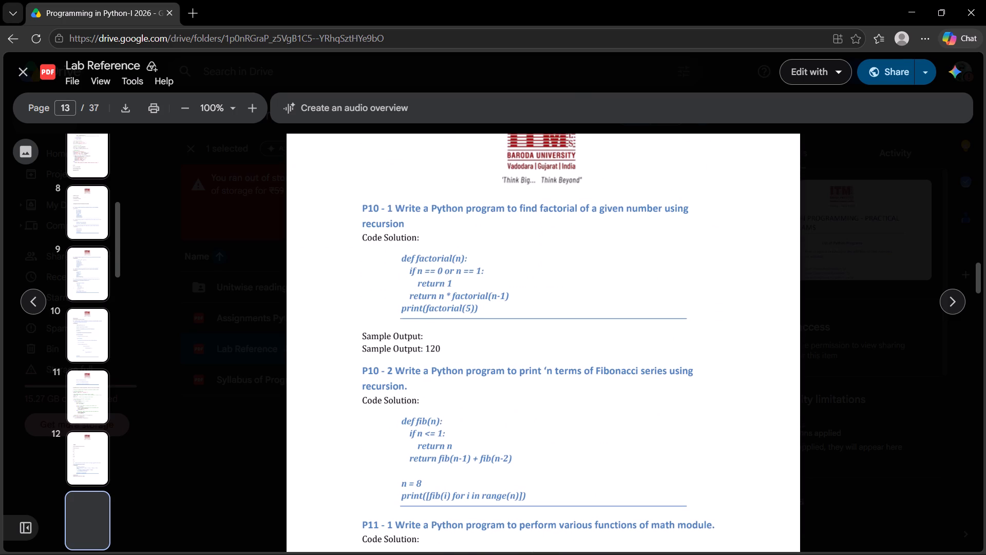
scroll(370, 408, down, 1)
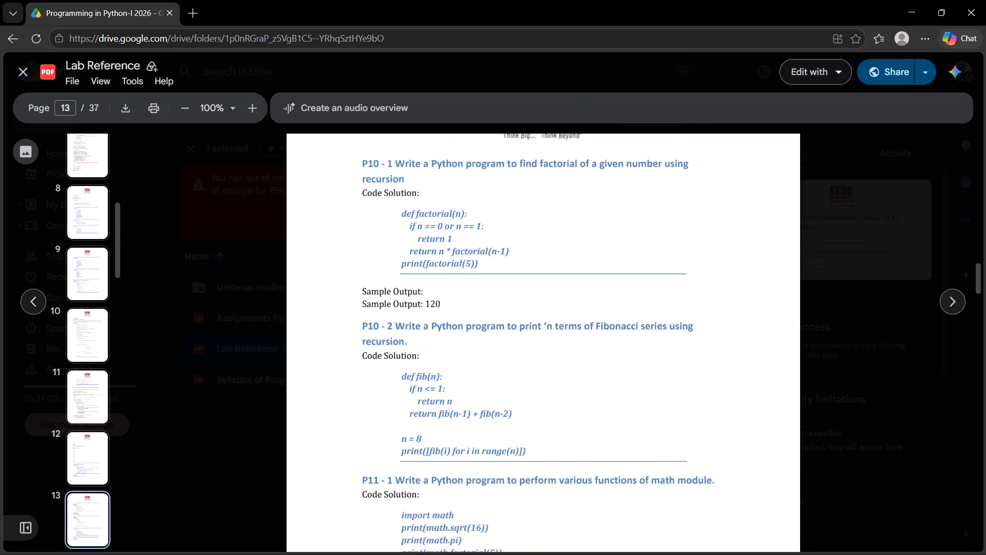
scroll(370, 408, down, 2)
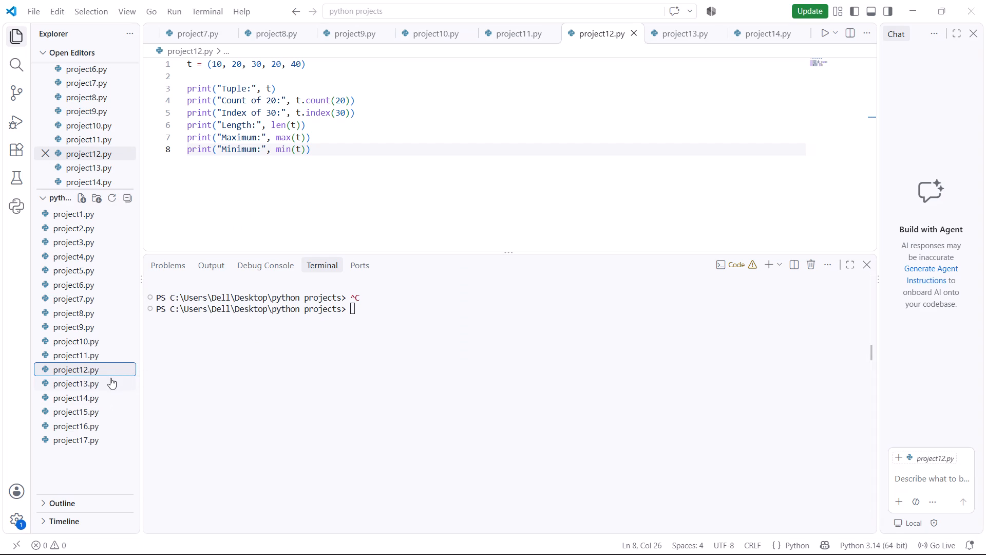
Switch to Visual Studio Code and review the code in project13.py, project11.py and project12.py.
click(110, 378)
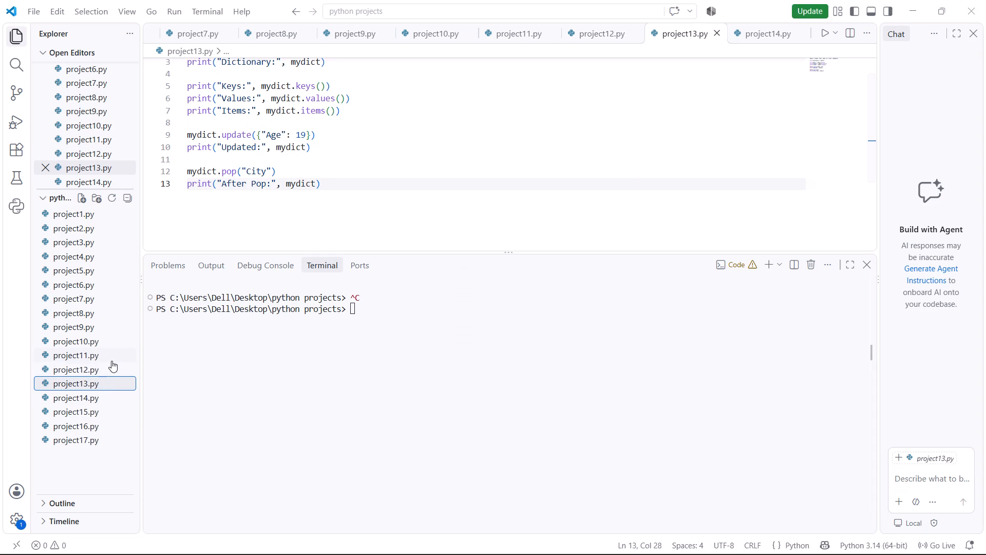
click(111, 361)
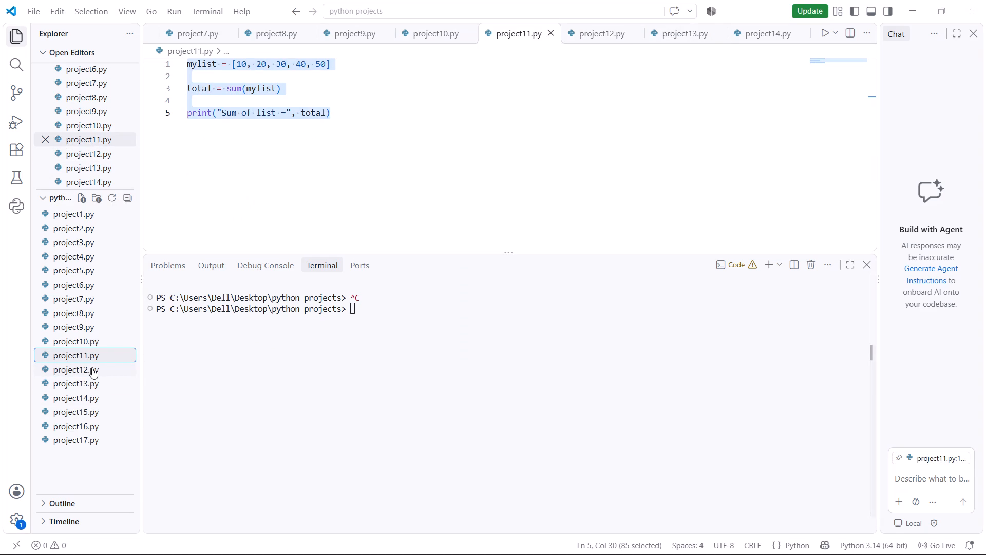
click(90, 369)
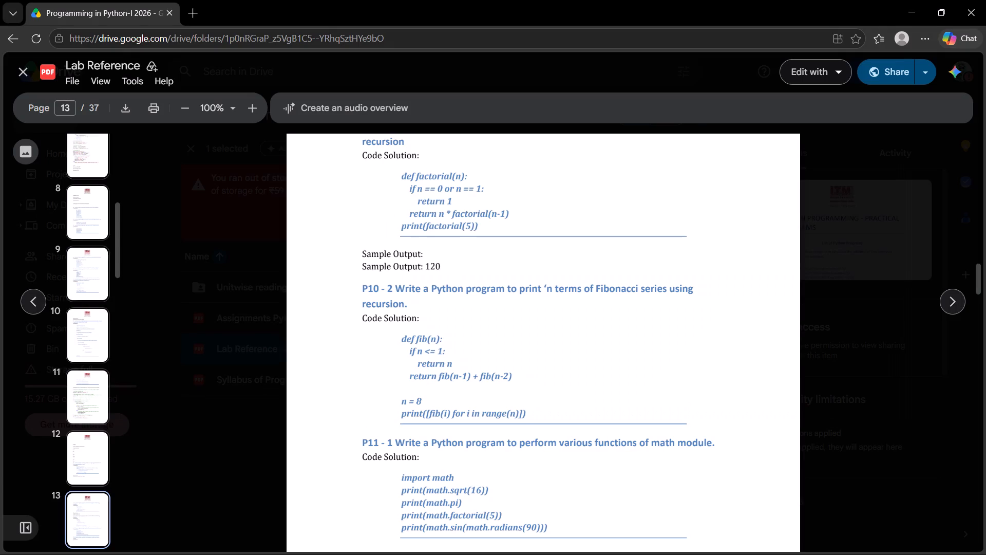
Switch back to Edge and continue through the Lab Reference PDF to P12 - 1, looking for Practicle-12's problem statement.
scroll(345, 380, down, 4)
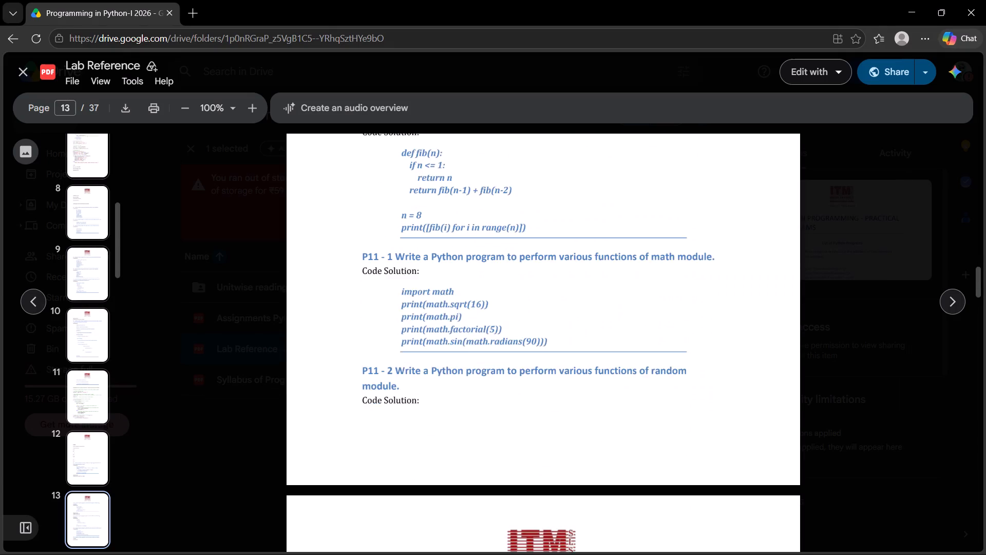
scroll(345, 380, down, 4)
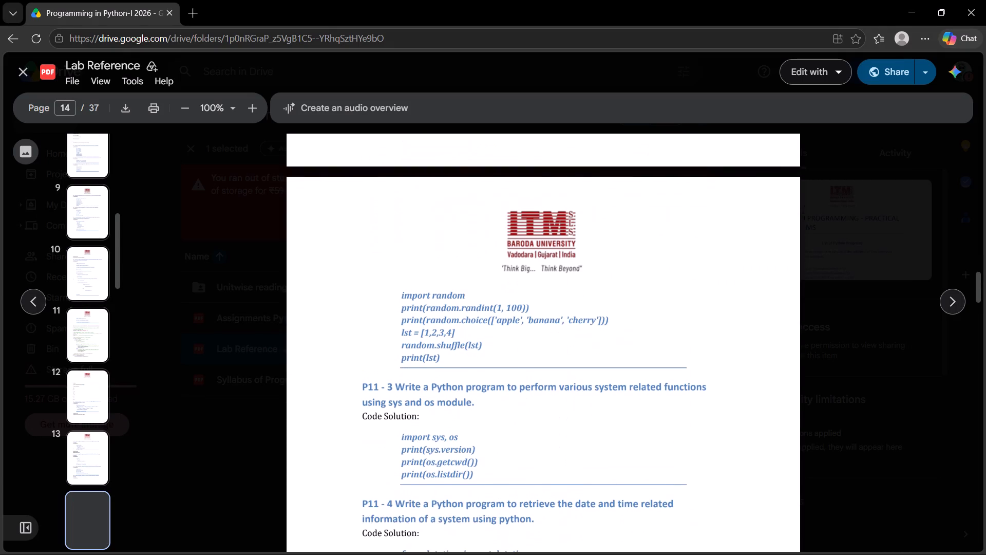
scroll(345, 380, down, 2)
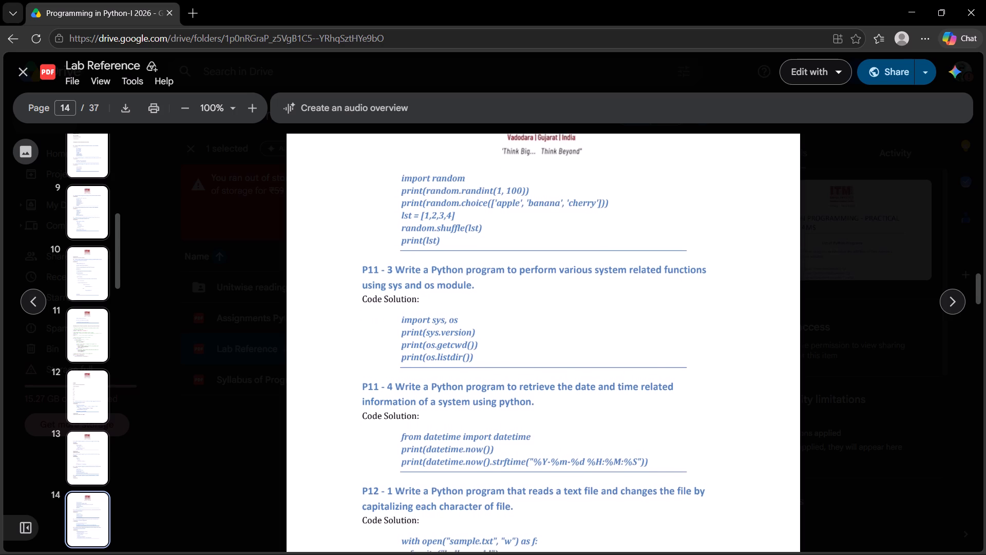
Look back through the Lab Reference PDF from the P12 and P11 problems to the P6 problems for the statement matching project12.py's tuple program.
scroll(345, 380, up, 1)
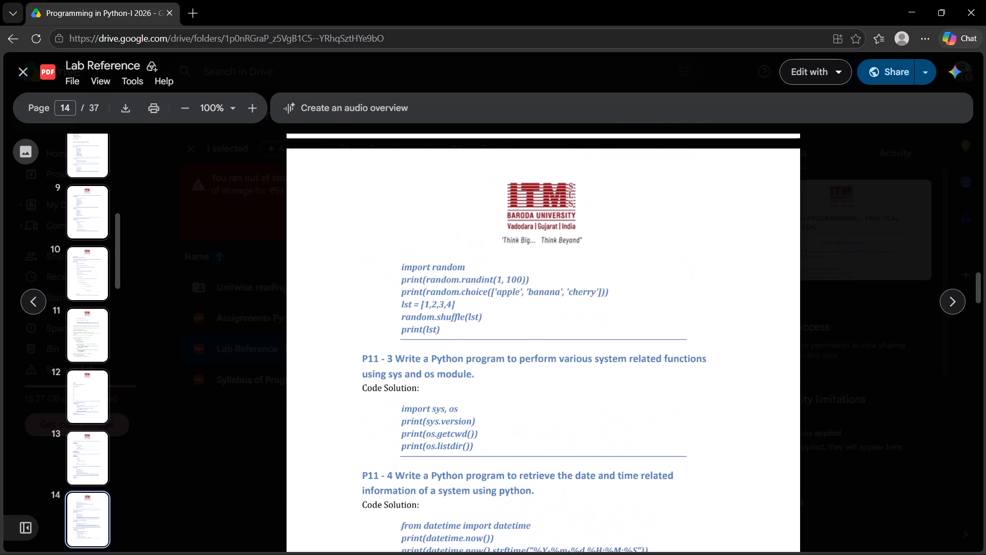
scroll(345, 380, up, 2)
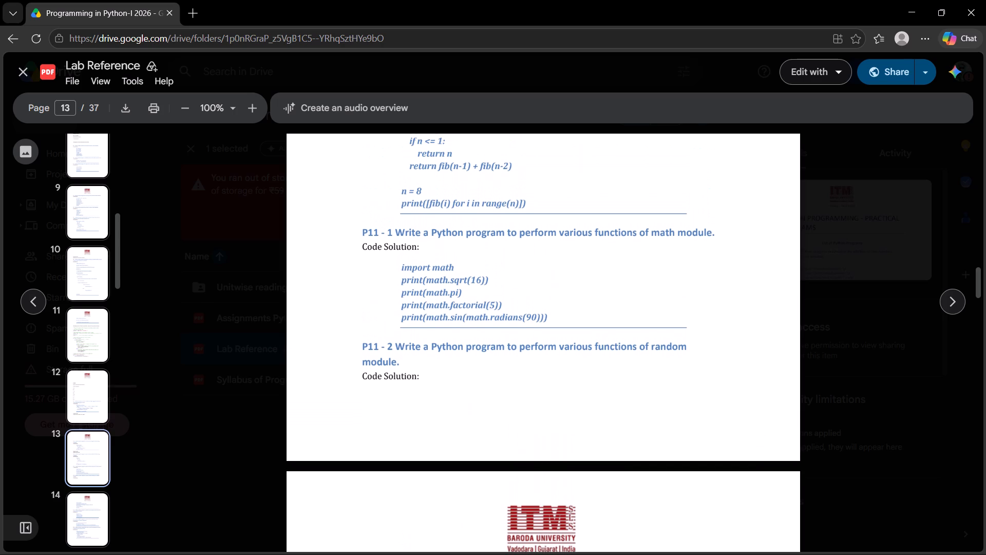
scroll(345, 380, up, 2)
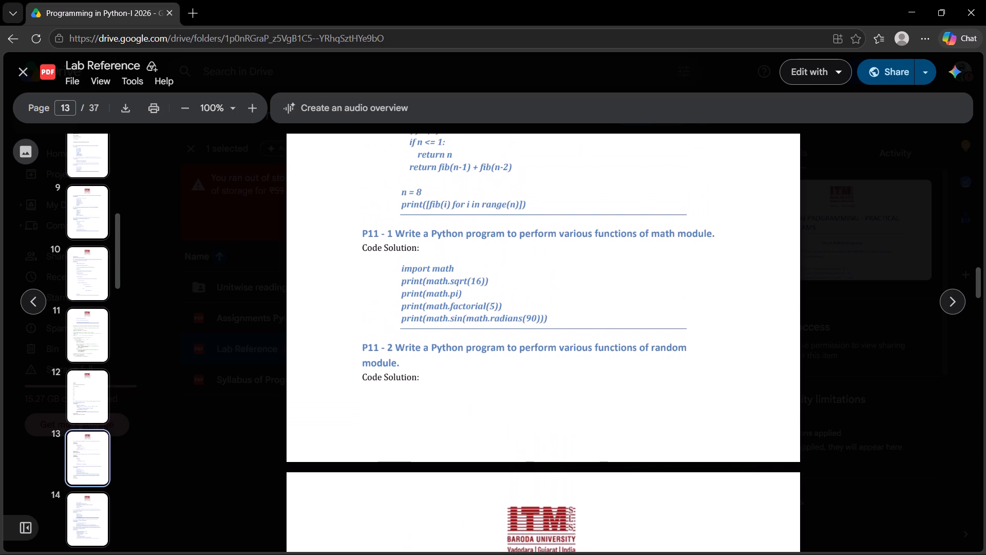
scroll(345, 380, up, 3)
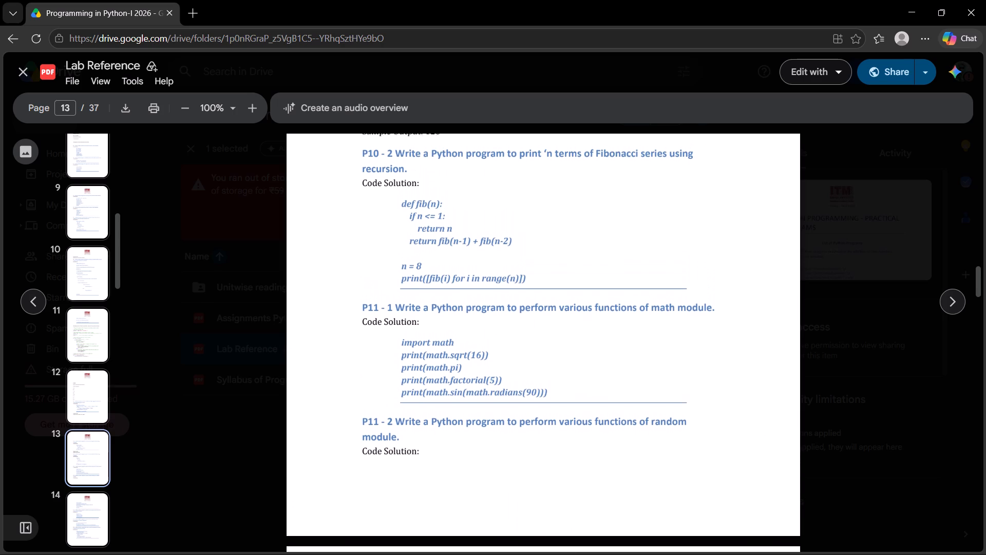
scroll(345, 380, up, 1)
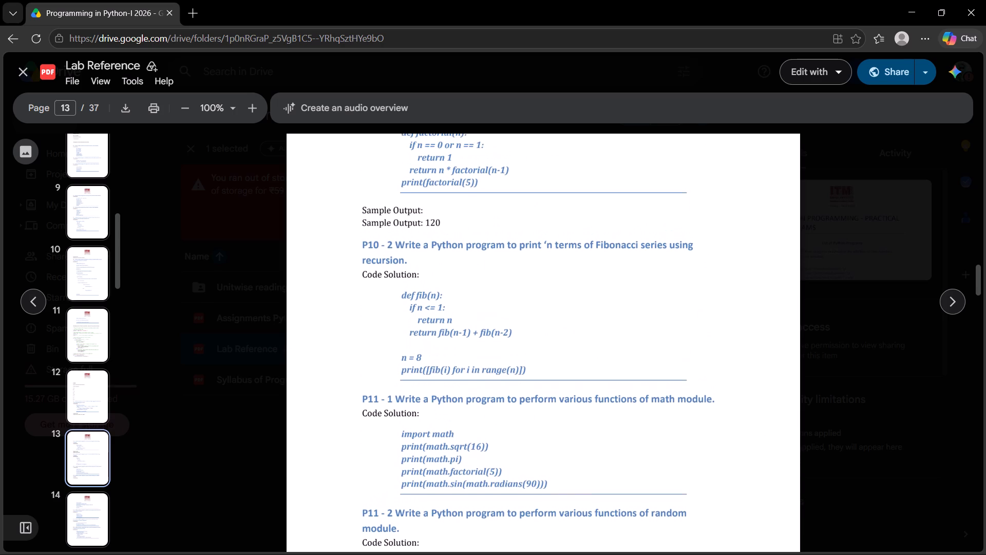
scroll(345, 380, up, 3)
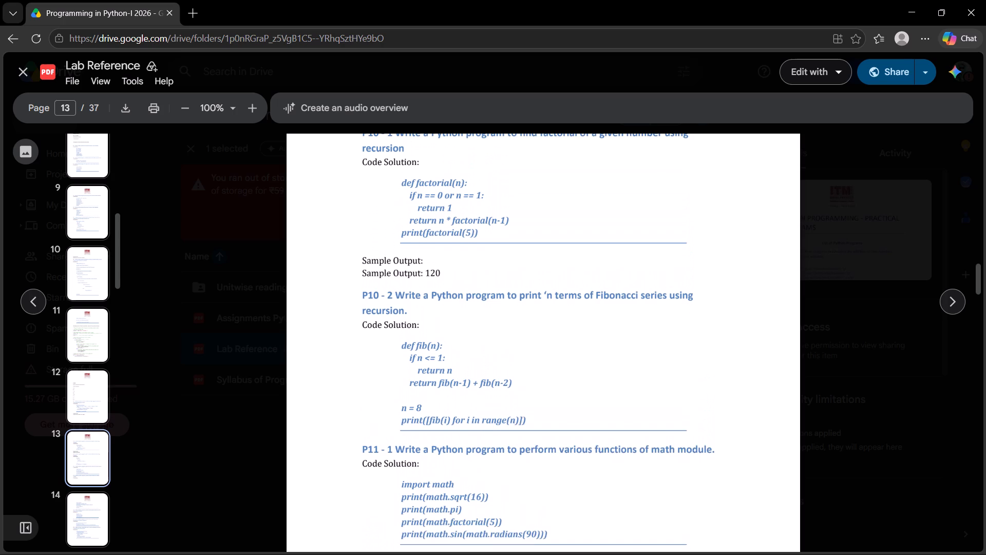
scroll(345, 380, up, 2)
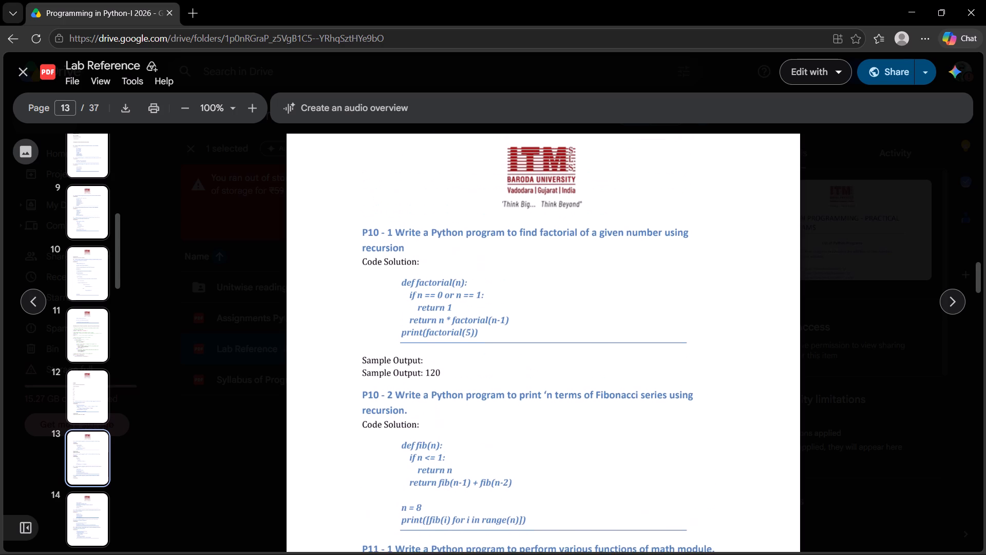
scroll(345, 380, up, 3)
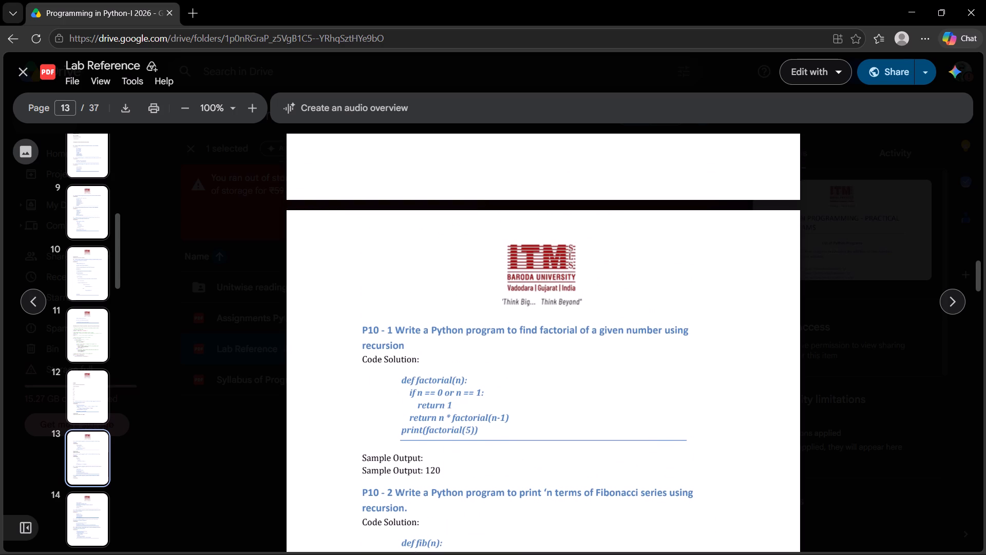
scroll(345, 380, up, 2)
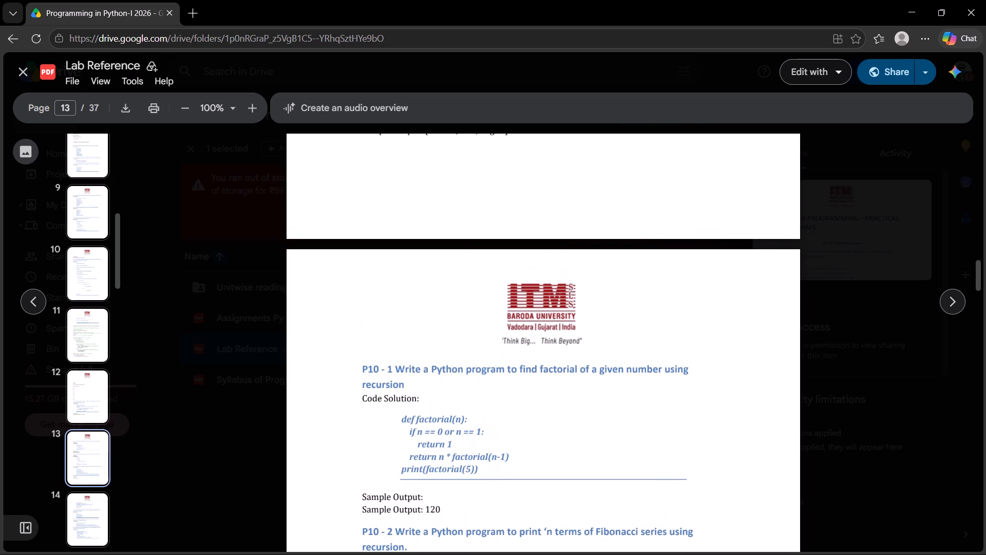
scroll(345, 380, up, 3)
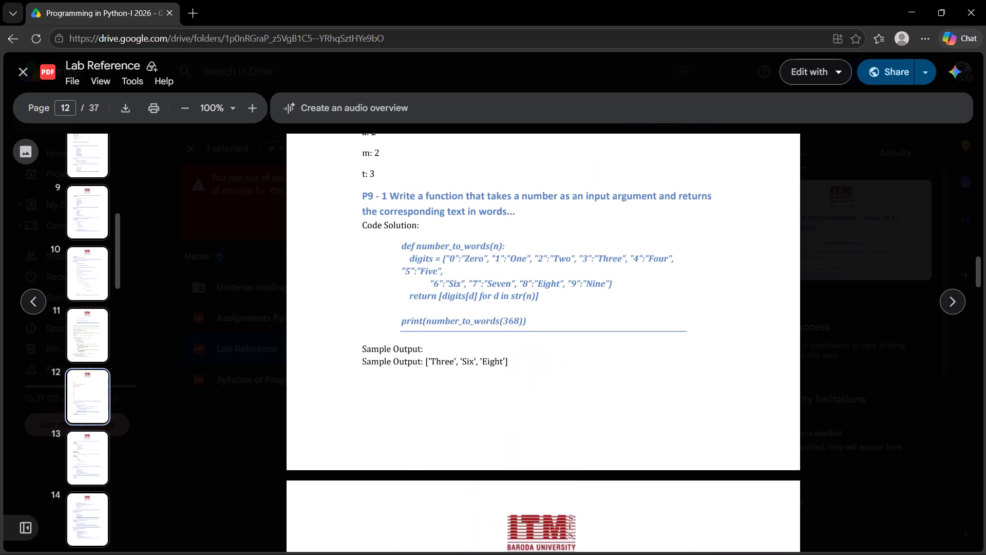
scroll(345, 380, up, 2)
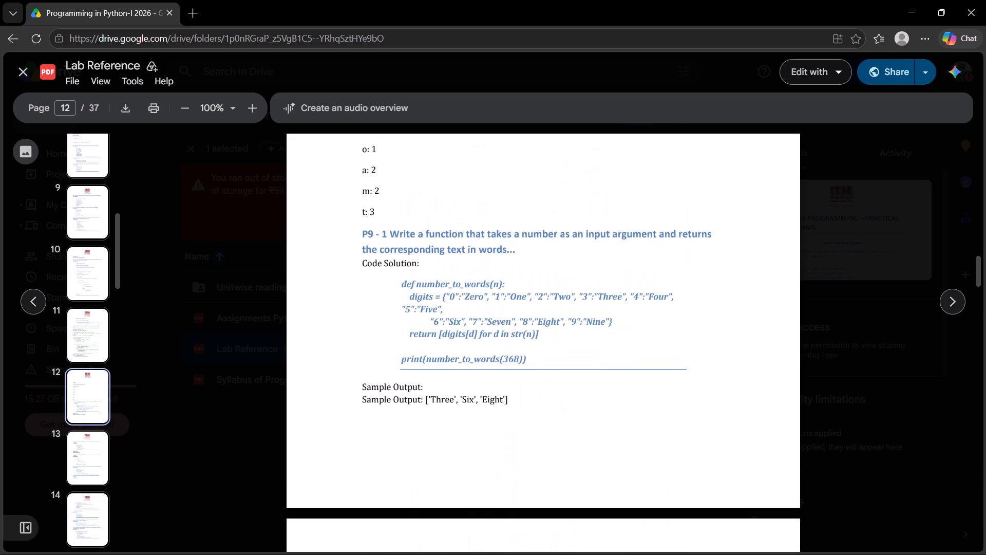
scroll(345, 380, up, 7)
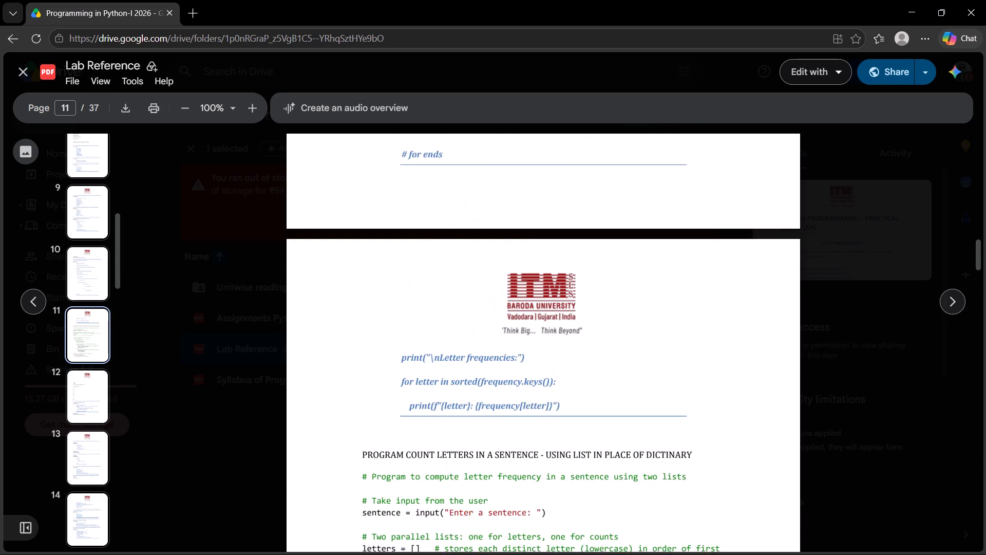
scroll(345, 380, up, 5)
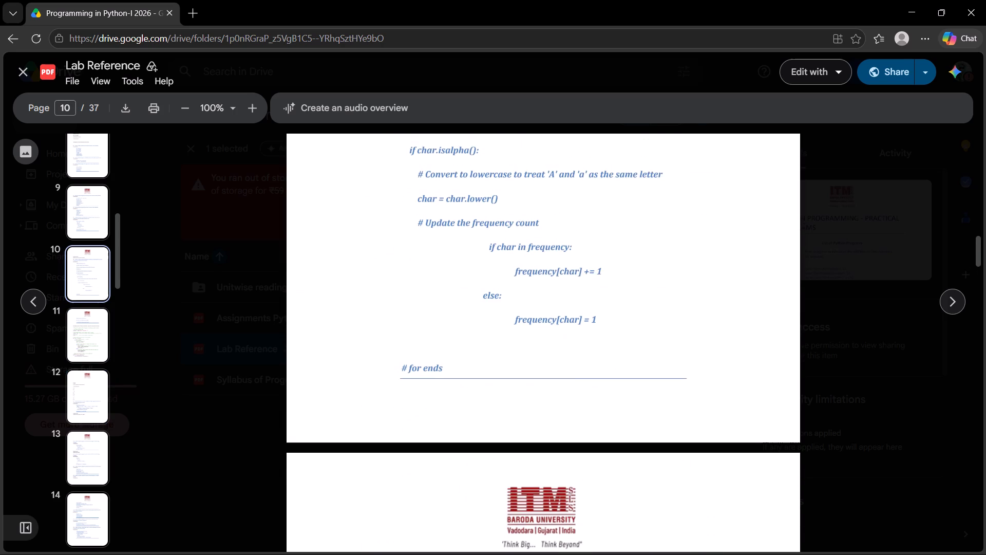
scroll(345, 380, up, 7)
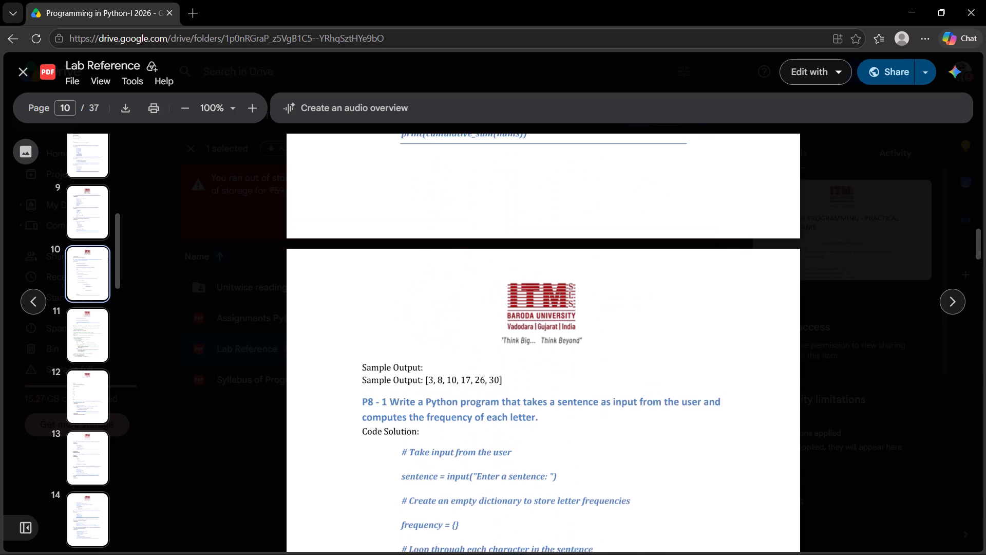
scroll(345, 380, up, 1)
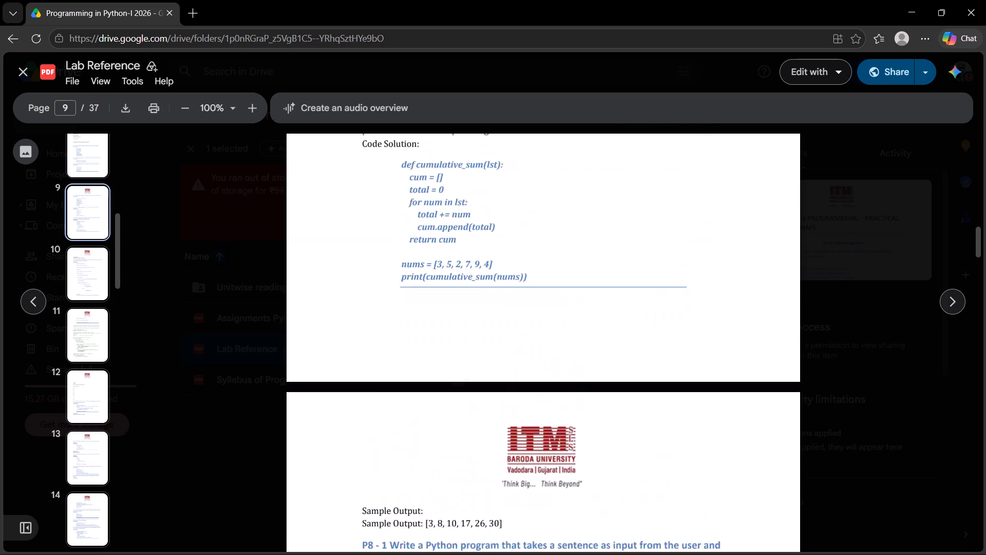
scroll(345, 380, up, 7)
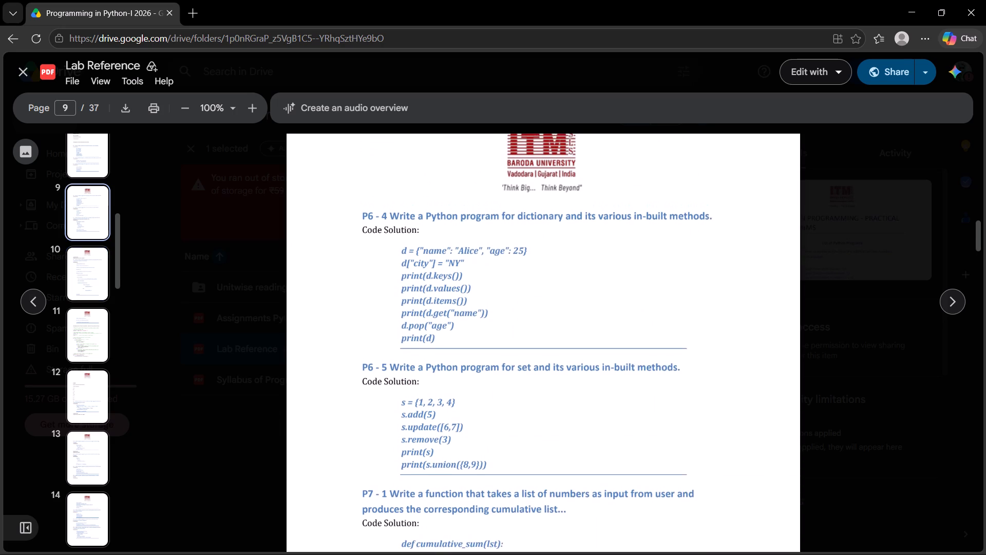
scroll(345, 380, up, 2)
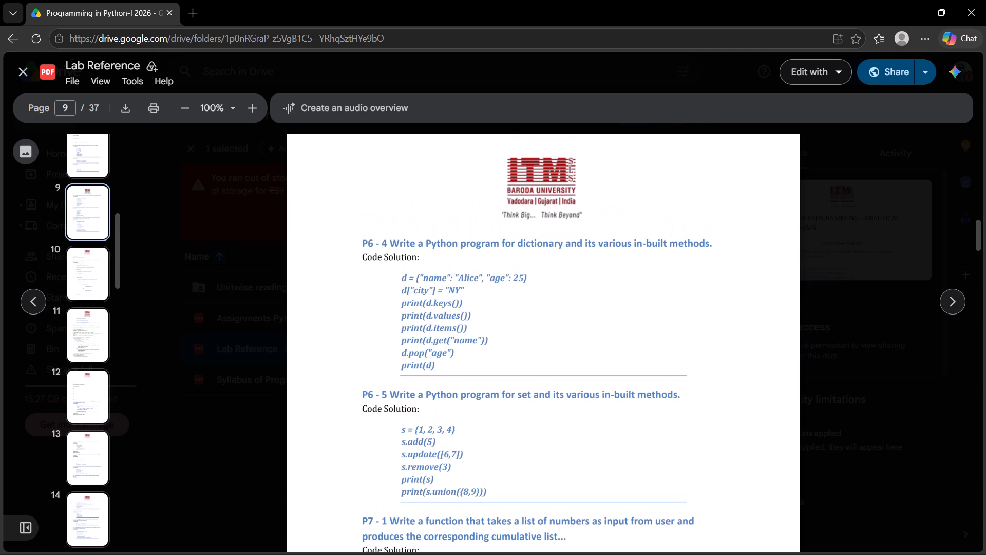
scroll(345, 380, up, 3)
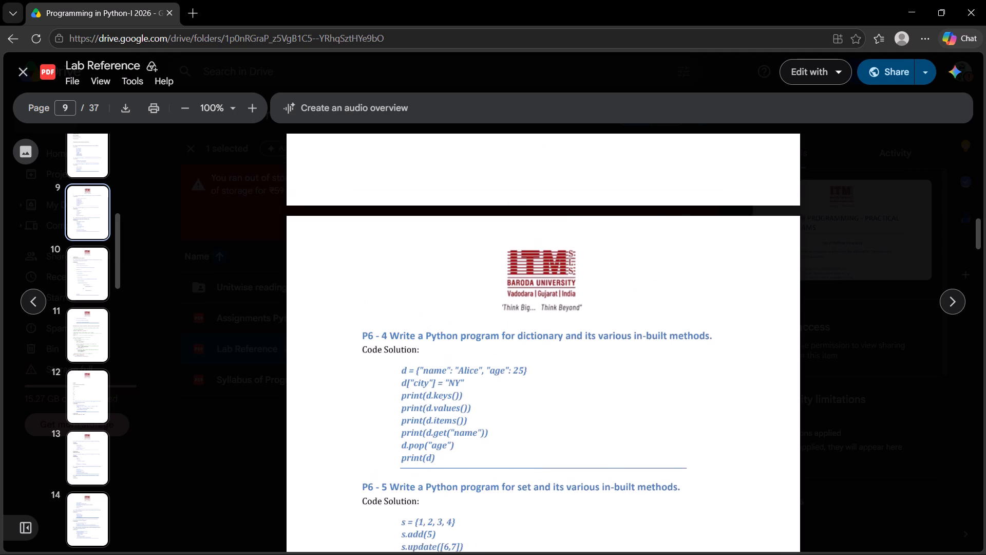
scroll(345, 380, up, 4)
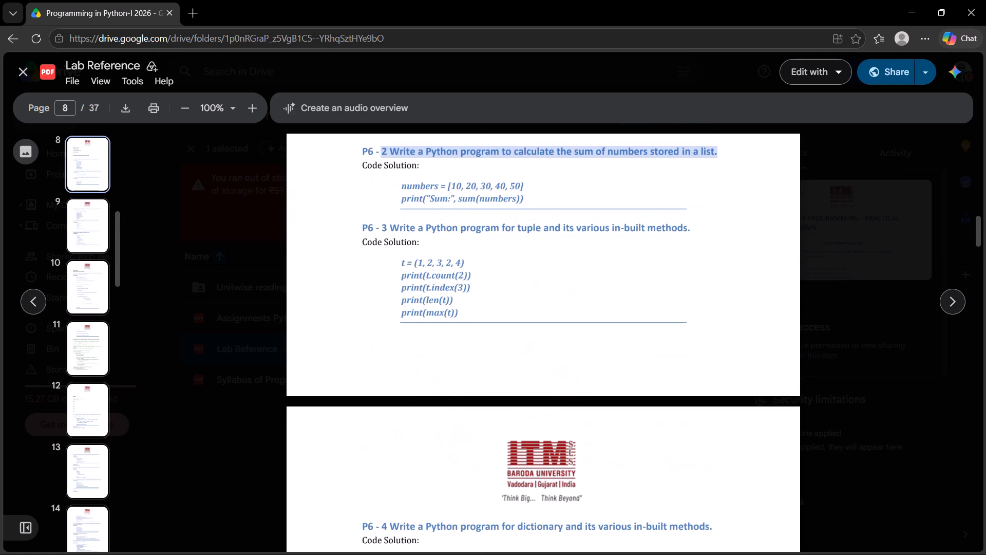
scroll(345, 380, up, 1)
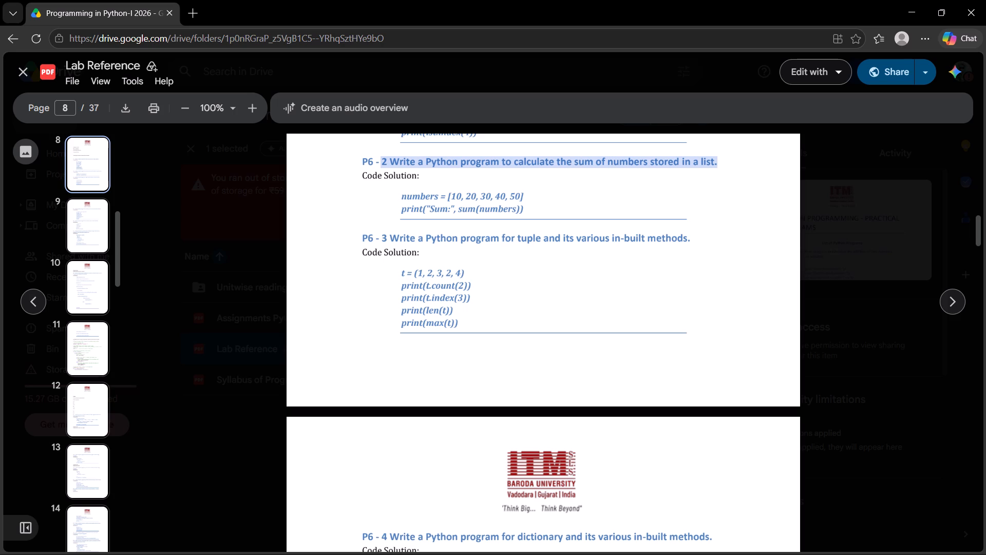
Copy the P6 - 3 tuple problem statement into Document1 in Word under Practicle-12's problem statement heading, without the leading number 3.
drag(386, 239, 583, 231)
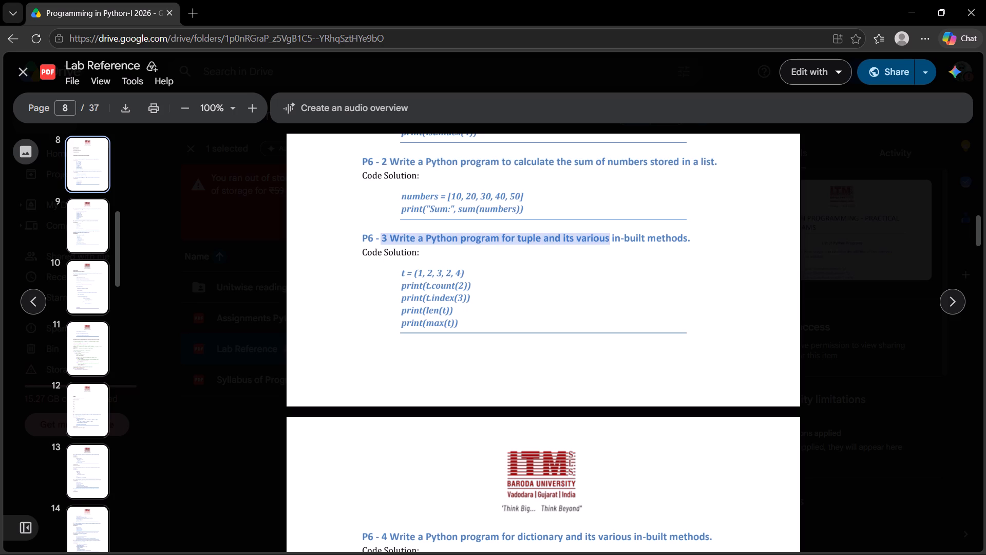
drag(583, 231, 681, 234)
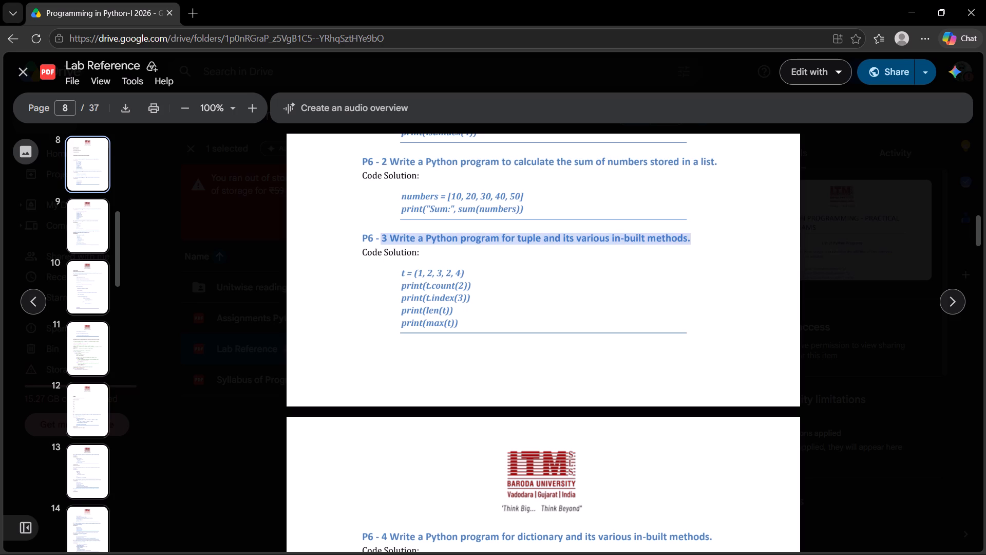
key(ctrl+c)
key(ctrl+c)
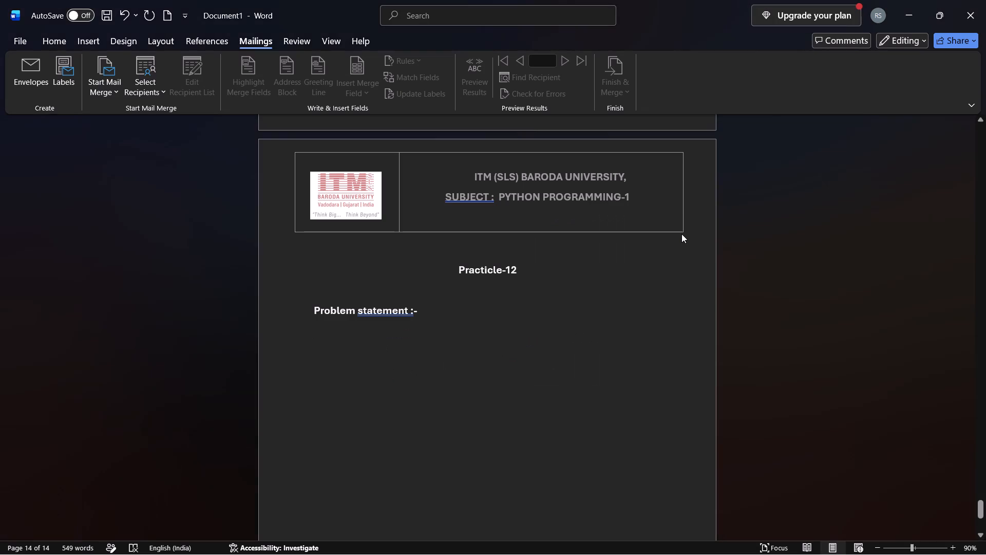
key(ctrl+v)
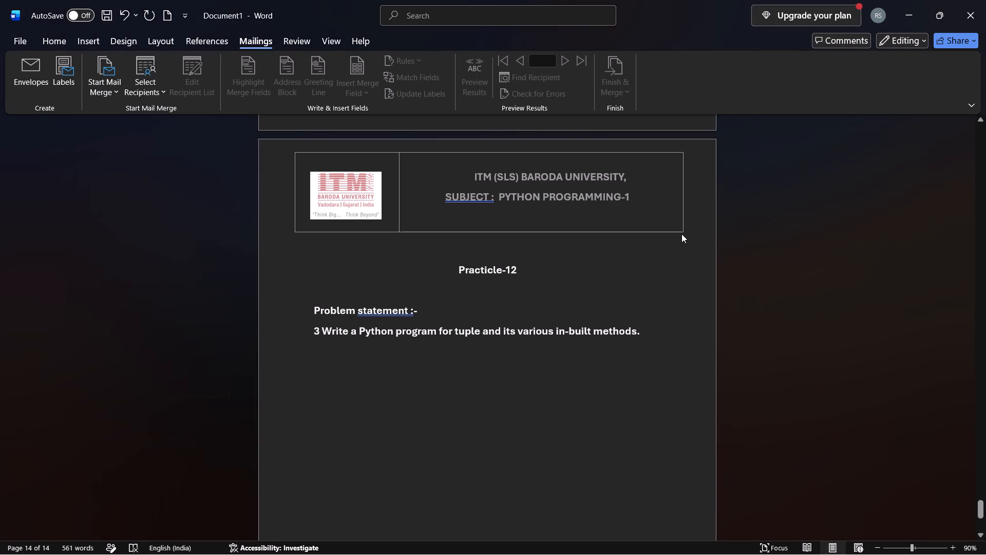
click(324, 335)
key(BackSpace)
key(BackSpace)
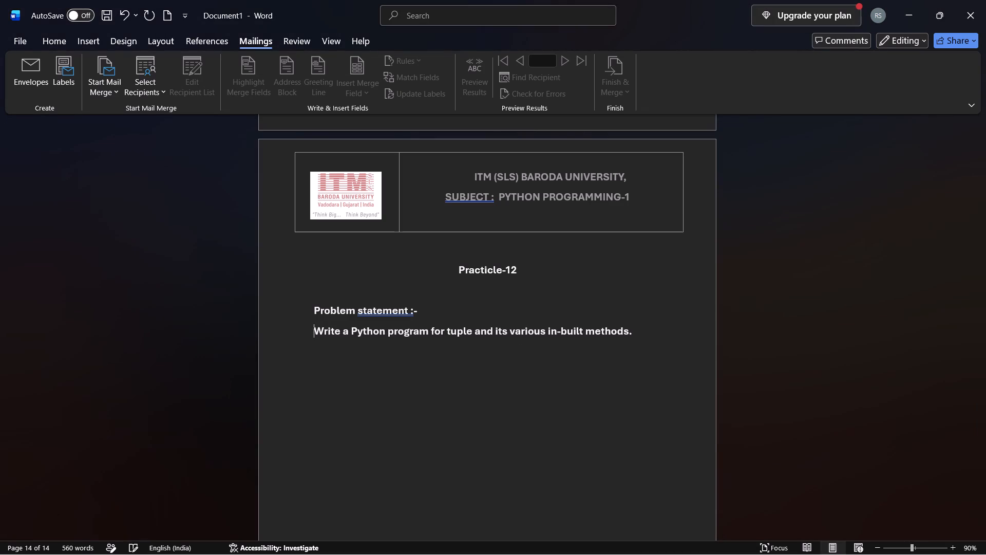
Add a "Code :-" heading below Practicle-12's problem statement, leaving a blank line between them and starting a new line after it.
click(381, 348)
click(638, 338)
key(Return)
key(Return)
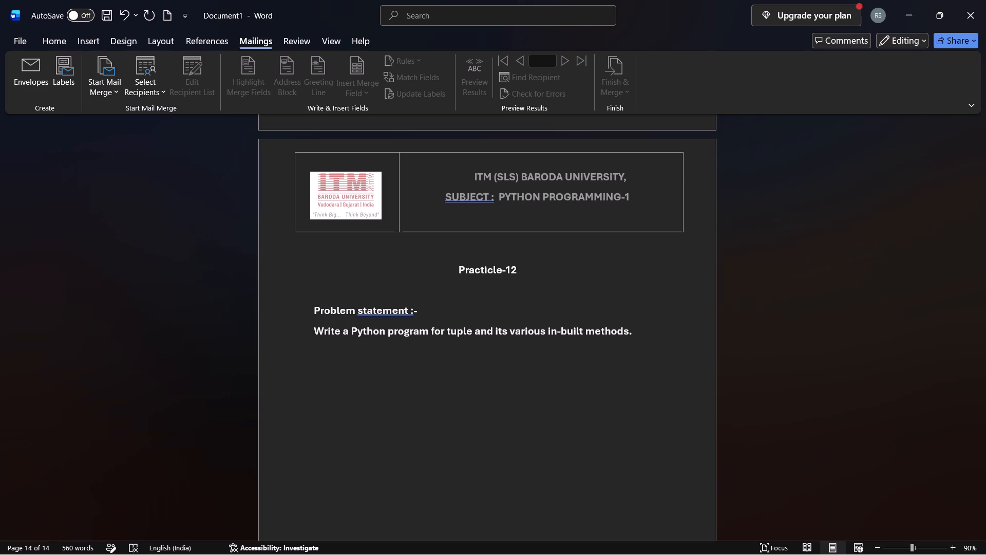
text(Code)
key(space)
key(shift+colon)
key(minus)
key(Return)
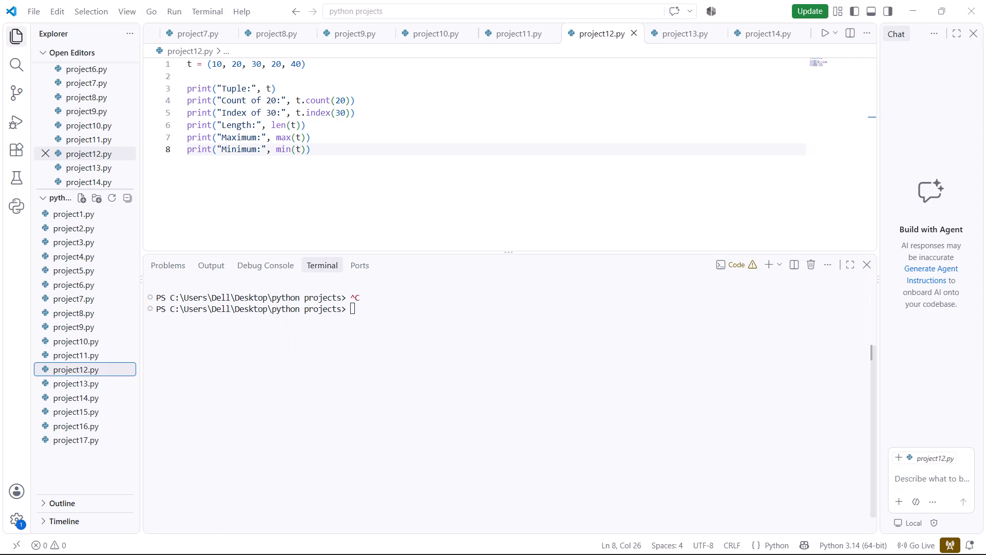
Copy all the code of project12.py from Visual Studio Code and paste it under Practicle-12's Code heading in Word.
click(265, 190)
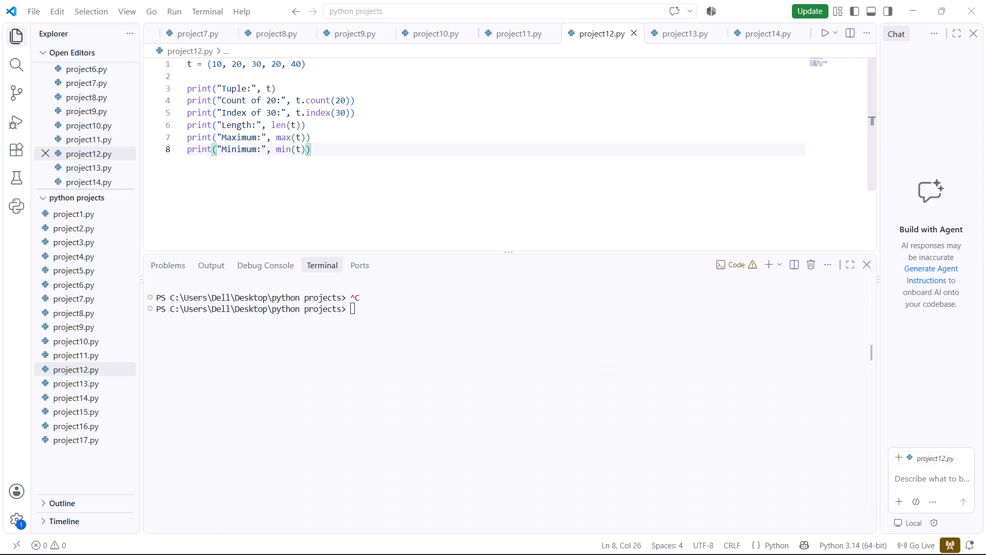
key(ctrl+a)
key(ctrl+c)
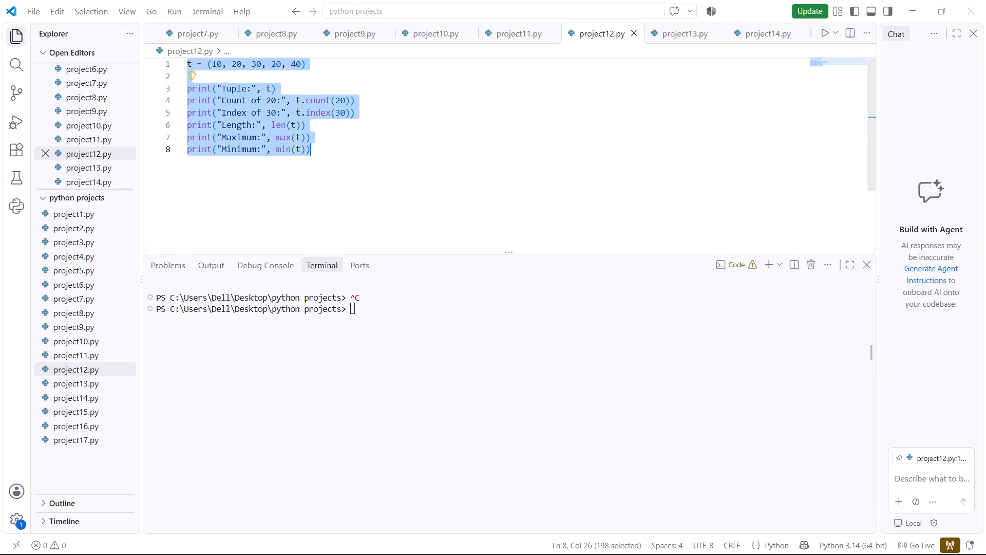
key(ctrl+c)
key(ctrl+c)
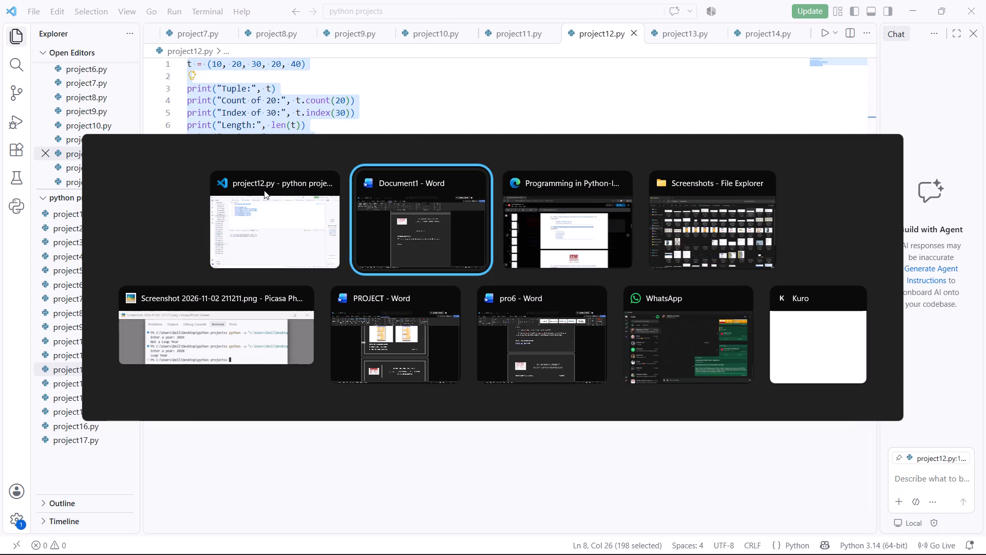
key(ctrl+v)
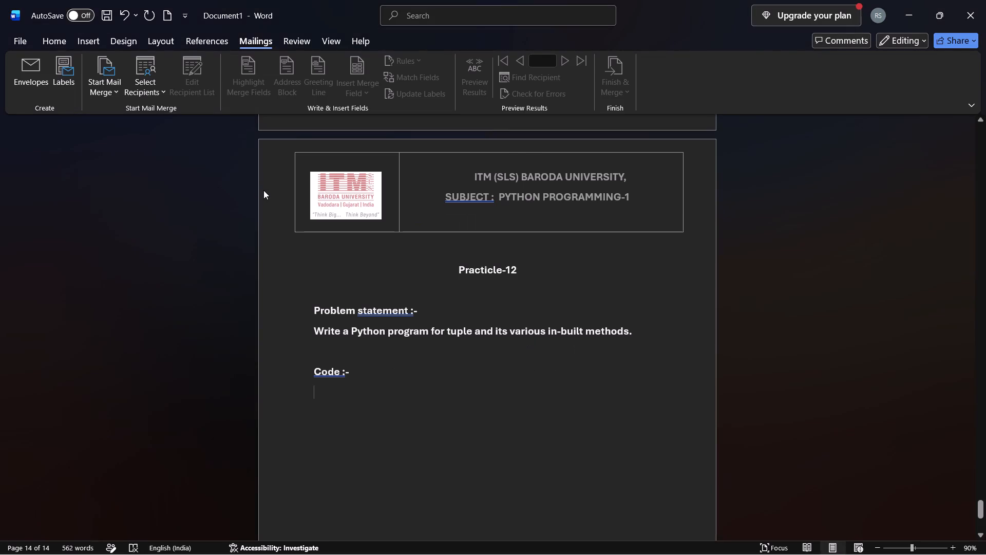
Add an "Output :-" heading below Practicle-12's code, leaving a blank line between them and starting a new line after it.
scroll(366, 347, down, 1)
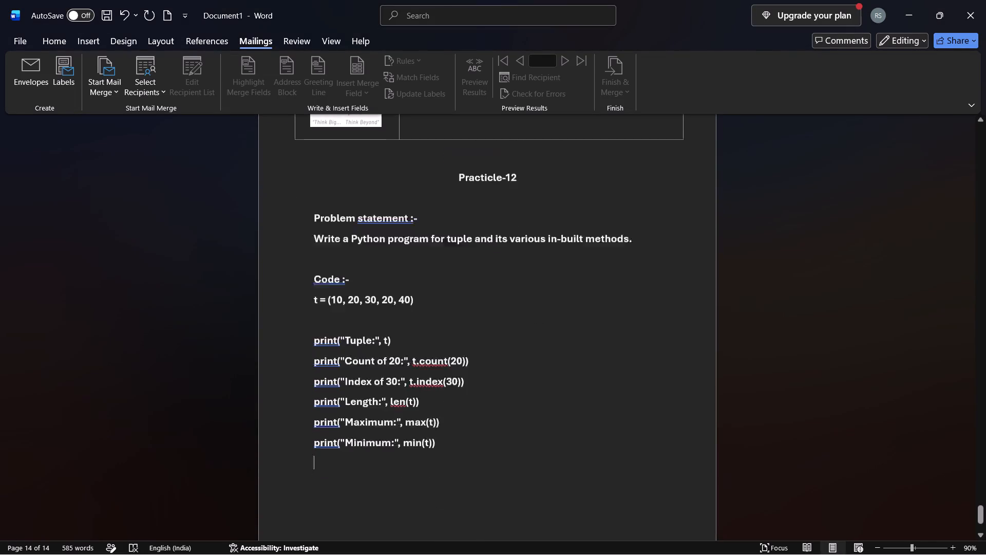
scroll(366, 347, down, 1)
click(449, 383)
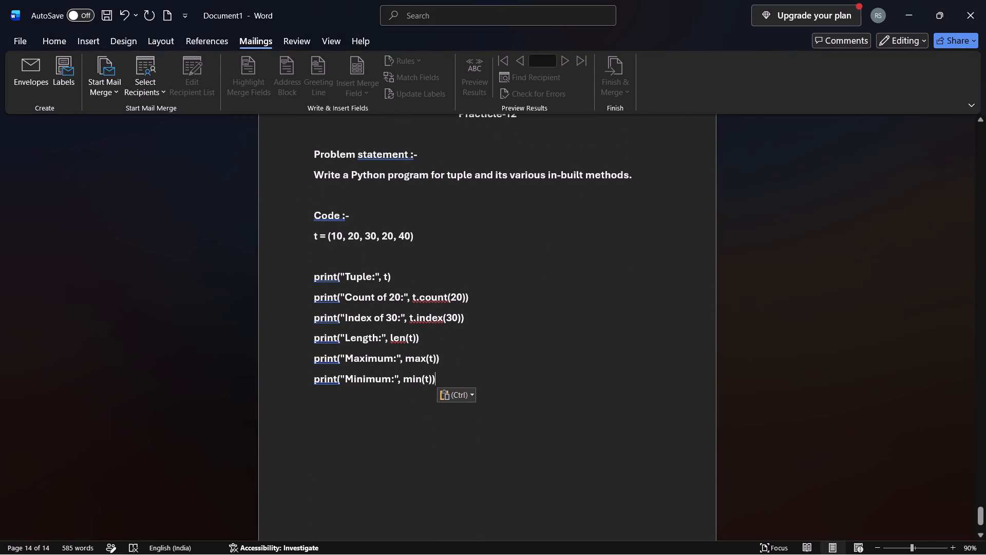
key(Return)
key(Return)
key(shift+o)
key(u)
text(tpu)
key(t)
key(space)
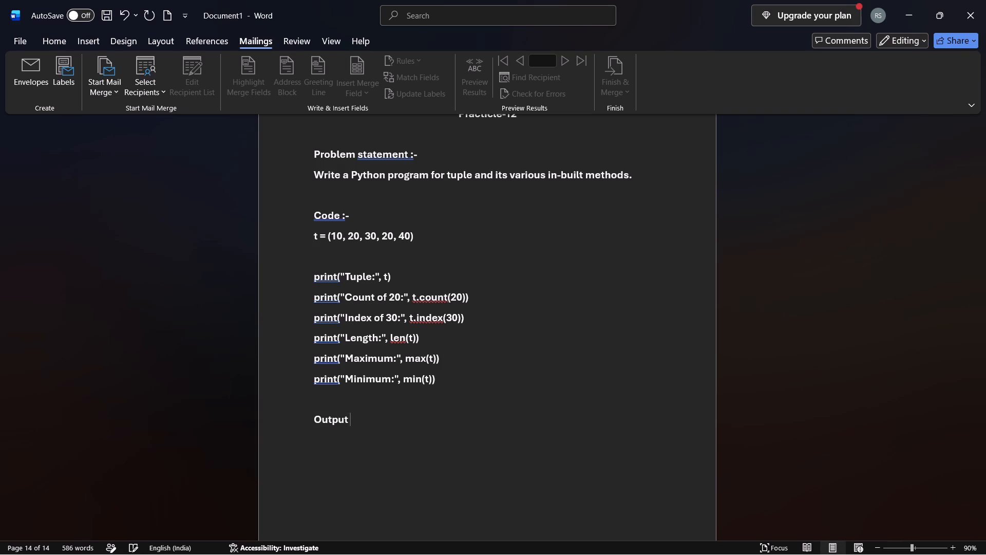
key(shift+colon)
key(minus)
key(Return)
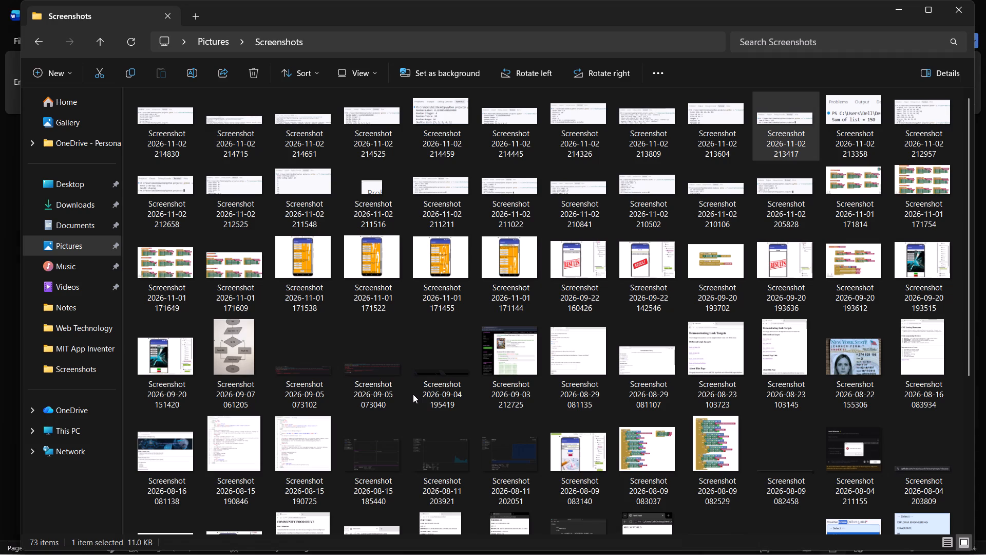
click(708, 113)
right_click(708, 113)
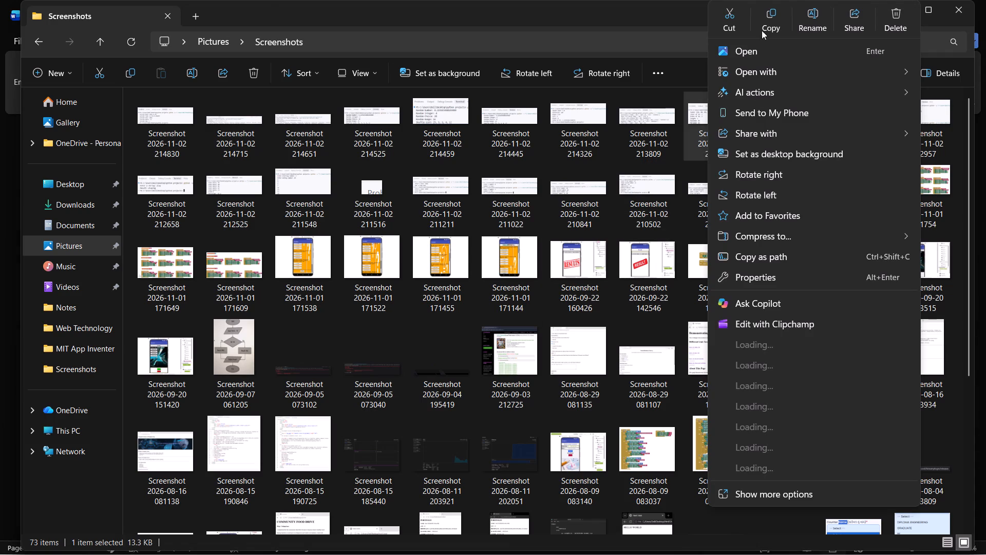
click(764, 21)
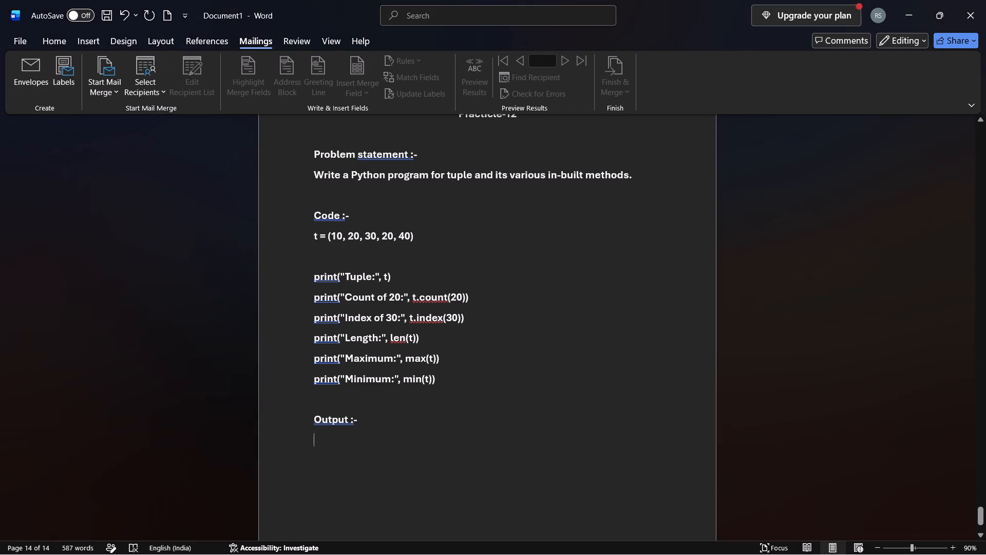
key(ctrl+v)
Stretch Practicle-12's output screenshot slightly wider and taller, keeping it above the page footer.
scroll(553, 274, down, 1)
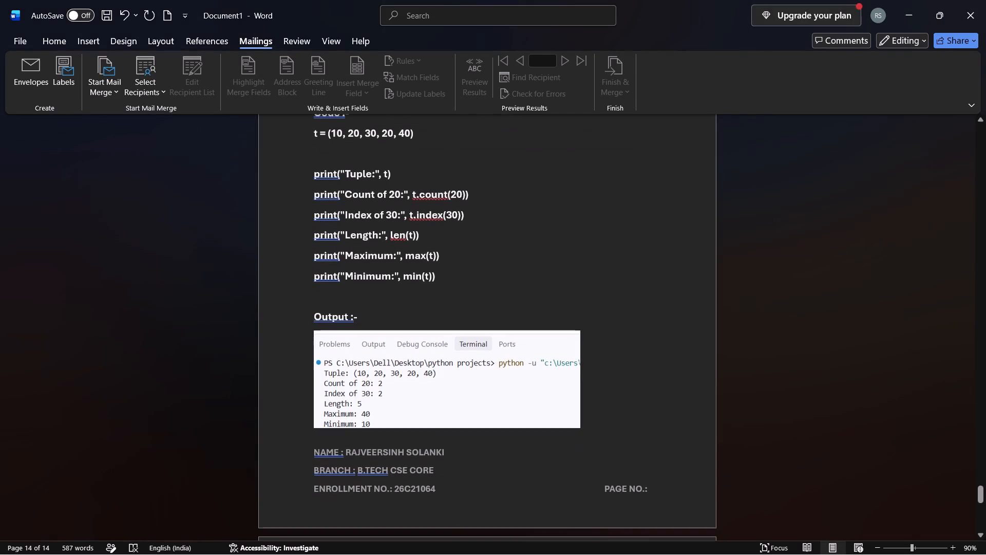
click(539, 362)
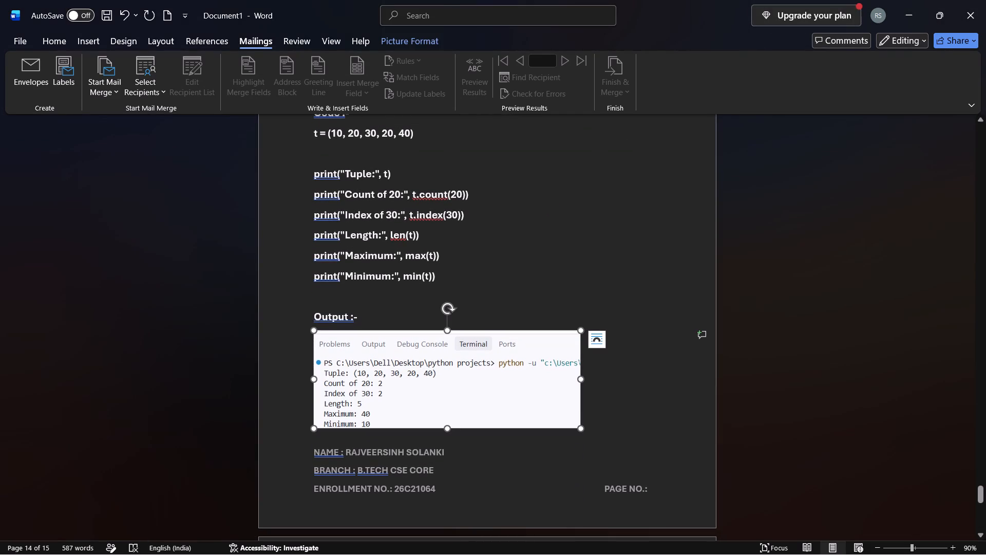
drag(579, 379, 607, 381)
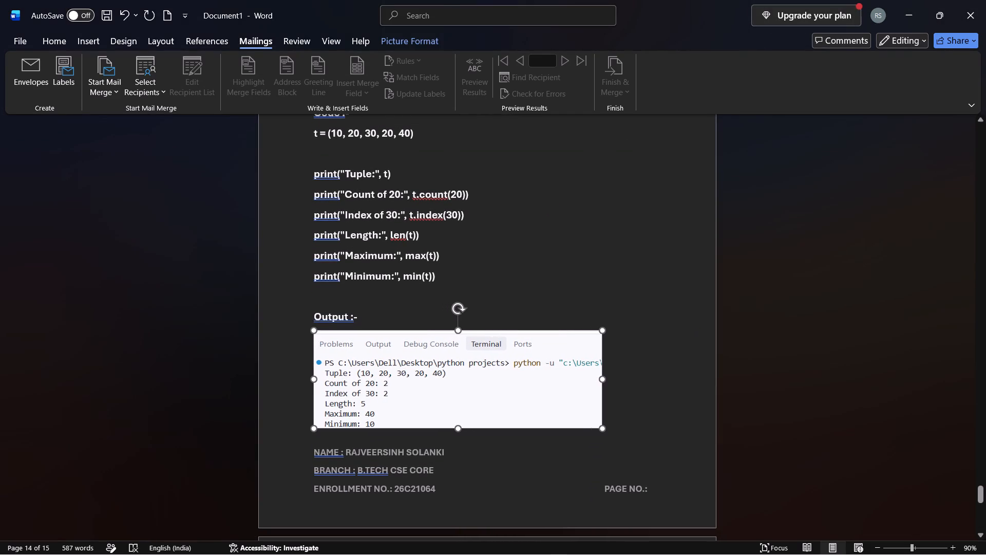
drag(607, 381, 609, 381)
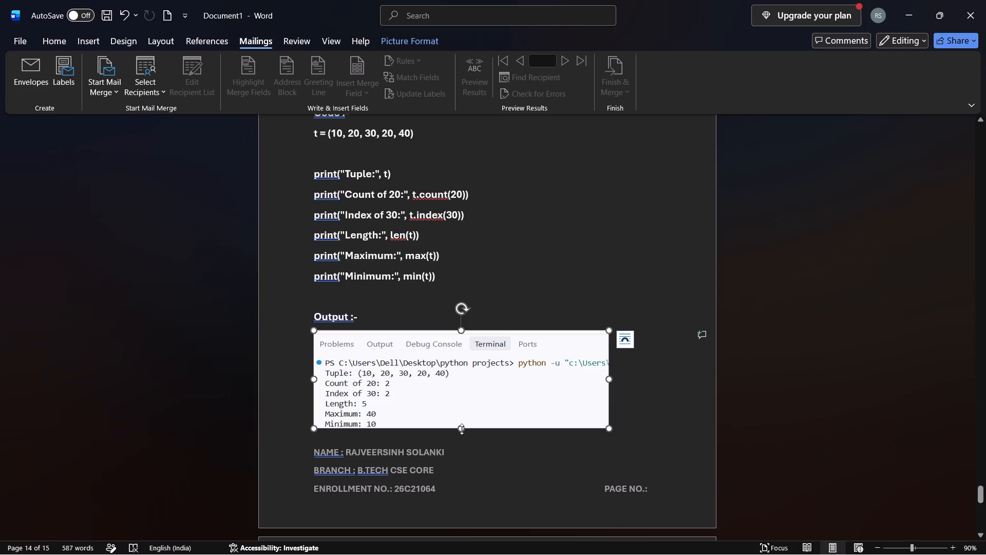
drag(462, 428, 462, 436)
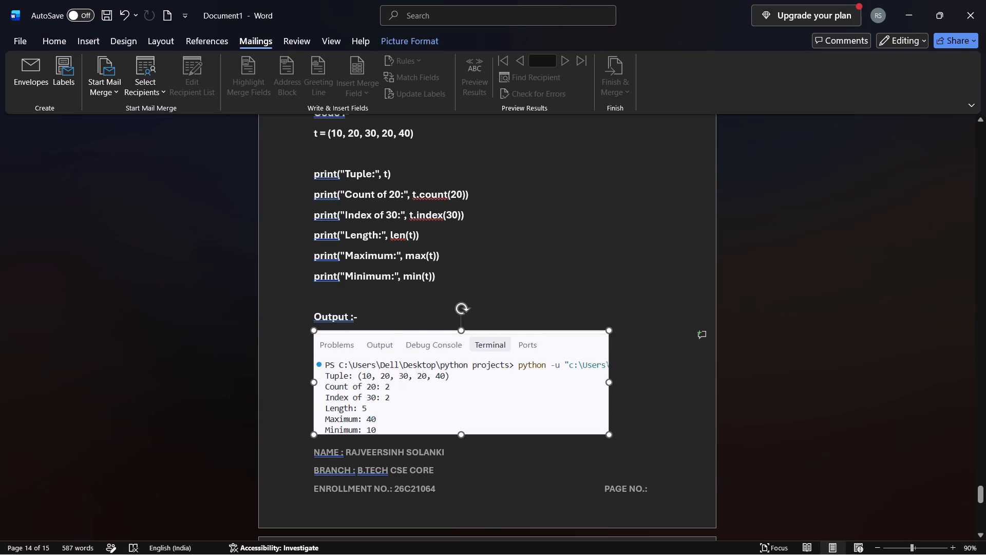
drag(462, 436, 461, 438)
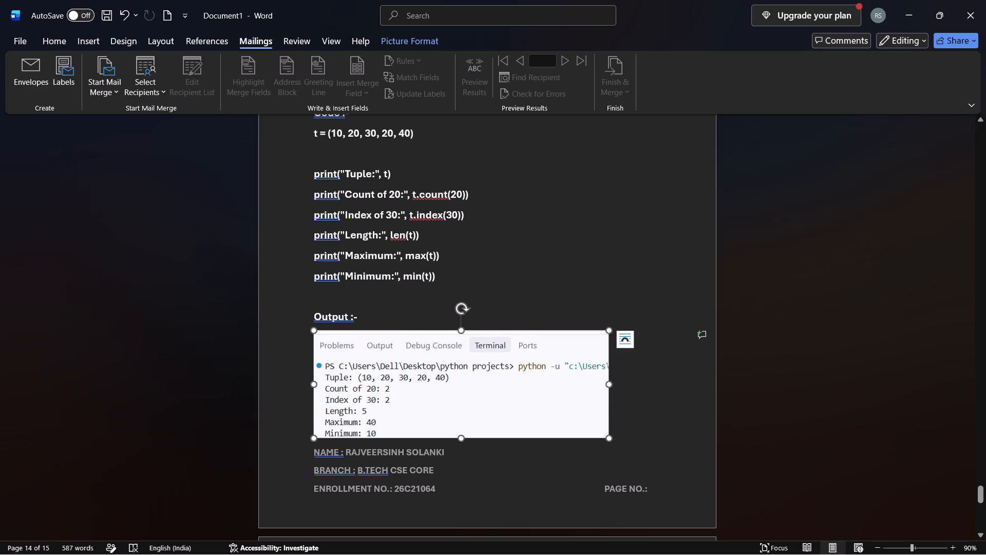
drag(607, 386, 616, 387)
Copy the Practicle-12 title and Problem statement heading onto the blank page 15, leaving one empty line above them.
scroll(553, 408, down, 1)
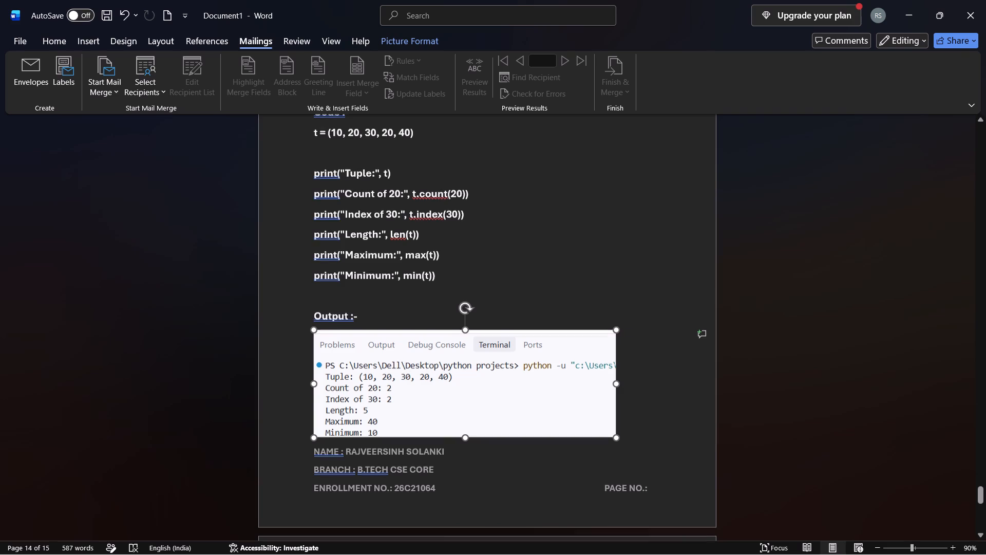
scroll(553, 408, down, 1)
scroll(551, 409, up, 1)
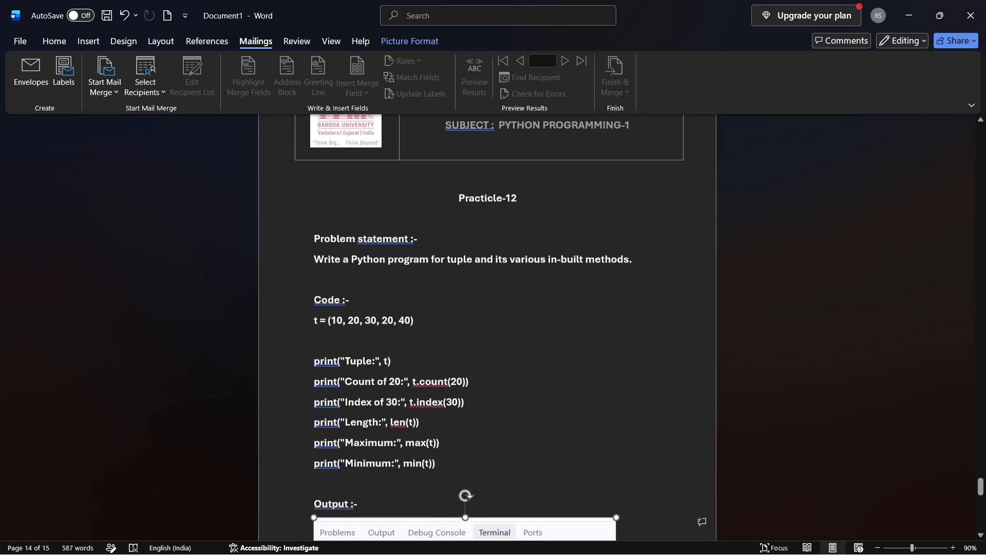
scroll(389, 355, down, 1)
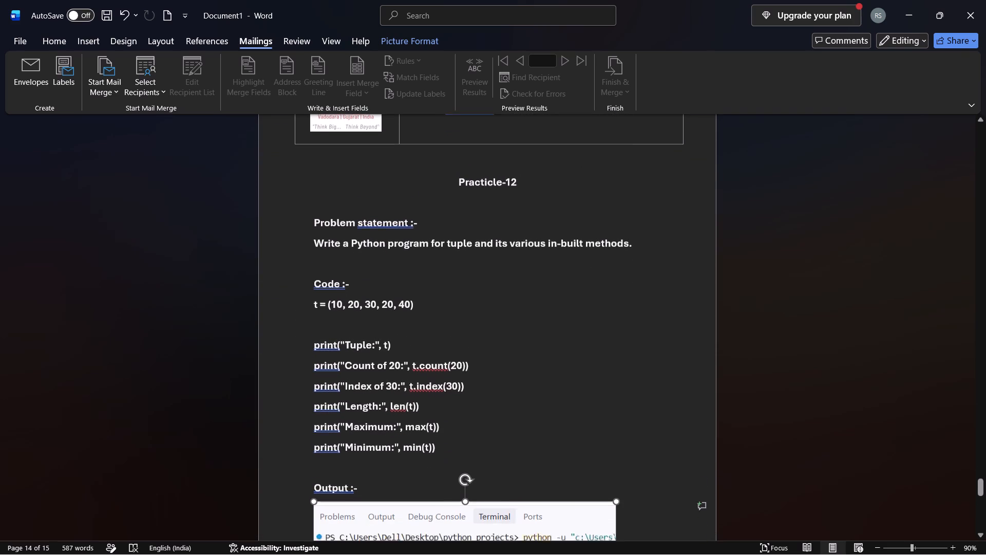
scroll(389, 355, down, 1)
scroll(389, 355, up, 1)
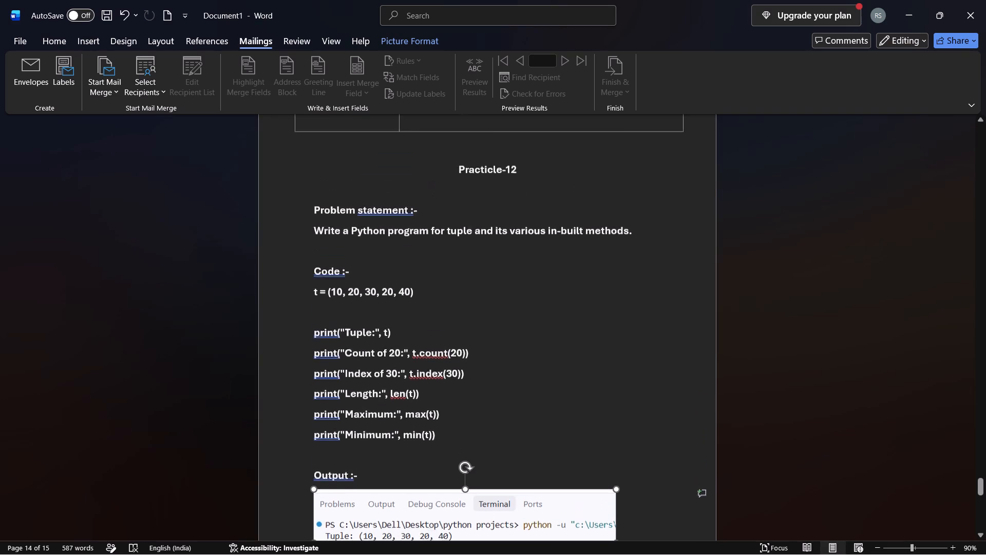
scroll(389, 355, up, 1)
drag(448, 252, 448, 279)
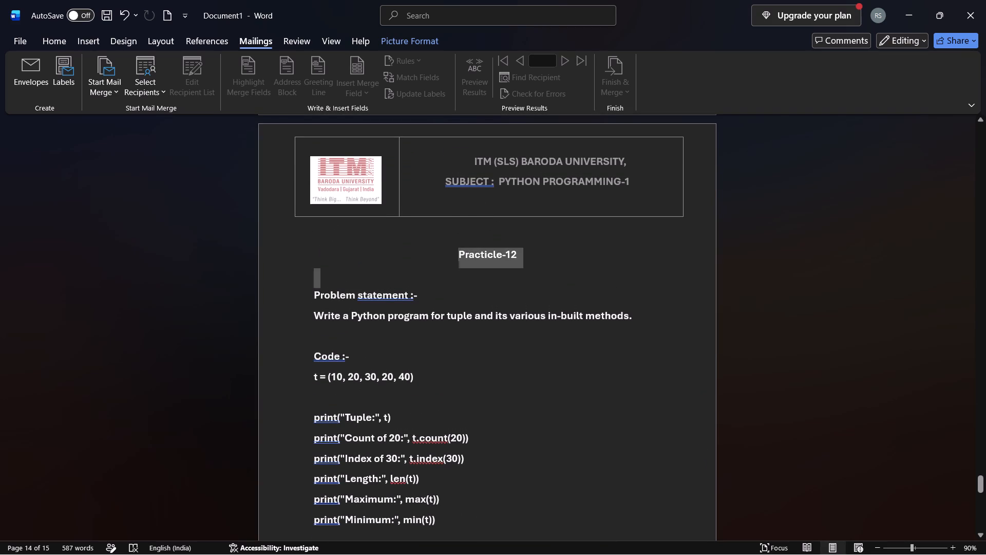
drag(448, 279, 448, 292)
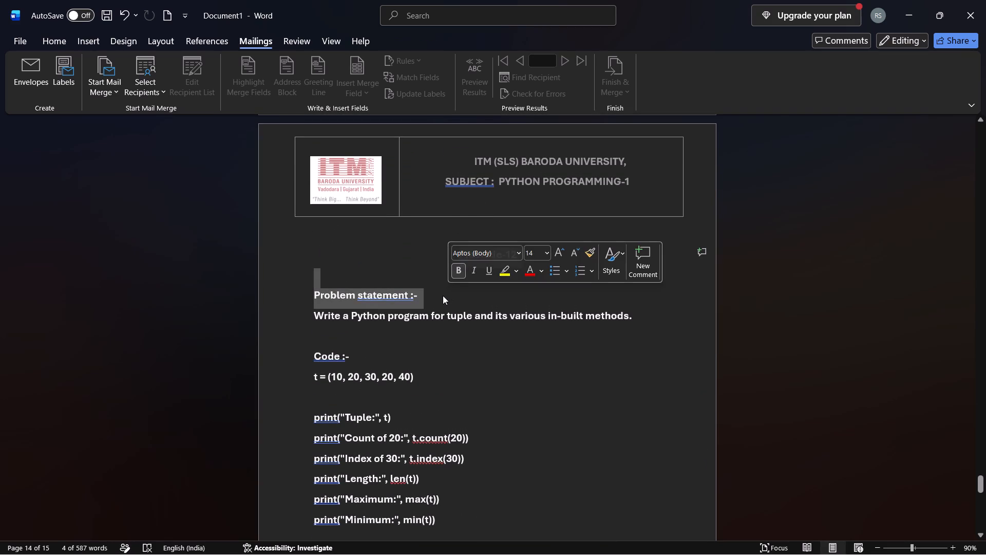
key(ctrl+c)
key(ctrl+c)
scroll(440, 297, down, 3)
click(439, 297)
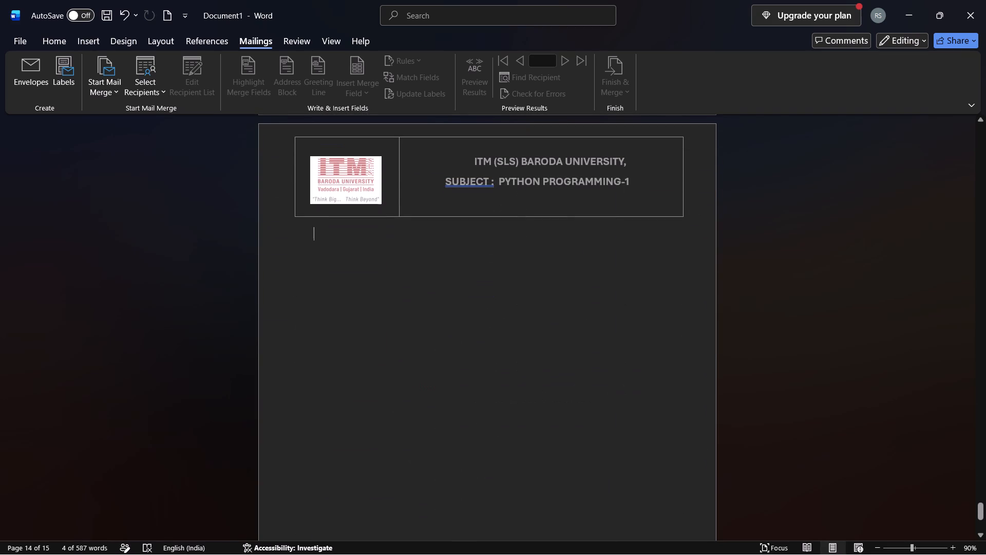
key(Return)
key(ctrl+v)
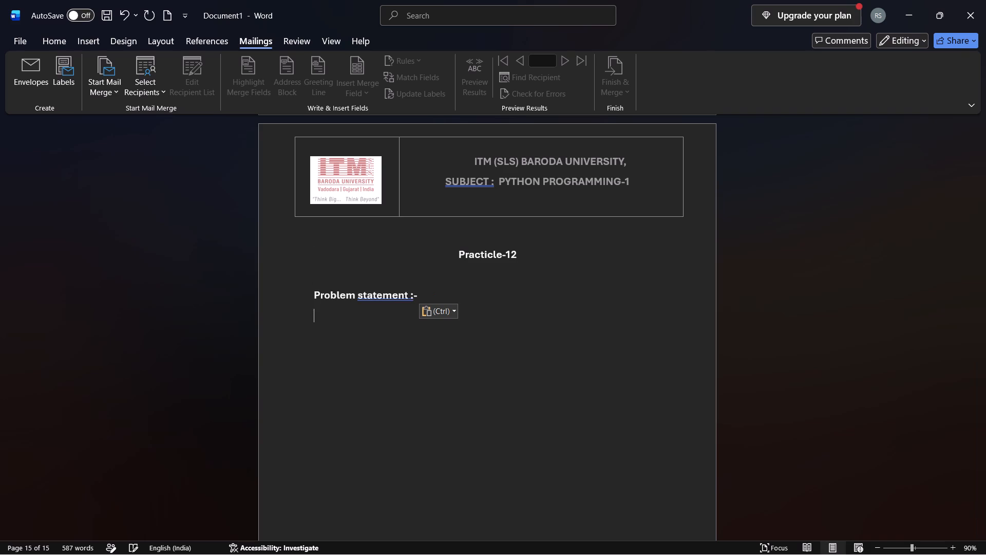
Change the copied title on page 15 to Practicle-13.
click(512, 258)
click(518, 256)
key(backslash)
key(BackSpace)
key(BackSpace)
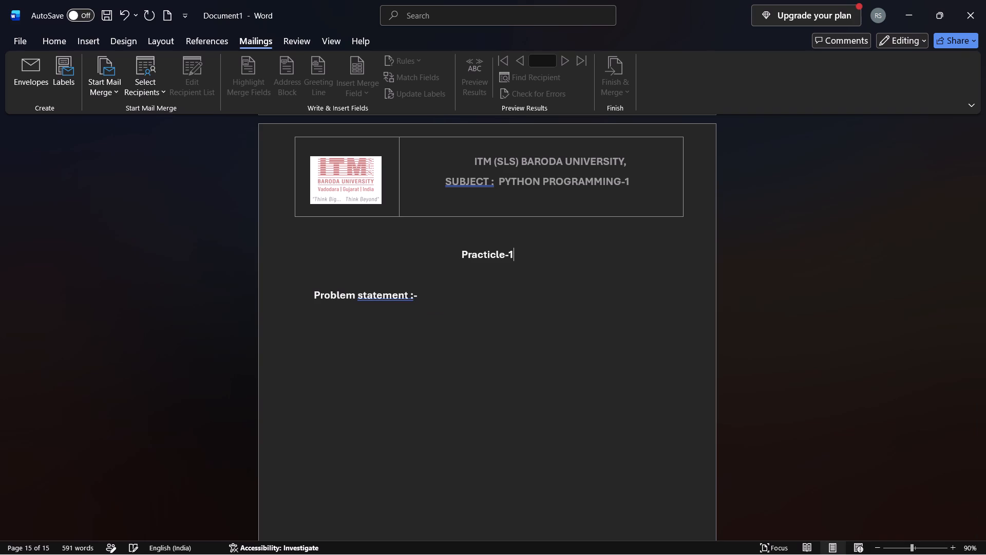
key(3)
Copy the P6 - 4 dictionary problem statement, without its number, from the Lab Reference PDF to below Practicle-13's Problem statement heading in Word.
click(421, 317)
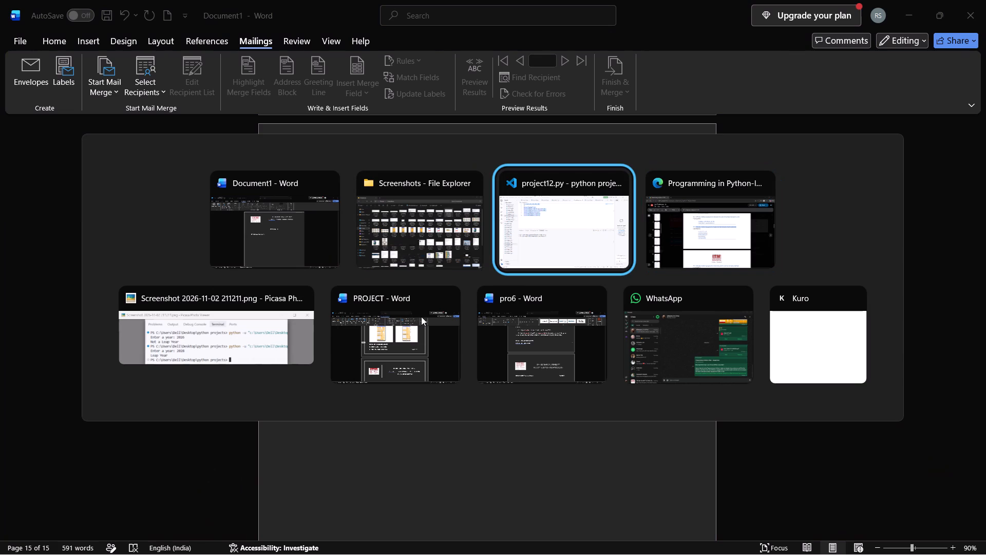
scroll(421, 317, down, 3)
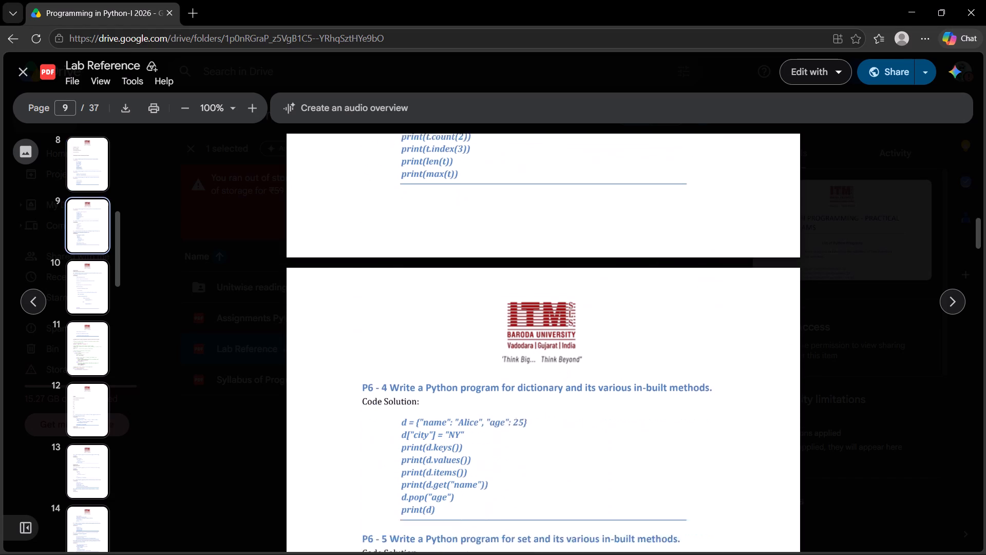
scroll(421, 317, down, 1)
drag(390, 377, 538, 362)
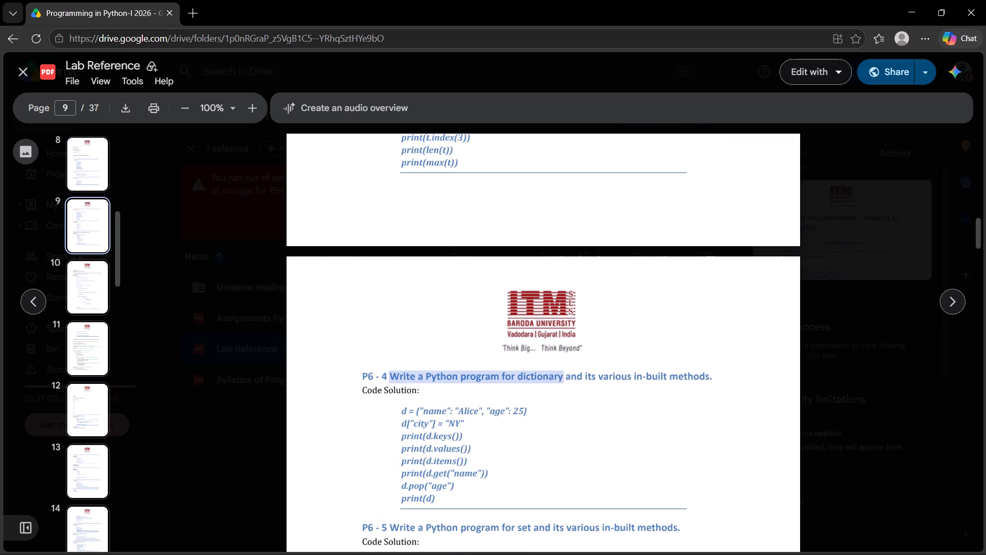
drag(538, 362, 704, 380)
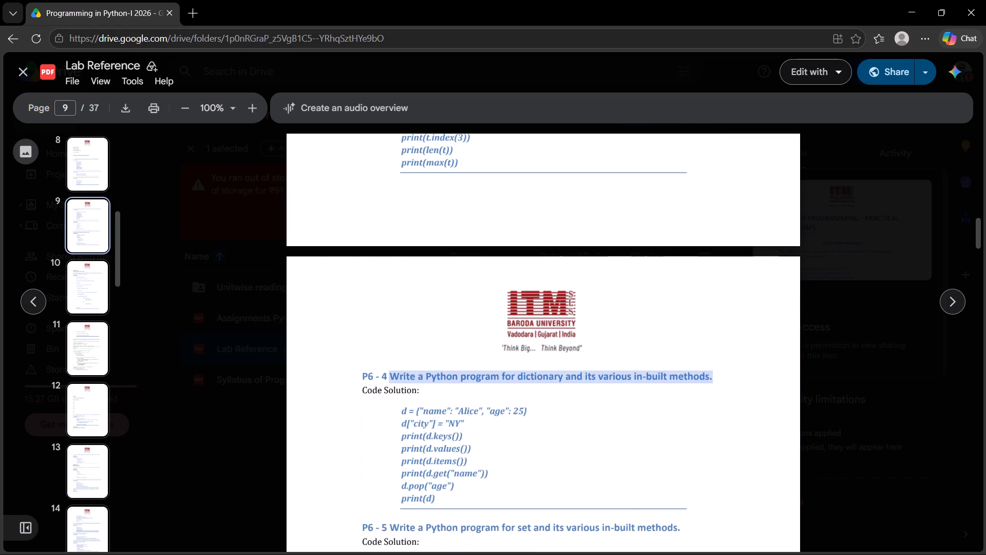
key(ctrl+c)
key(ctrl+c)
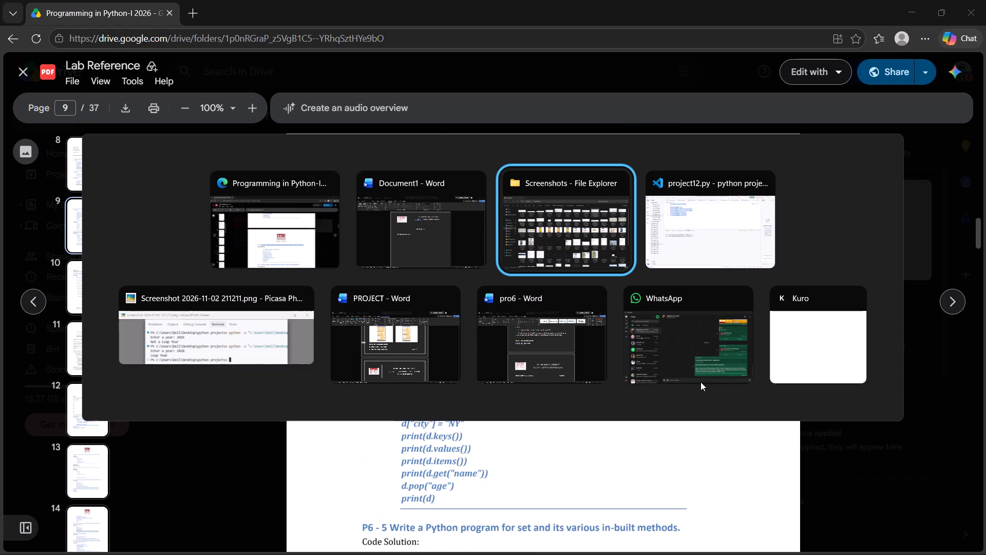
key(ctrl+v)
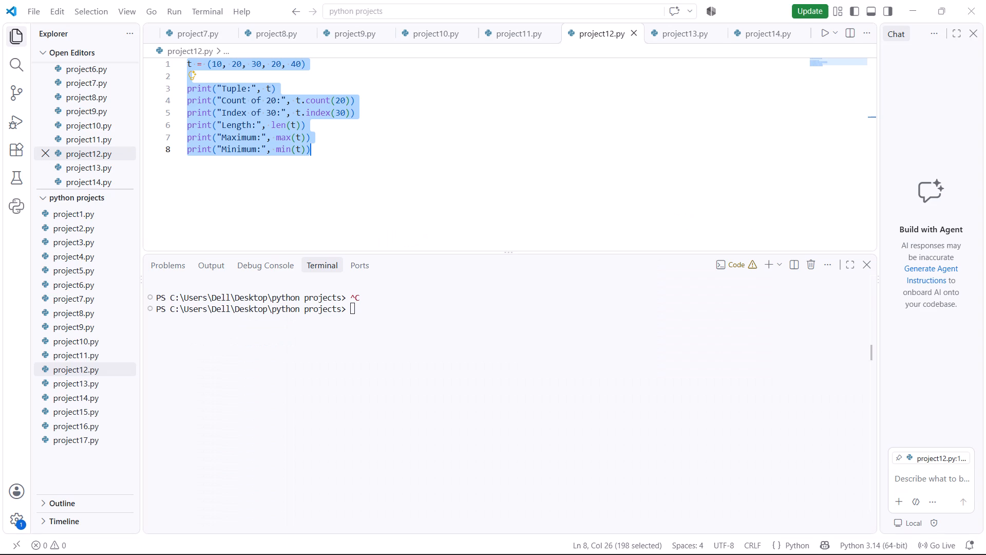
Open project13.py in Visual Studio Code and copy all of its code.
click(87, 390)
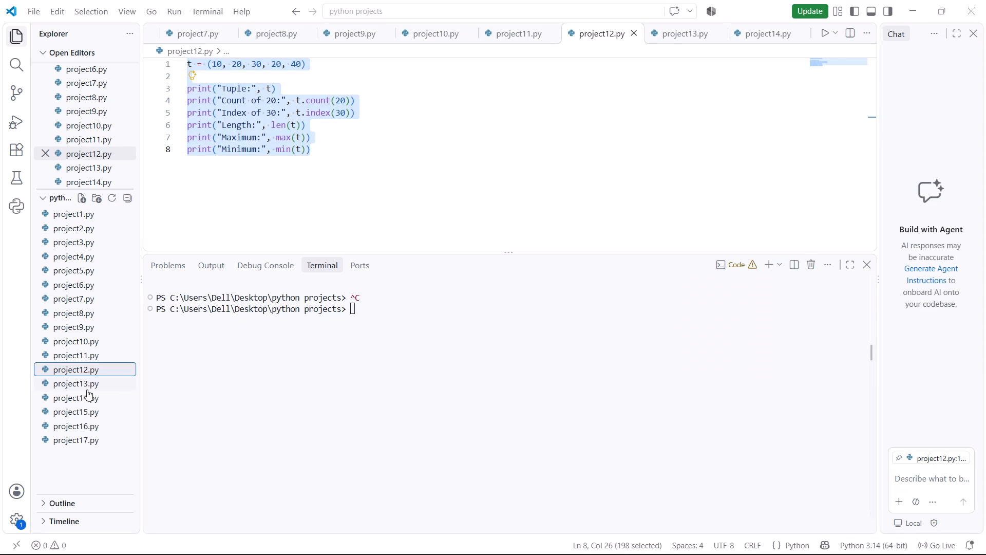
click(297, 209)
key(ctrl+a)
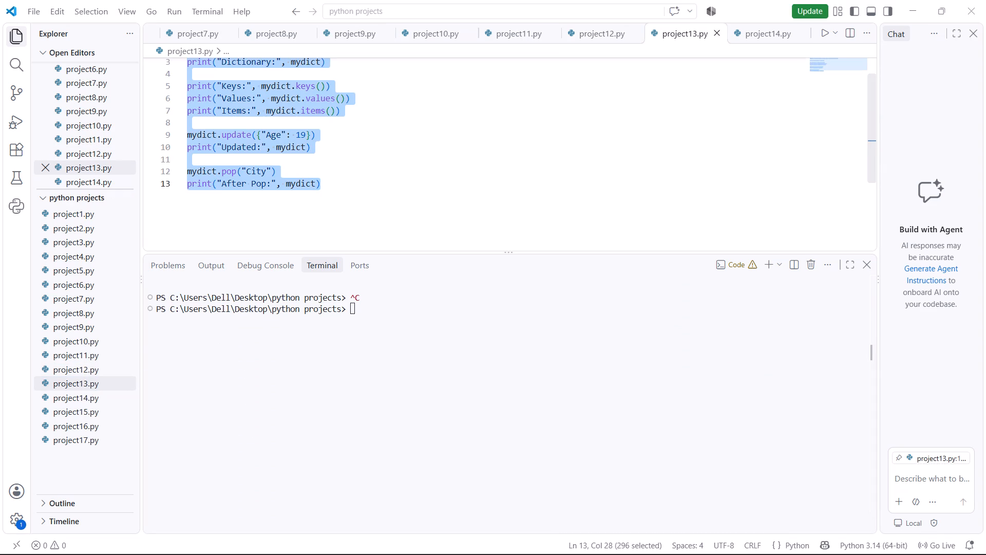
key(ctrl+c)
key(ctrl+c)
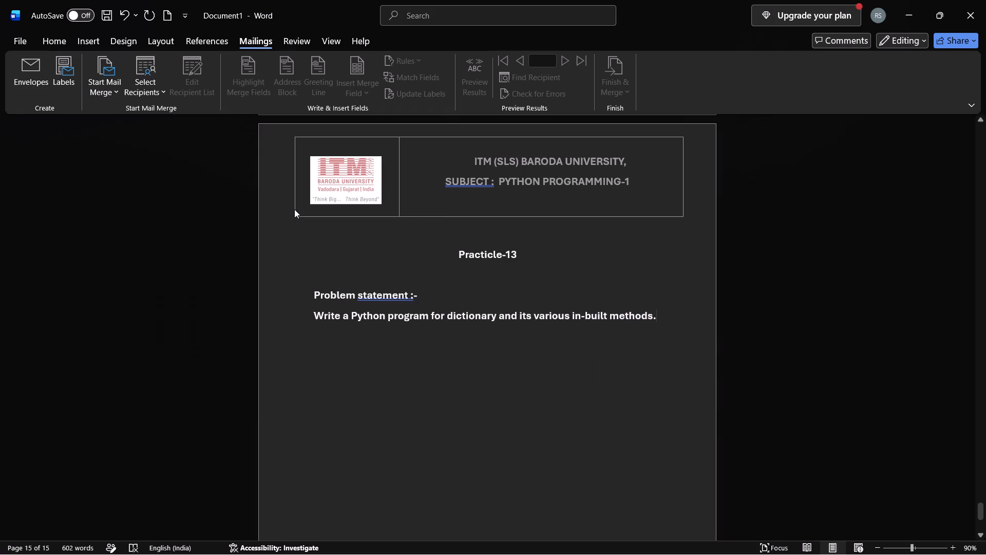
Add a "Code :-" heading one empty line below Practicle-13's problem statement and paste the copied project13.py code under it.
key(Return)
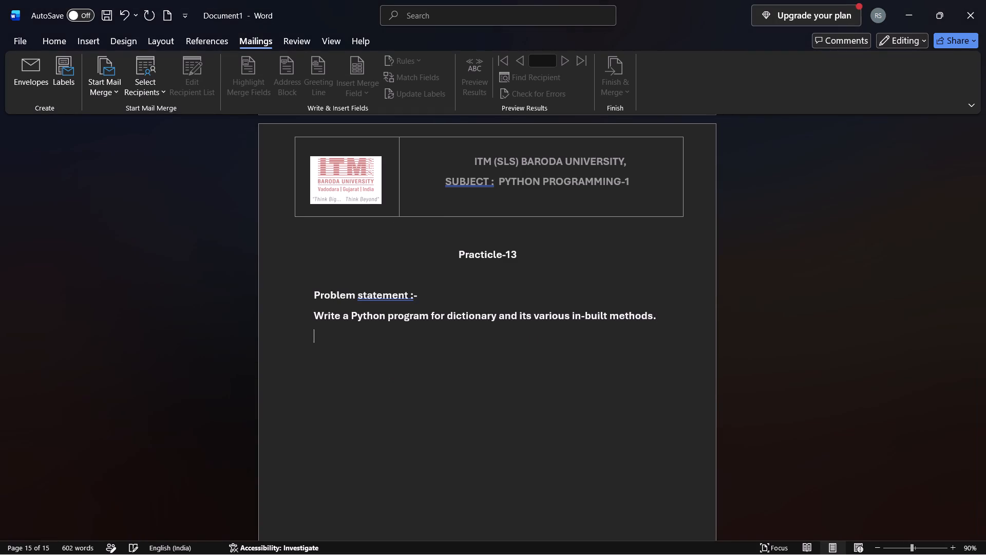
key(Return)
text(Code)
key(space)
text(:-)
key(Return)
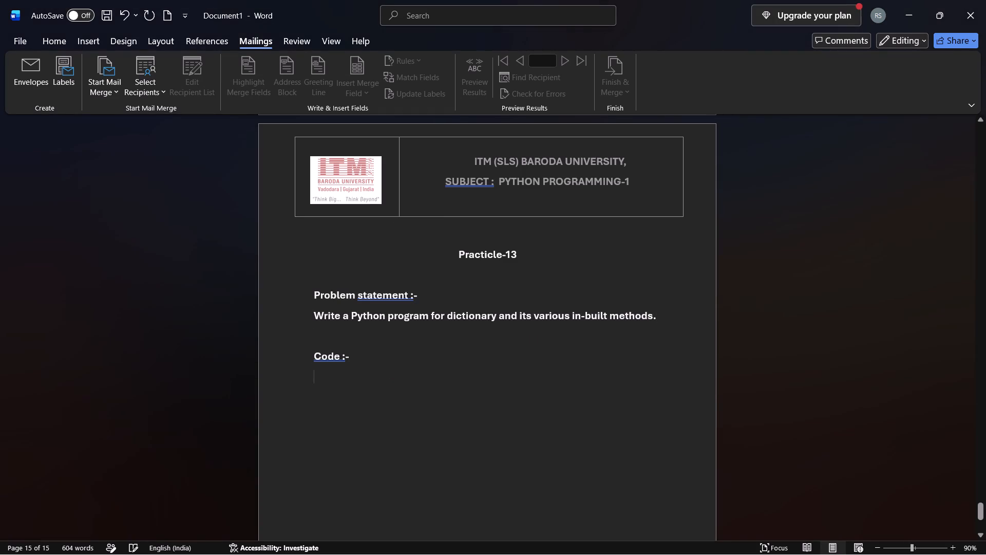
key(ctrl+v)
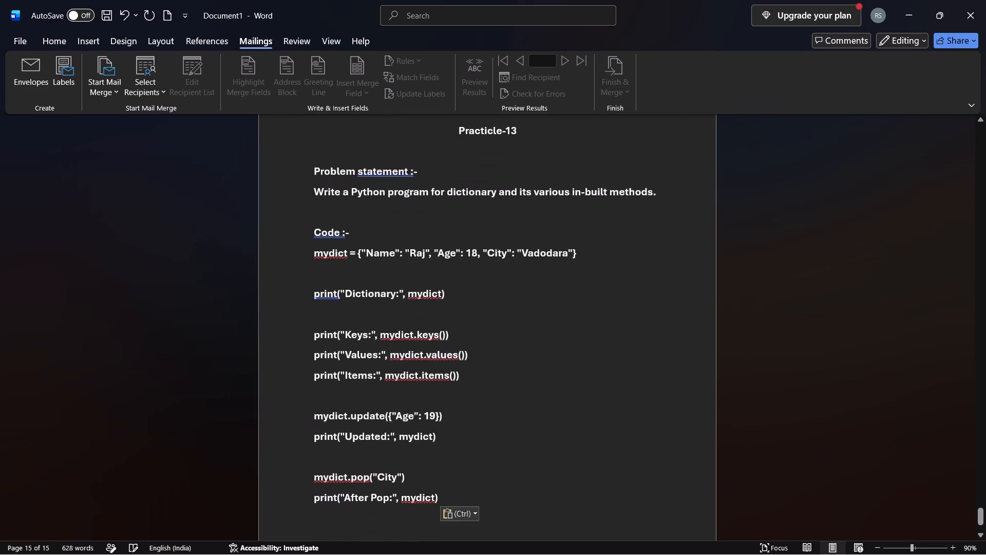
Add empty lines after Practicle-13's code to reach page 16 and enter the heading "Output :-" at its top.
scroll(363, 273, down, 3)
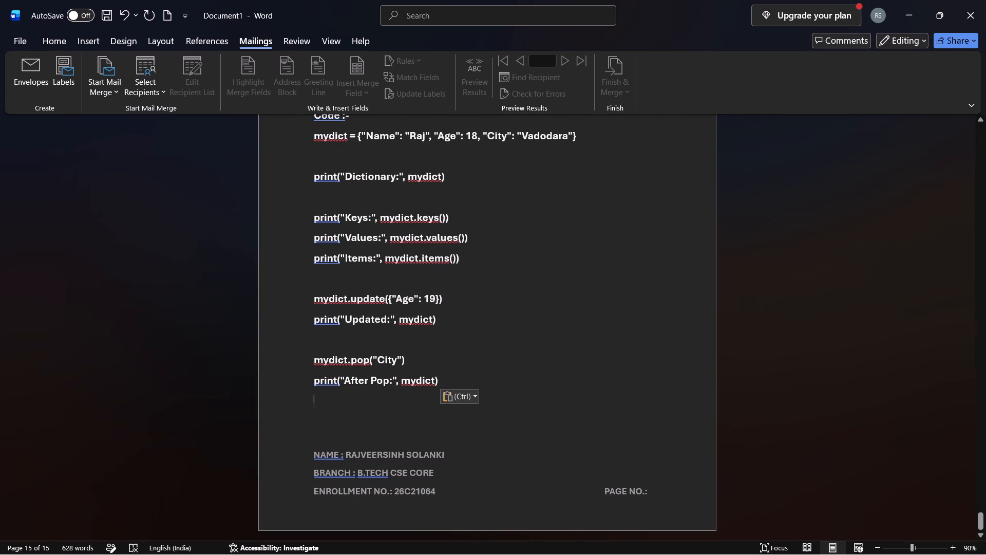
key(Return)
key(Return)
key(Return)
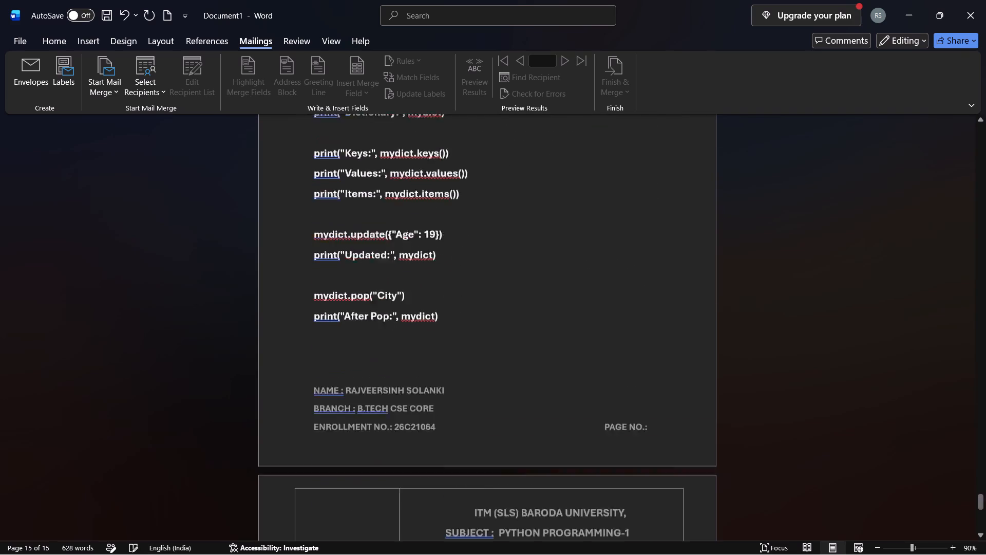
key(Return)
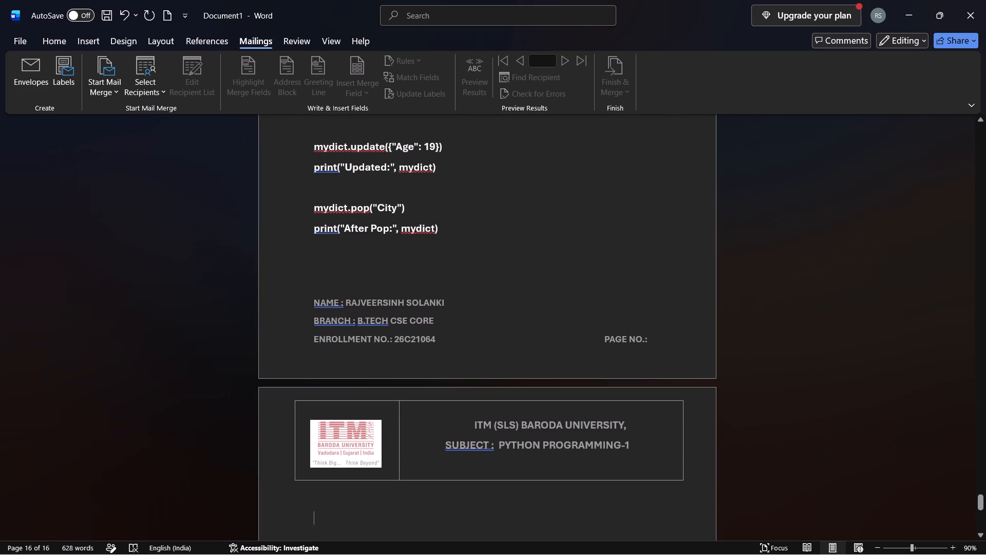
key(shift+o)
key(u)
text(tput)
key(space)
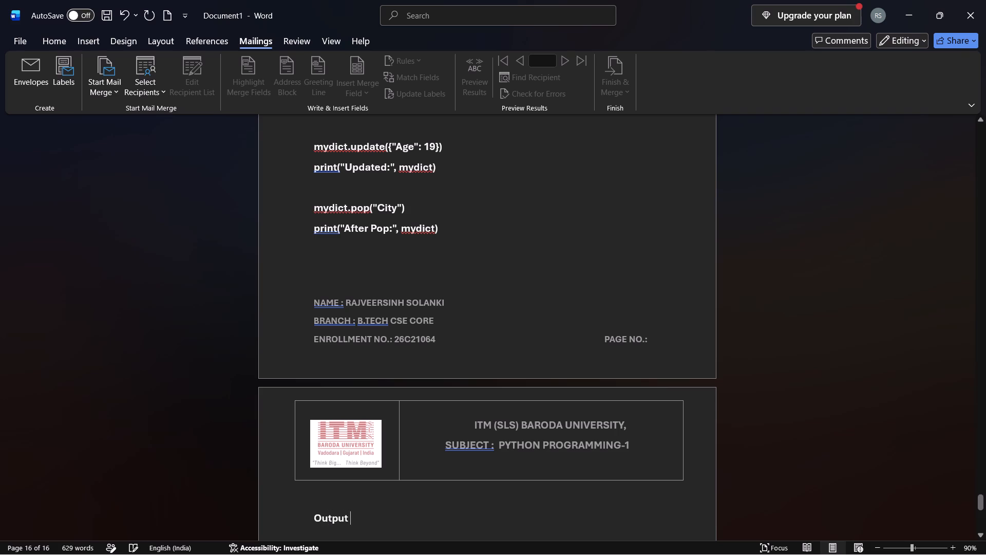
text(:-)
key(Return)
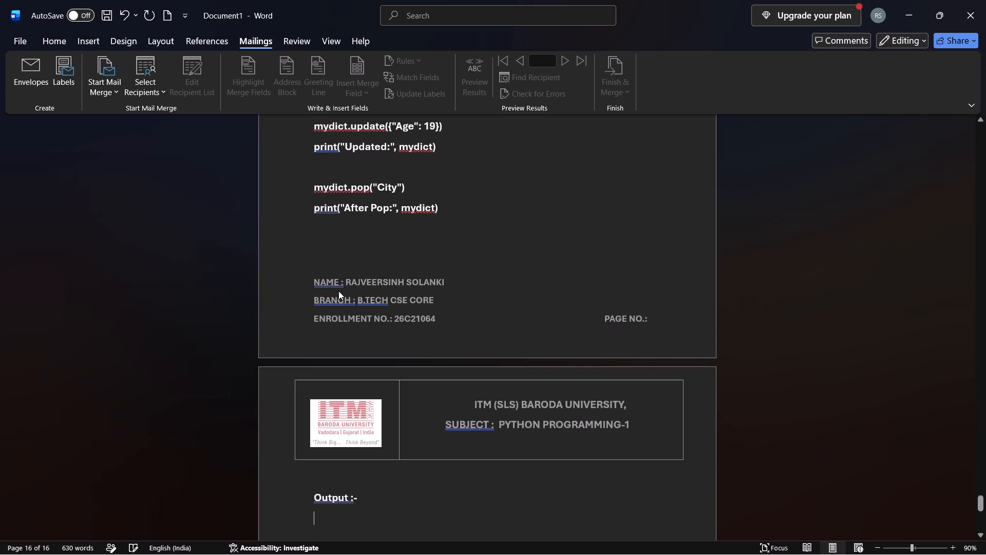
scroll(338, 291, down, 1)
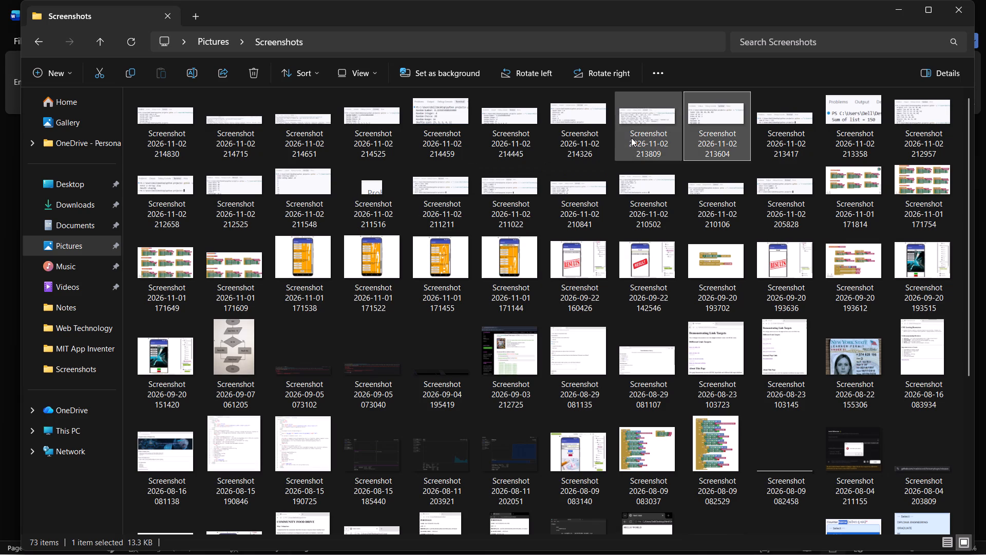
click(631, 138)
right_click(631, 138)
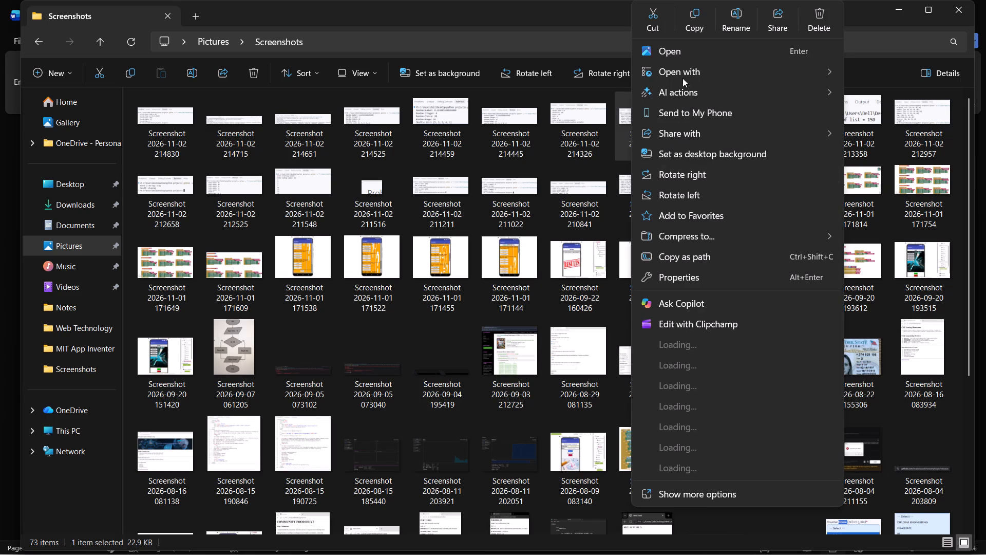
click(692, 21)
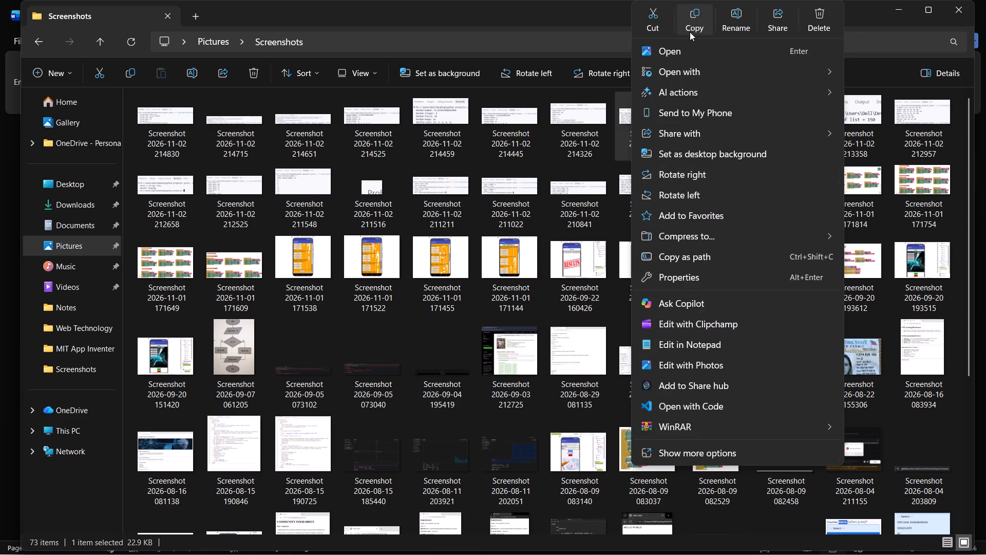
click(690, 32)
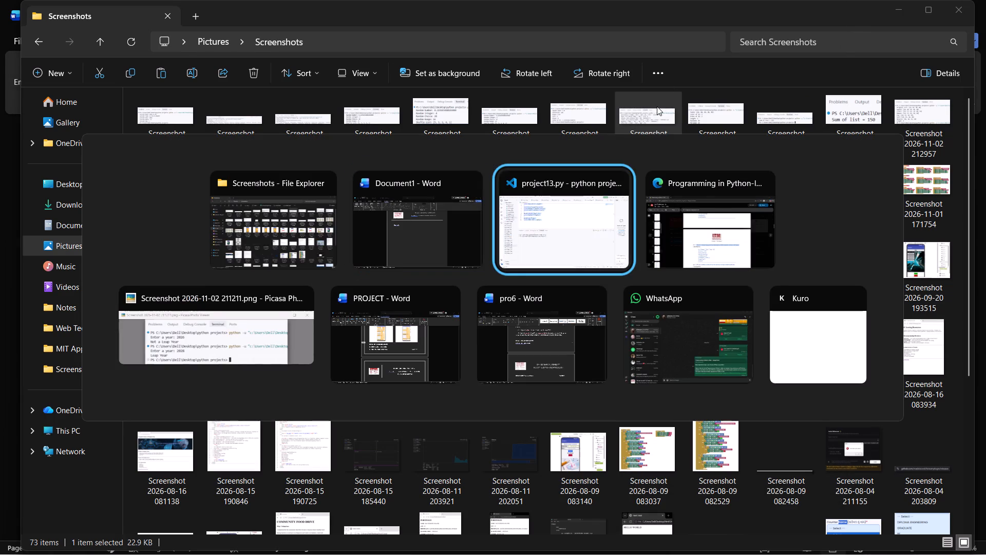
click(656, 106)
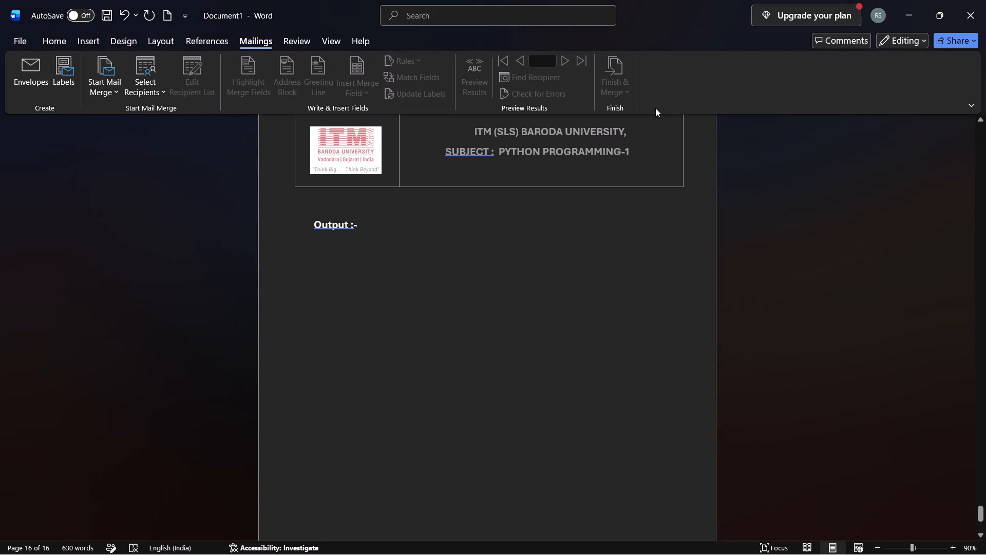
key(ctrl+v)
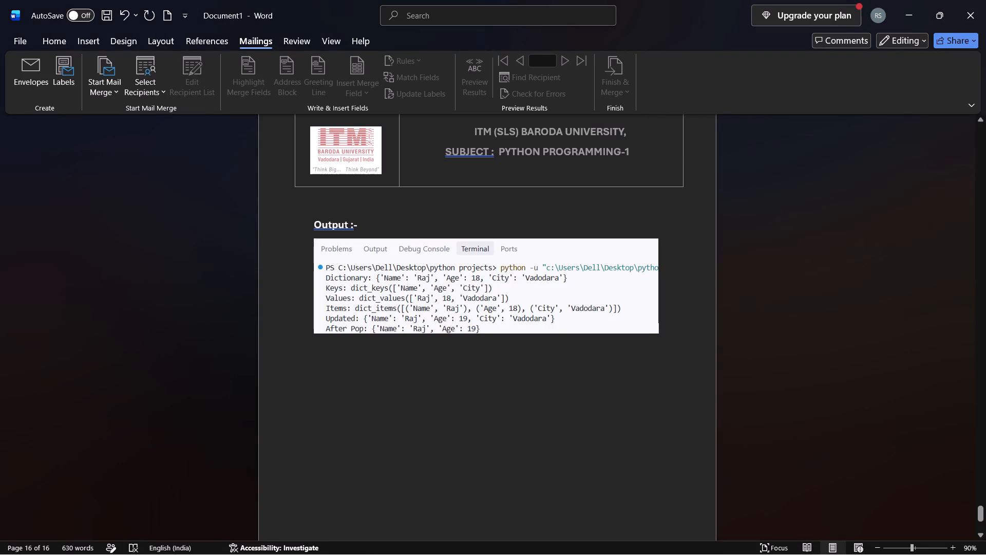
Stretch the pasted output screenshot on page 16 slightly taller and wider, extending its lower and right edges.
click(523, 303)
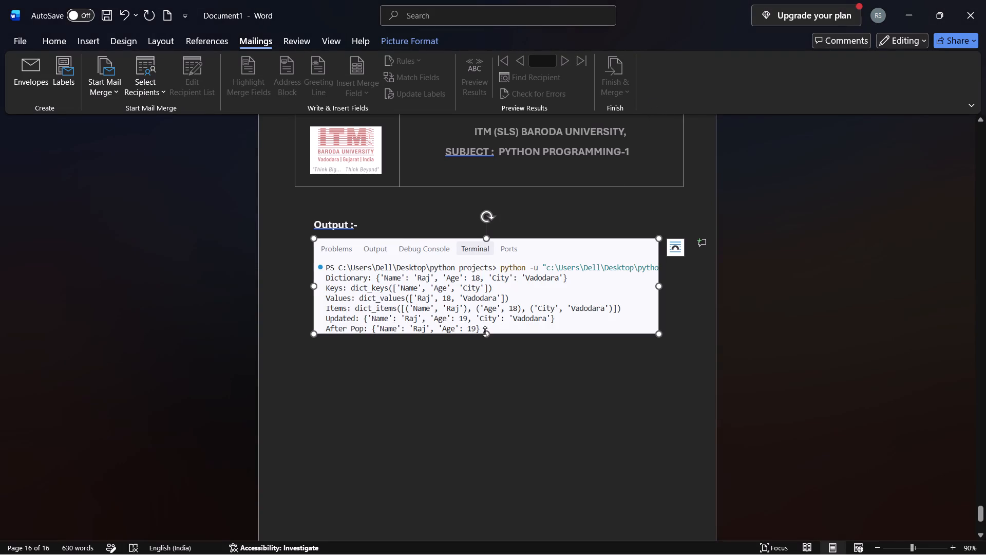
drag(486, 334, 483, 355)
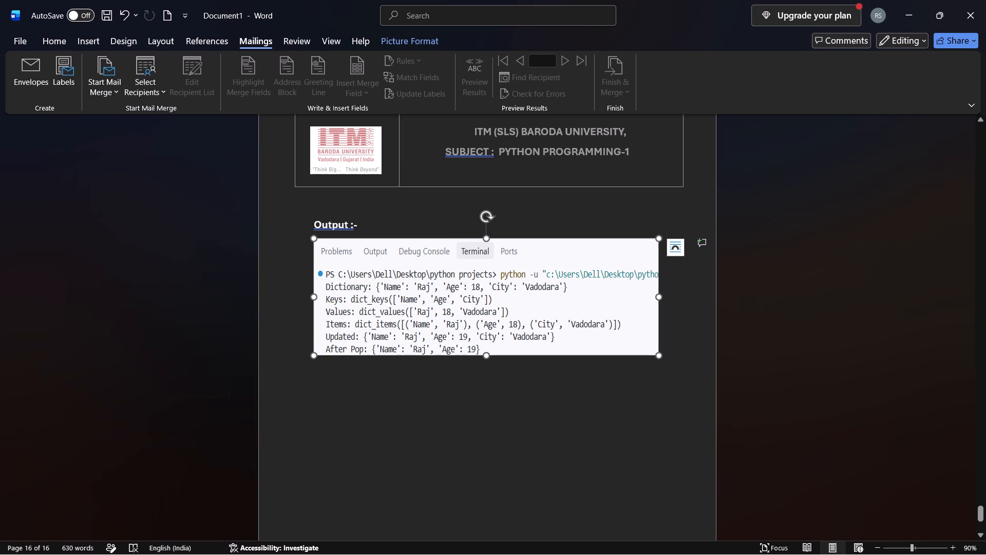
drag(659, 298, 665, 298)
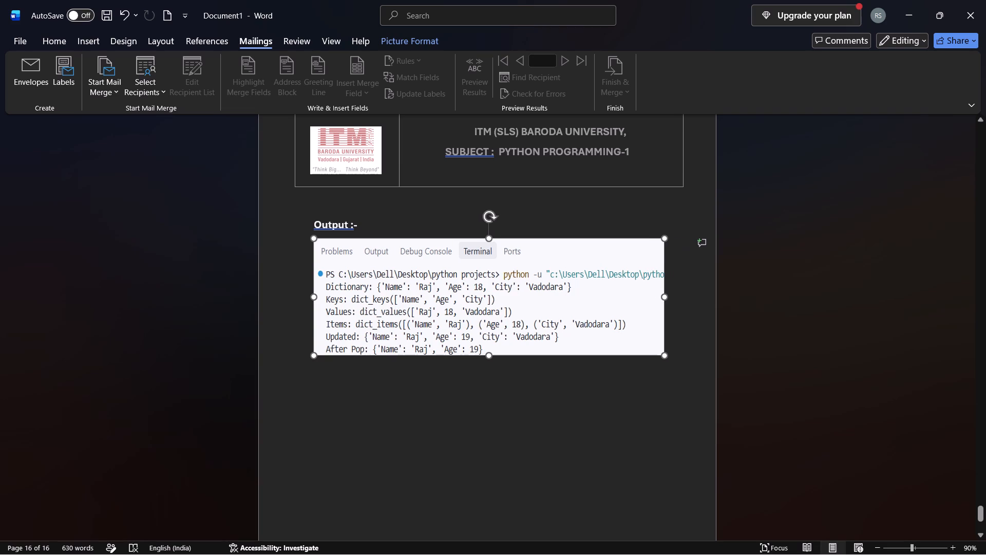
drag(665, 298, 671, 298)
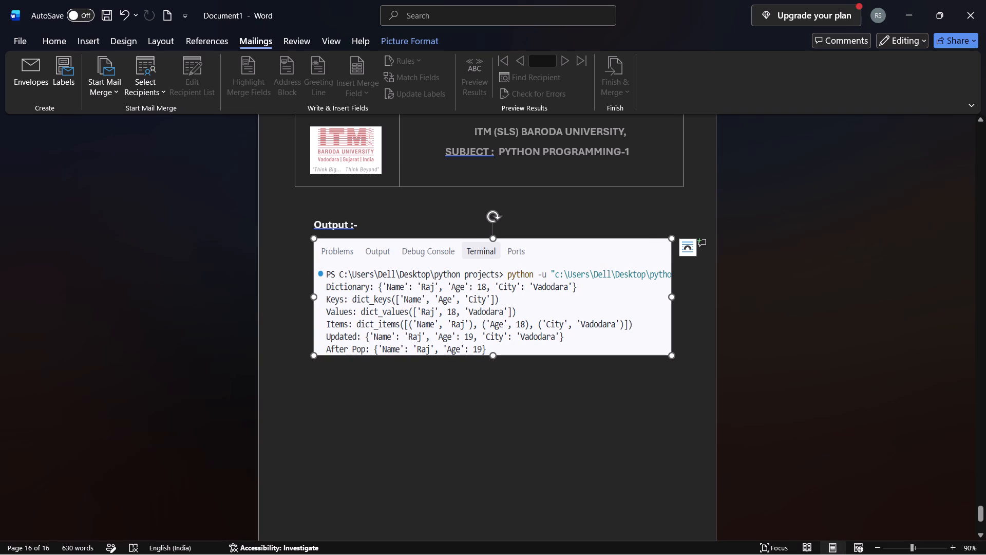
Insert empty lines after the output screenshot to start page 17, trimming the surplus ones at its top.
scroll(529, 371, up, 1)
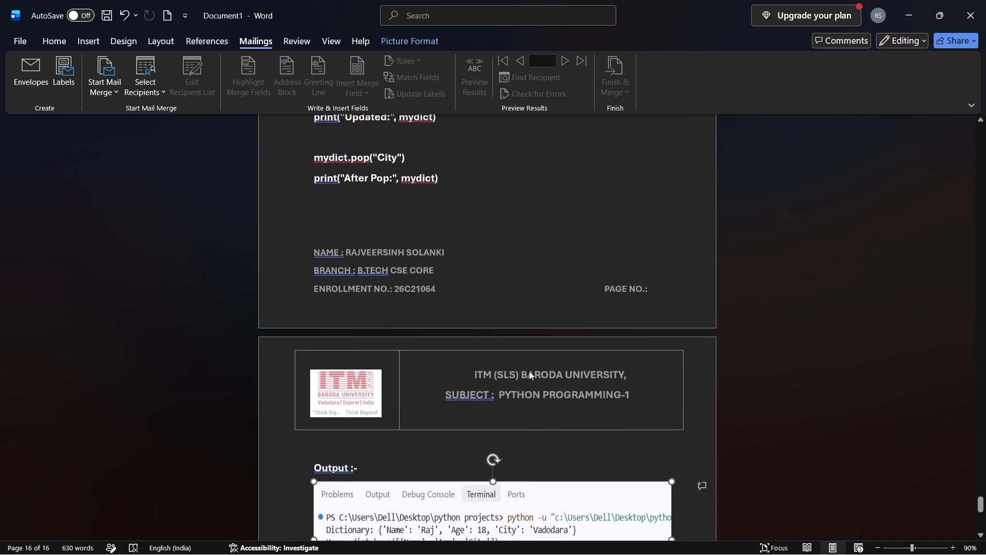
scroll(529, 371, down, 2)
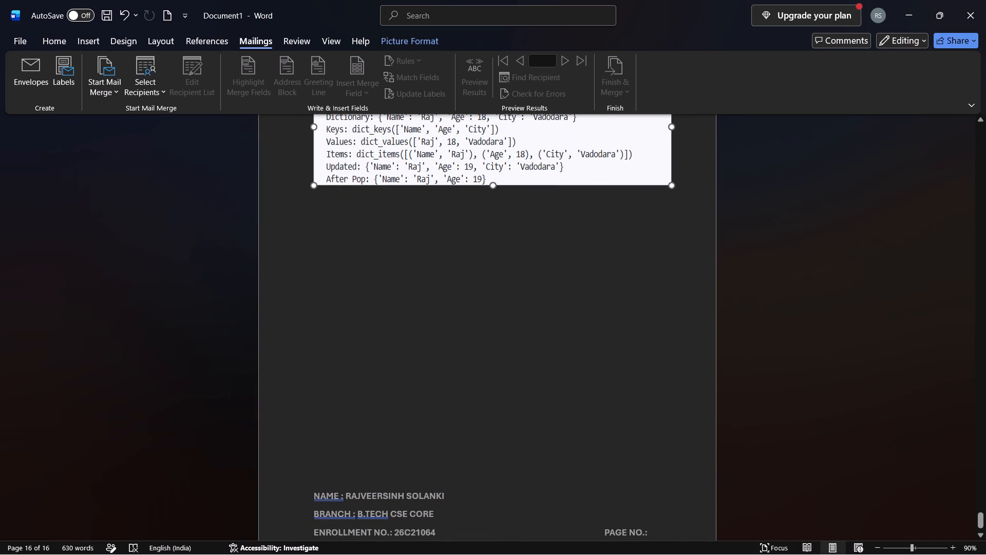
scroll(529, 371, down, 1)
click(483, 367)
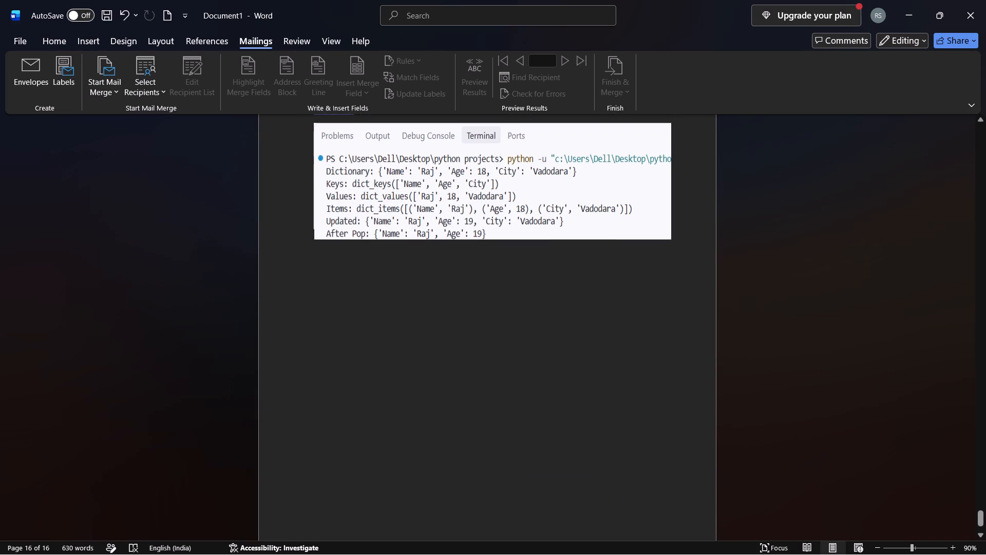
click(705, 248)
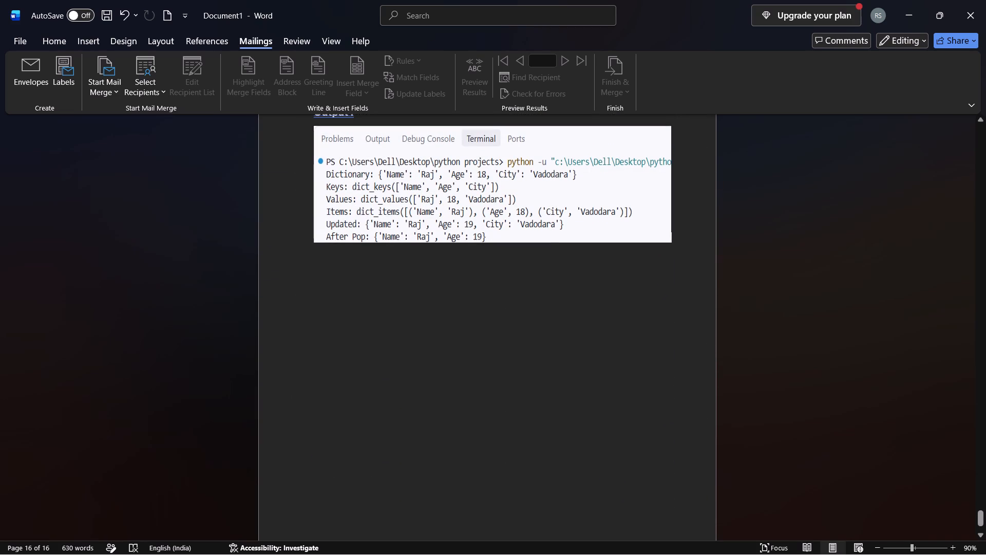
key(Return)
key(Return)
key(Return)
key(Return)
key(Return)
key(Return)
key(Return)
key(Return)
key(Return)
key(Return)
key(Return)
key(Return)
key(Return)
key(Return)
key(Return)
key(Return)
key(Return)
key(Return)
key(Return)
key(Return)
key(Return)
key(Return)
key(Return)
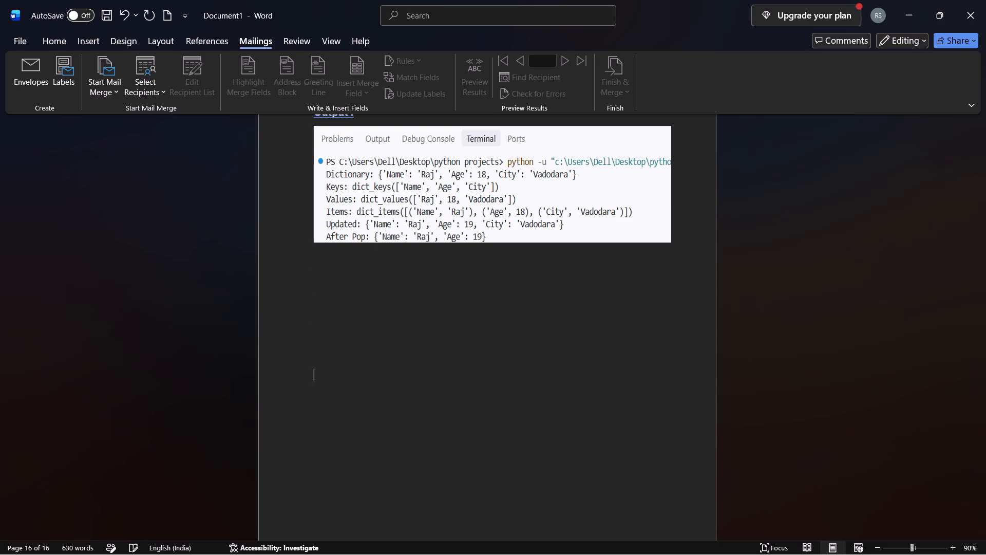
key(BackSpace)
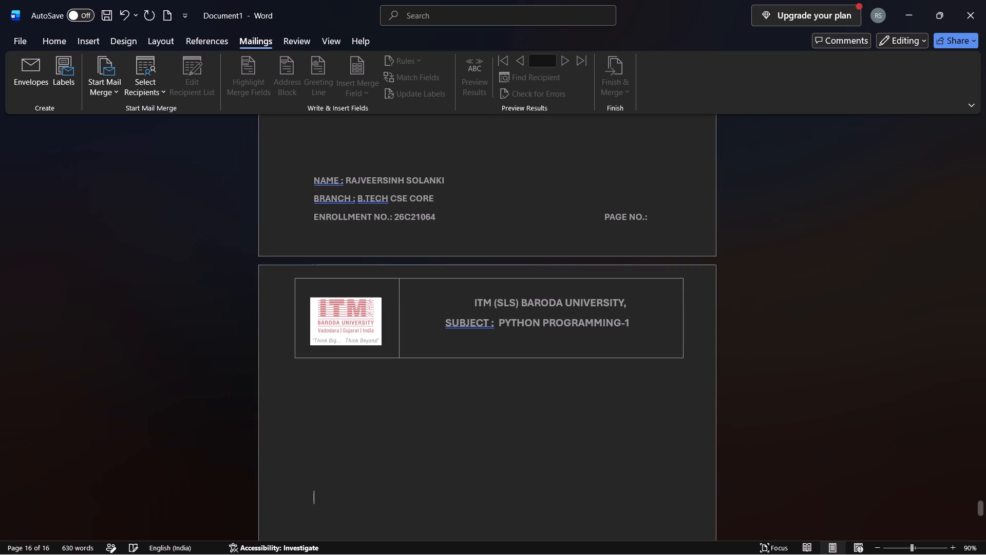
key(BackSpace)
key(BackSpace)
key(BackSpace)
key(BackSpace)
key(BackSpace)
key(BackSpace)
key(Return)
Copy the Practicle-12 title and Problem statement heading, including the empty line above them, onto the blank page 17.
scroll(705, 248, up, 5)
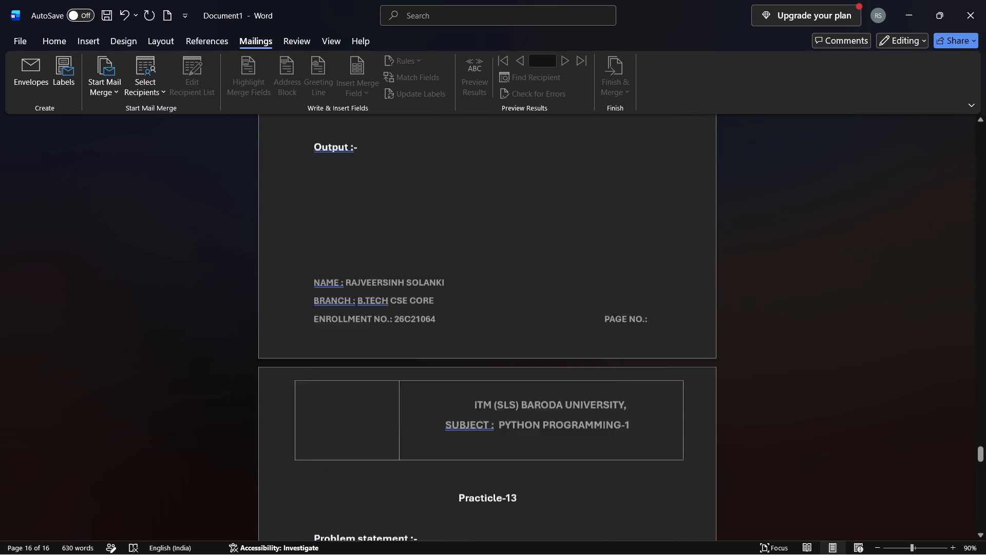
scroll(705, 248, up, 1)
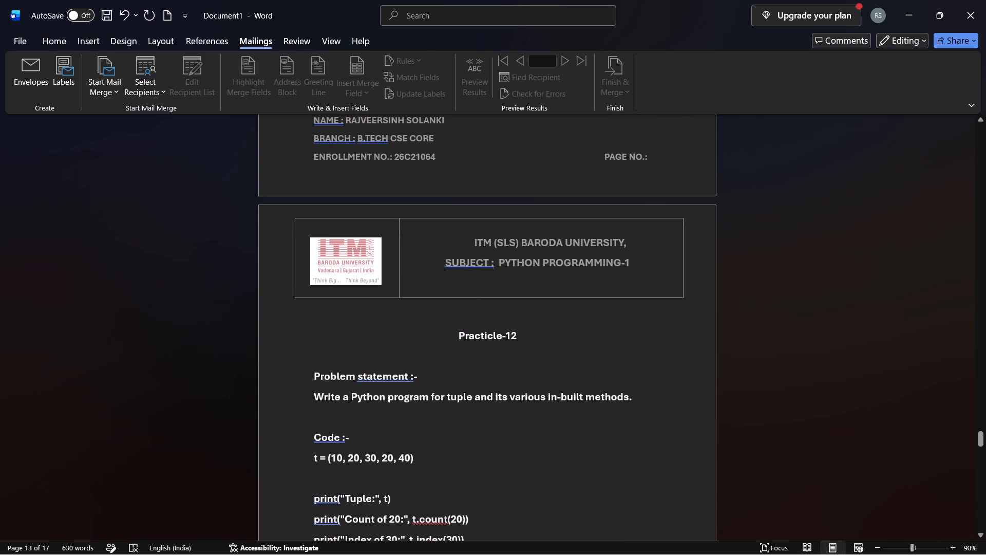
drag(445, 323, 448, 375)
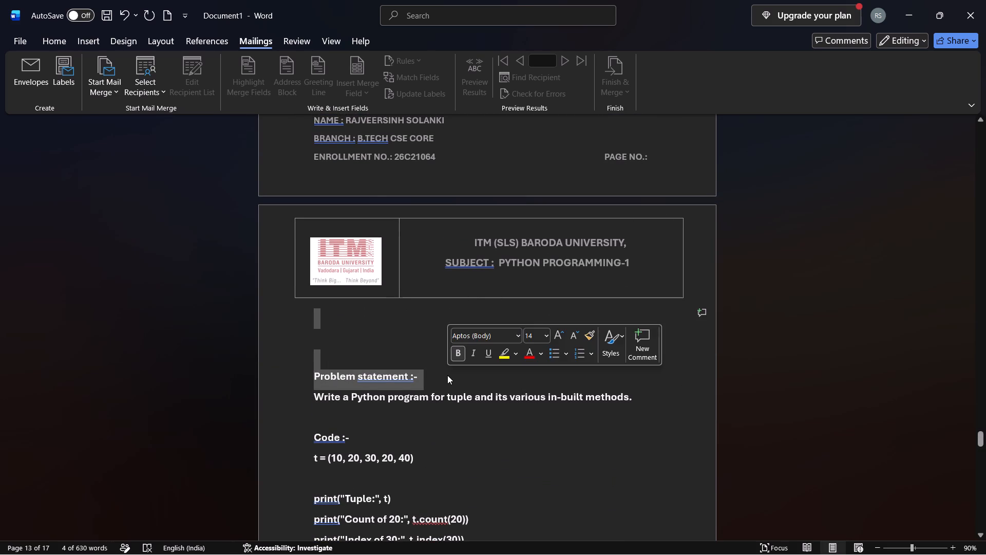
key(ctrl+c)
key(ctrl+c)
scroll(447, 375, down, 2)
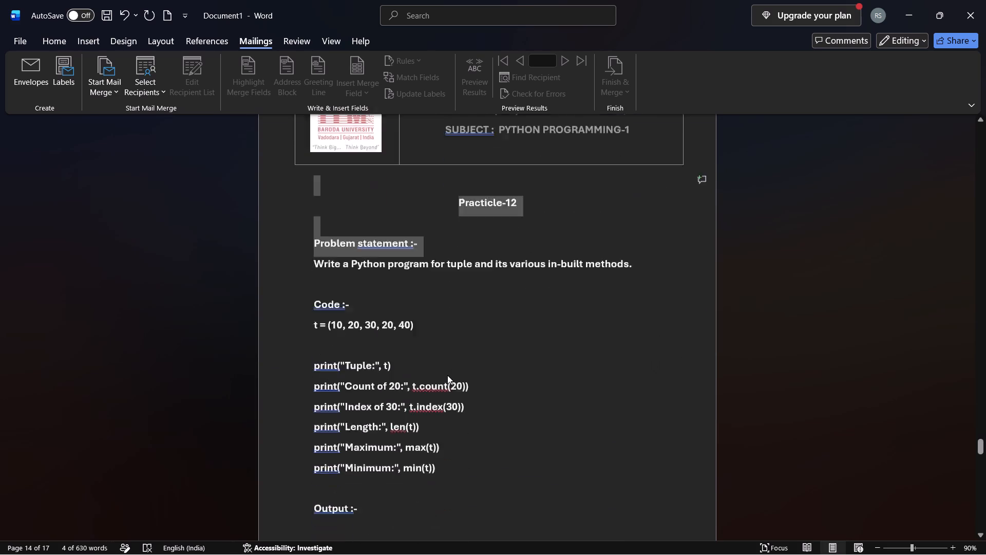
scroll(447, 375, down, 5)
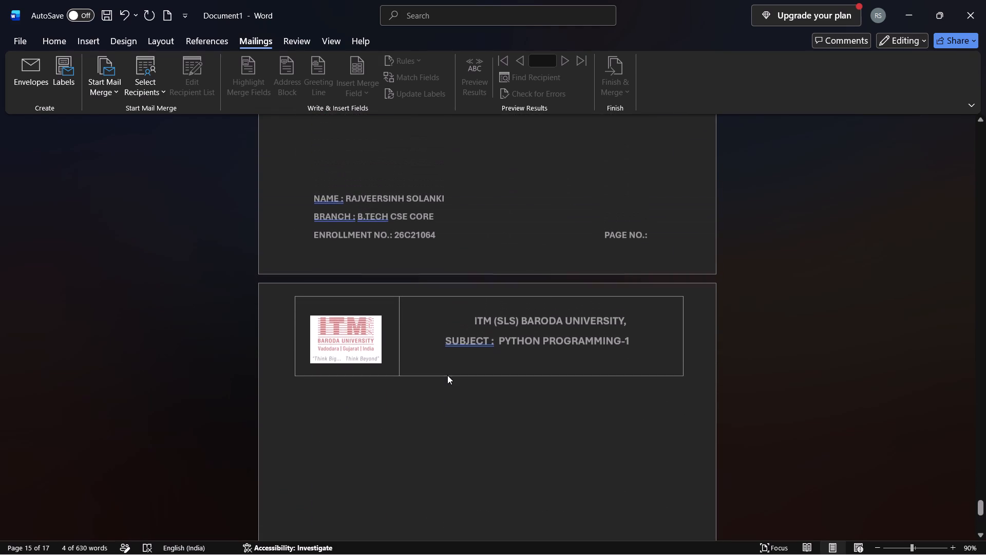
click(447, 375)
key(ctrl+v)
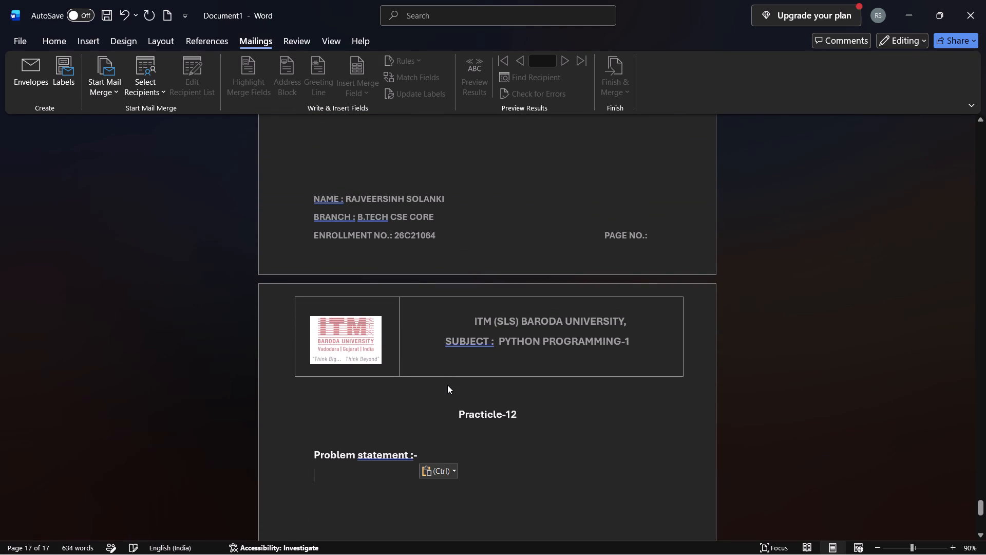
Copy the P11-1 math module problem statement from Lab Reference in Edge to below Word page 17's Problem statement heading, dropping the leading 1.
scroll(447, 385, down, 1)
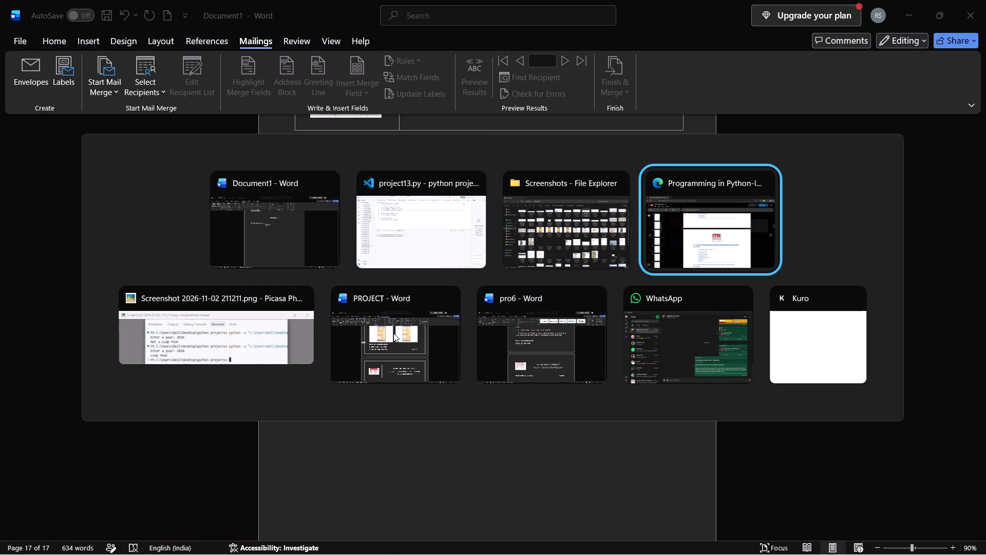
scroll(393, 333, down, 4)
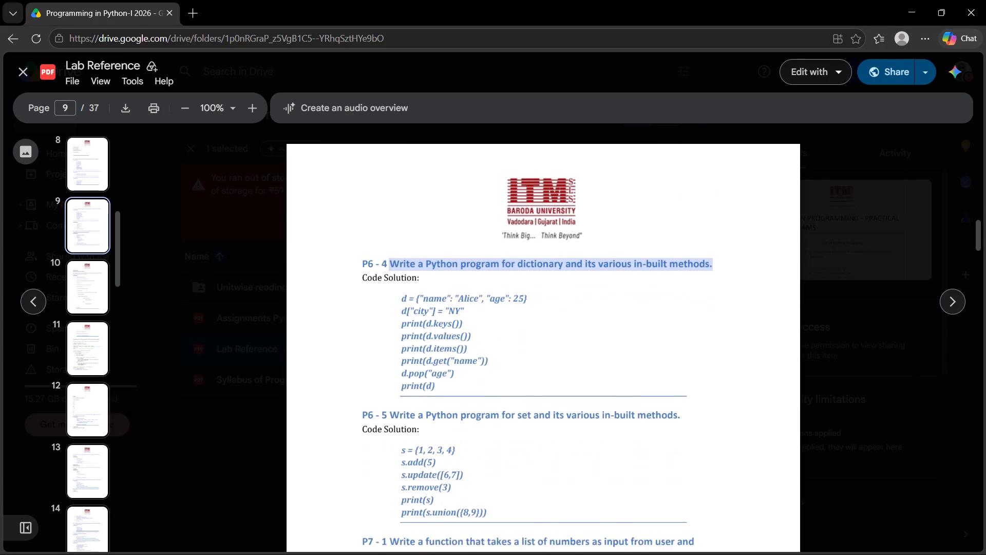
scroll(393, 333, down, 5)
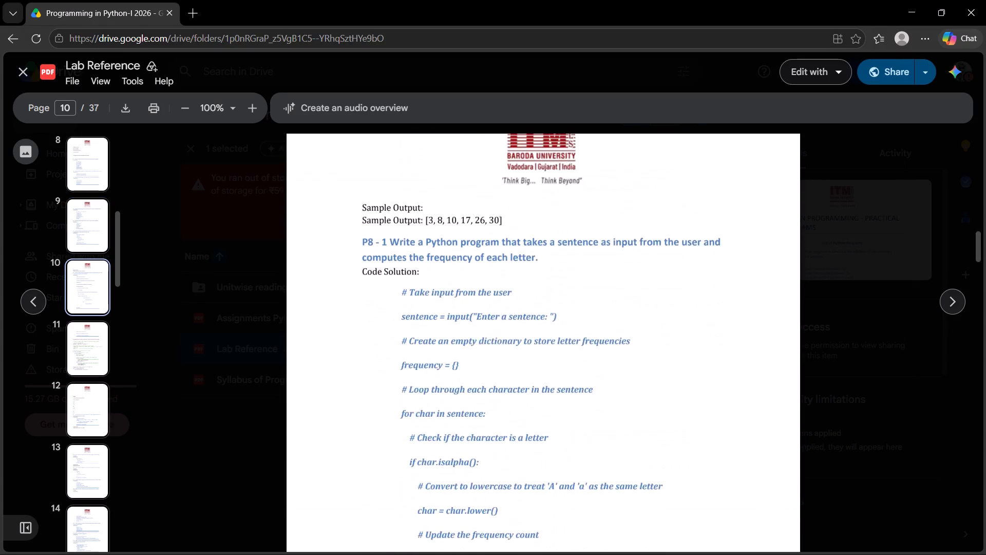
scroll(393, 333, down, 7)
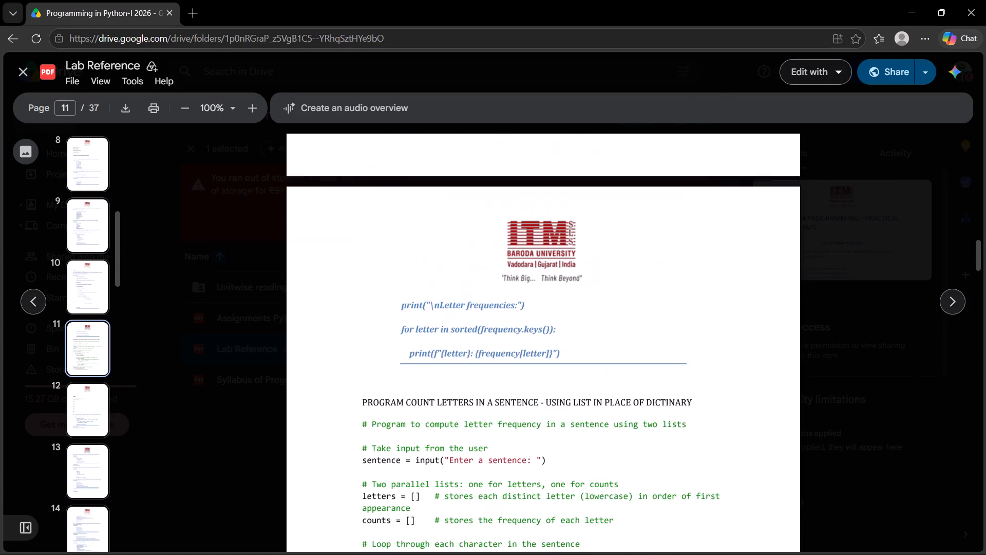
scroll(393, 333, down, 2)
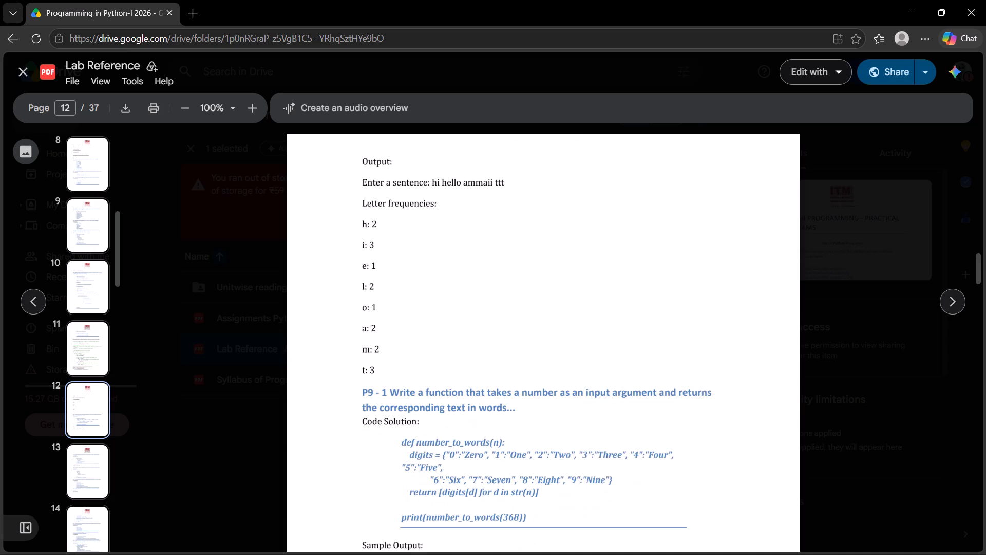
scroll(393, 333, down, 5)
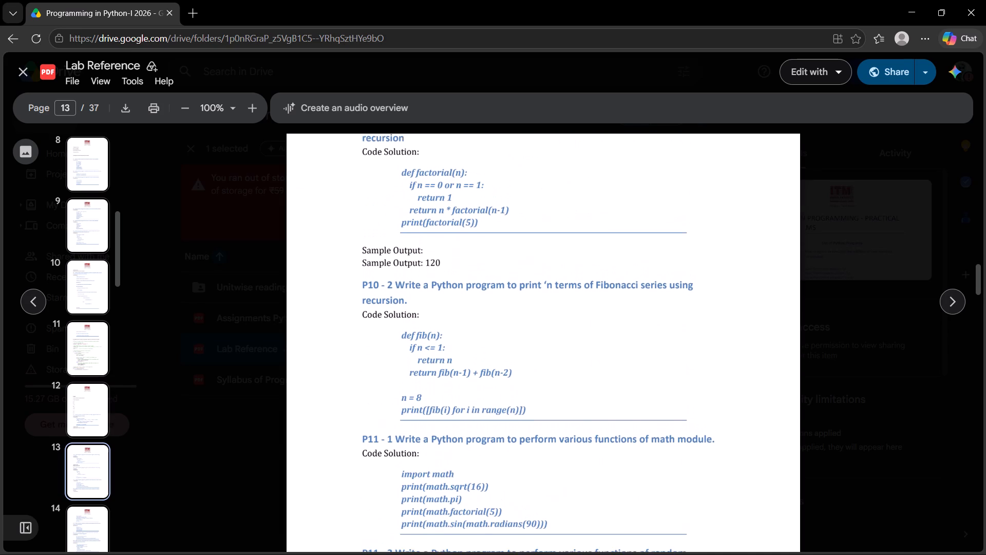
scroll(373, 346, down, 2)
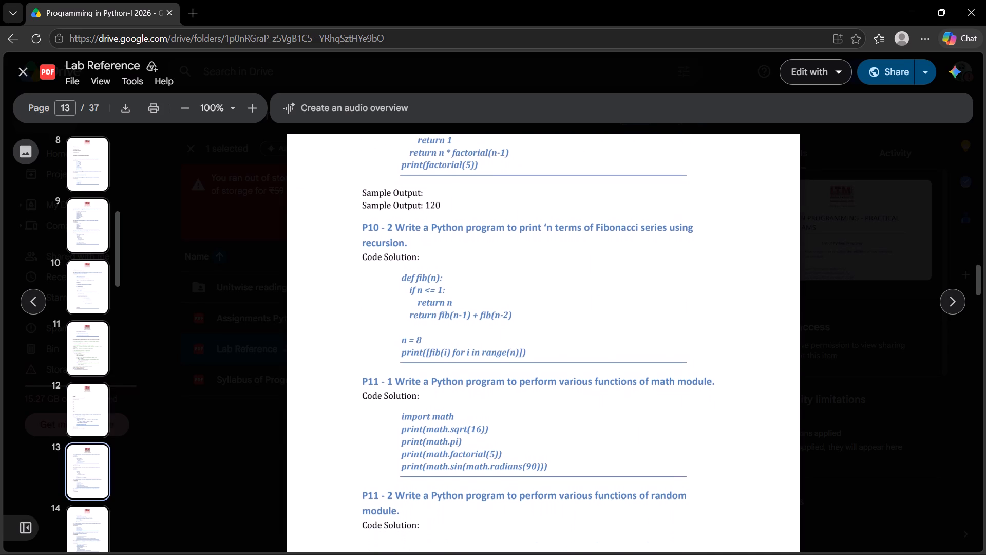
scroll(371, 348, down, 2)
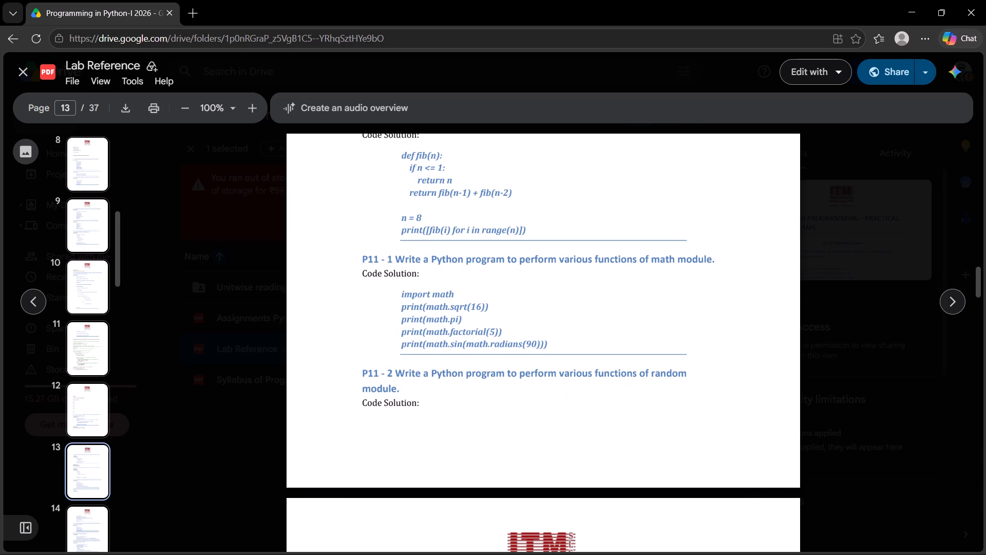
drag(391, 257, 699, 255)
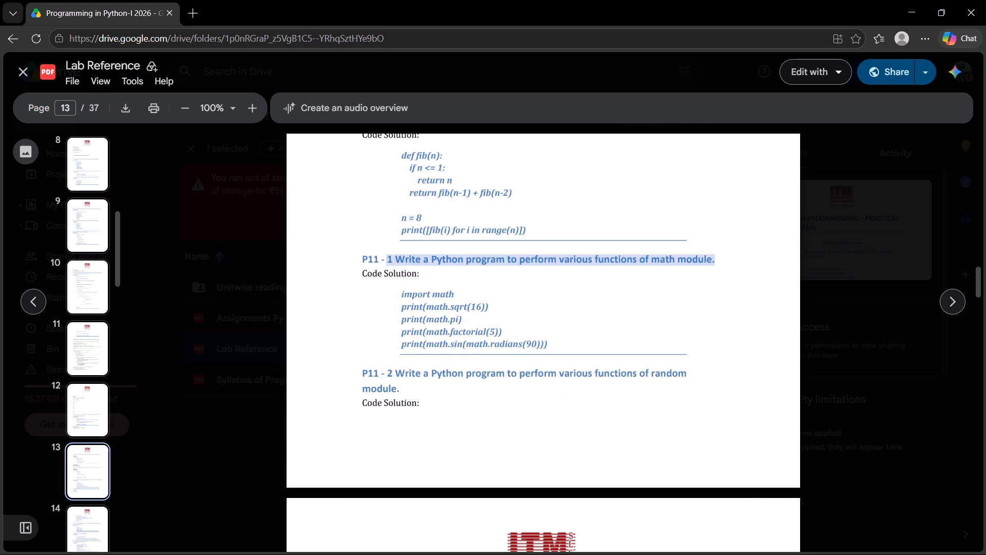
key(ctrl+c)
key(ctrl+c)
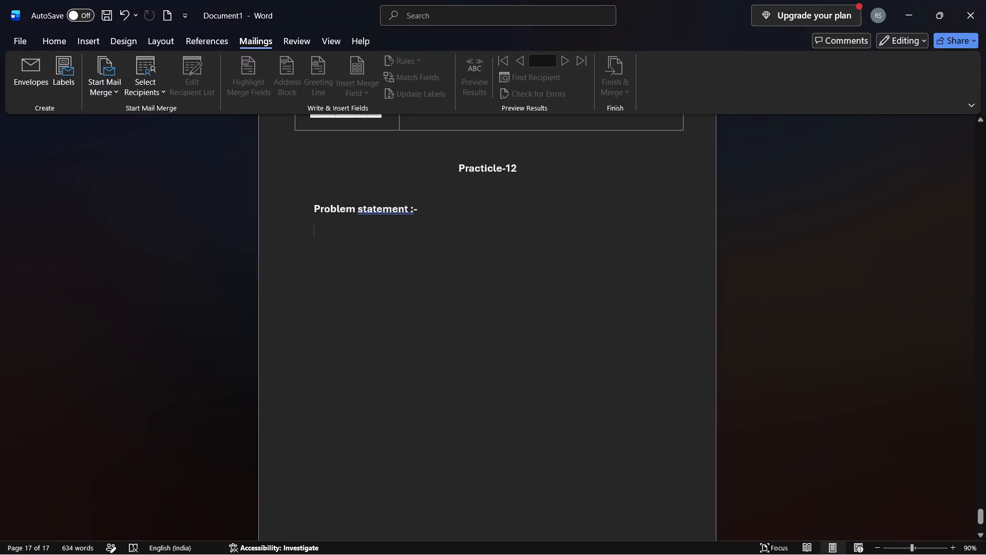
key(ctrl+v)
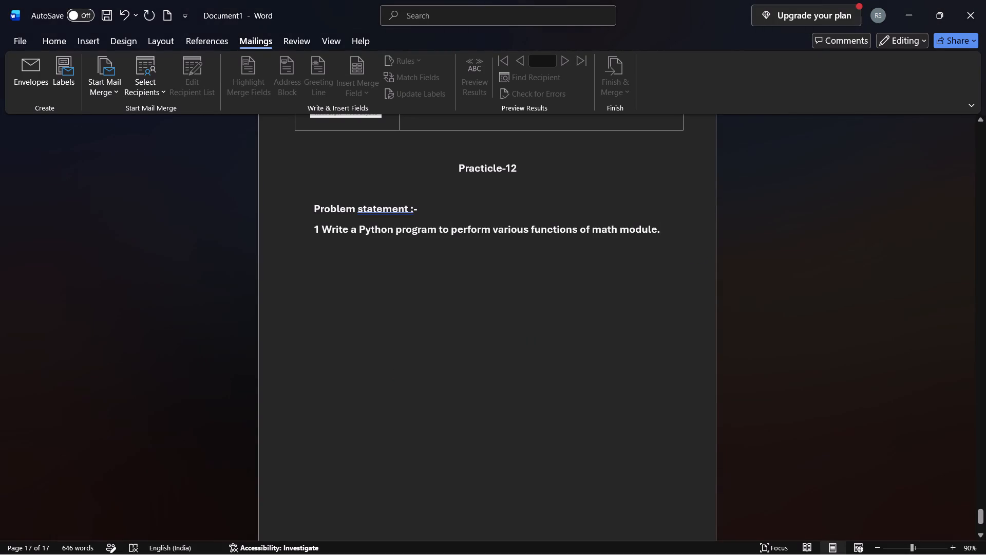
click(321, 231)
key(BackSpace)
key(BackSpace)
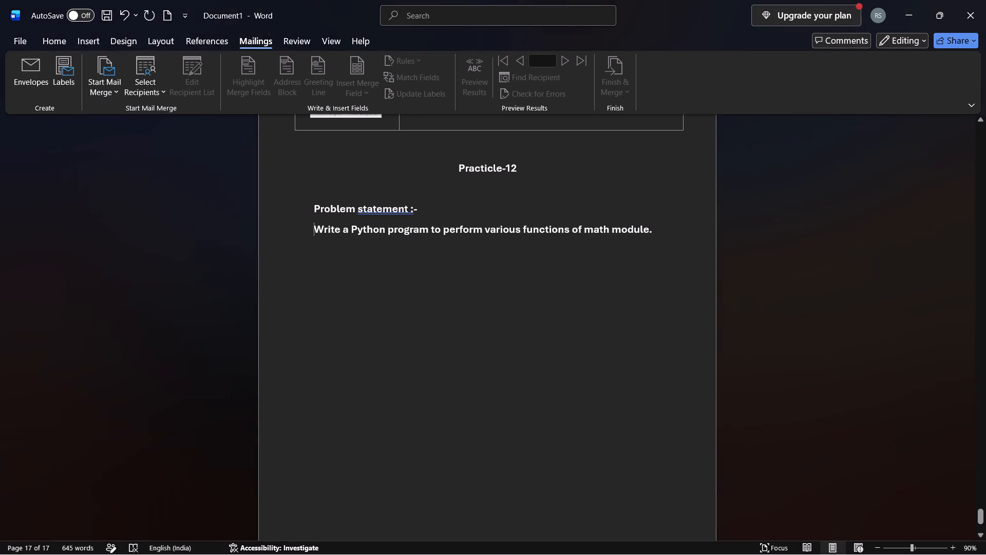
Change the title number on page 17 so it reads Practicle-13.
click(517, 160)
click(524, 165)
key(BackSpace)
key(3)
Add empty lines below the math module problem statement on page 17.
click(506, 285)
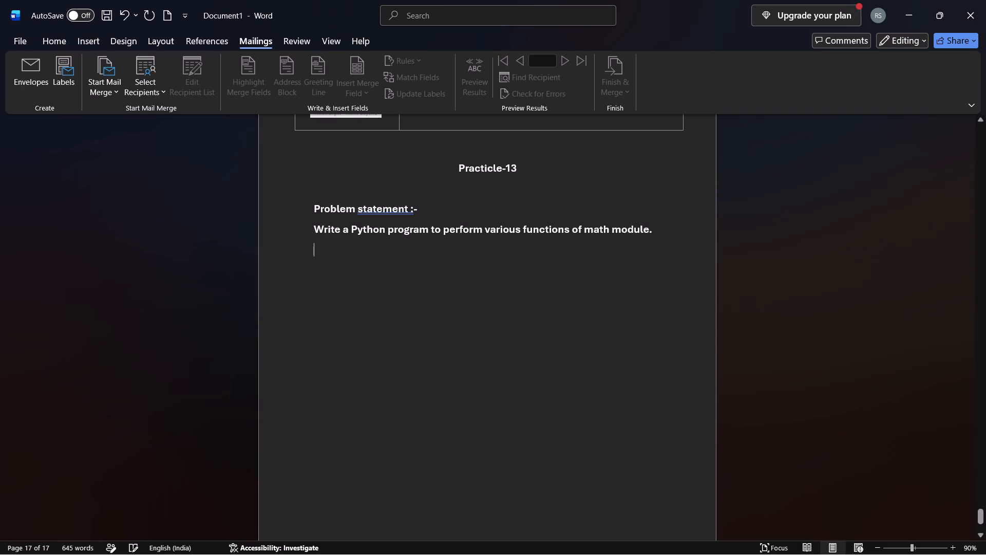
key(Return)
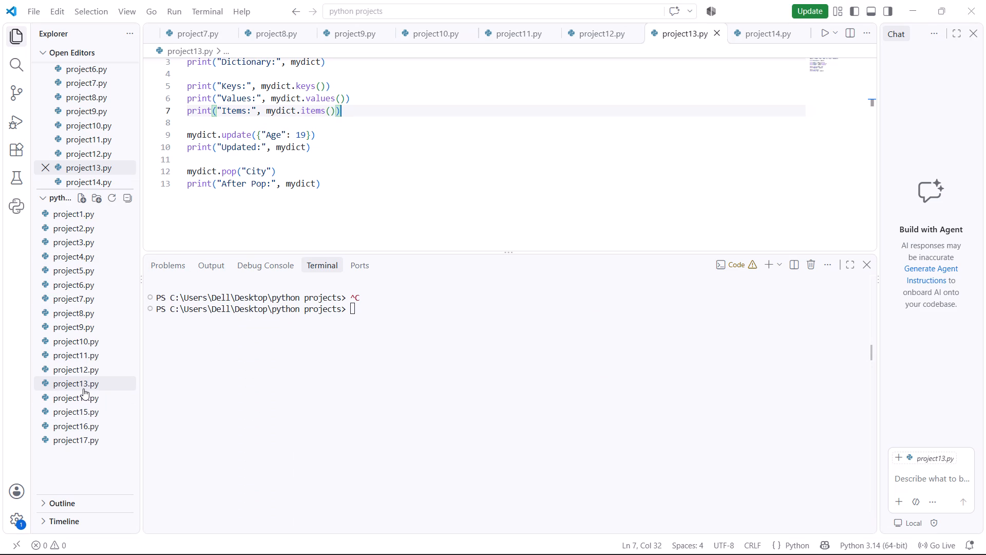
Compare project12.py, project13.py and project14.py in Visual Studio Code, and renumber page 17's title in Word as Practicle-14.
click(92, 402)
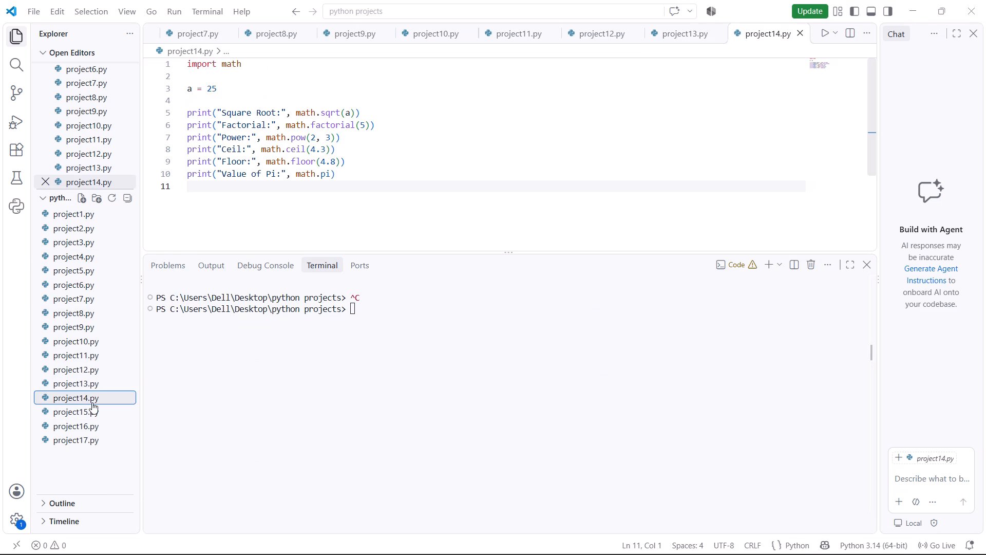
scroll(242, 140, up, 1)
click(87, 383)
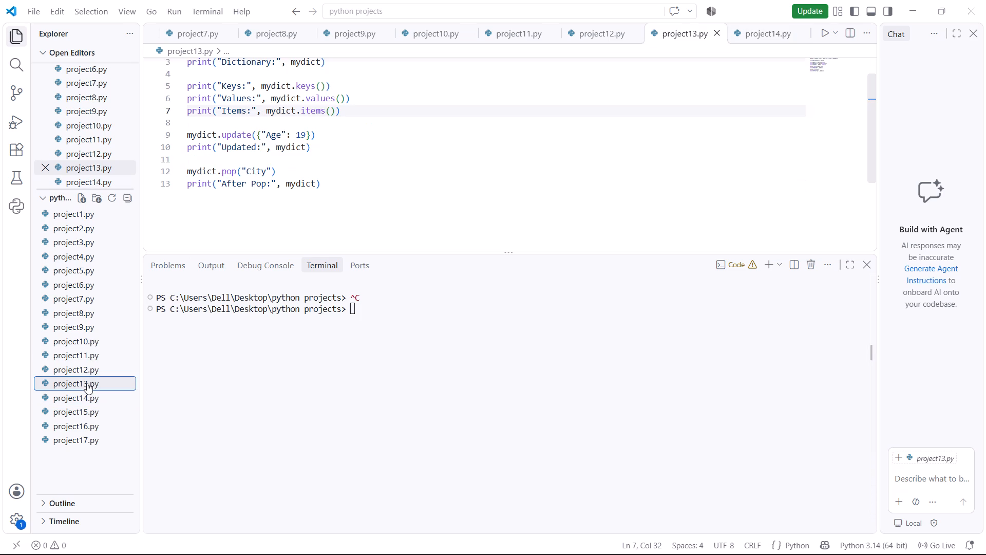
scroll(270, 153, up, 2)
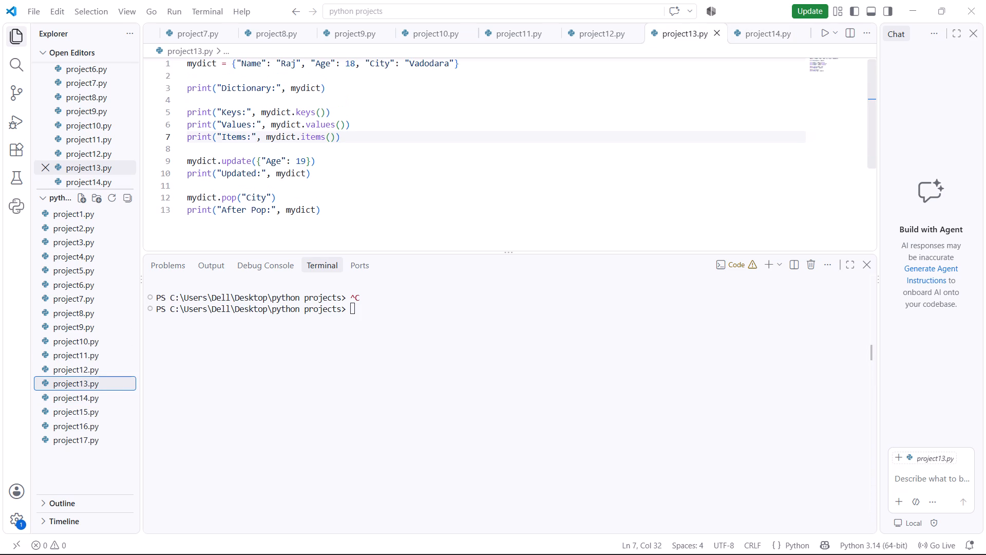
click(99, 371)
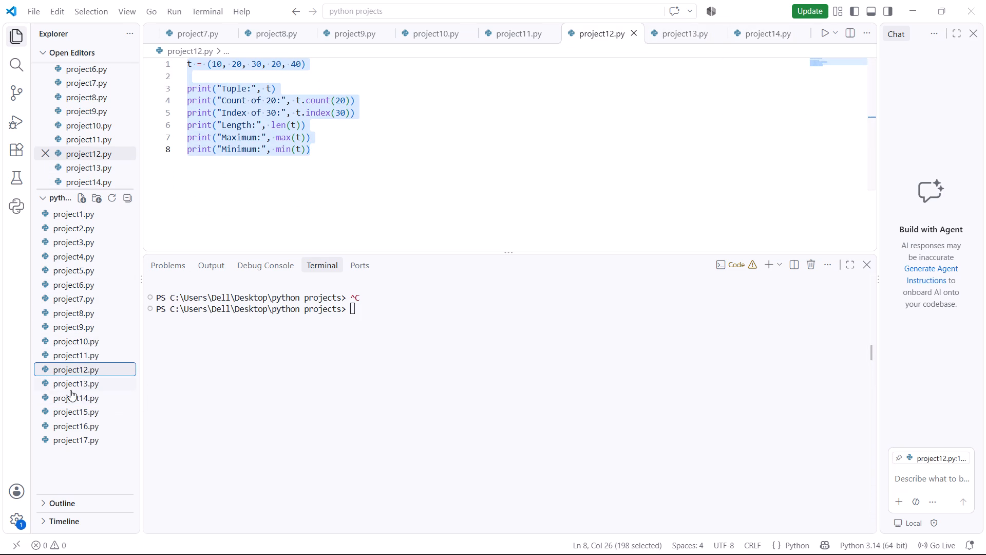
click(74, 396)
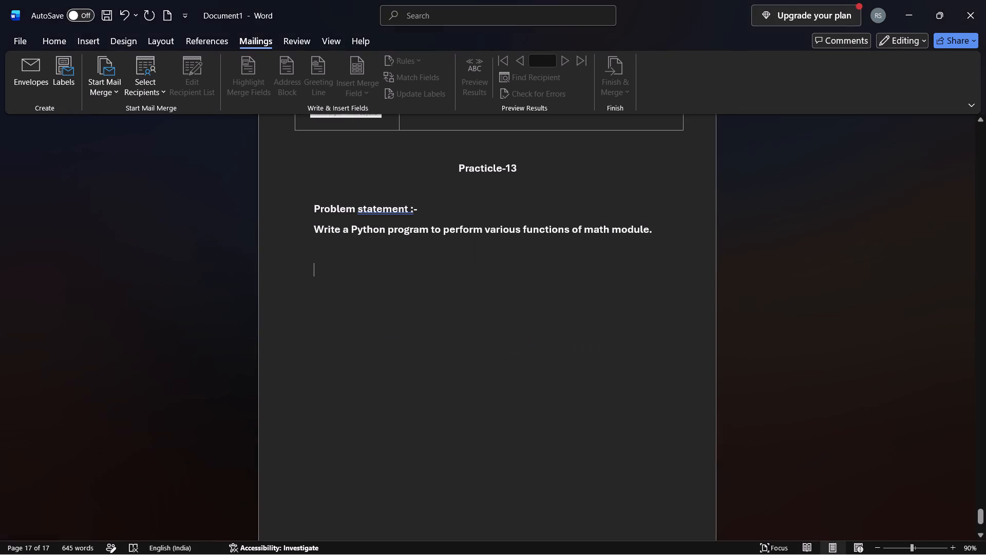
click(549, 169)
key(BackSpace)
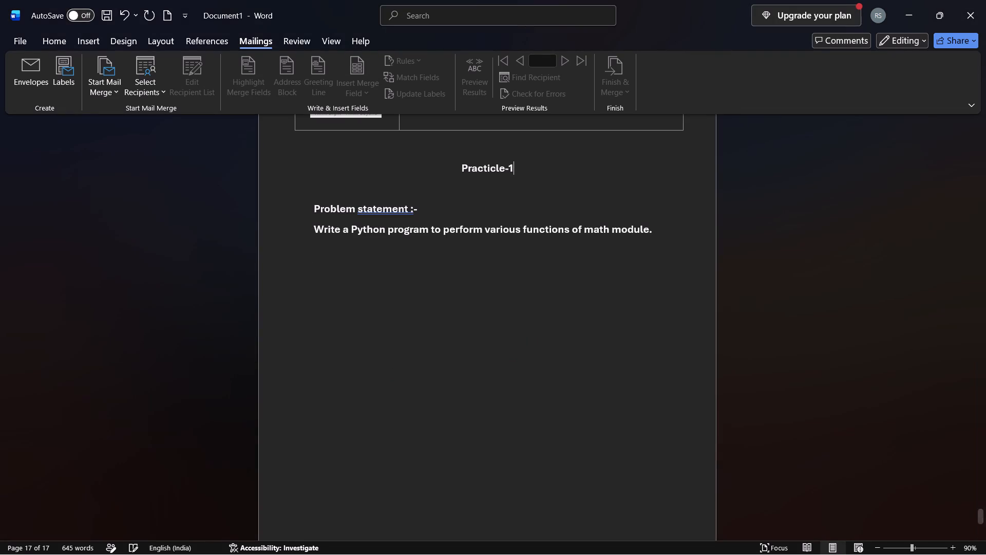
key(4)
Review the preceding practicle pages to check how their titles are numbered up to page 17.
scroll(549, 169, up, 3)
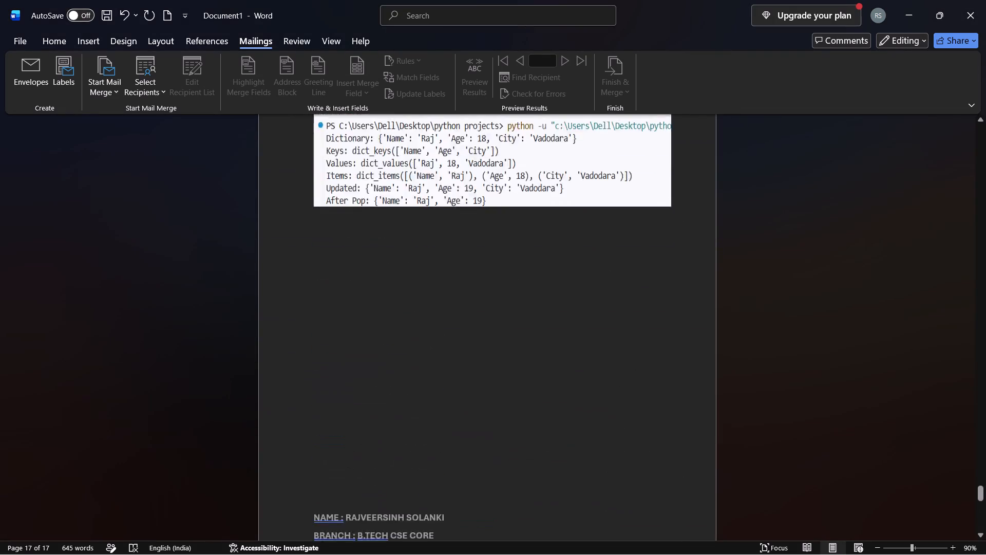
scroll(549, 169, up, 5)
scroll(549, 169, down, 1)
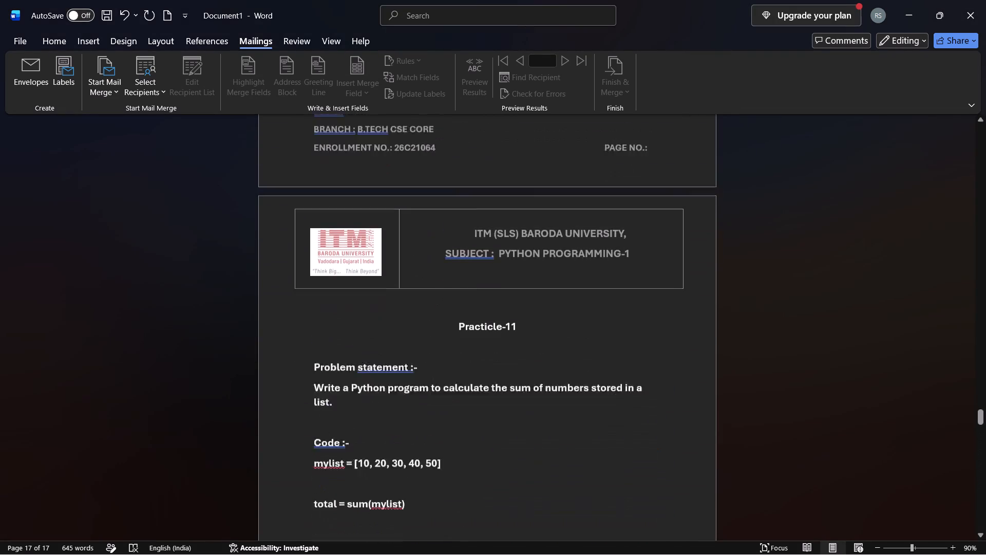
scroll(549, 169, down, 3)
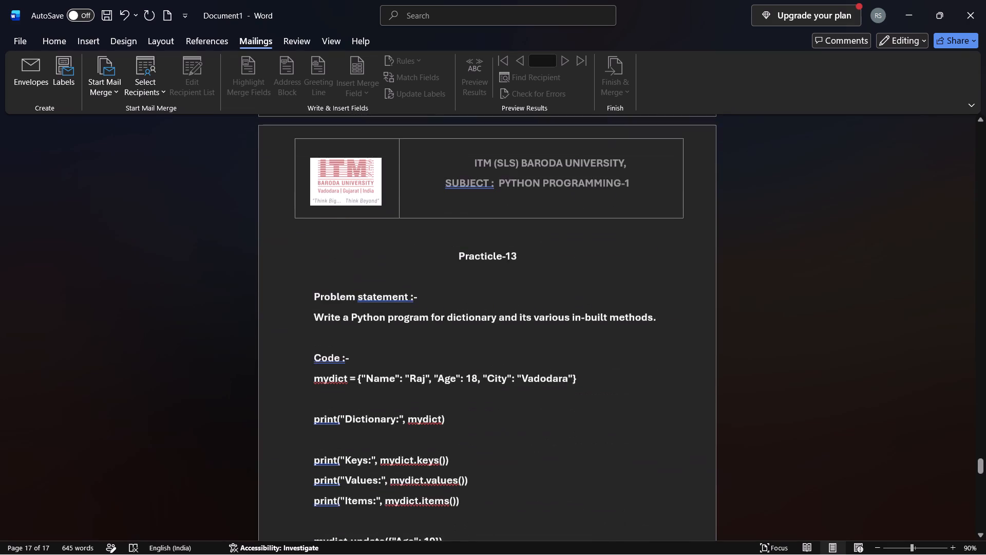
scroll(549, 169, down, 2)
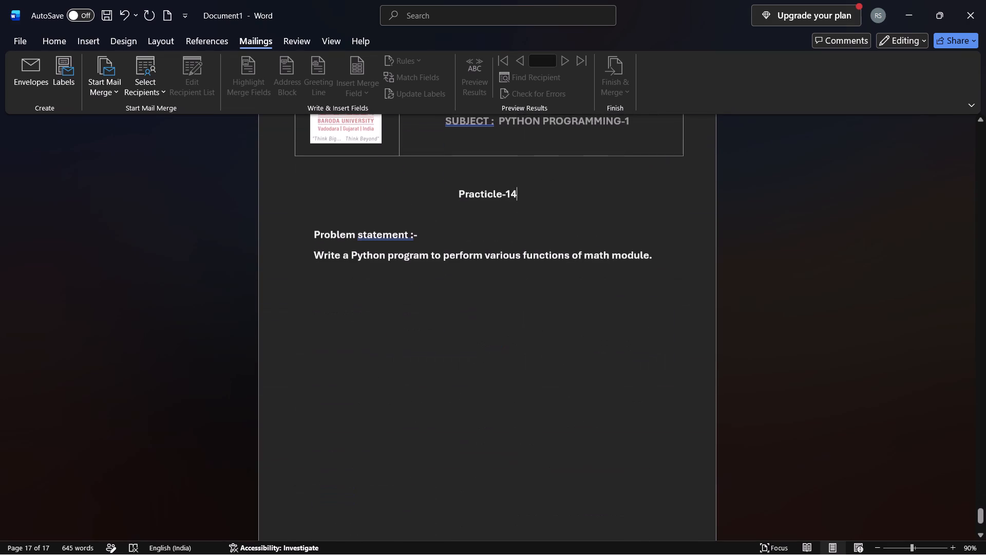
Add the heading "Code :-" below the math module problem statement, leaving an empty line between them.
click(655, 247)
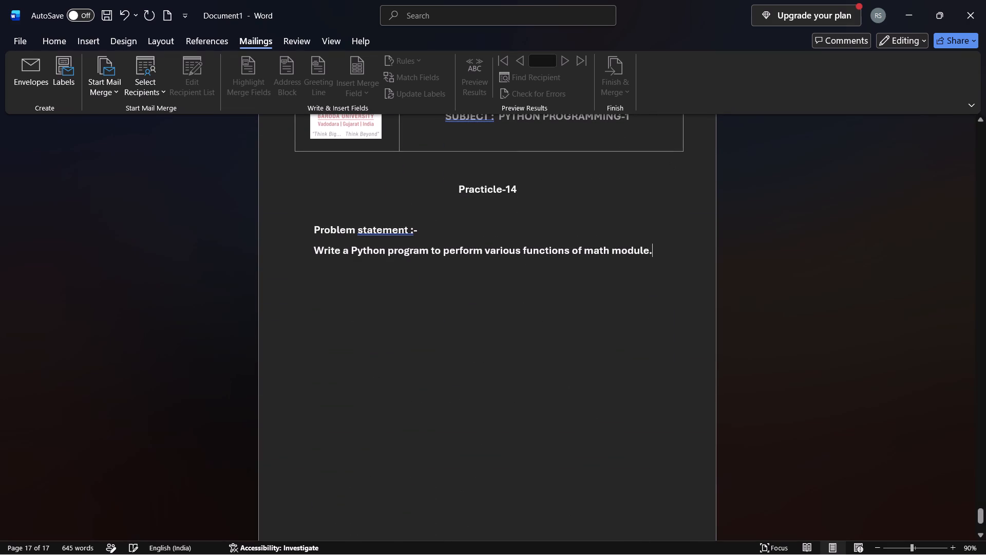
key(Return)
key(Return)
text(Code)
text(:-)
key(Left)
key(Left)
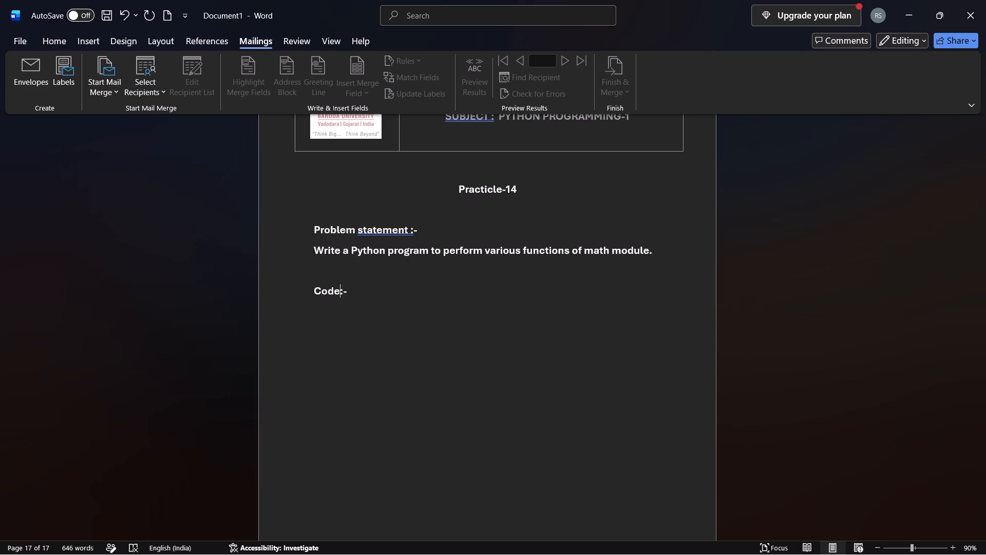
key(space)
key(Down)
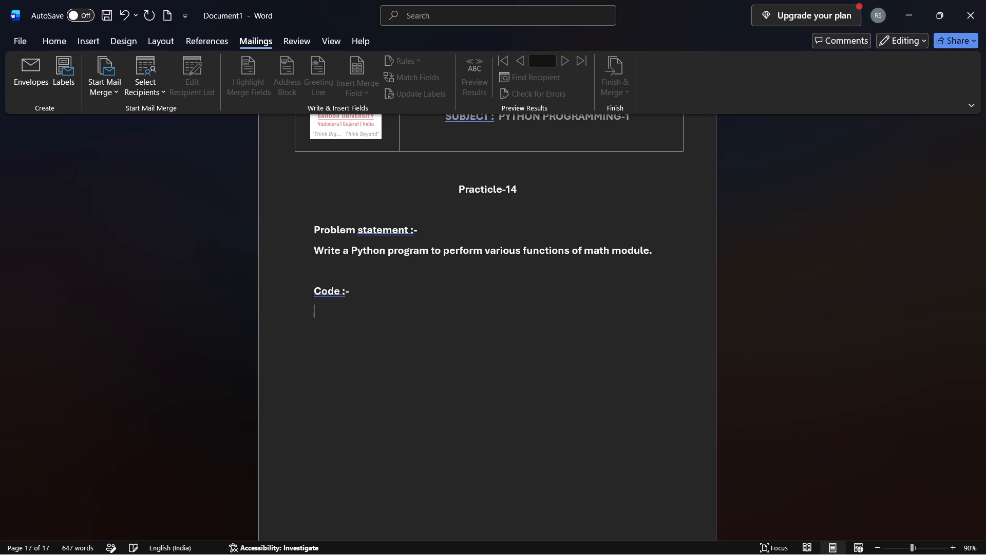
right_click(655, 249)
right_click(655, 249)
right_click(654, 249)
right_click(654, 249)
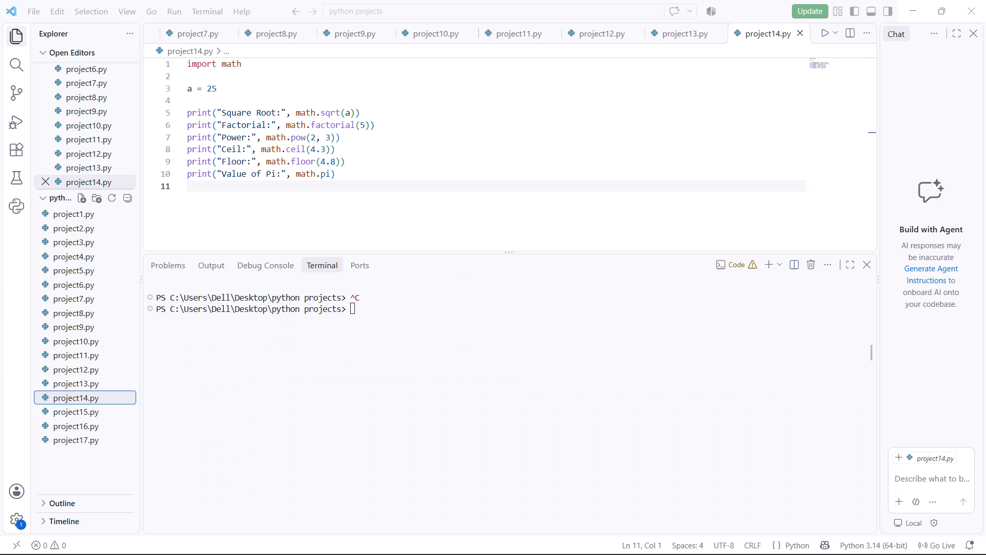
Copy all the code of project14.py from Visual Studio Code and paste it below the "Code :-" heading on page 17 in Word.
click(523, 210)
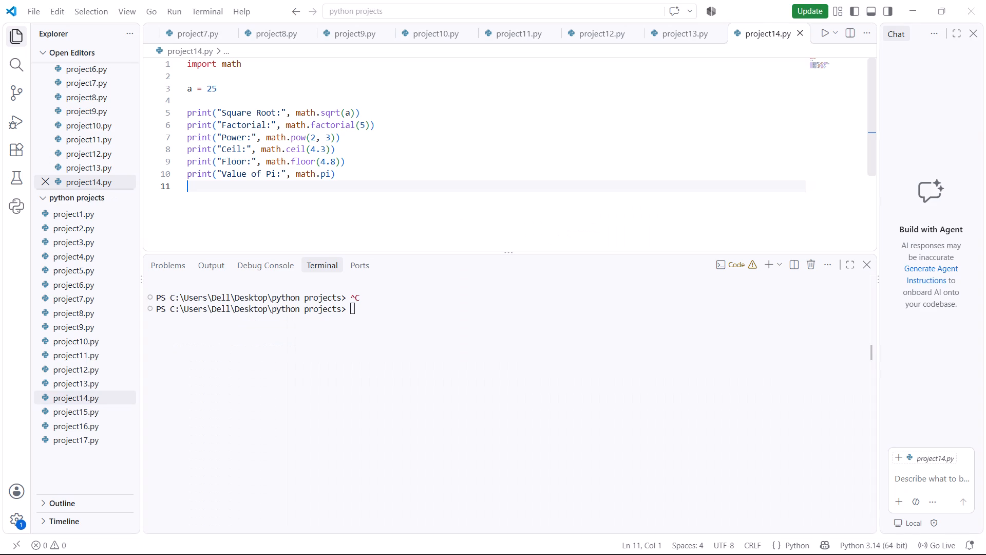
key(ctrl+a)
key(ctrl+c)
key(ctrl+c)
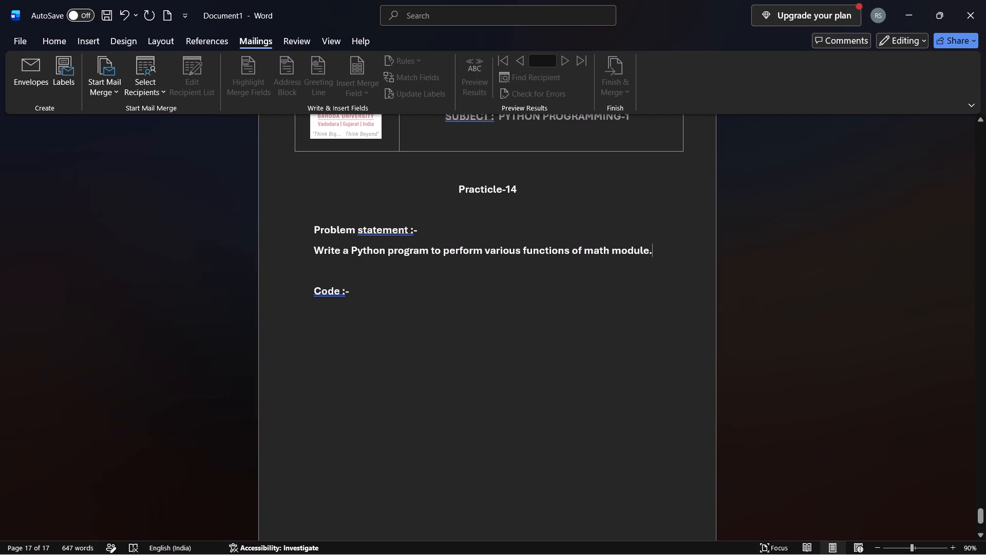
click(400, 311)
key(ctrl+v)
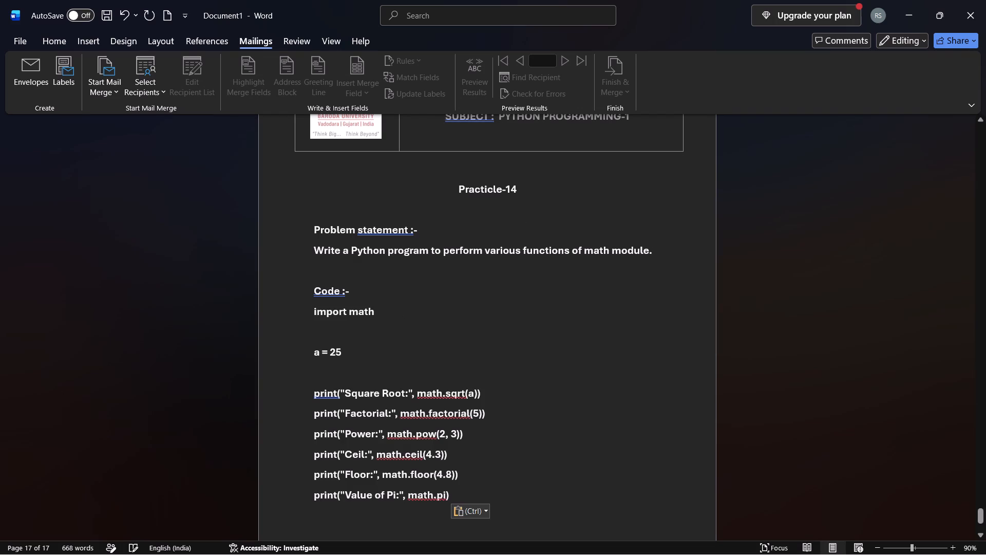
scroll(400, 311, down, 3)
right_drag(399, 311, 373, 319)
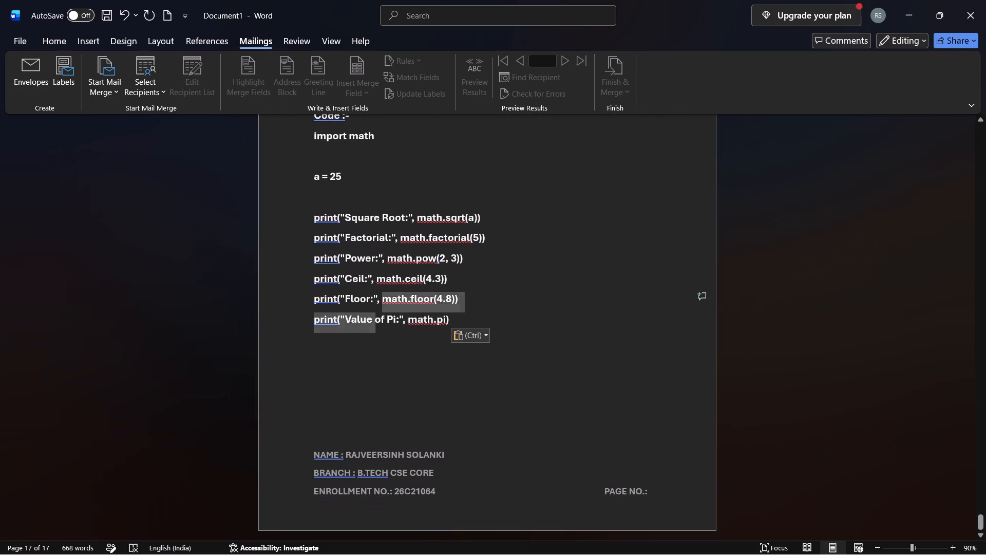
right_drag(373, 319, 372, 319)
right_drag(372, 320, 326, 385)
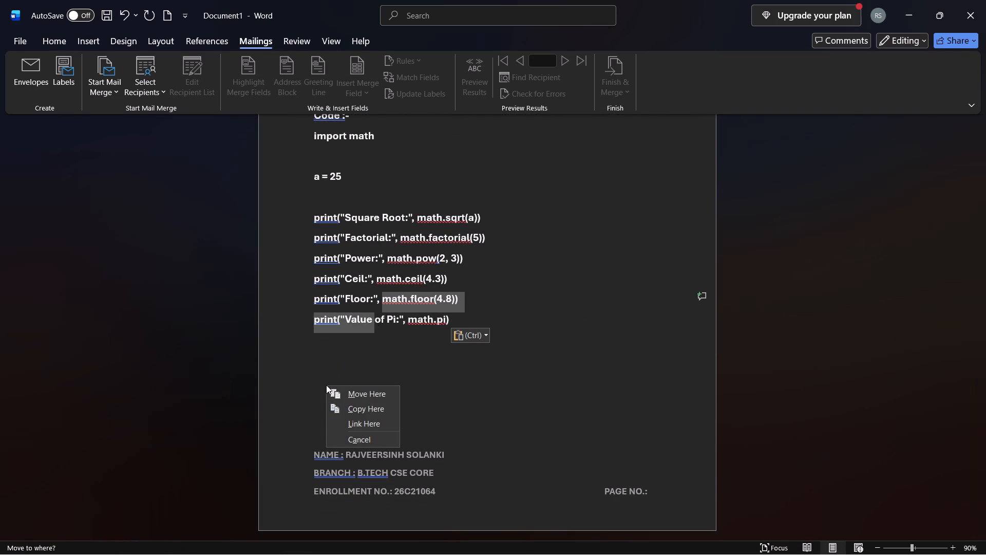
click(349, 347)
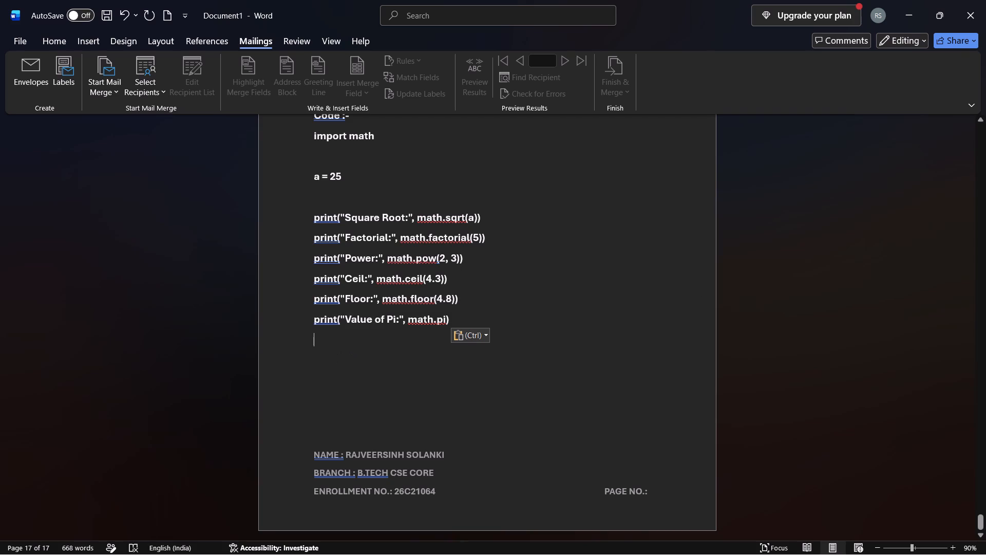
Add an empty line below the pasted code and remove the empty lines before and after "a = 25".
key(Return)
click(331, 161)
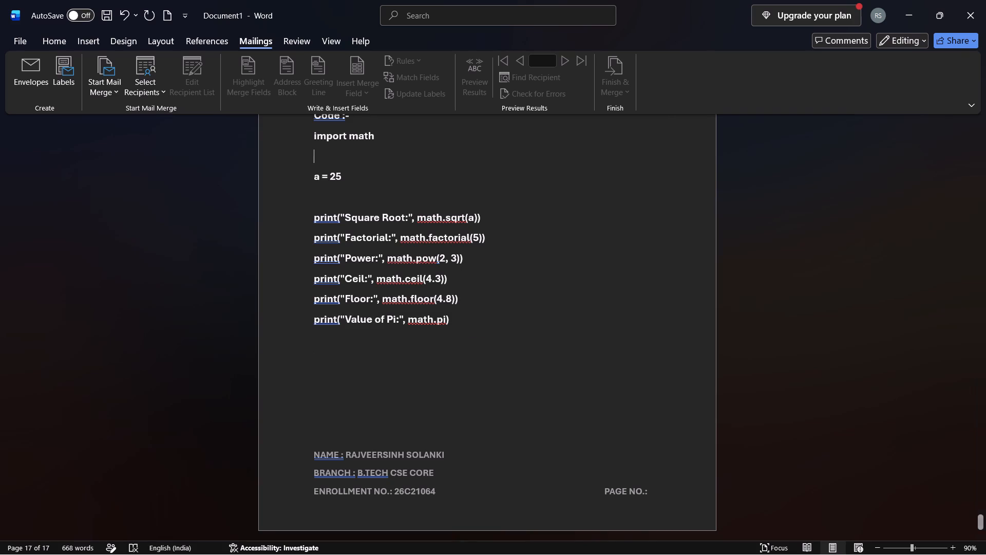
key(BackSpace)
click(324, 178)
key(BackSpace)
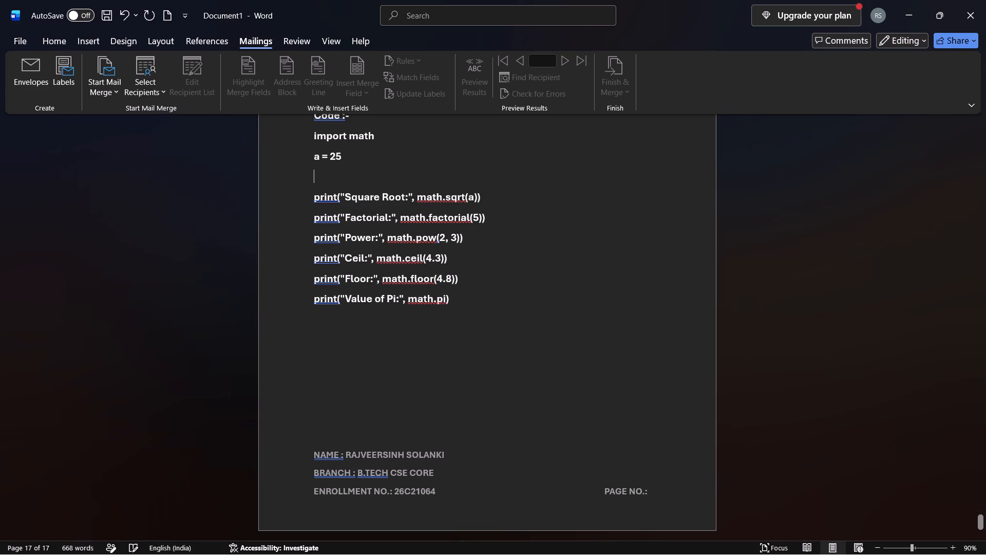
click(469, 280)
key(Return)
key(BackSpace)
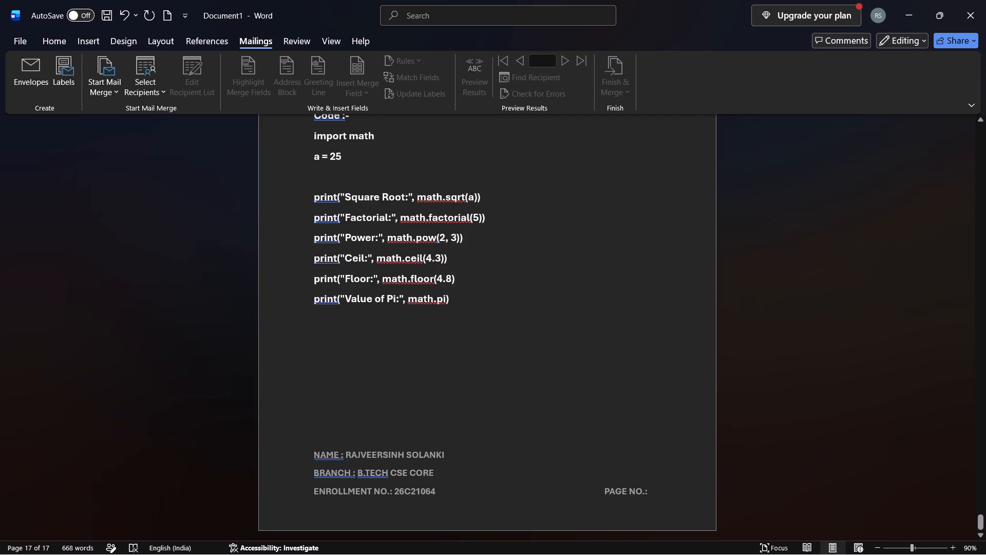
key(ctrl+z)
click(334, 163)
click(335, 179)
key(BackSpace)
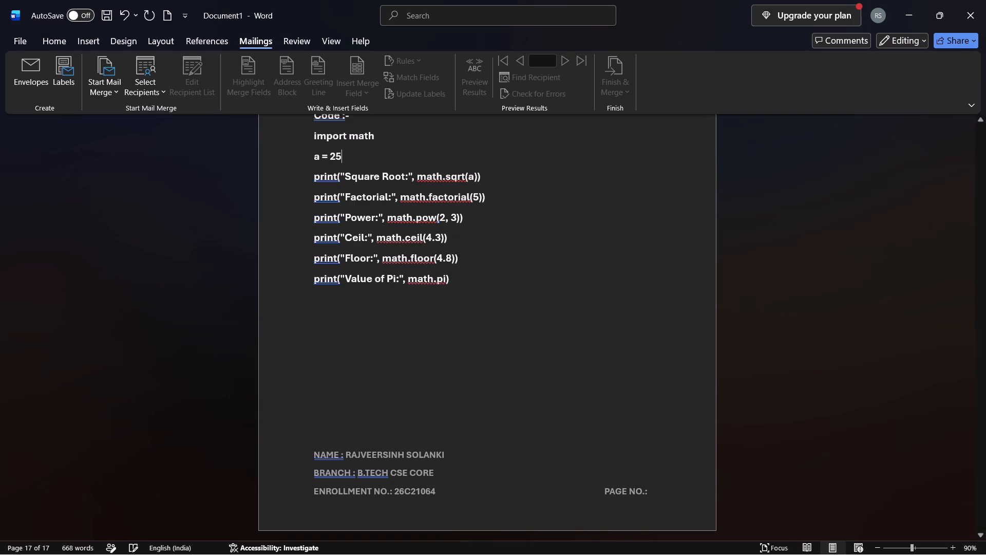
Add the heading "Output :-" below the math module code, leaving an empty line between them.
click(481, 268)
click(482, 273)
key(Return)
key(Return)
text(Out)
text(put)
key(space)
text(:-)
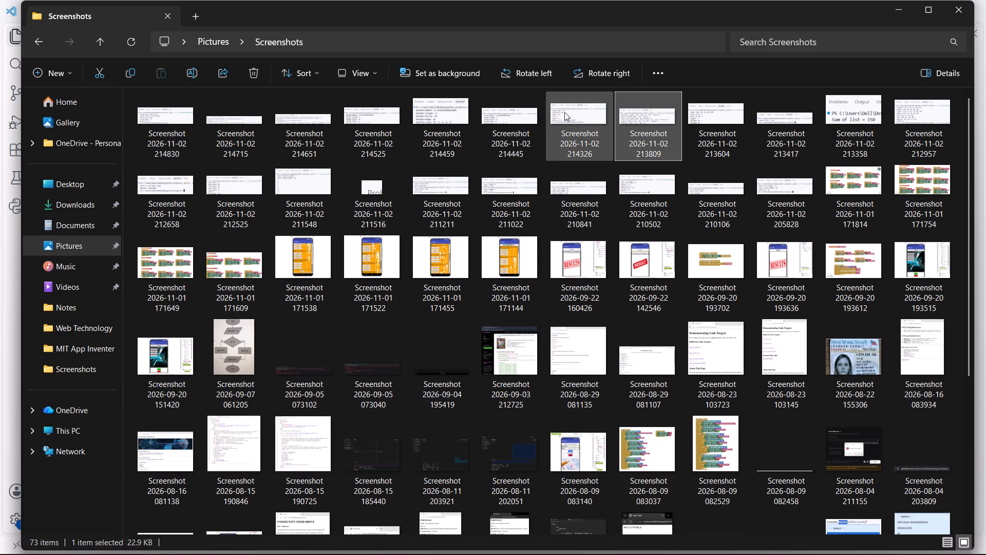
click(565, 101)
right_click(565, 101)
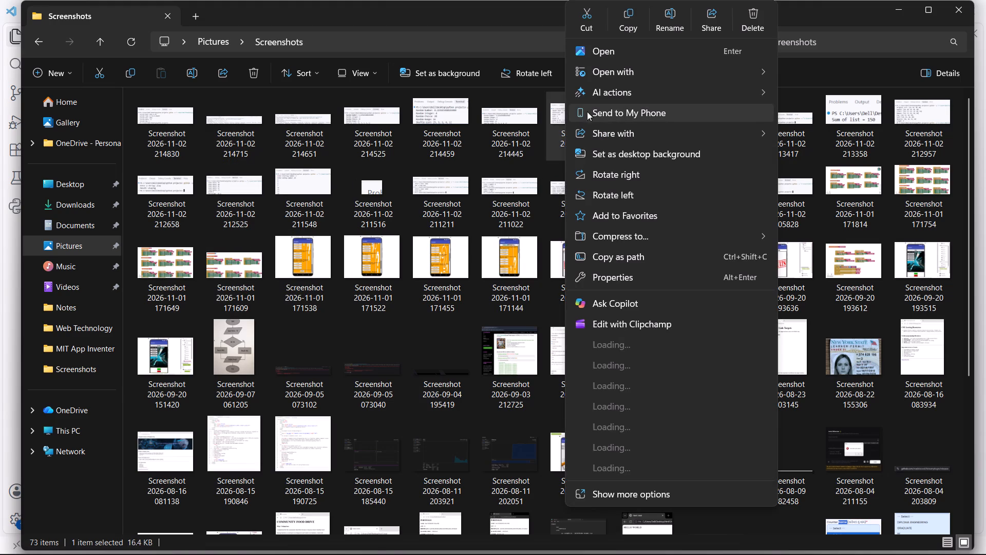
click(635, 17)
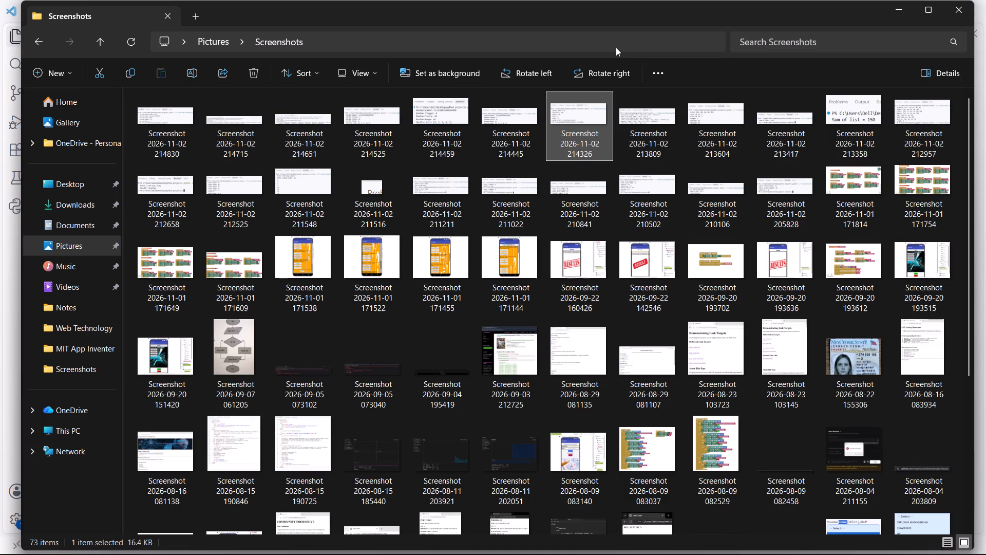
click(572, 98)
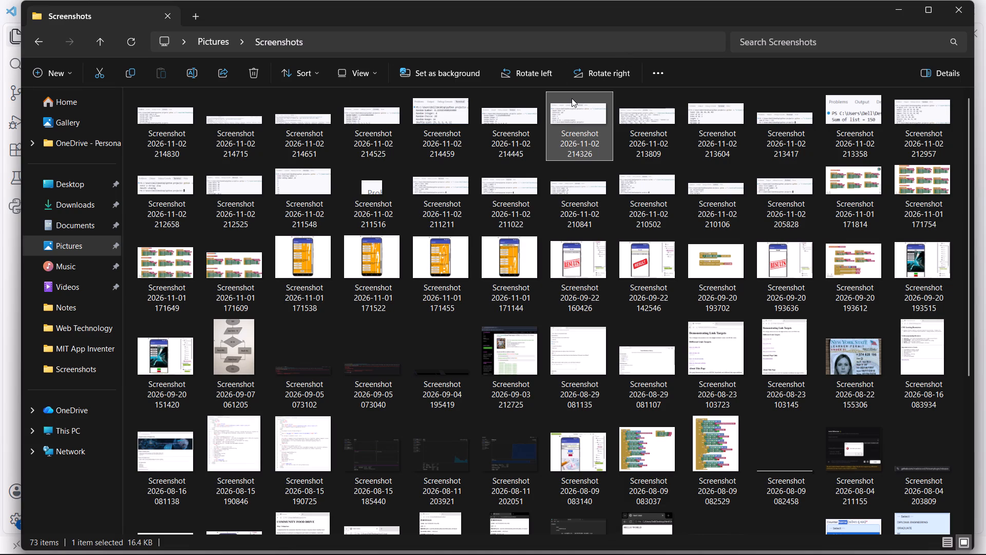
key(ctrl+c)
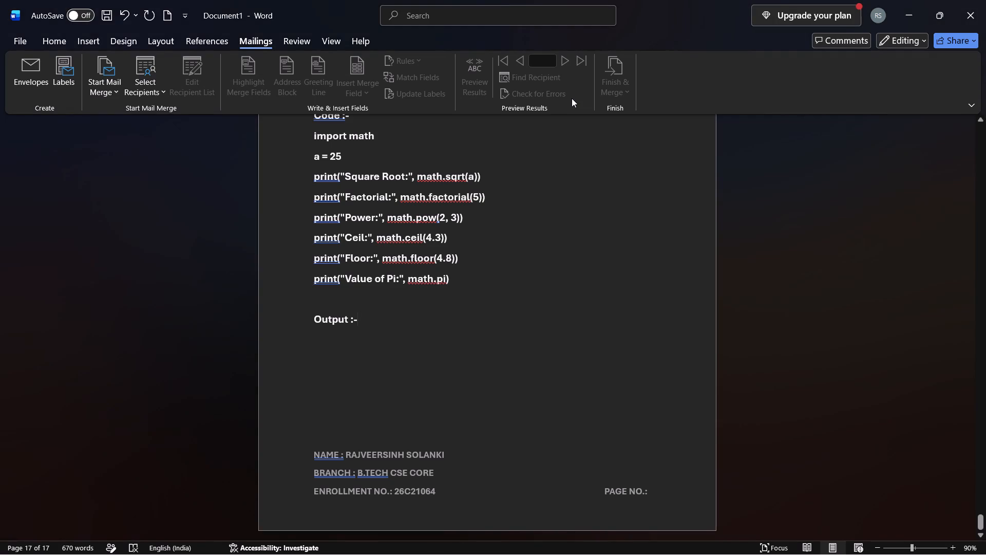
key(ctrl+v)
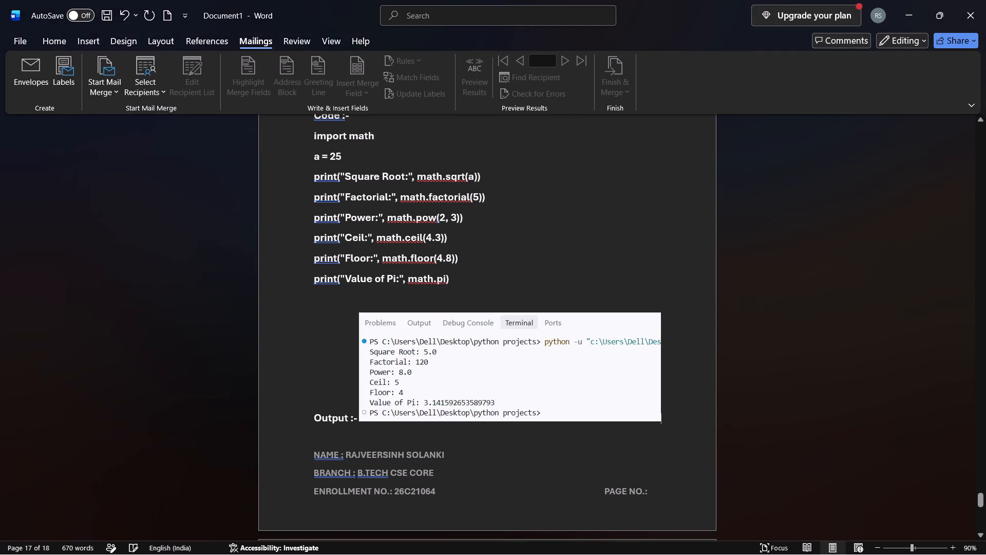
click(354, 341)
key(Right)
key(Return)
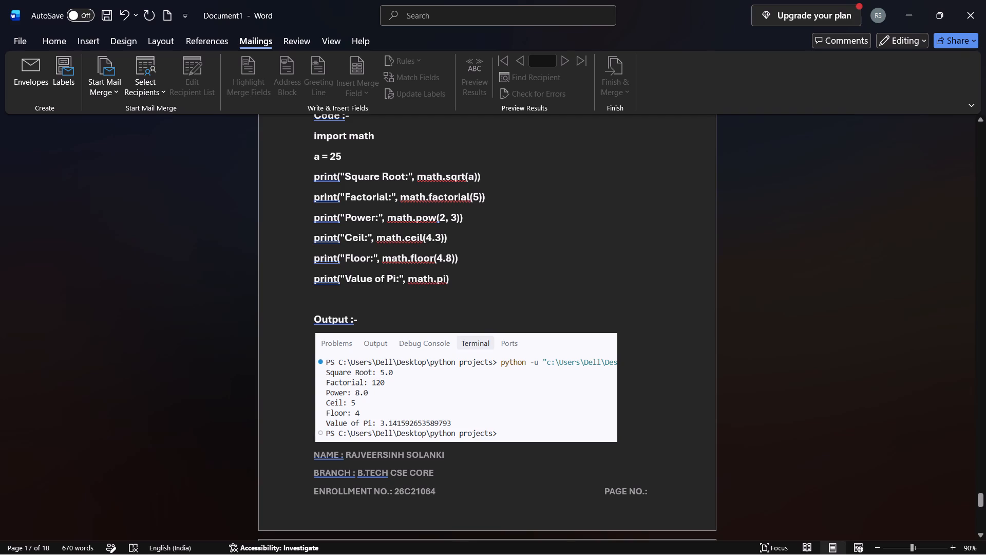
Add two line breaks after the Practicle-14 output screenshot to continue on page 18.
scroll(442, 393, down, 1)
click(636, 430)
key(Return)
key(Return)
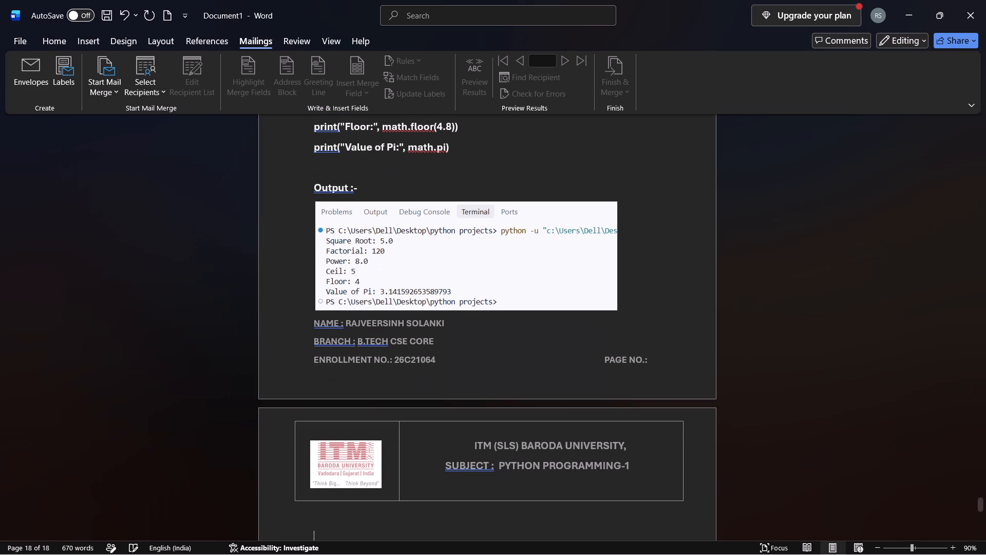
Copy the Practicle-14 title and "Problem statement :-" heading from page 17 to the top of page 18's body.
scroll(636, 430, up, 2)
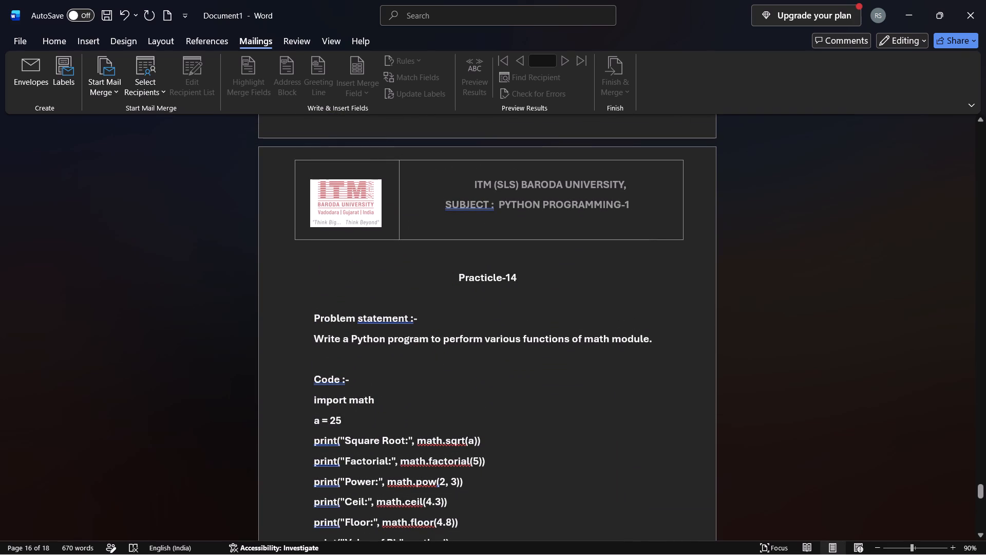
drag(451, 283, 446, 314)
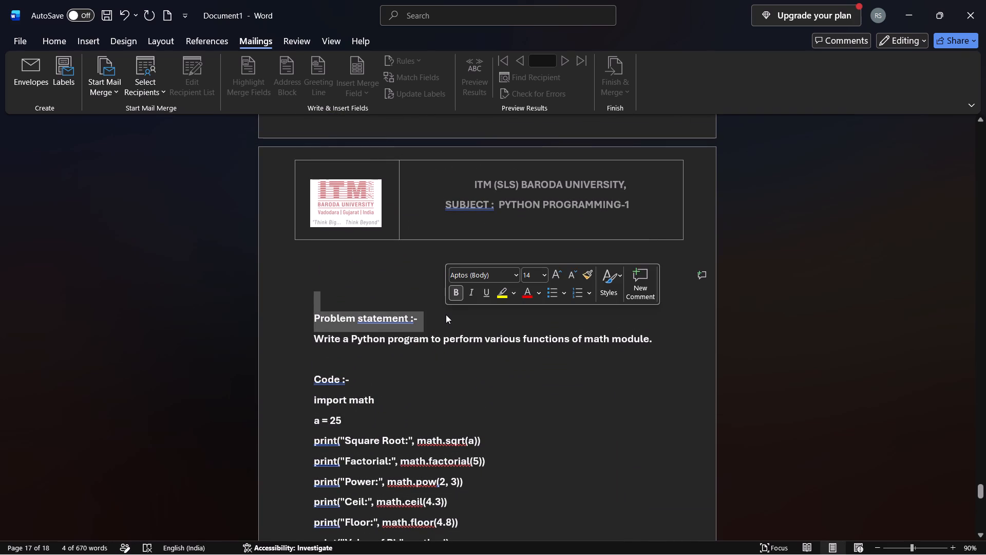
key(ctrl+c)
key(ctrl+c)
scroll(446, 314, down, 1)
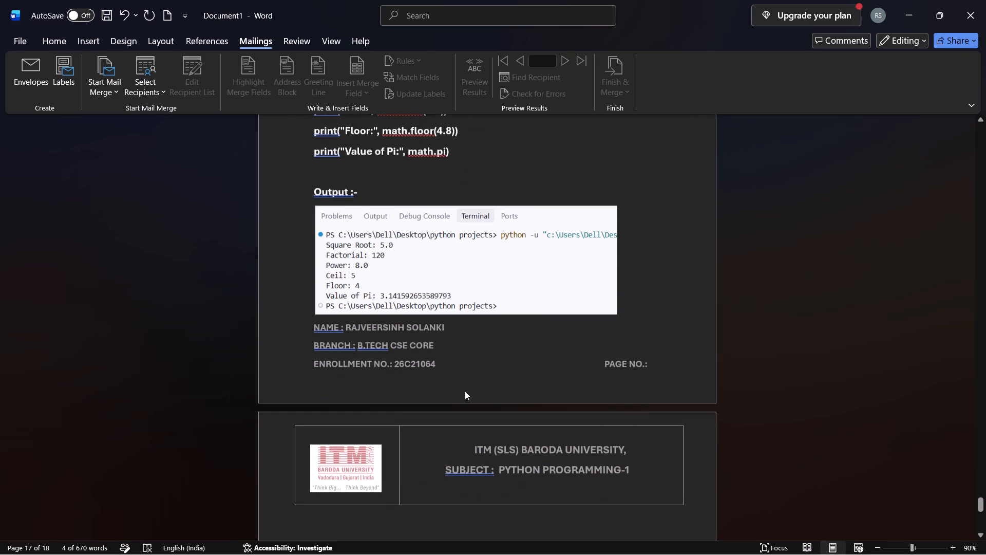
scroll(495, 480, down, 1)
click(478, 436)
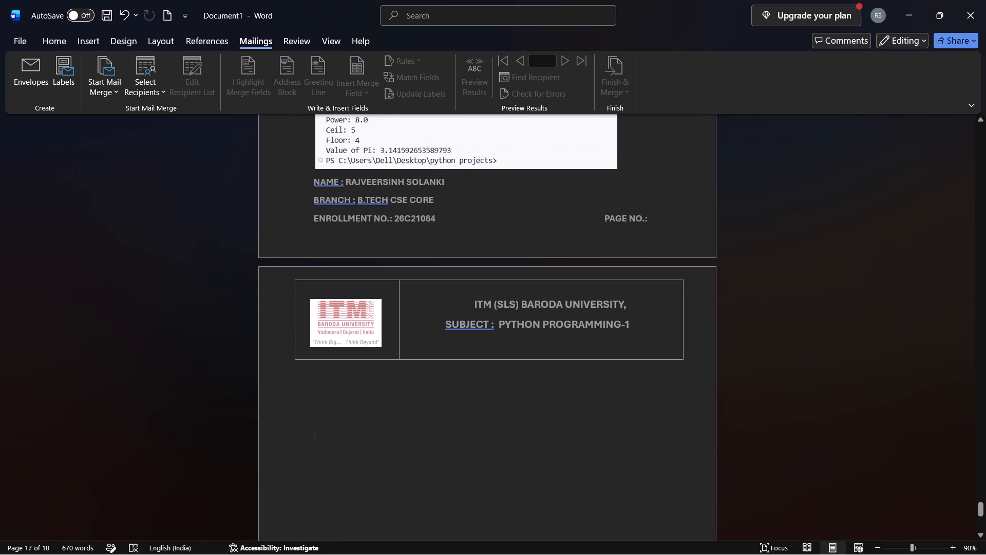
click(476, 400)
key(ctrl+v)
Renumber page 18's title as Practicle-15.
click(524, 395)
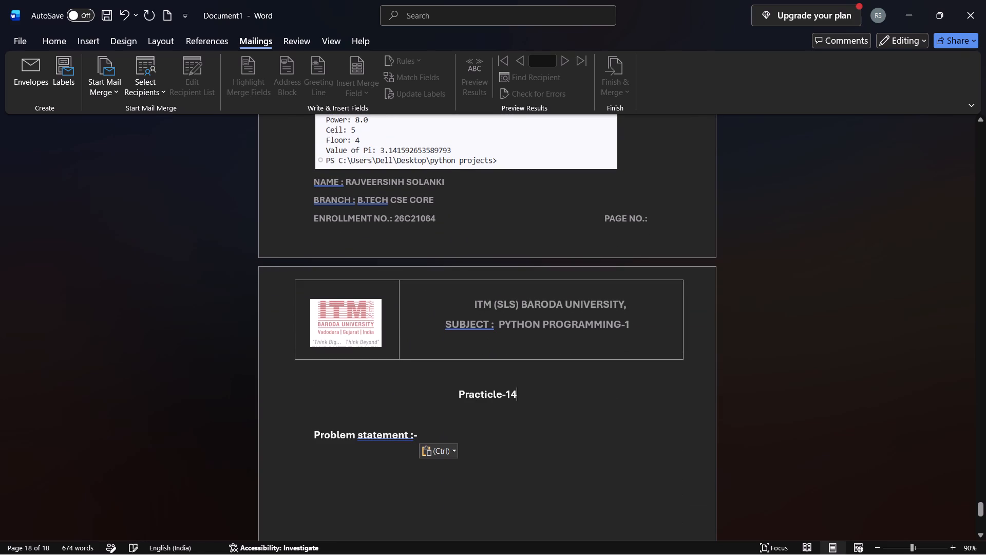
key(BackSpace)
key(5)
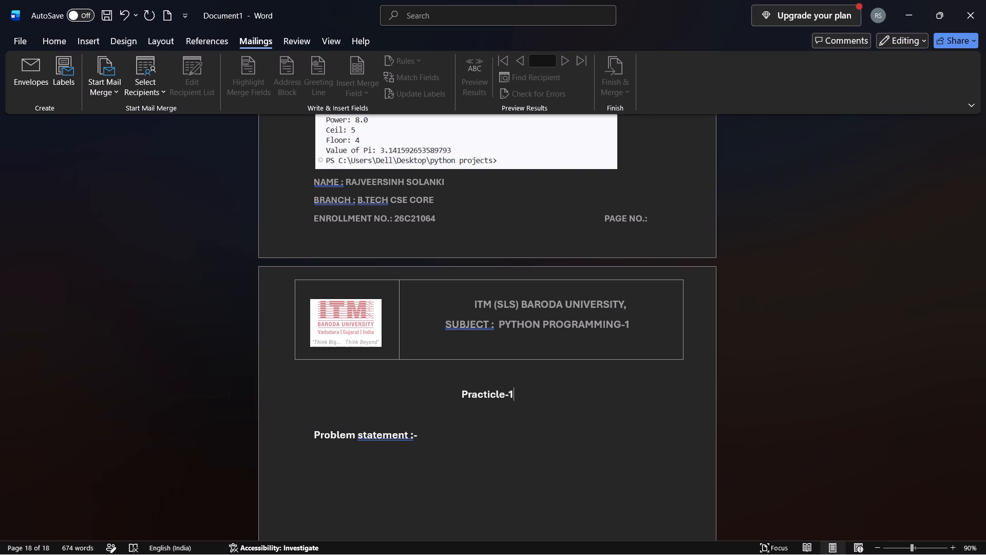
Copy the P11 - 2 random module problem statement from the Lab Reference PDF into Word below Practicle-15's "Problem statement :-".
click(408, 452)
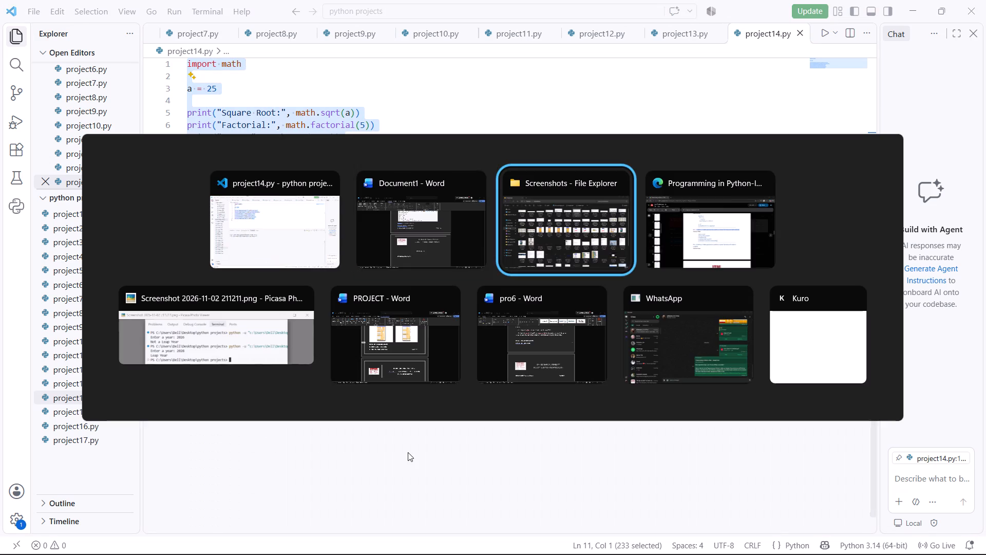
scroll(408, 452, down, 1)
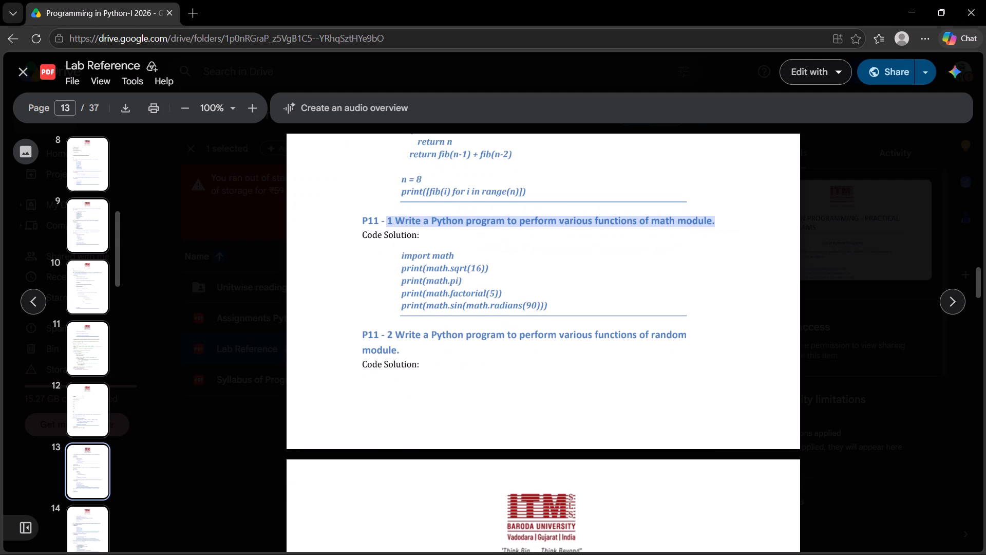
drag(395, 335, 401, 354)
key(ctrl+c)
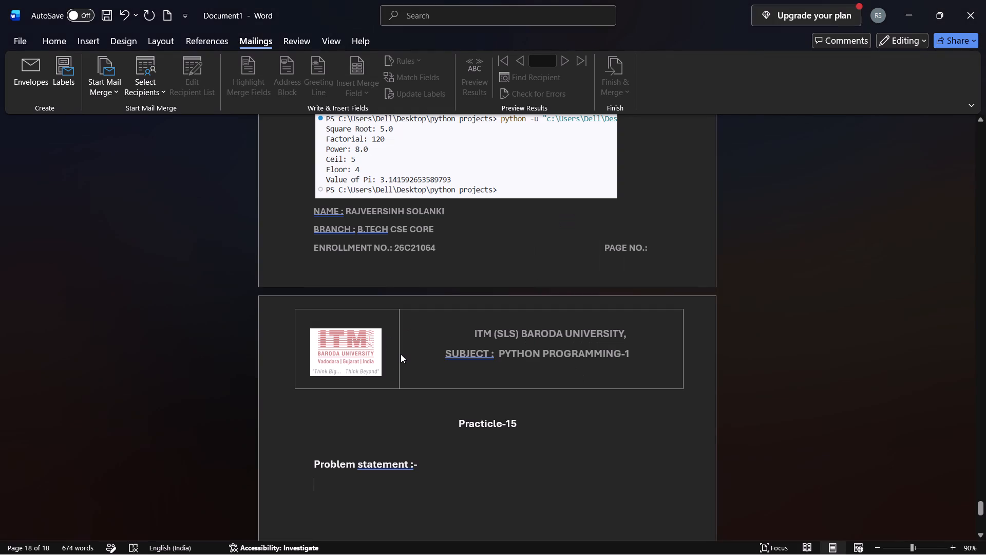
key(ctrl+v)
Add a "Code :-" heading below the Practicle-15 problem statement, separated by a blank line.
scroll(401, 354, down, 1)
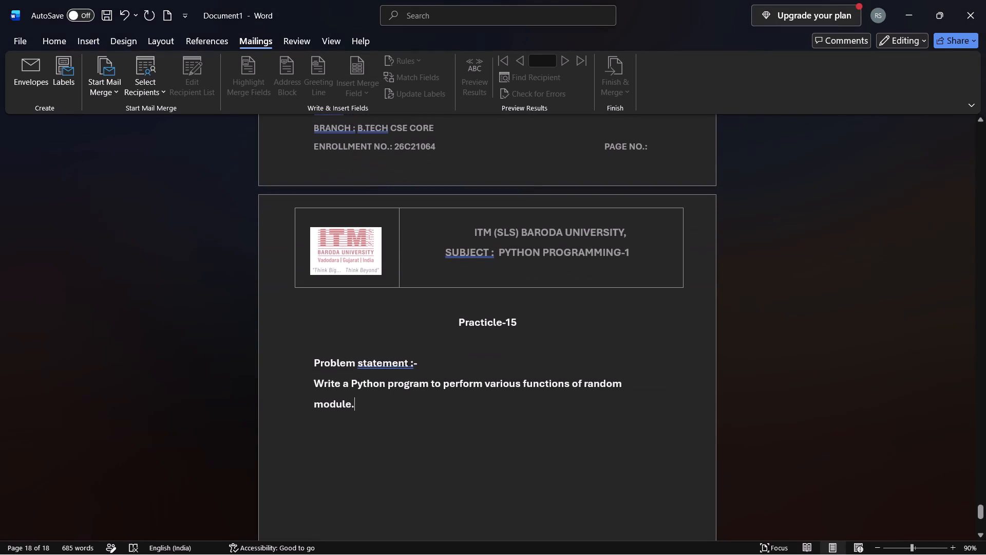
key(Return)
key(Return)
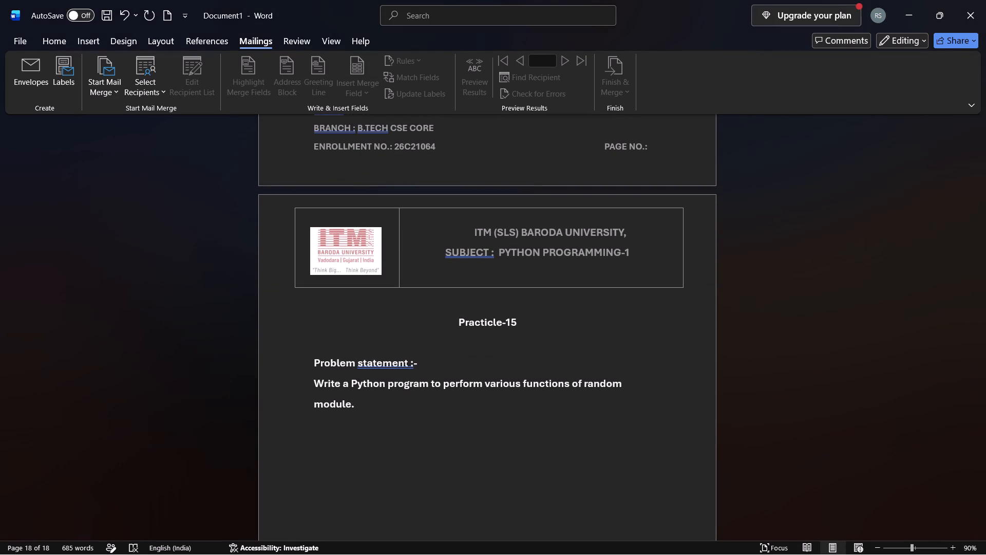
text(Code :-)
key(Return)
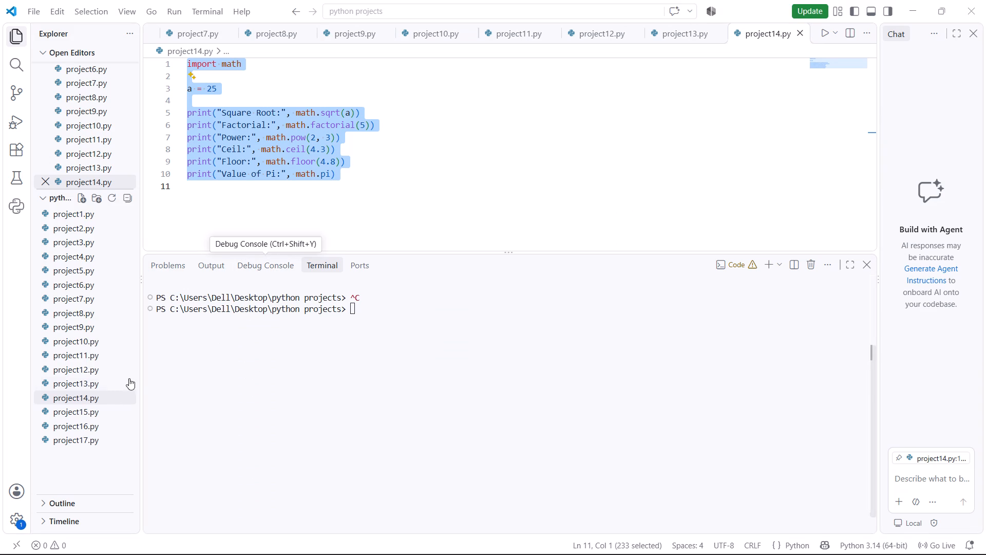
Copy all the code of project15.py from Visual Studio Code and paste it in Word below "Code :-".
click(96, 414)
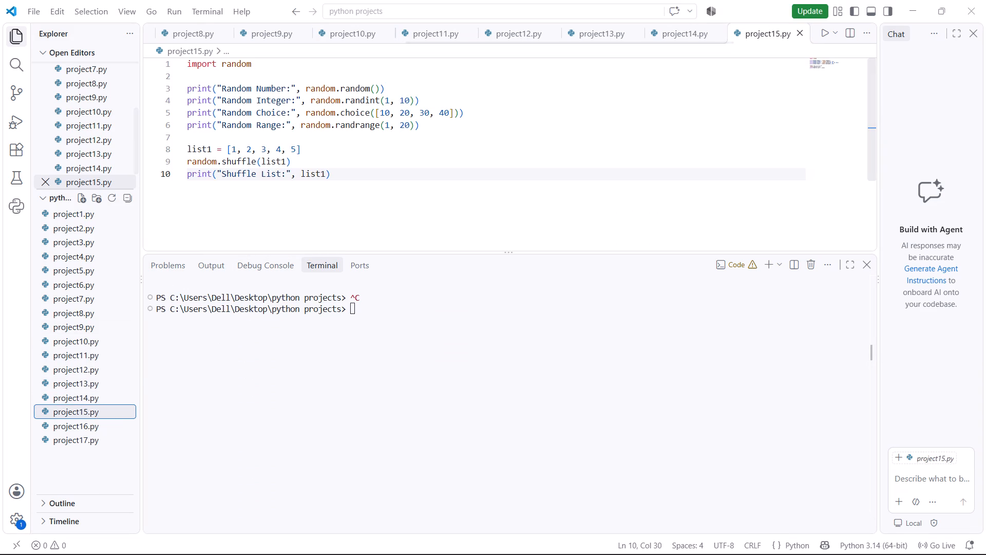
key(ctrl+a)
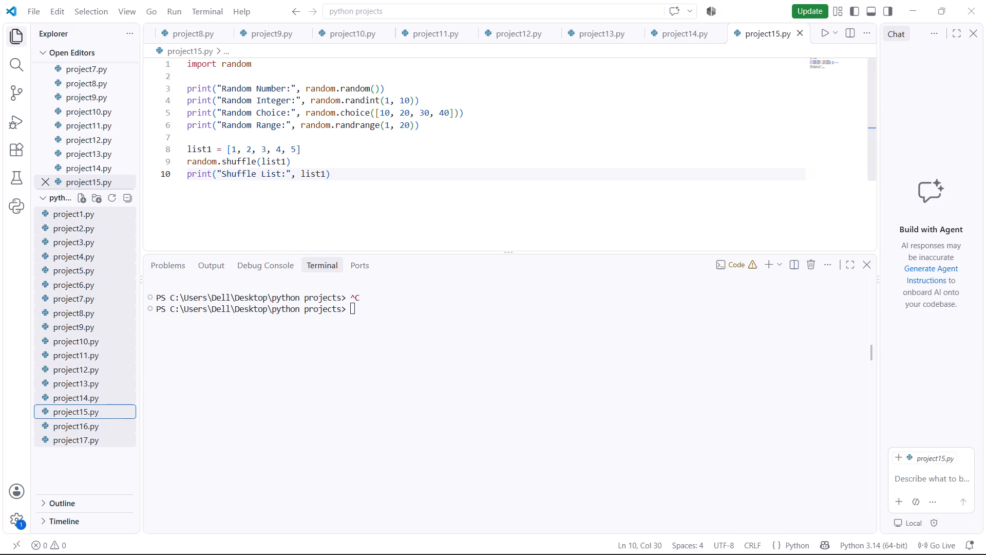
click(245, 209)
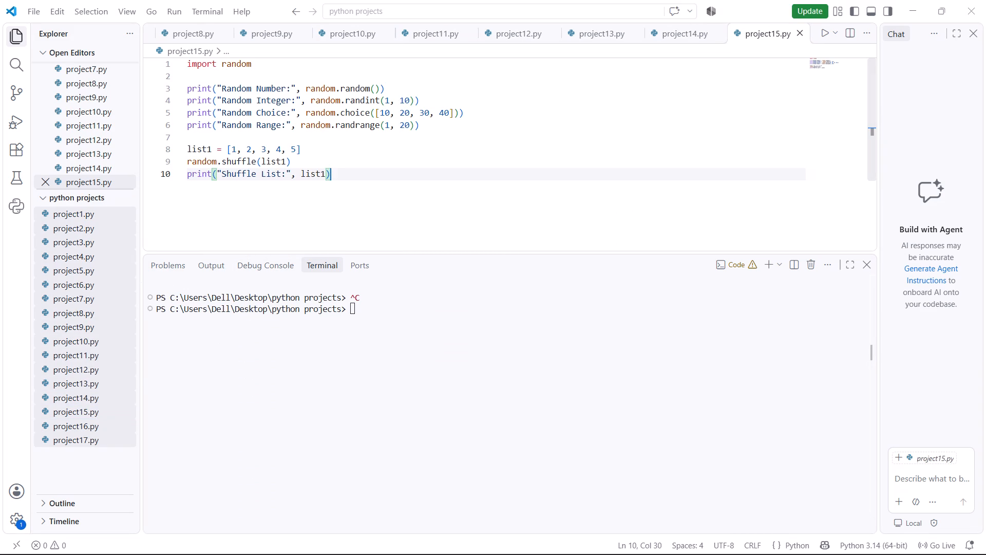
key(ctrl+a)
key(ctrl+c)
key(ctrl+c)
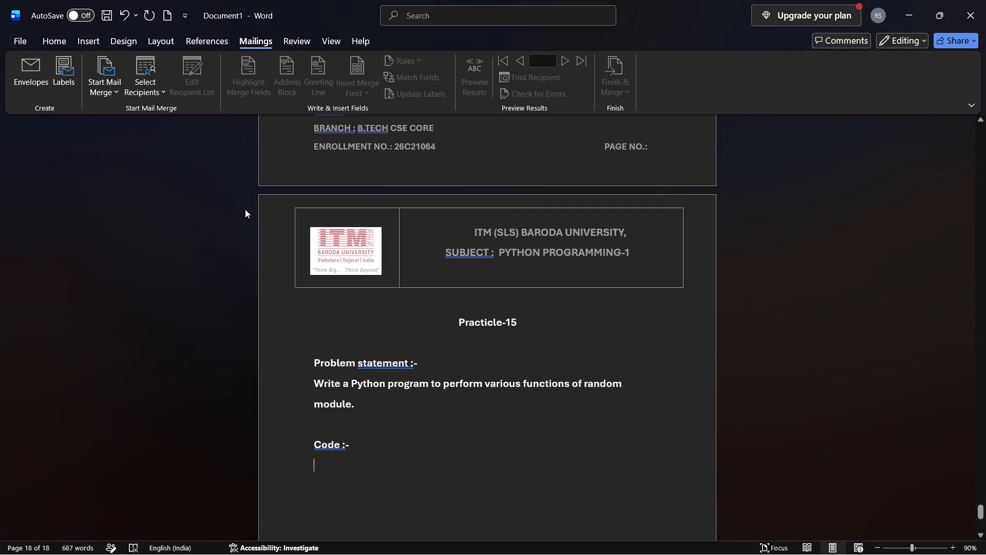
key(ctrl+v)
Add line breaks after the Practicle-15 code to reach page 19 and enter the heading "Output :-" there.
scroll(245, 209, down, 1)
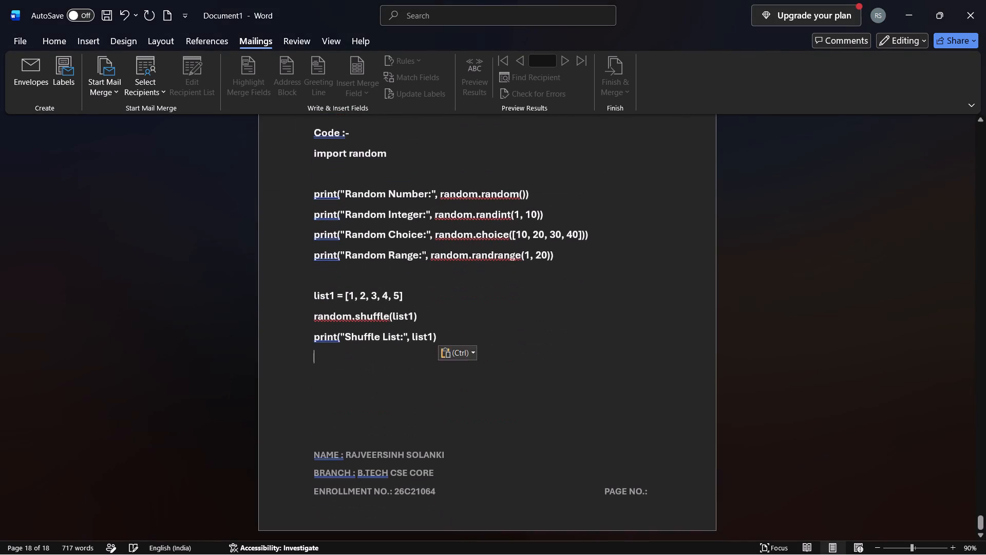
scroll(245, 209, down, 1)
key(Return)
key(Return)
key(Return)
key(Return)
key(Return)
key(Return)
key(Return)
key(Return)
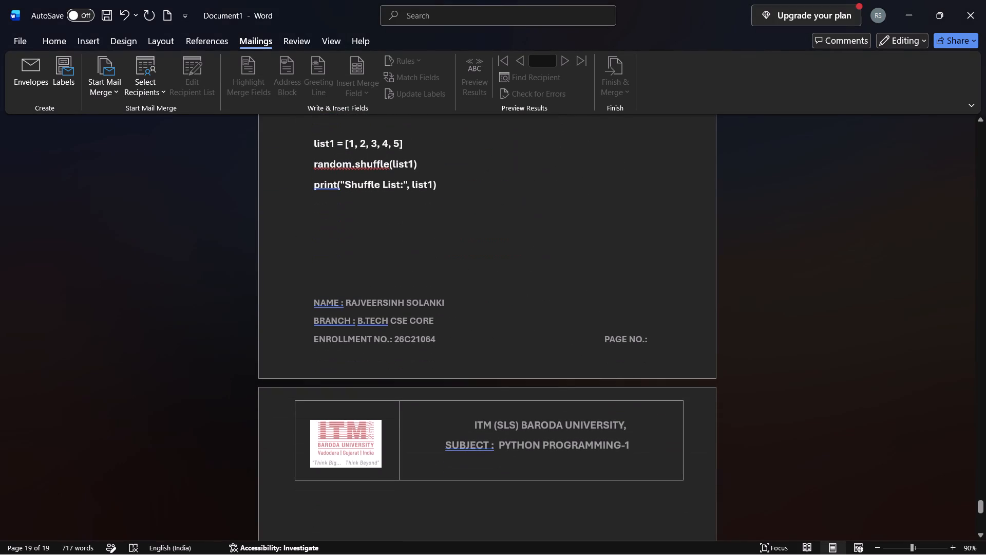
key(shift+o)
text(ut)
text(put)
key(space)
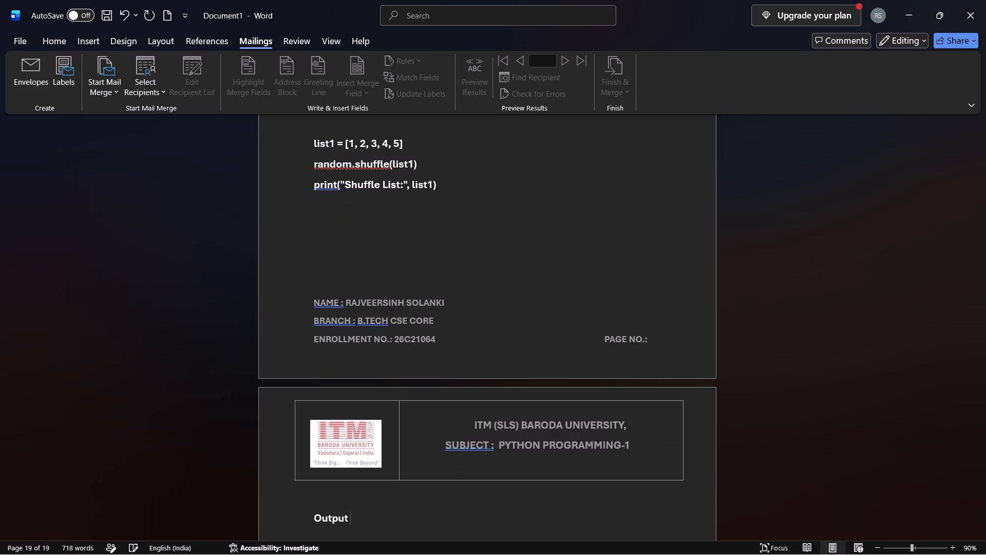
text(:-)
key(Return)
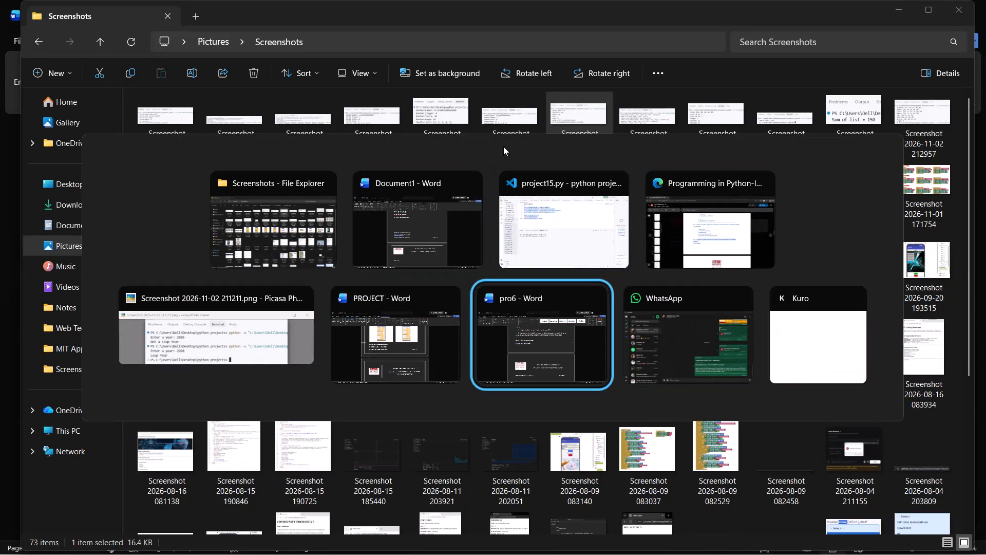
Browse the terminal screenshots in Picasa Photo Viewer for the output of the random module program.
key(Left)
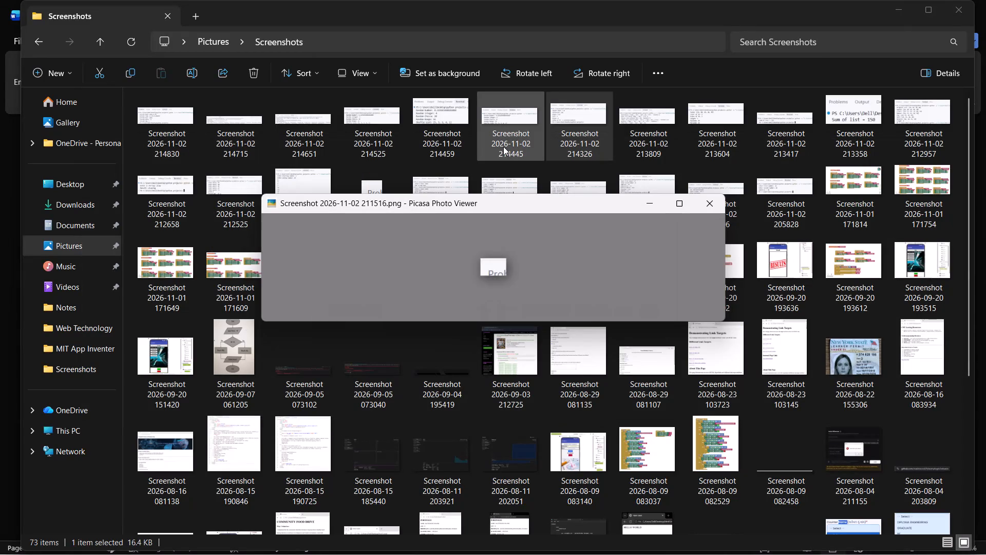
key(Left)
key(Left)
key(Left)
key(Left)
key(Left)
key(Left)
key(Left)
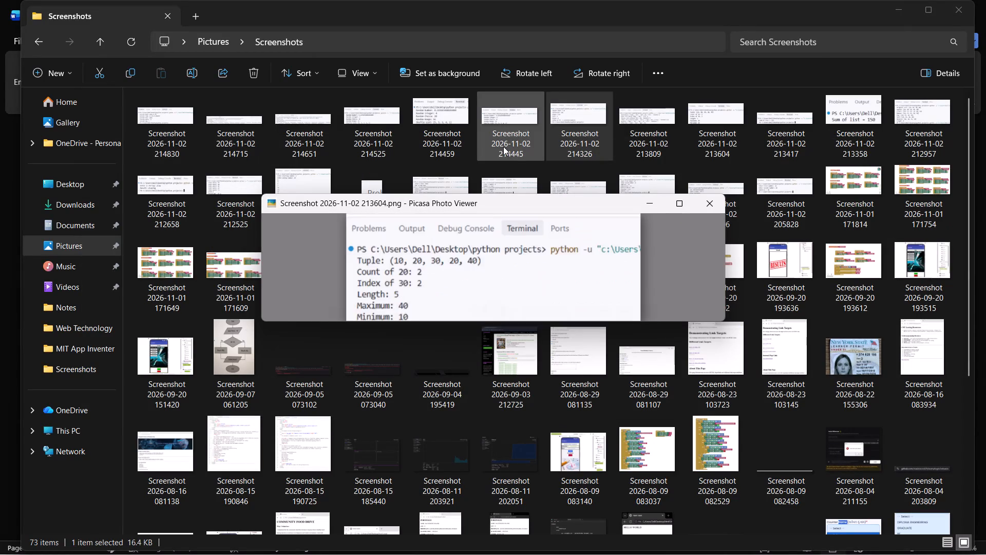
key(Left)
key(Left)
key(Left)
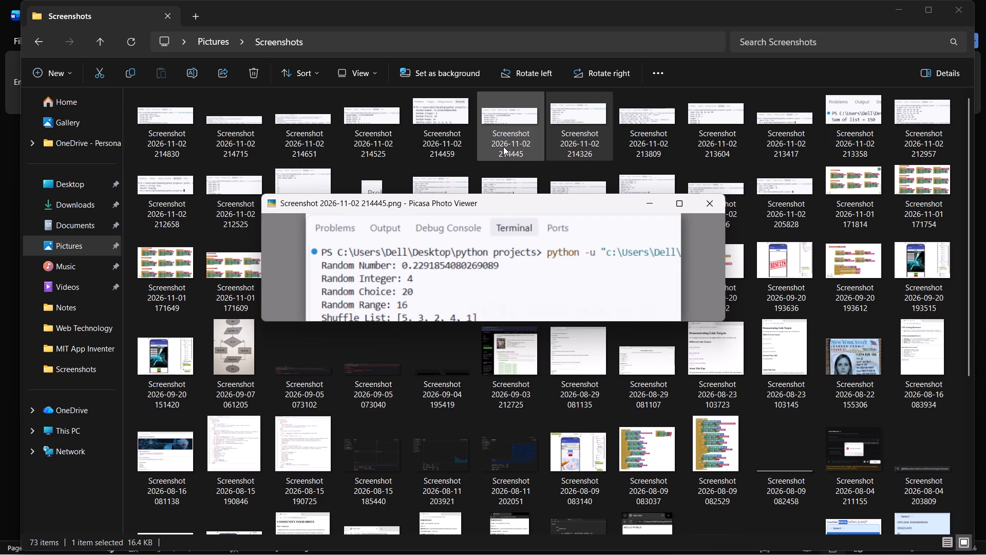
key(Left)
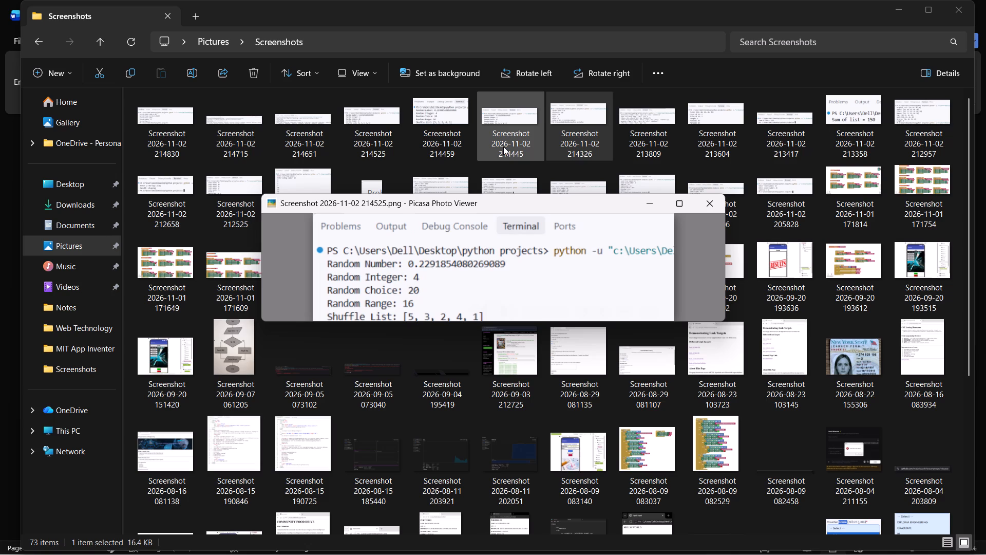
key(Left)
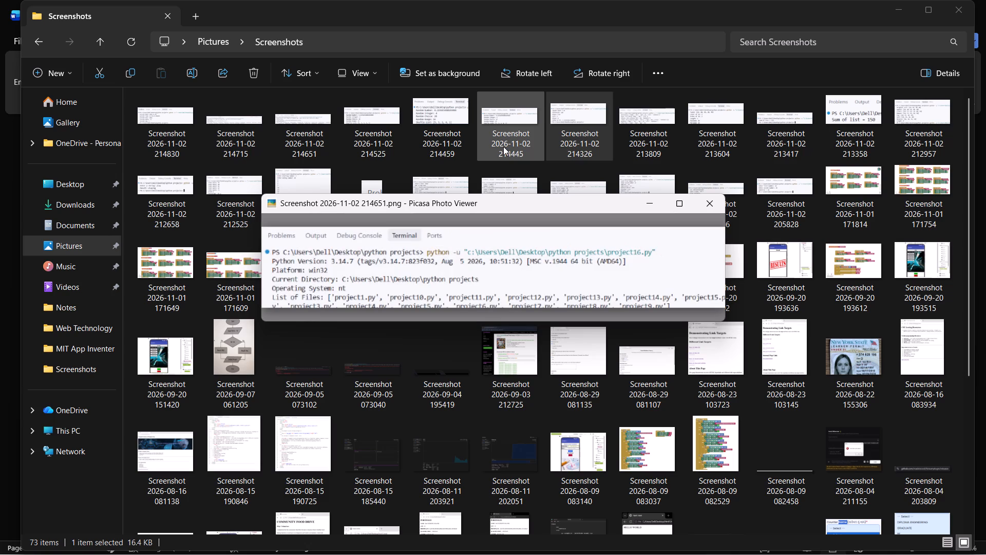
key(Right)
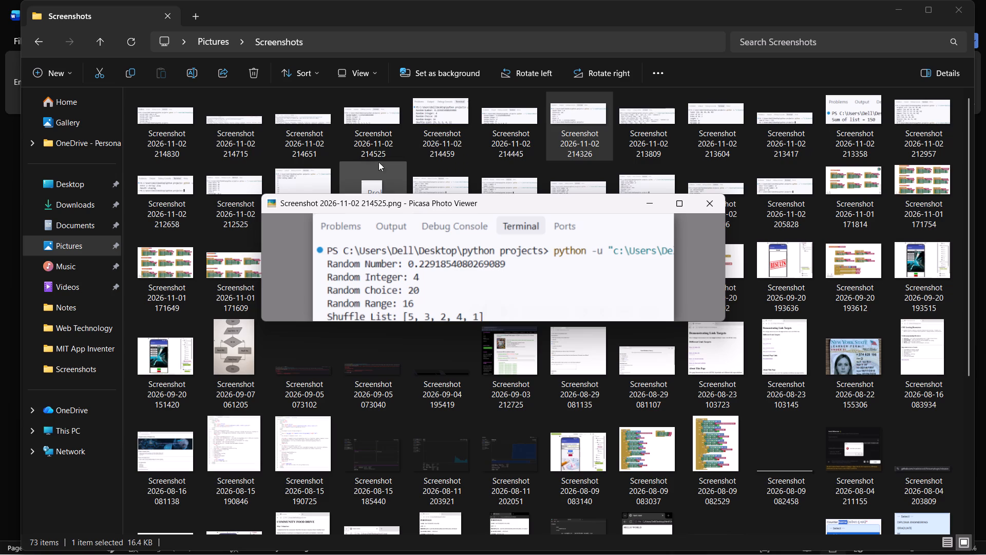
click(381, 135)
right_click(381, 135)
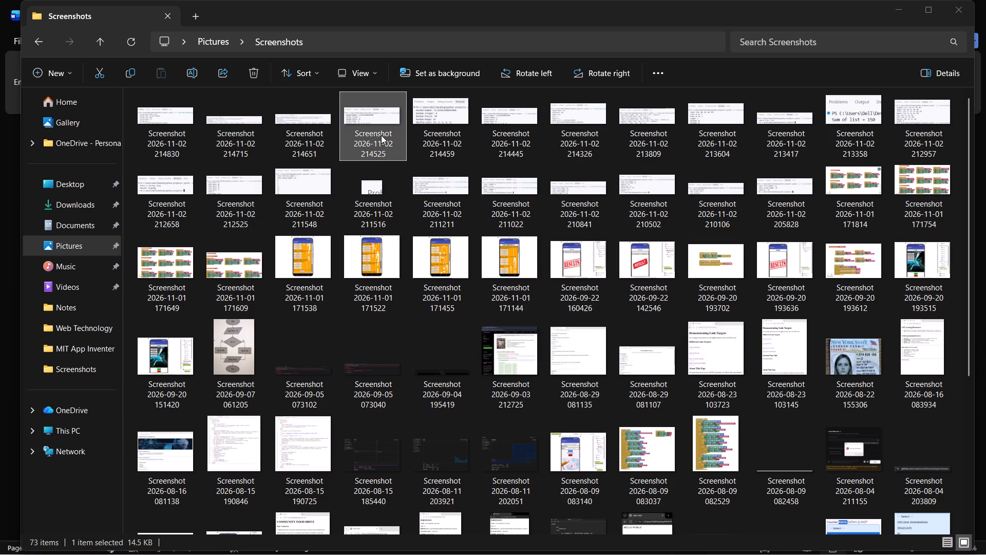
click(439, 14)
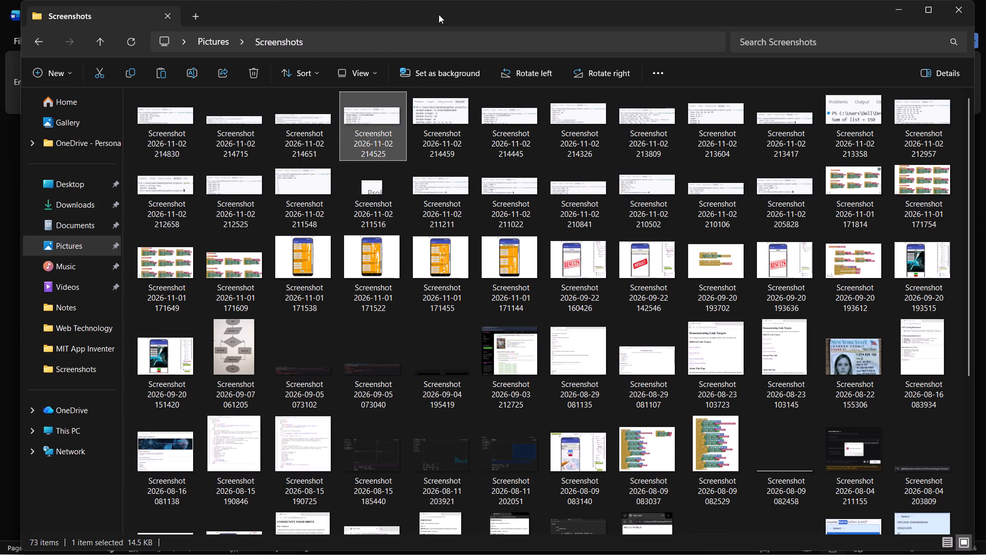
key(ctrl+c)
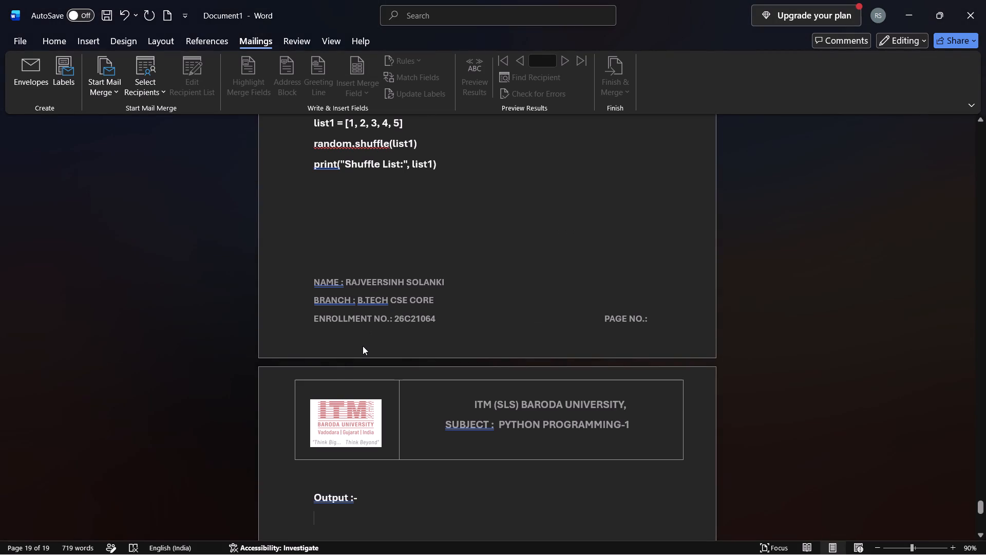
key(ctrl+v)
key(Return)
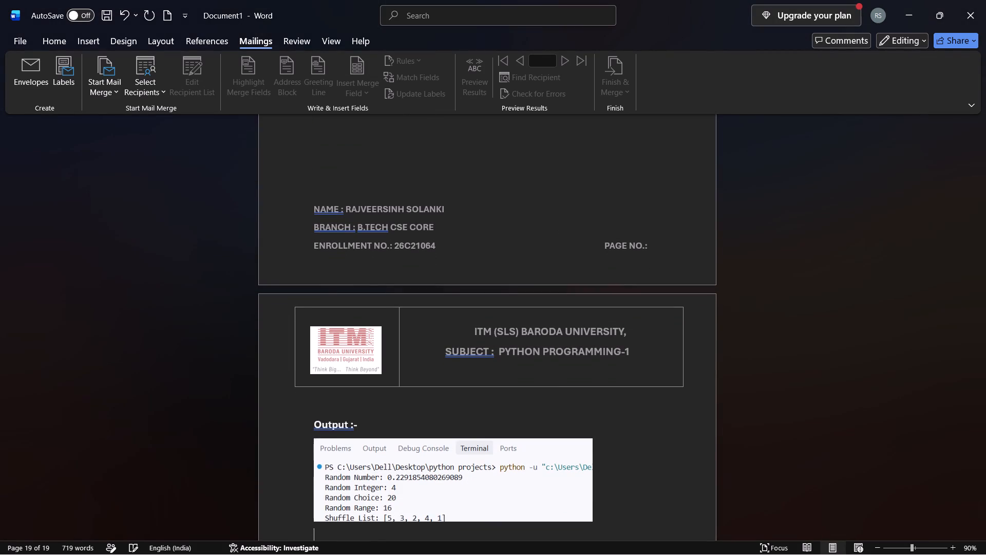
Enlarge the Practicle-15 output screenshot proportionally until it nearly reaches the width of the header table.
scroll(363, 346, down, 1)
click(497, 235)
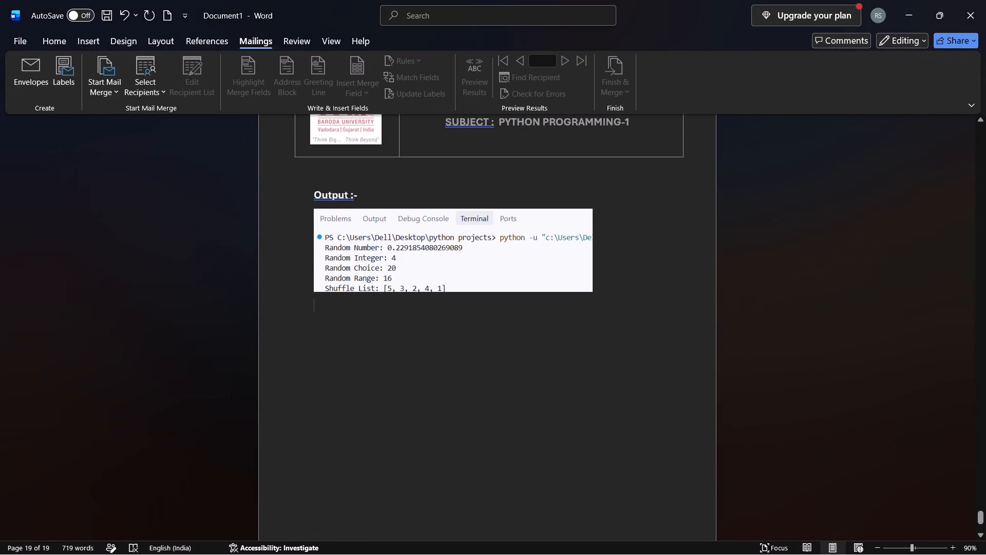
drag(592, 295, 611, 304)
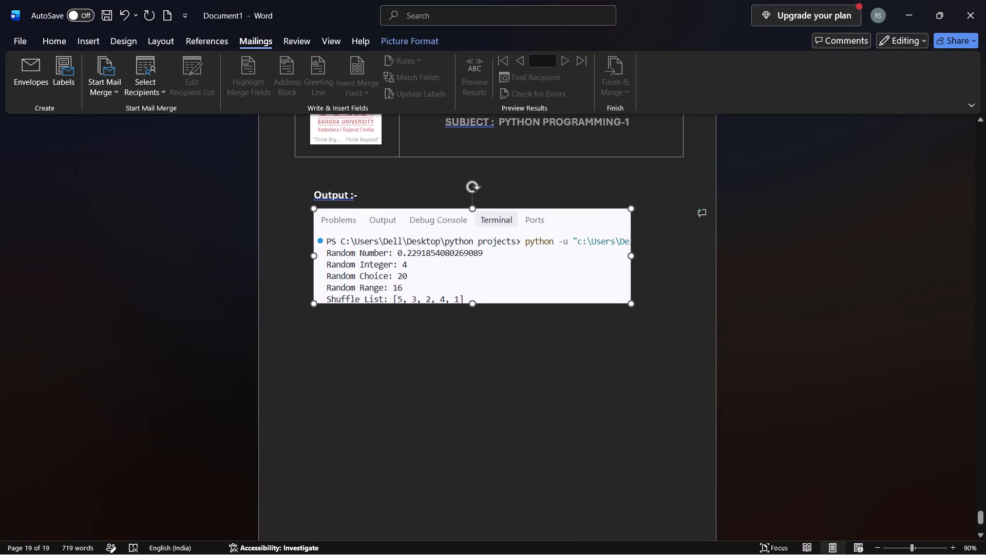
drag(611, 304, 648, 316)
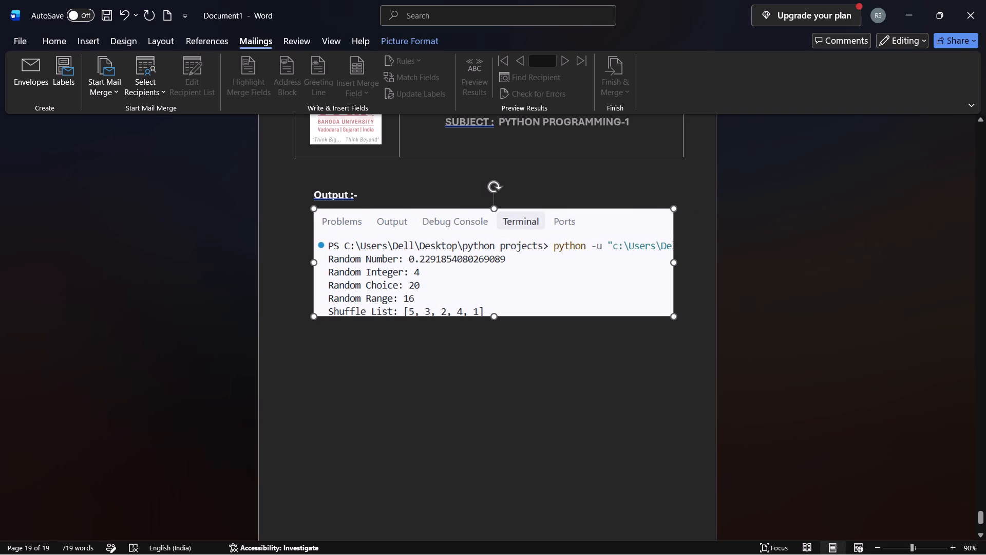
drag(648, 316, 649, 318)
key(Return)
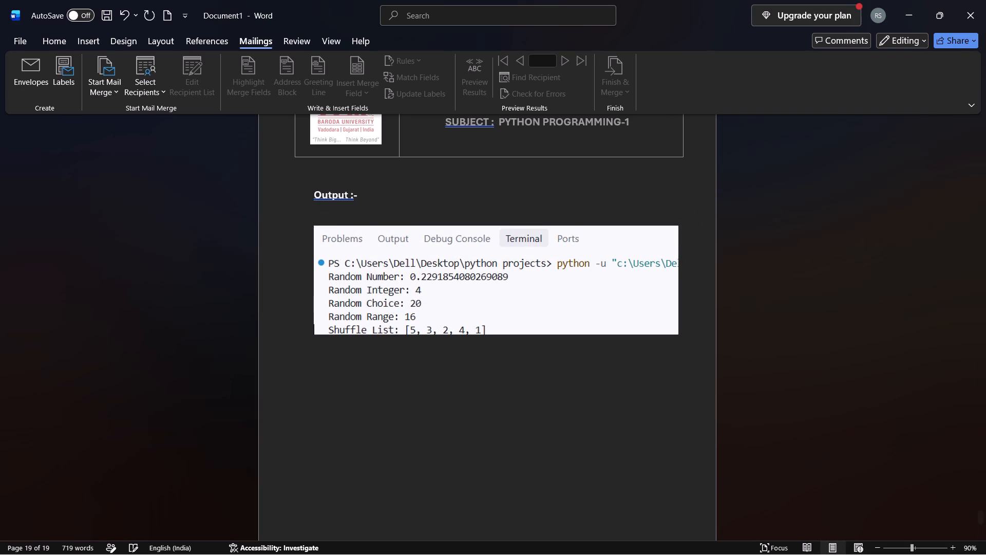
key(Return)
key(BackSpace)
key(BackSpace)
Add line breaks after the Practicle-15 output screenshot to continue on page 20.
click(690, 320)
key(Return)
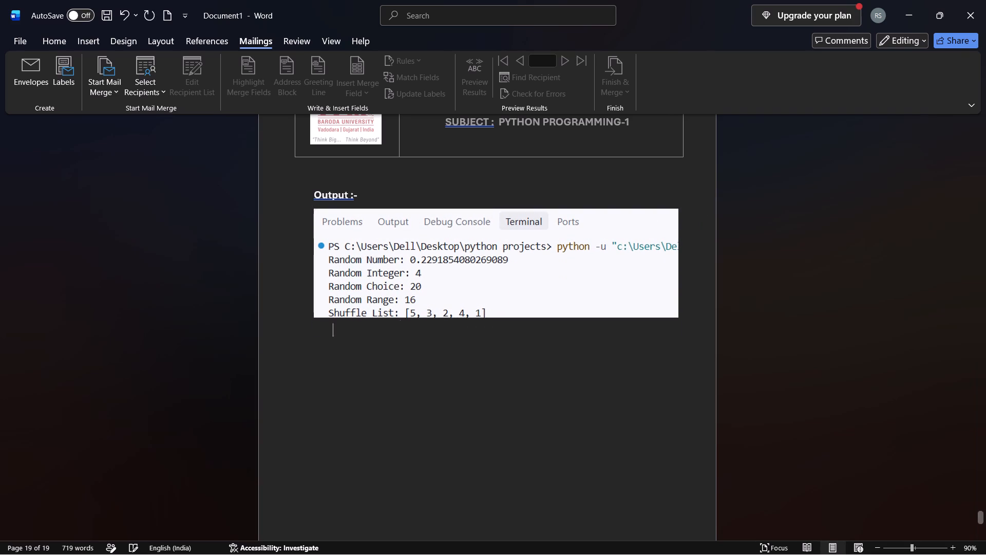
key(Return)
key(Return)
key(Return)
key(Return)
key(Return)
key(Return)
key(Return)
key(Return)
key(Return)
key(Return)
key(Return)
key(Return)
key(Return)
key(Return)
key(Return)
key(Return)
key(Return)
key(Return)
key(Return)
key(Return)
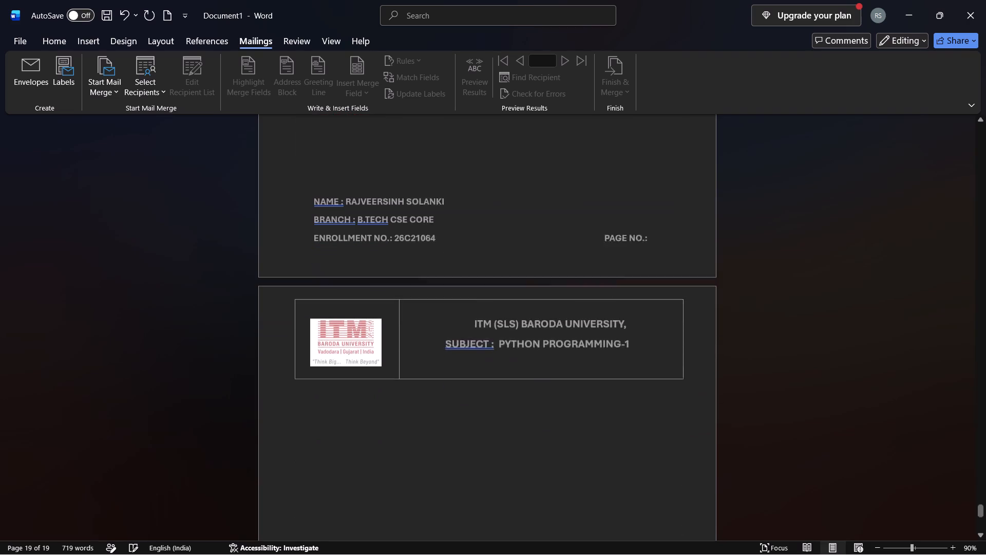
Copy the Practicle-15 heading and its "Problem statement :-" label to page 20, one line below the header table.
scroll(682, 168, up, 1)
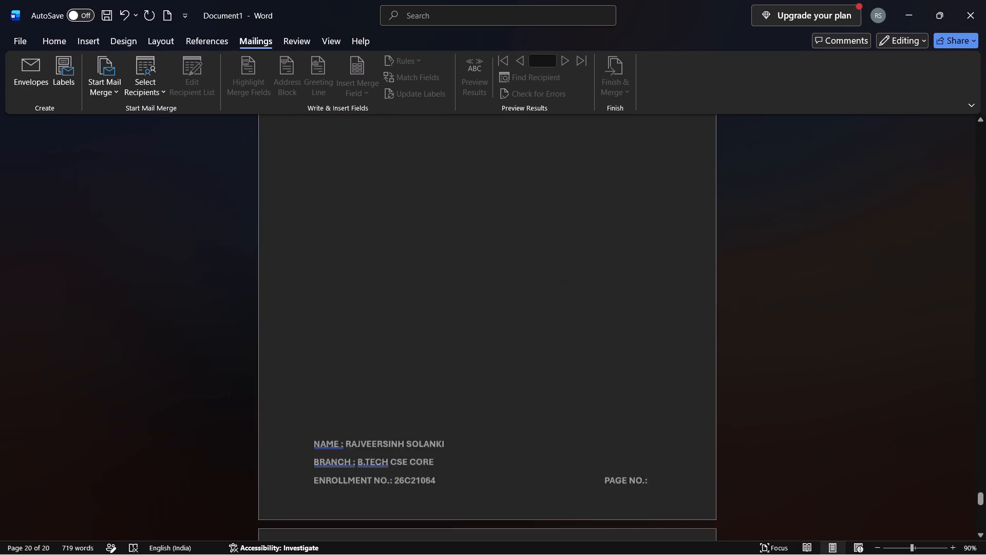
scroll(682, 168, up, 2)
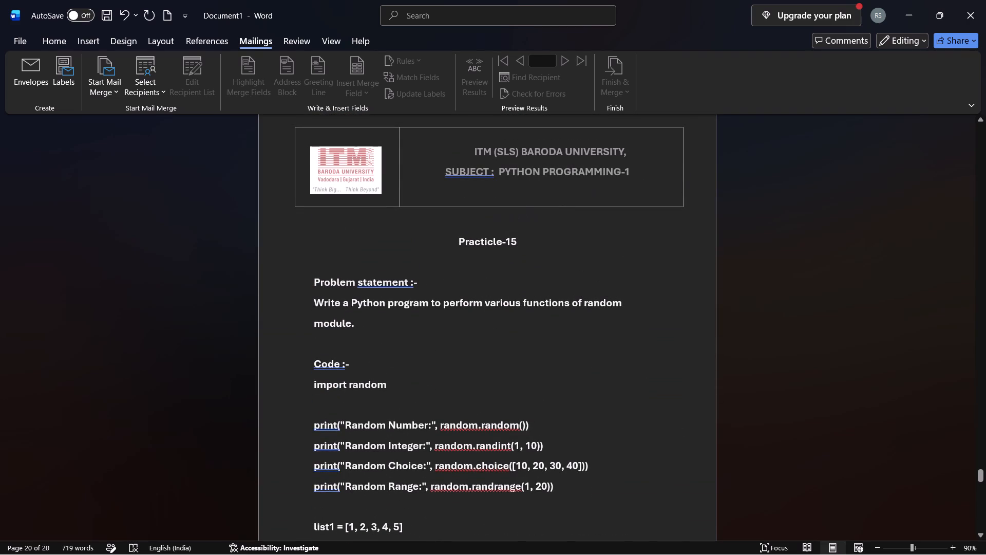
drag(454, 239, 453, 285)
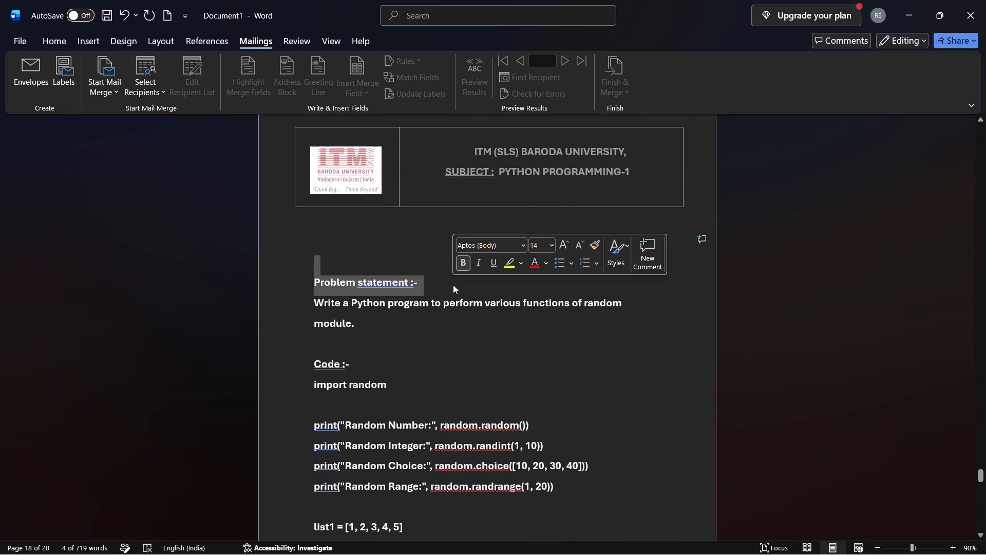
key(ctrl+c)
scroll(453, 285, down, 3)
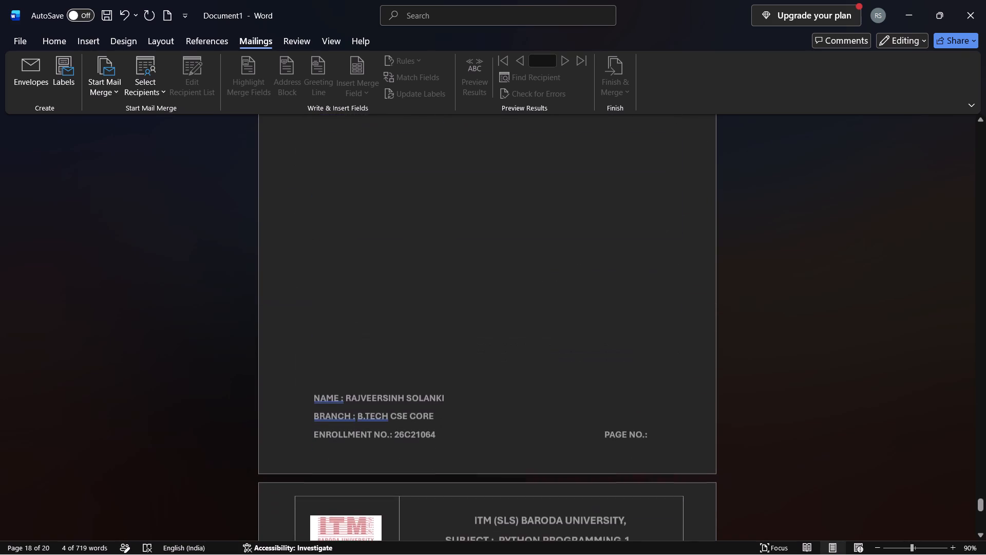
scroll(453, 285, down, 1)
click(469, 371)
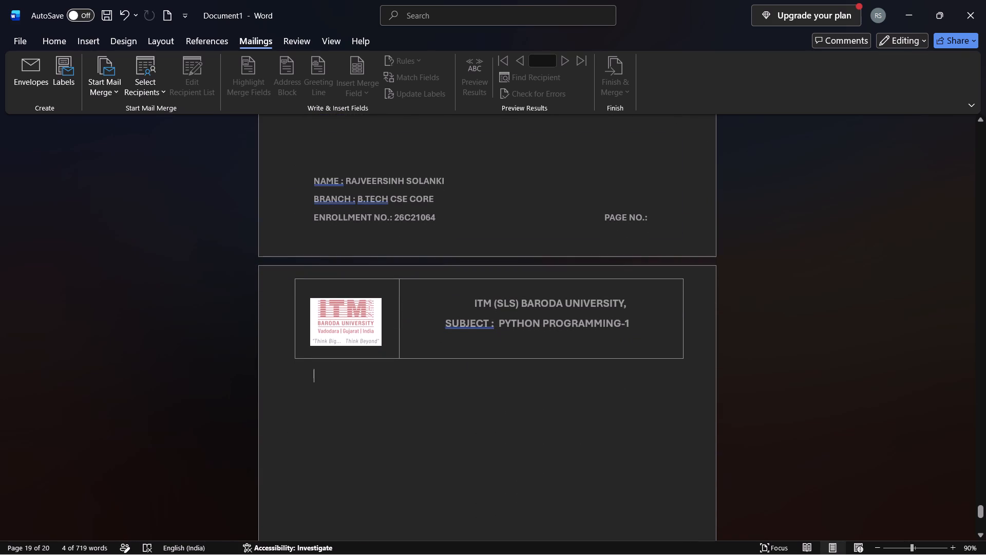
key(Return)
key(ctrl+v)
Renumber the copied heading on page 20 as Practicle-16.
scroll(469, 371, down, 1)
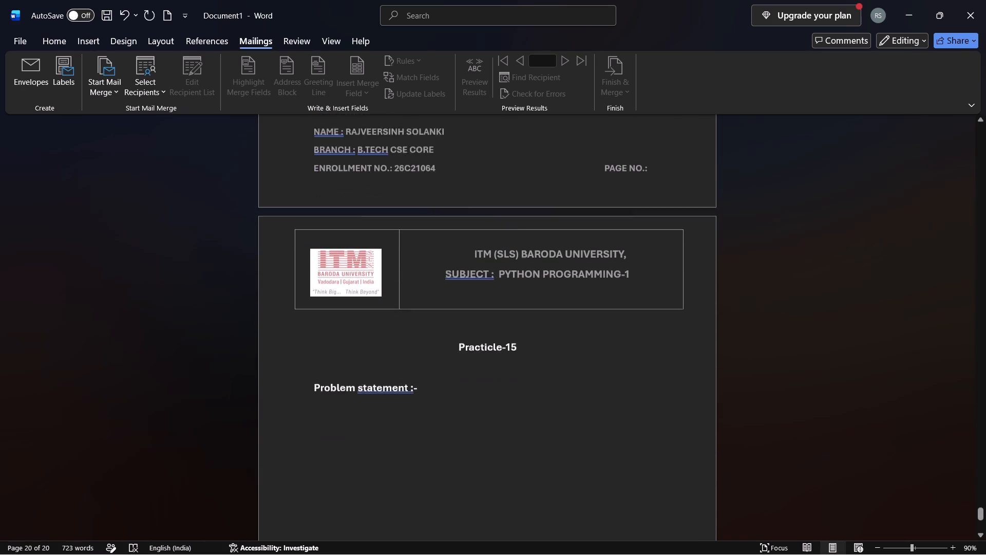
scroll(469, 371, down, 1)
click(528, 306)
key(BackSpace)
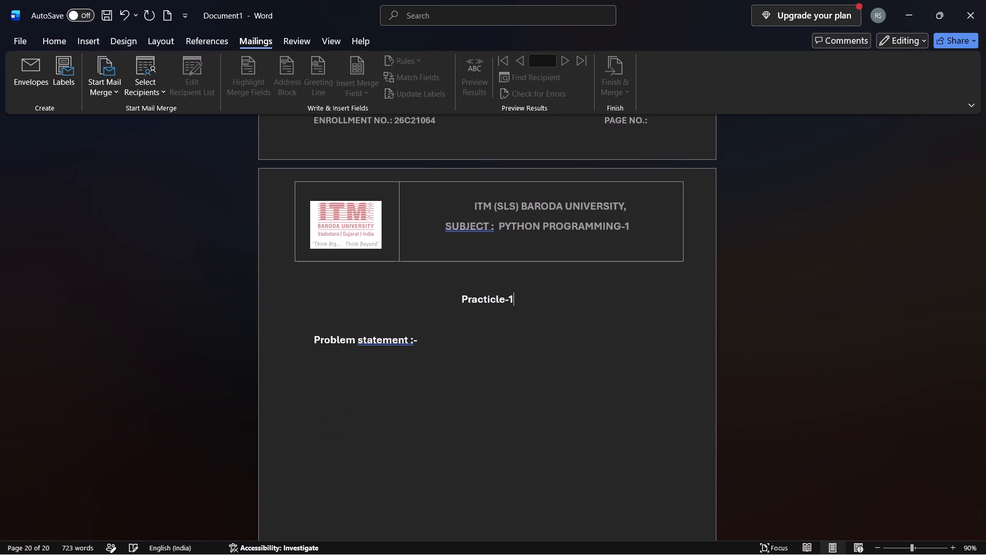
key(6)
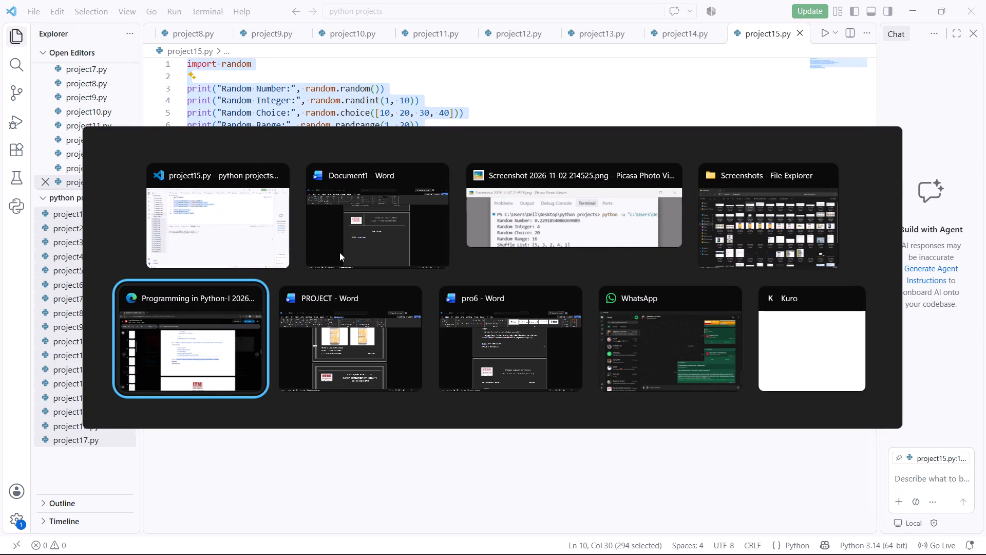
Copy the P11 - 3 sys and os module statement from the Lab Reference PDF in Edge into Word, below Practicle-16's "Problem statement :-".
scroll(507, 316, down, 1)
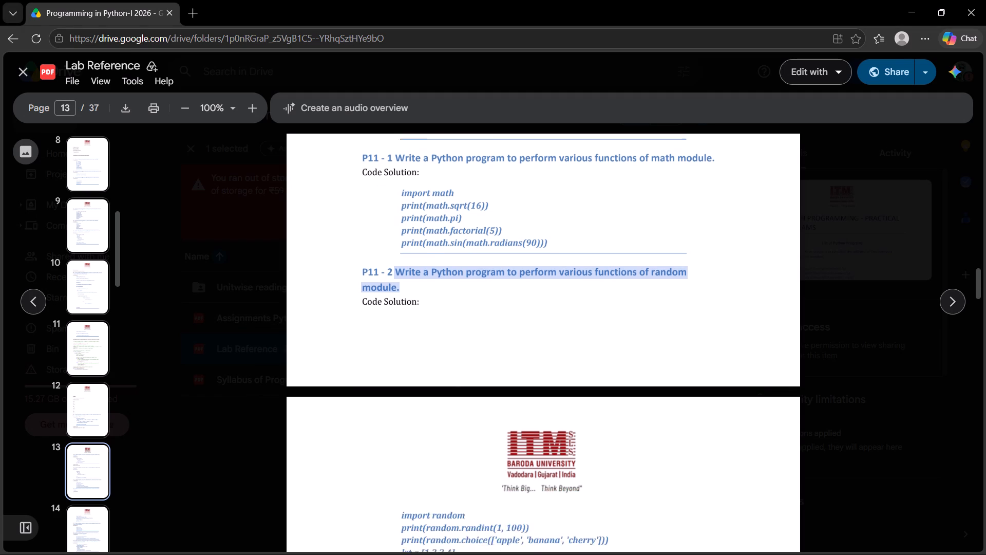
scroll(507, 316, down, 4)
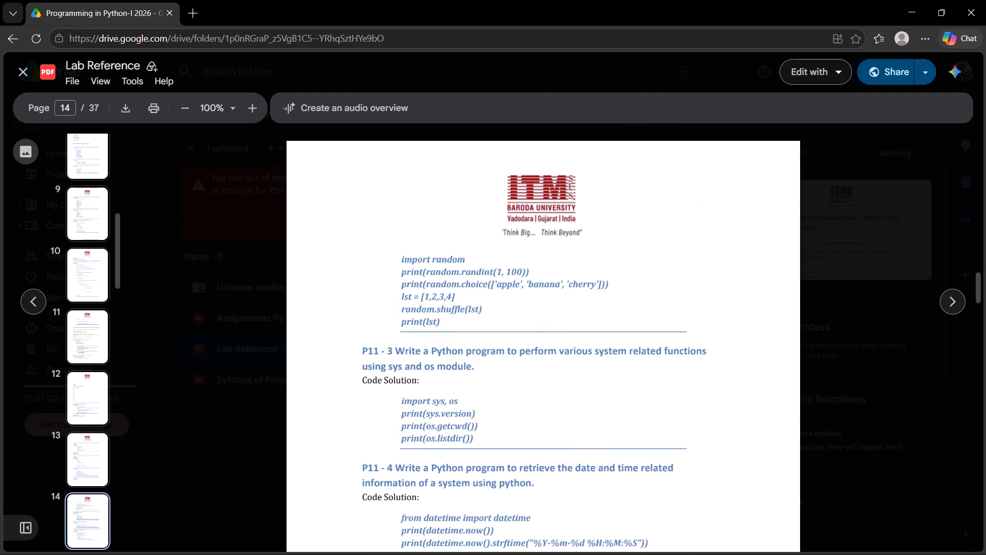
scroll(507, 316, down, 3)
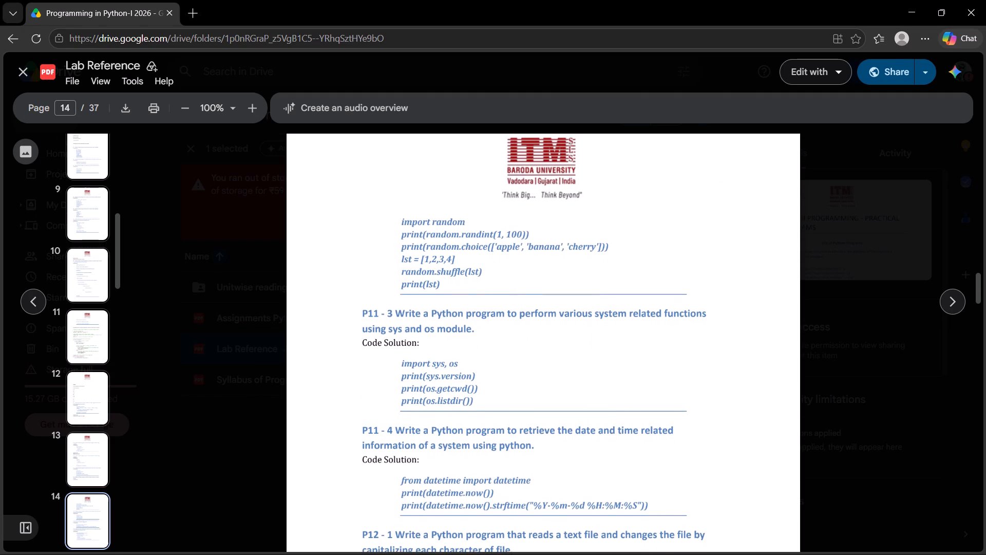
scroll(507, 316, down, 1)
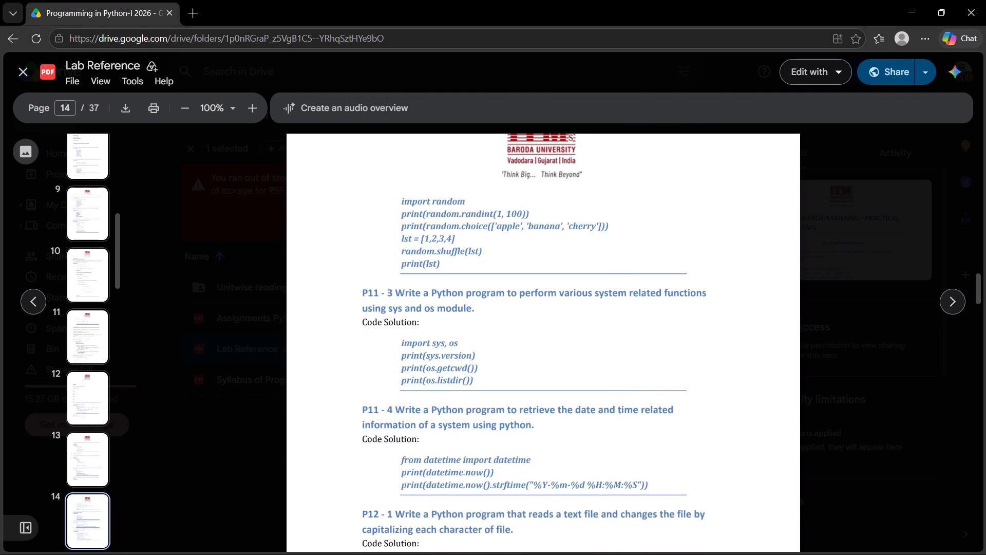
drag(395, 292, 449, 296)
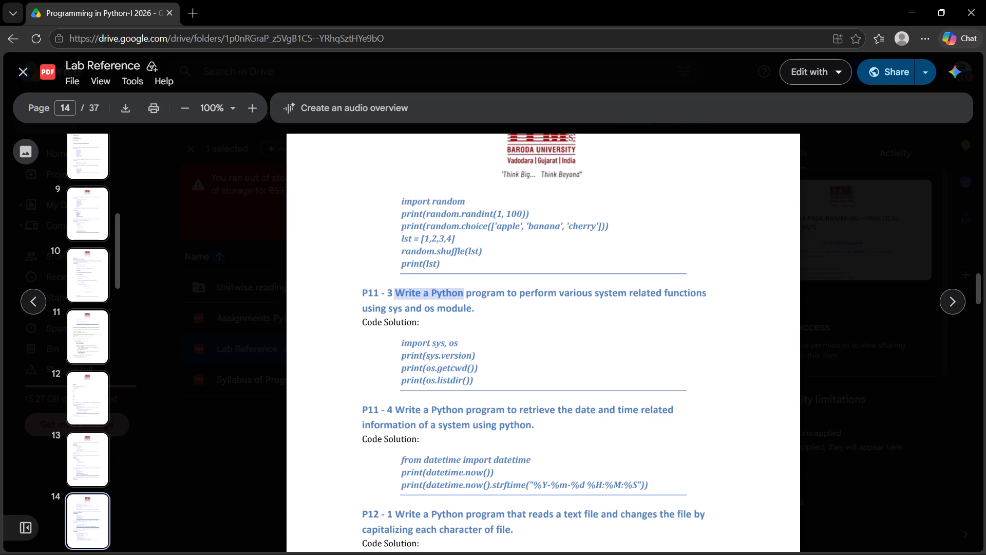
drag(449, 296, 468, 309)
key(ctrl+c)
key(ctrl+c)
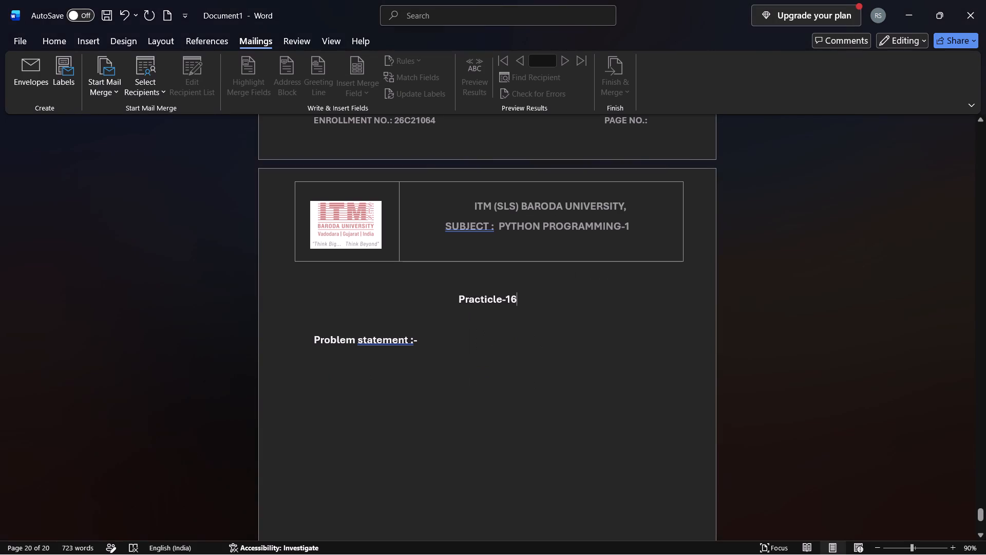
click(464, 345)
key(Return)
key(ctrl+v)
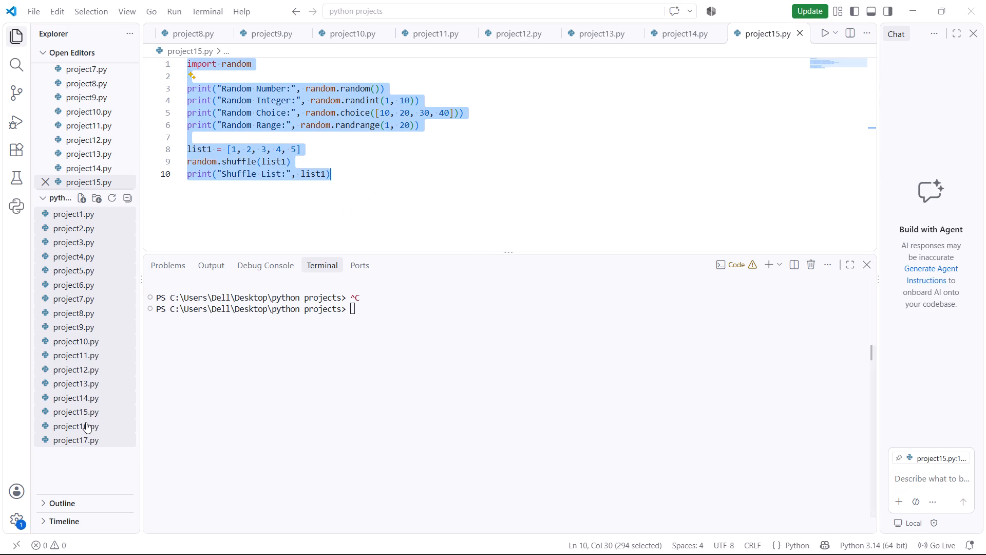
Copy all code from project16.py in Visual Studio Code into Word under a new "Code :-" label below the Practicle-16 problem statement.
click(86, 422)
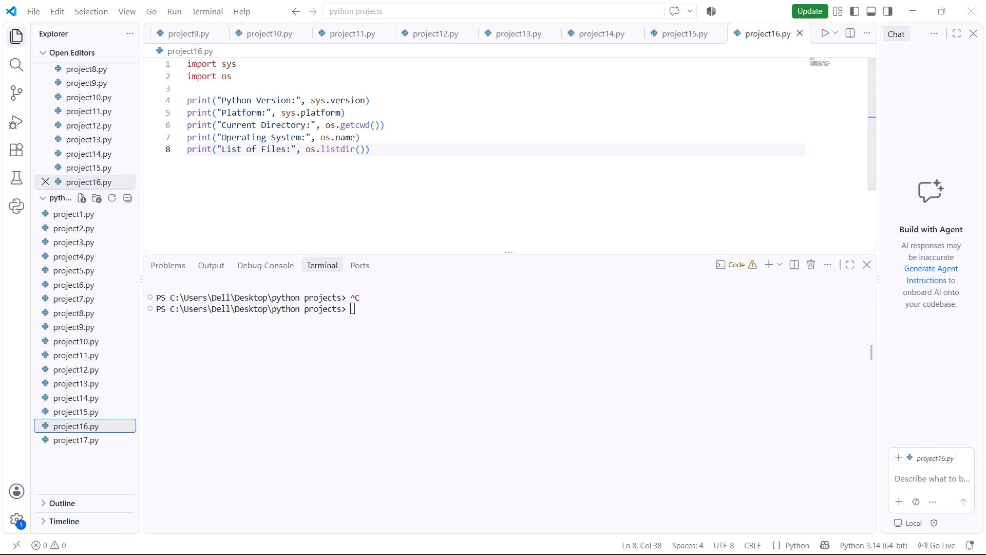
click(267, 198)
key(ctrl+a)
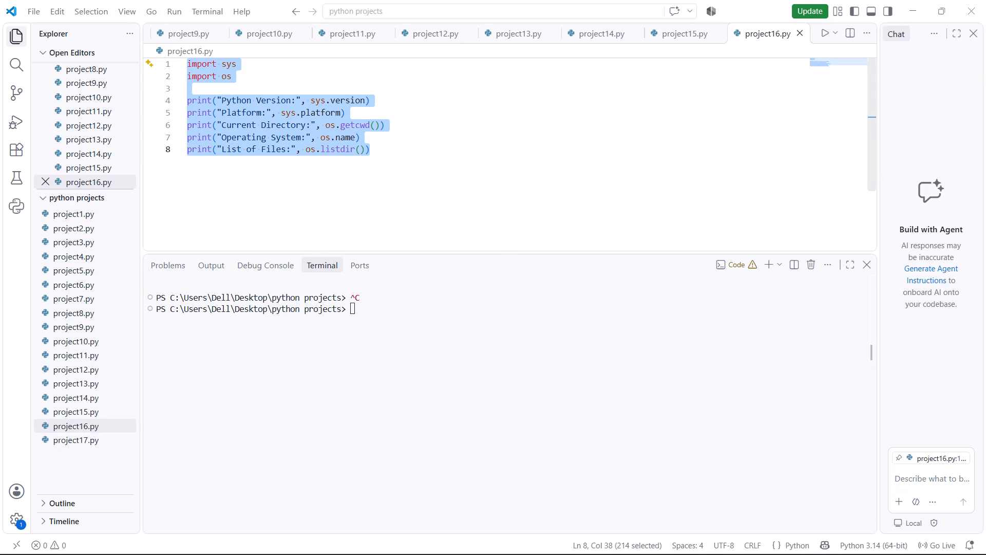
key(ctrl+c)
key(ctrl+c)
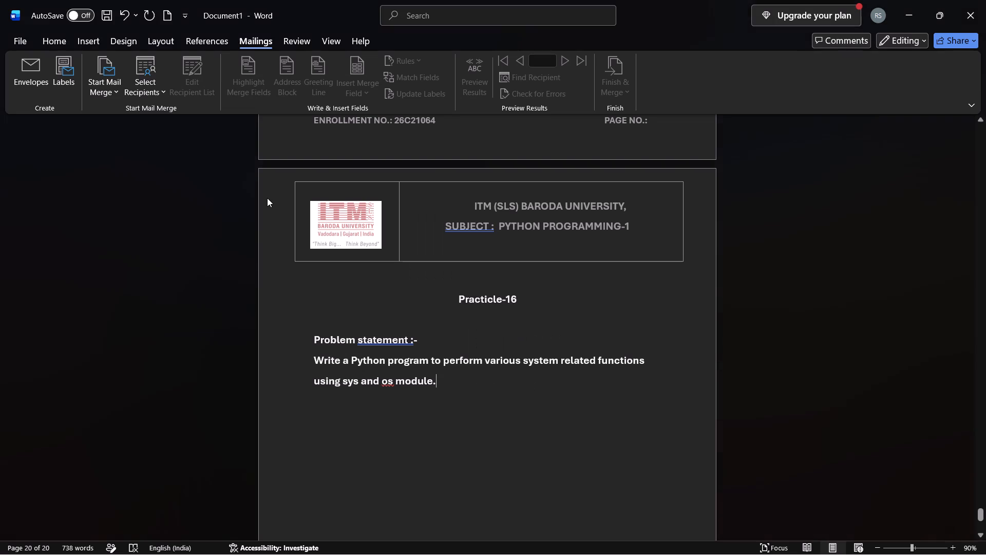
key(Return)
key(Return)
text(Code :-)
key(Return)
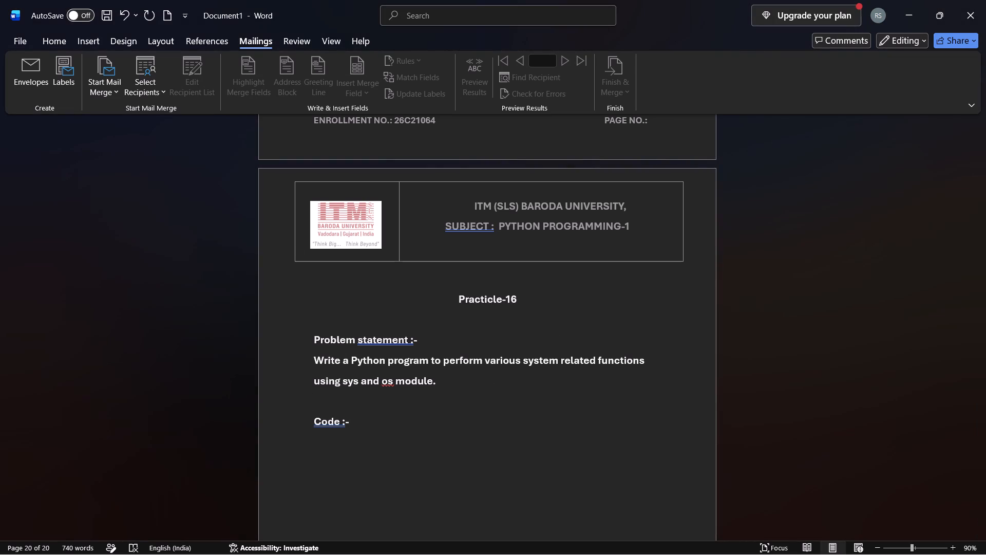
key(ctrl+v)
Add an "Output :-" label one blank line below the Practicle-16 code, followed by a new line.
scroll(446, 383, down, 1)
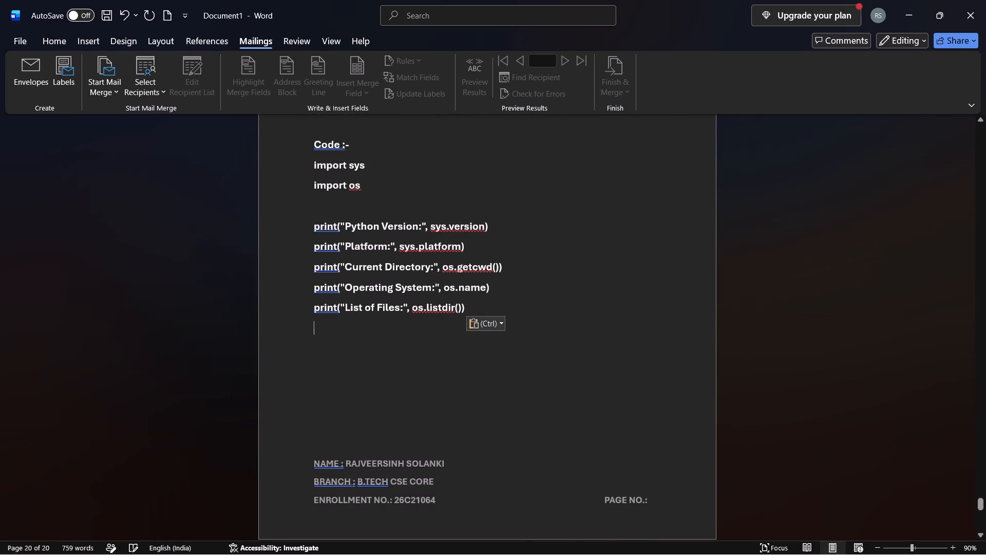
key(Return)
text(Oup)
text(tput)
key(Left)
key(Left)
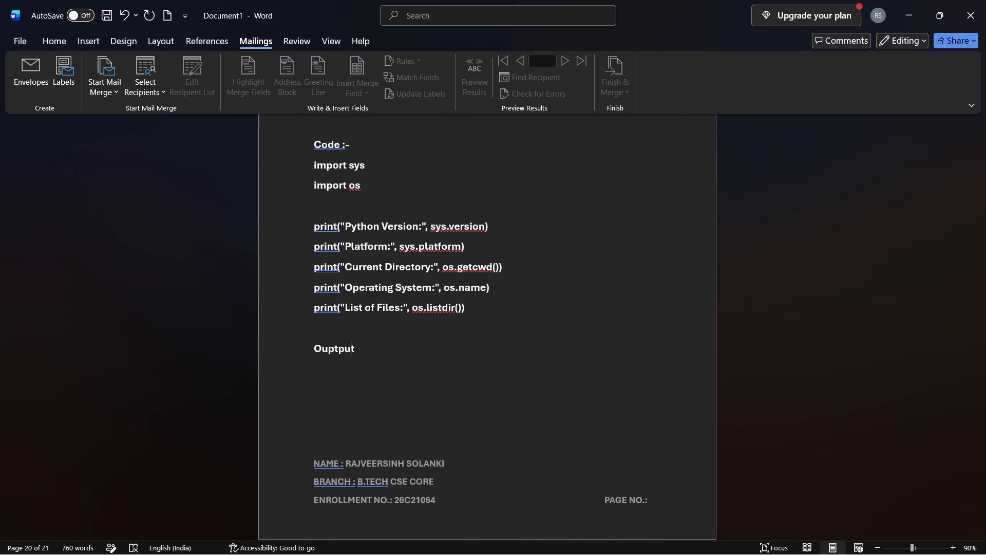
key(Left)
key(Left)
key(BackSpace)
key(Right)
key(Right)
key(Right)
key(Right)
key(Right)
key(Right)
key(Up)
key(Up)
key(Right)
key(Right)
key(Right)
key(Right)
key(Right)
key(Right)
key(space)
text(:-)
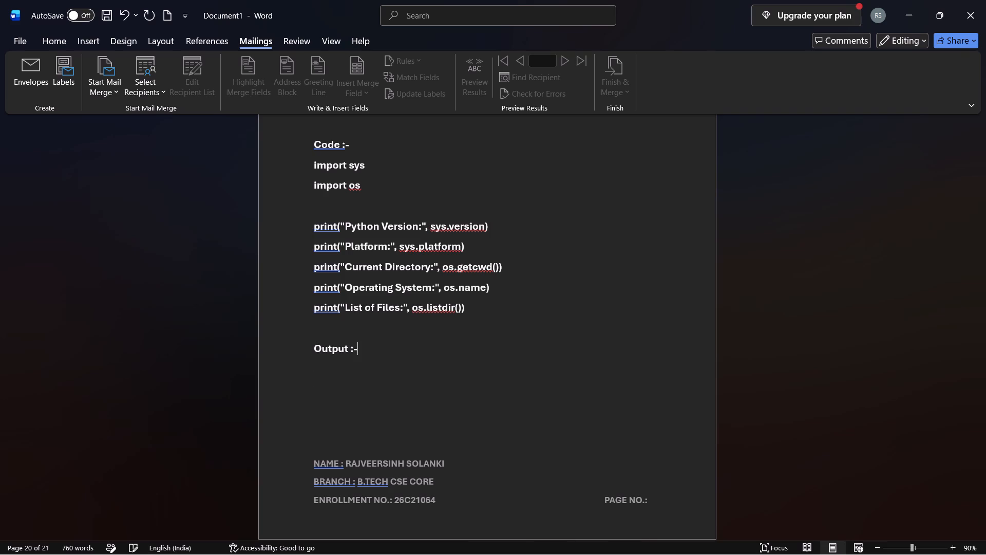
key(Return)
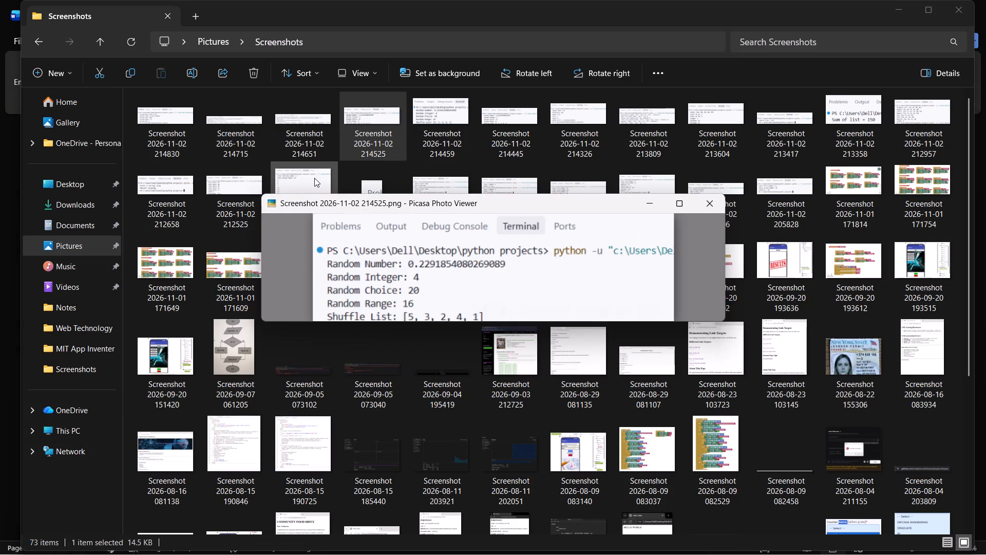
key(Left)
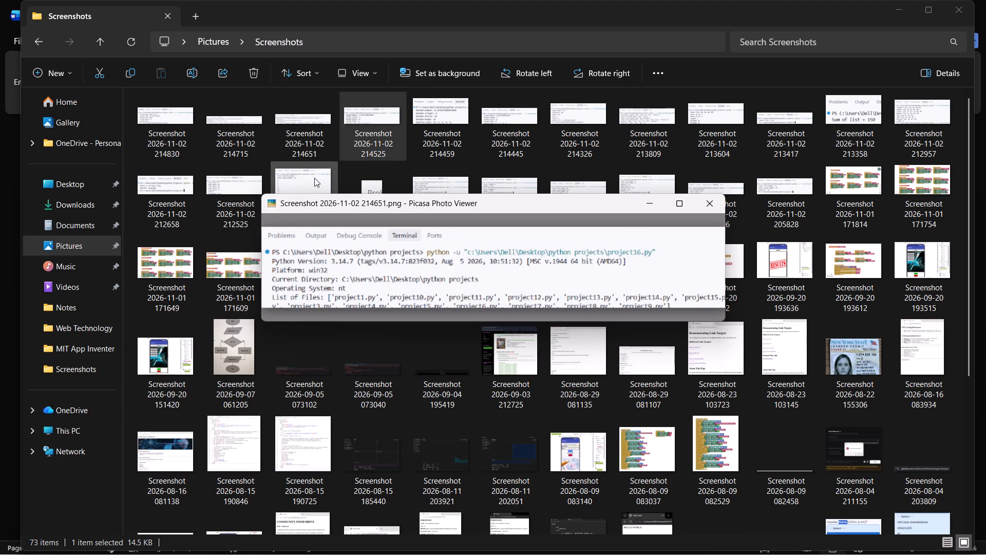
key(Left)
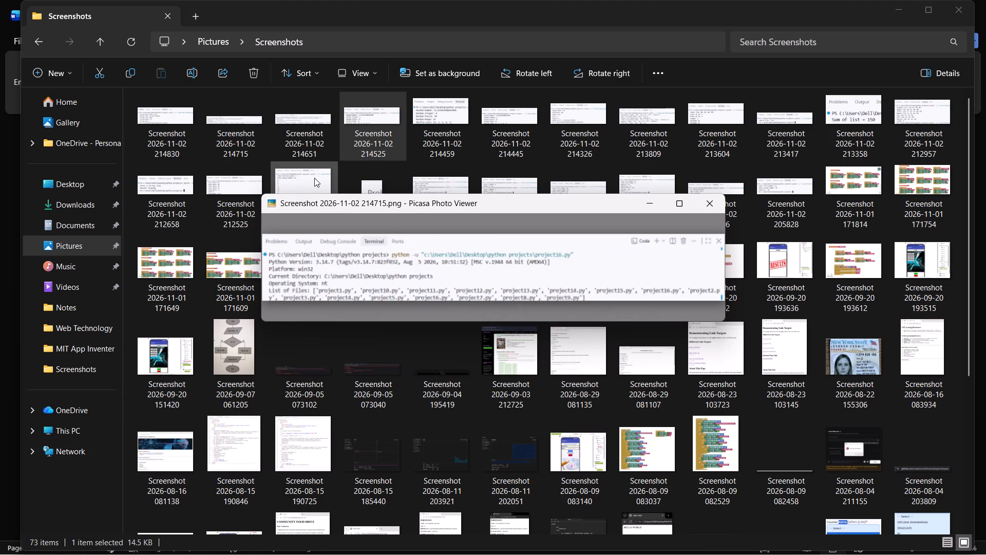
key(Right)
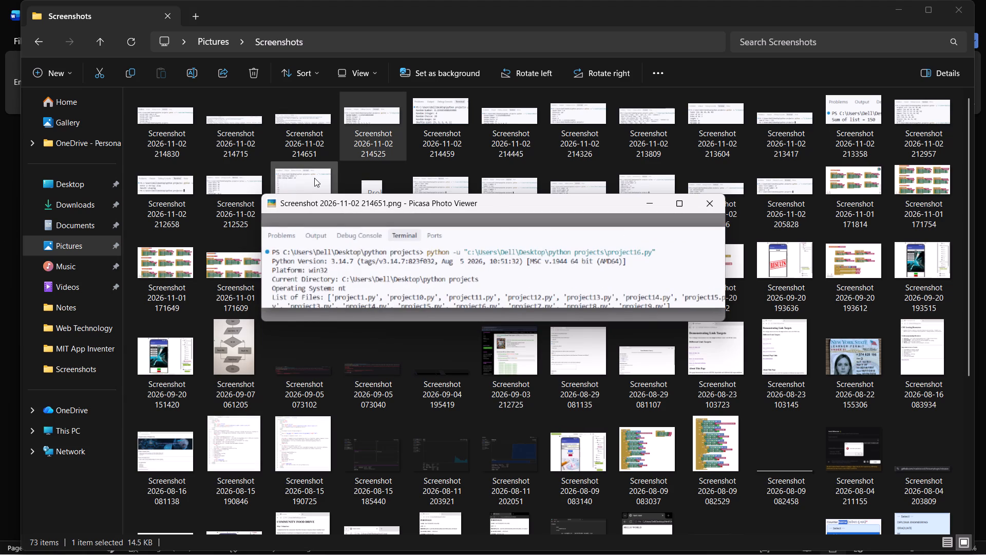
key(Left)
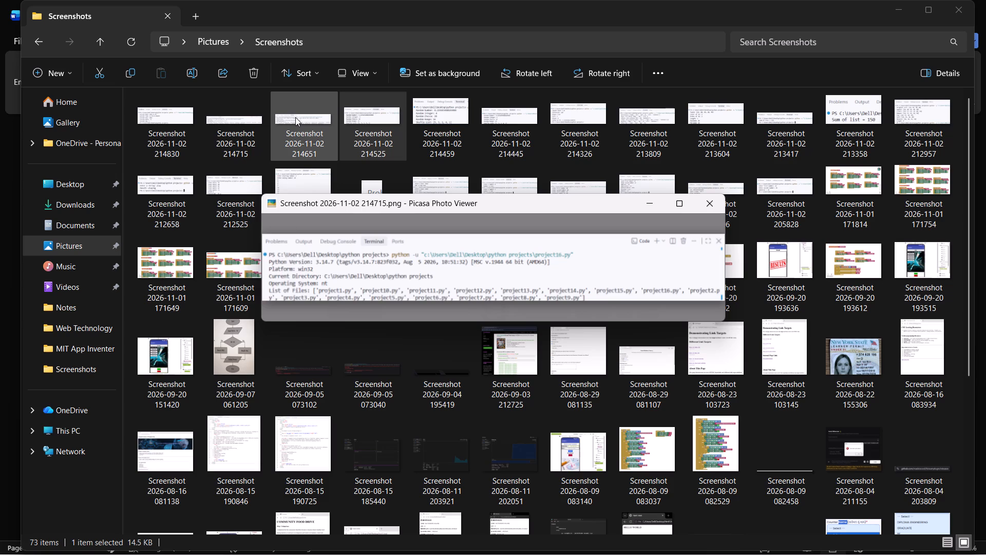
click(211, 100)
right_click(211, 100)
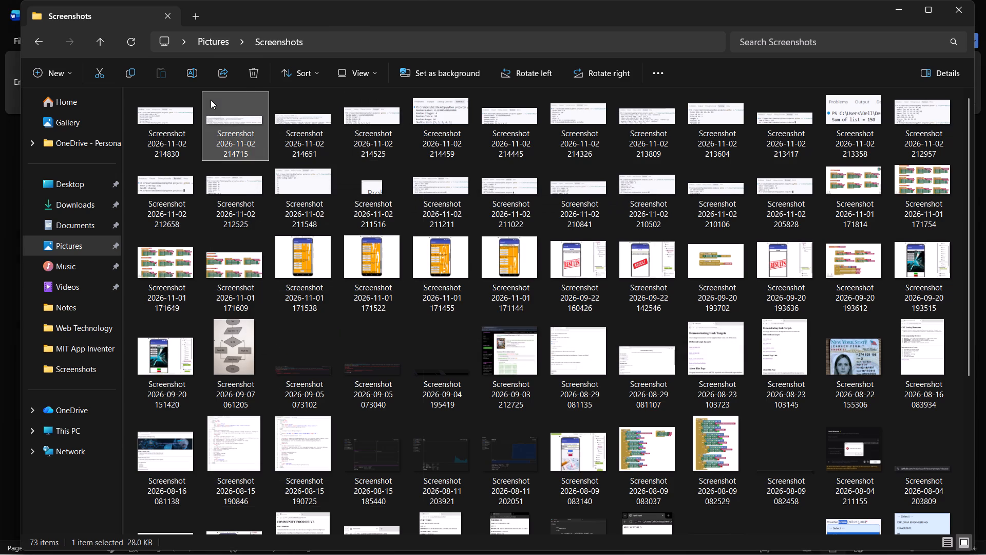
click(278, 26)
key(ctrl+c)
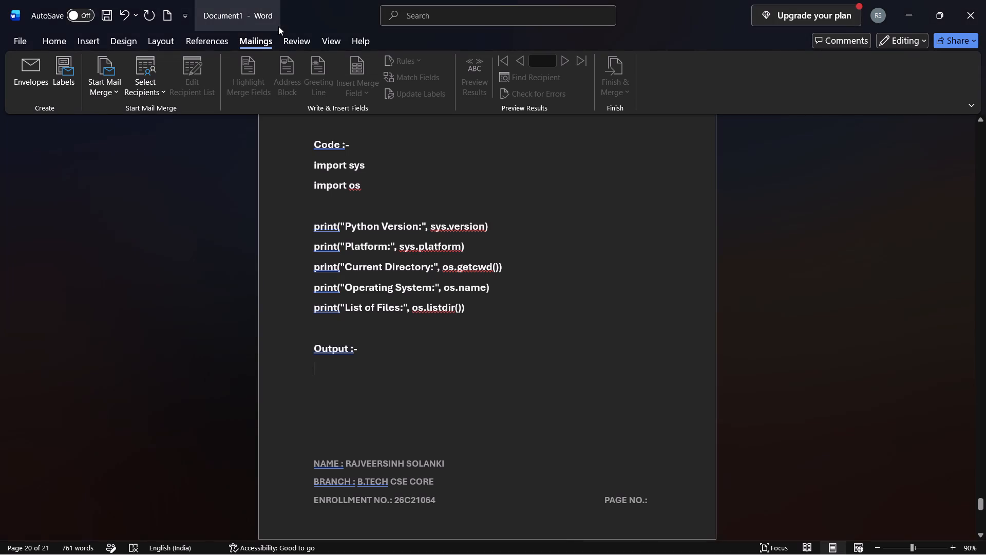
key(ctrl+v)
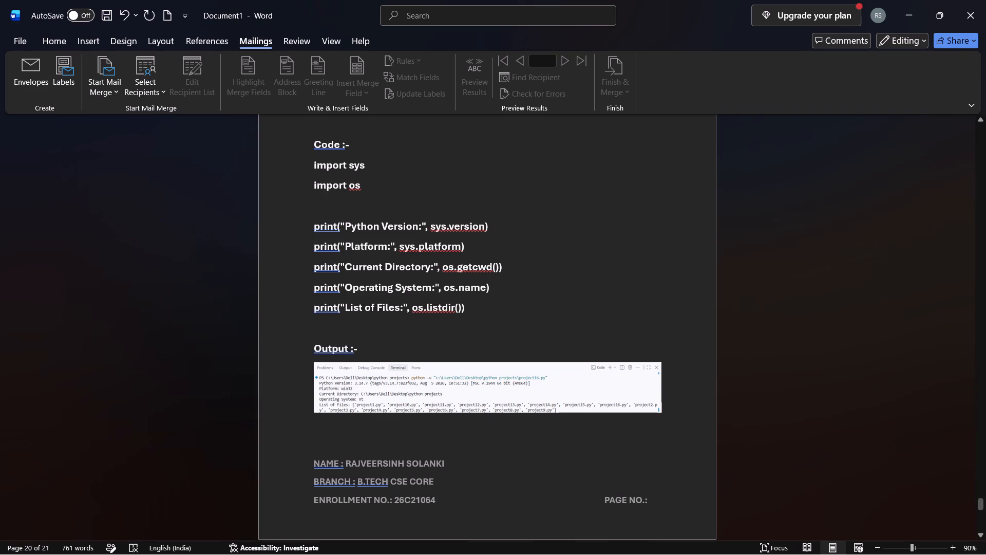
Enlarge the Practicle-16 output picture slightly past the text width and stretch its height down to just above the footer.
click(625, 393)
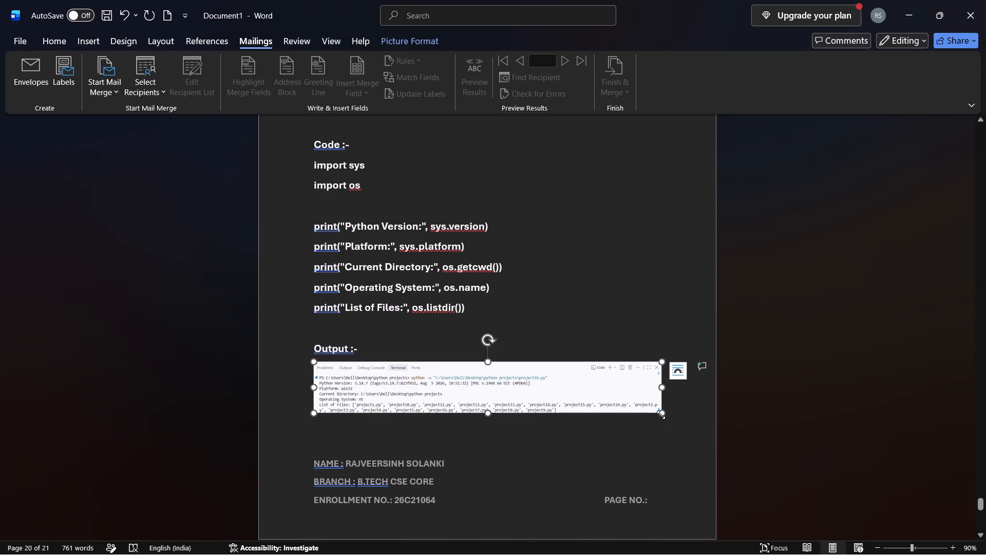
drag(661, 415, 644, 418)
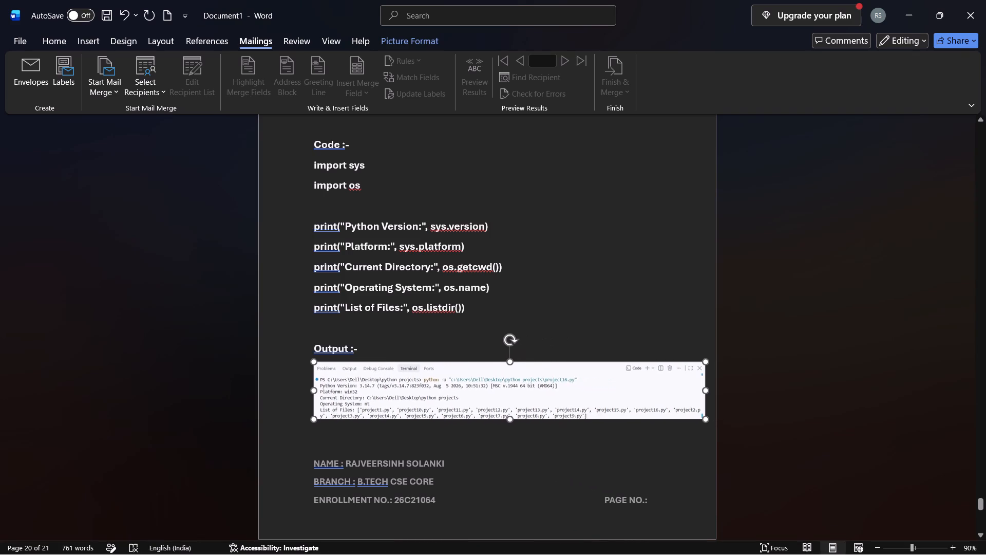
drag(644, 418, 639, 415)
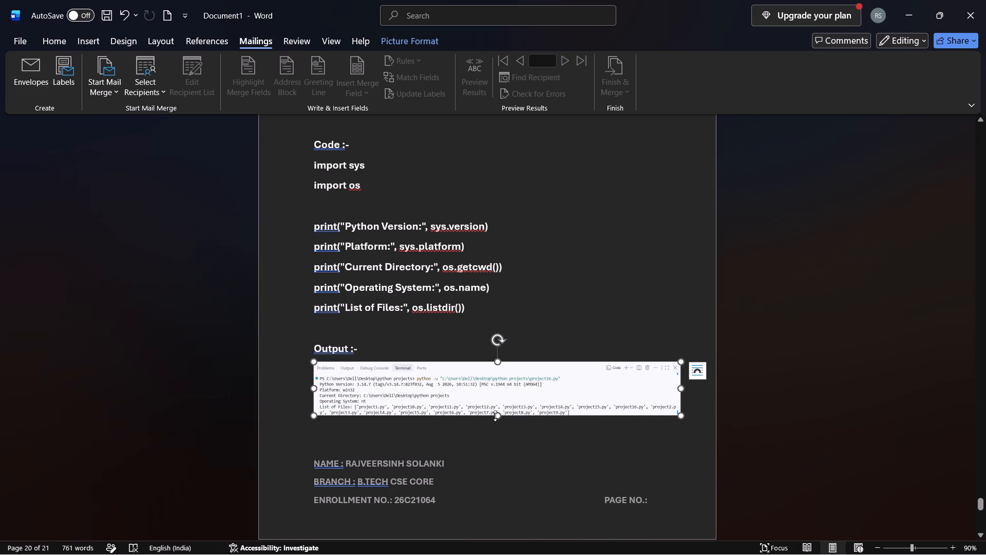
drag(495, 416, 492, 438)
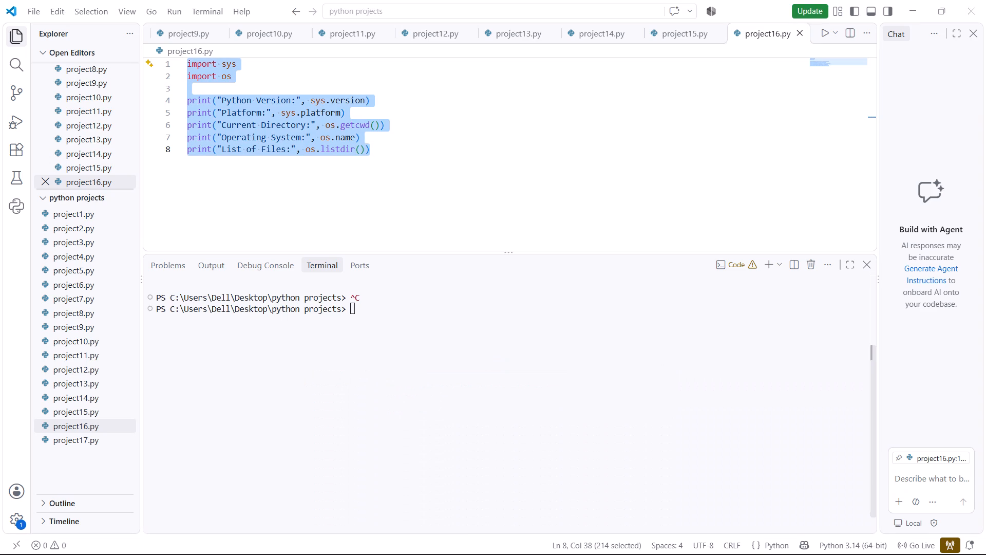
Open project17.py in Visual Studio Code.
click(75, 445)
click(75, 445)
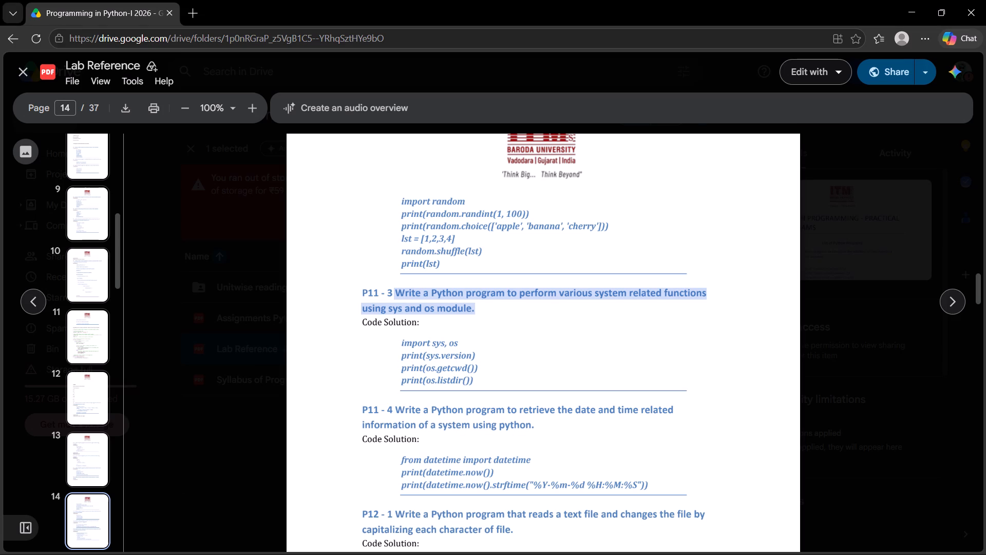
Copy the P11 - 4 date and time statement from the Lab Reference PDF in Edge into Word on page 21.
drag(397, 410, 528, 430)
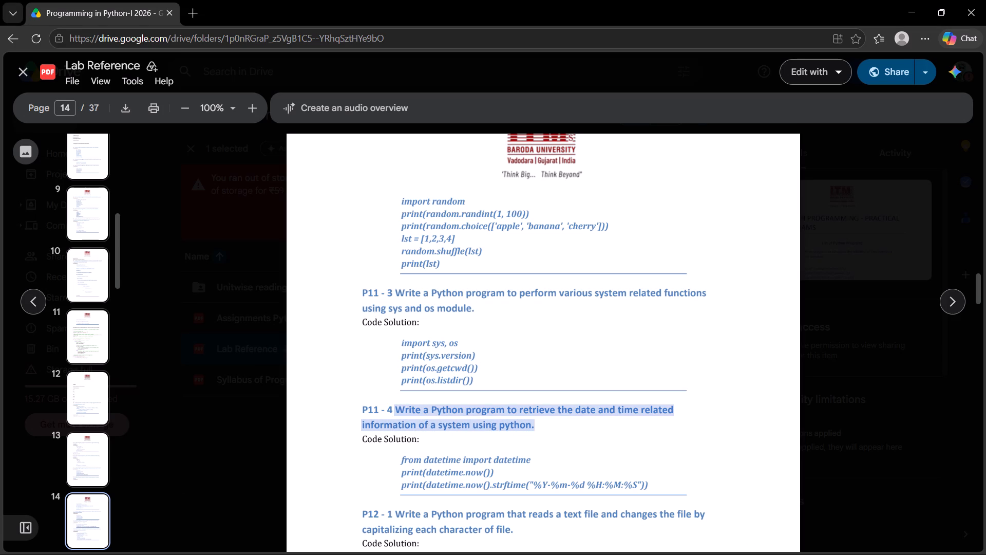
drag(528, 430, 534, 429)
key(ctrl+c)
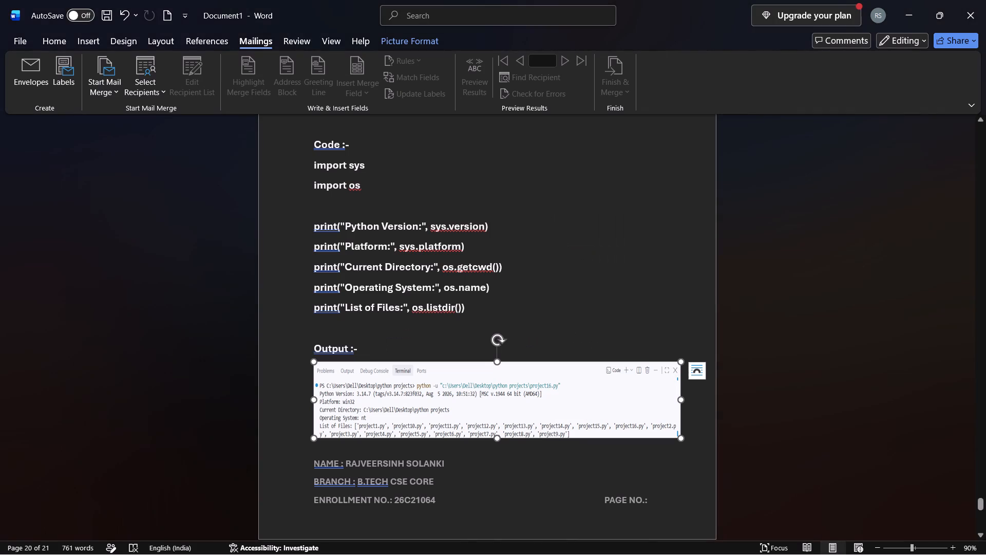
scroll(566, 450, down, 1)
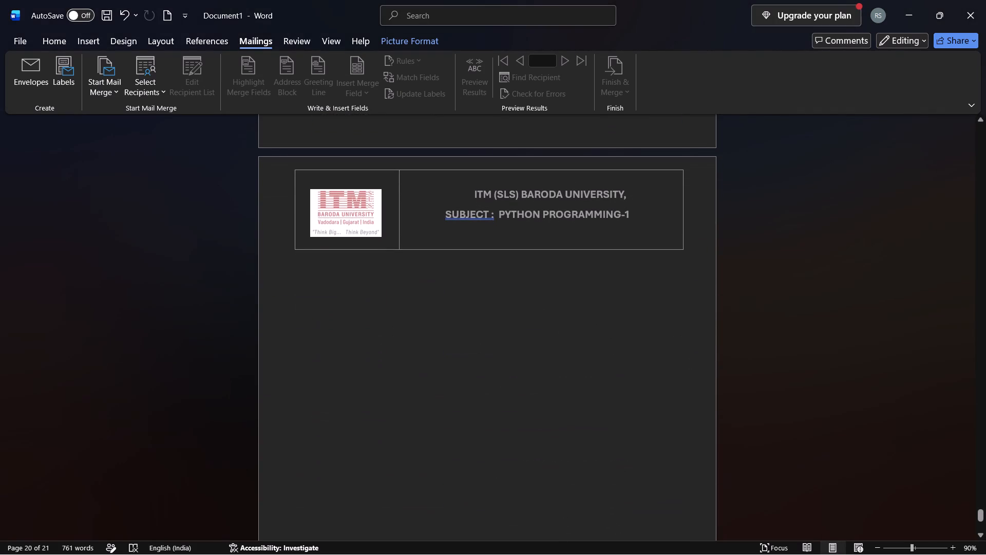
click(471, 311)
key(ctrl+v)
Copy the Practicle-16 heading and "Problem statement :-" label to the line above the date and time statement on page 21.
scroll(460, 293, up, 2)
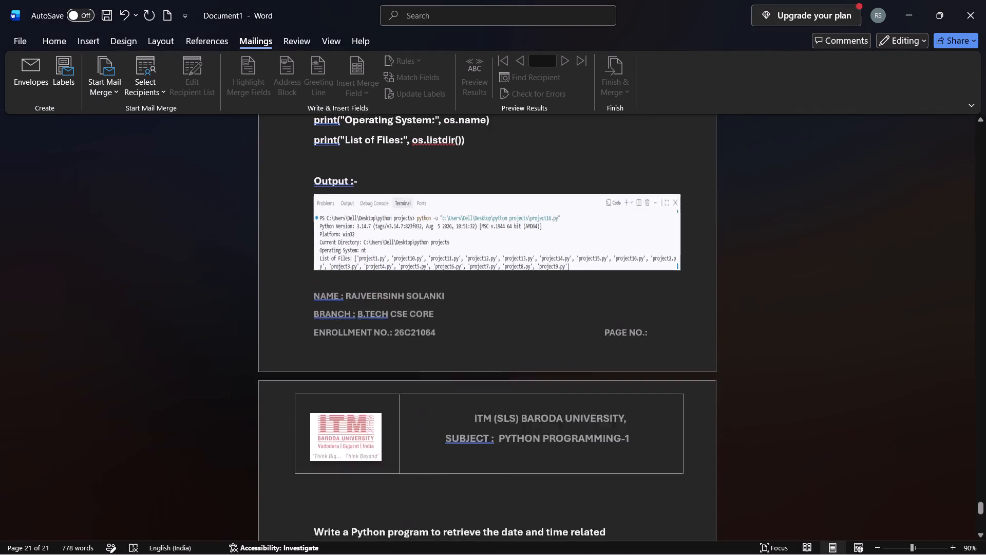
scroll(460, 293, up, 2)
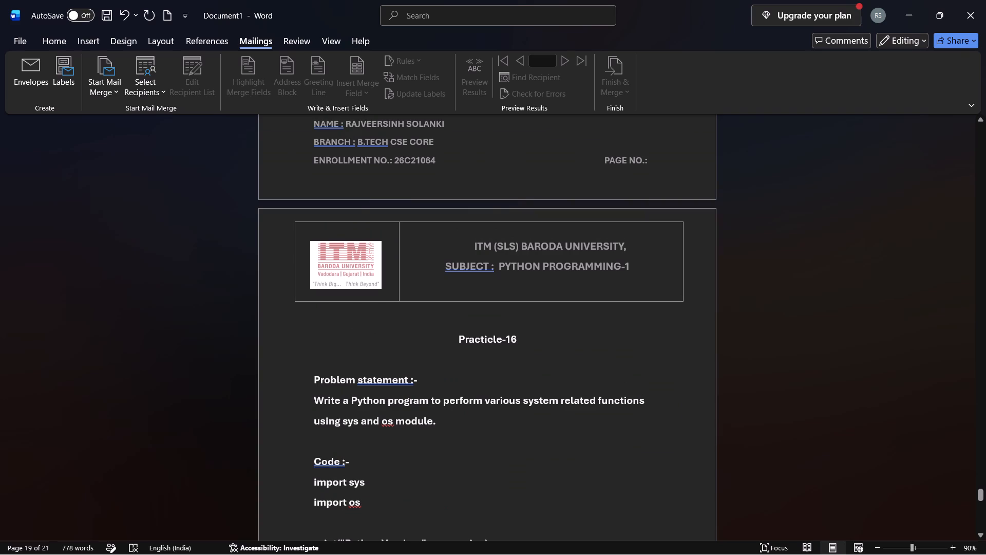
drag(443, 342, 452, 379)
key(ctrl+c)
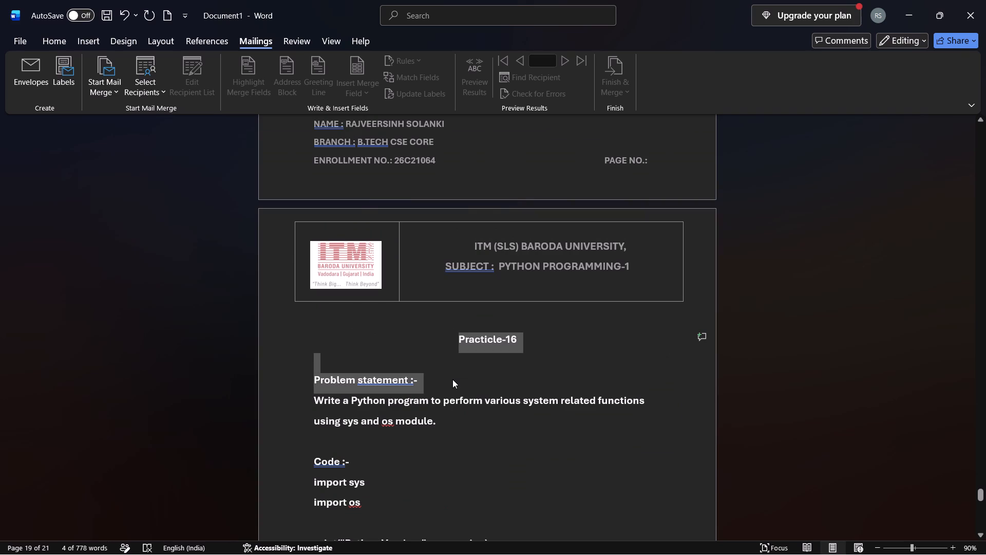
key(ctrl+c)
scroll(452, 379, down, 2)
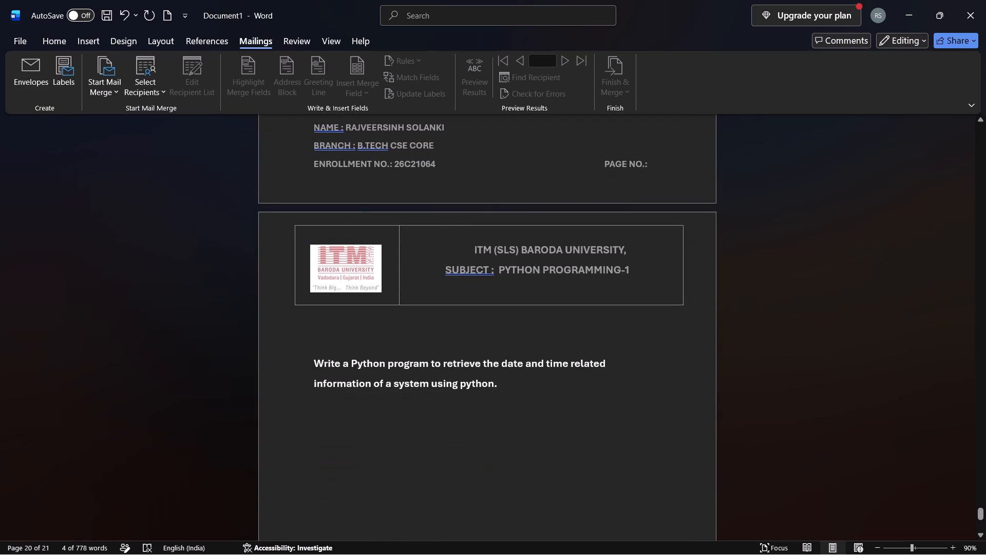
click(471, 348)
key(ctrl+v)
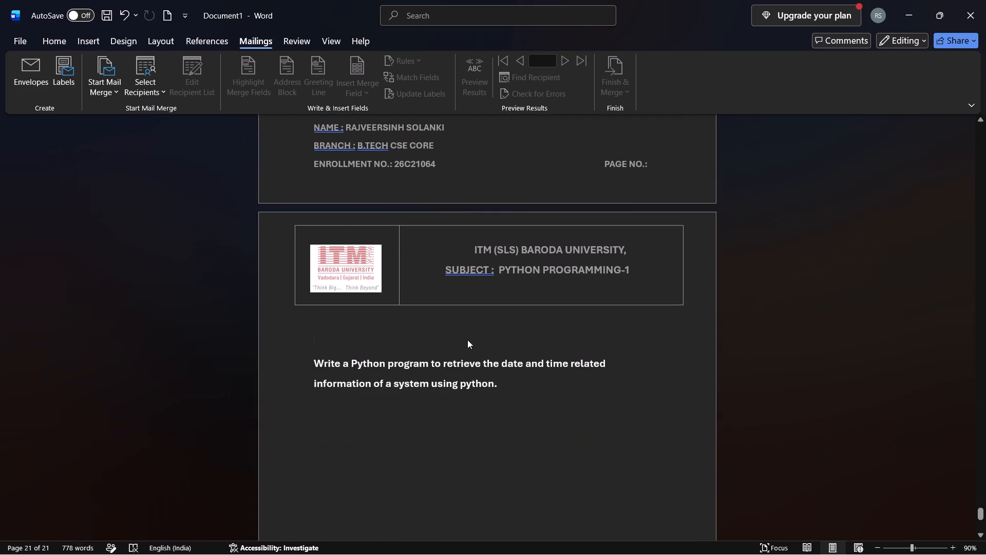
Renumber the copied heading on page 21 as Practicle-17 and remove the blank line below its "Problem statement :-" label.
click(533, 339)
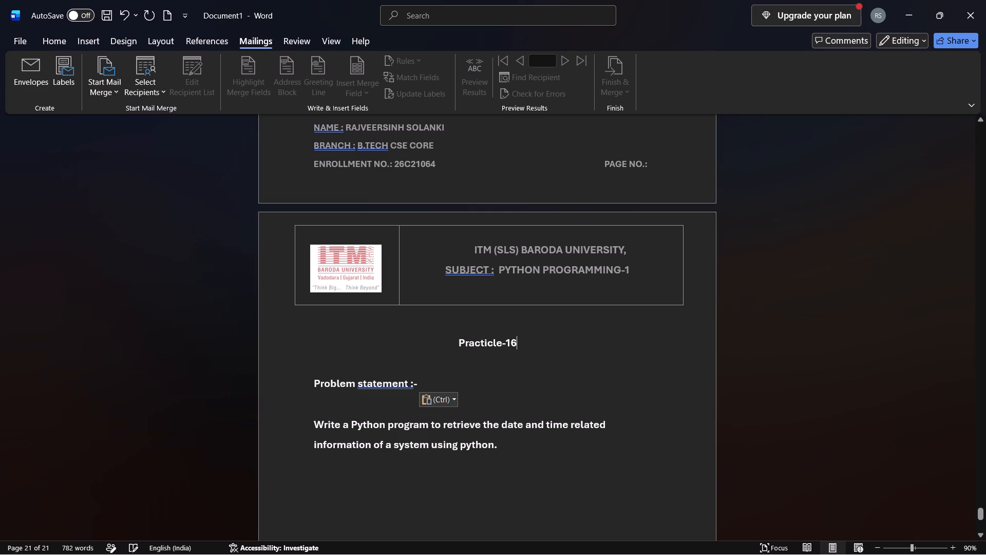
key(BackSpace)
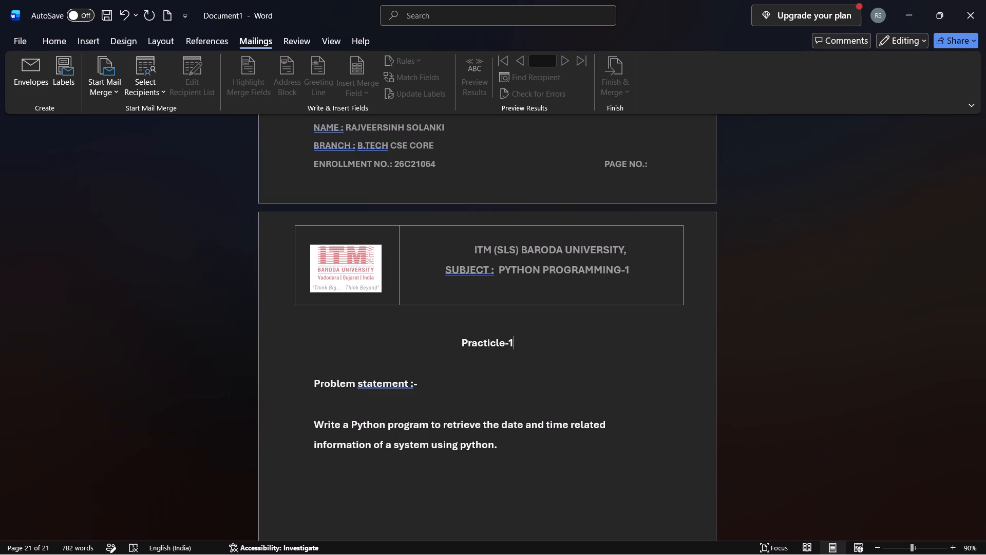
key(7)
click(369, 417)
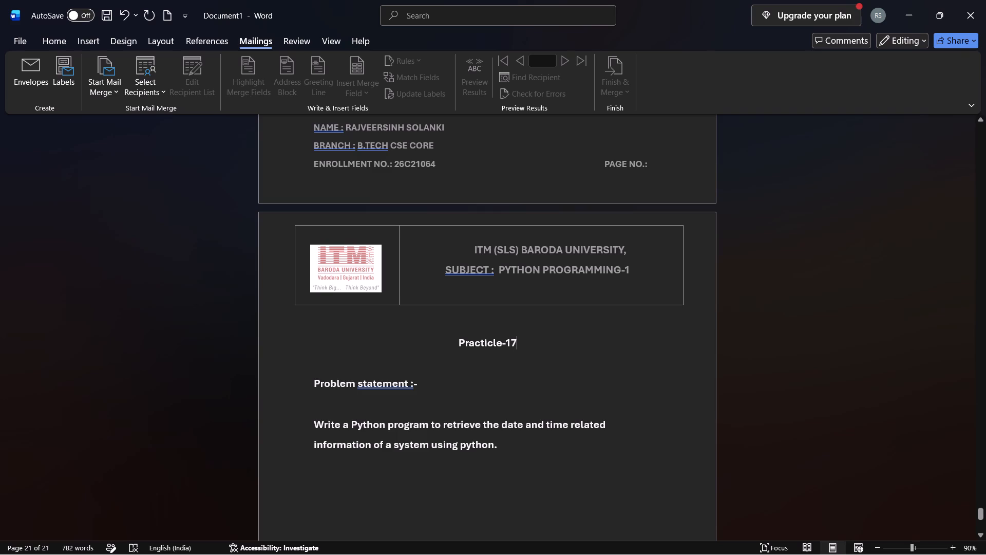
key(BackSpace)
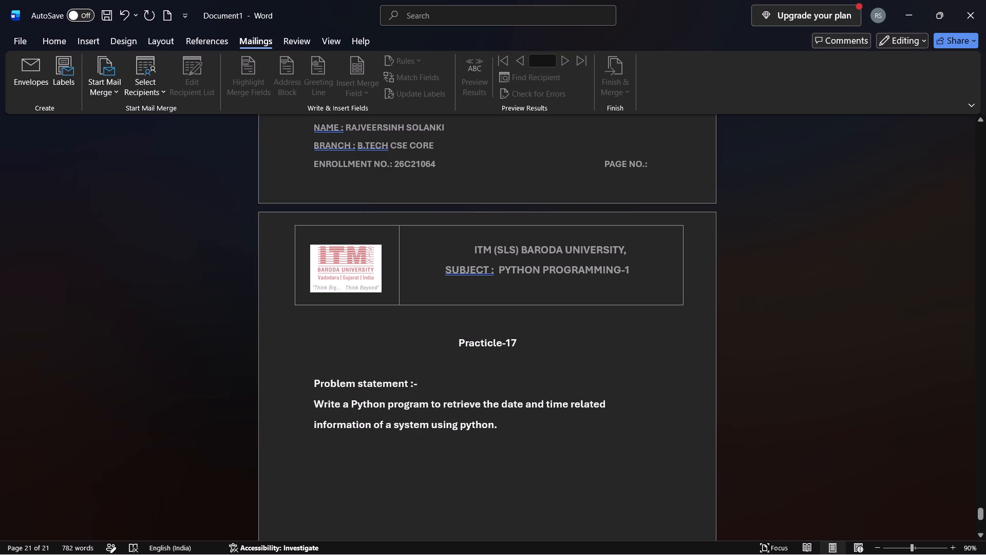
Add a "Code :-" label one blank line below the Practicle-17 problem statement, followed by a new line.
click(515, 416)
click(517, 426)
key(Return)
key(Return)
text(Code)
key(space)
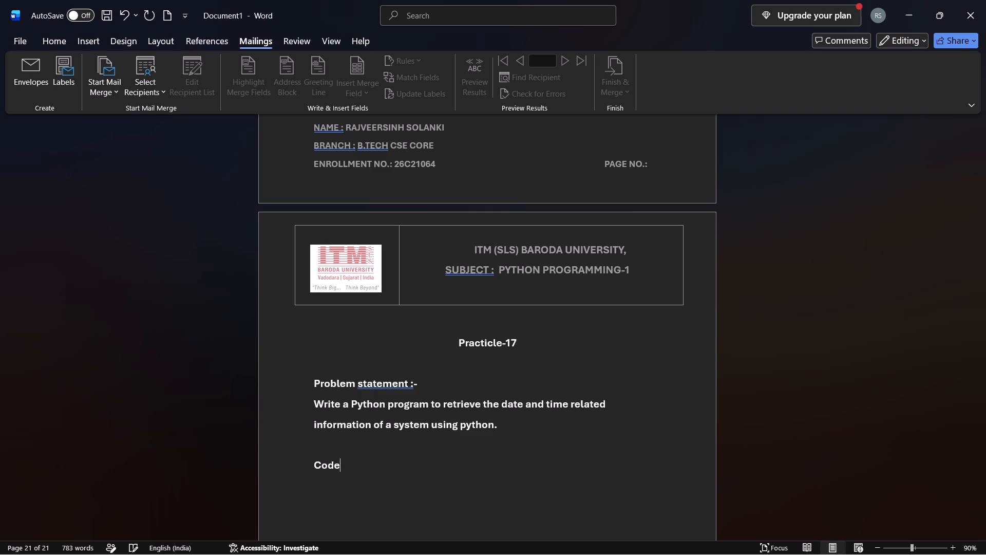
text(:-)
key(Return)
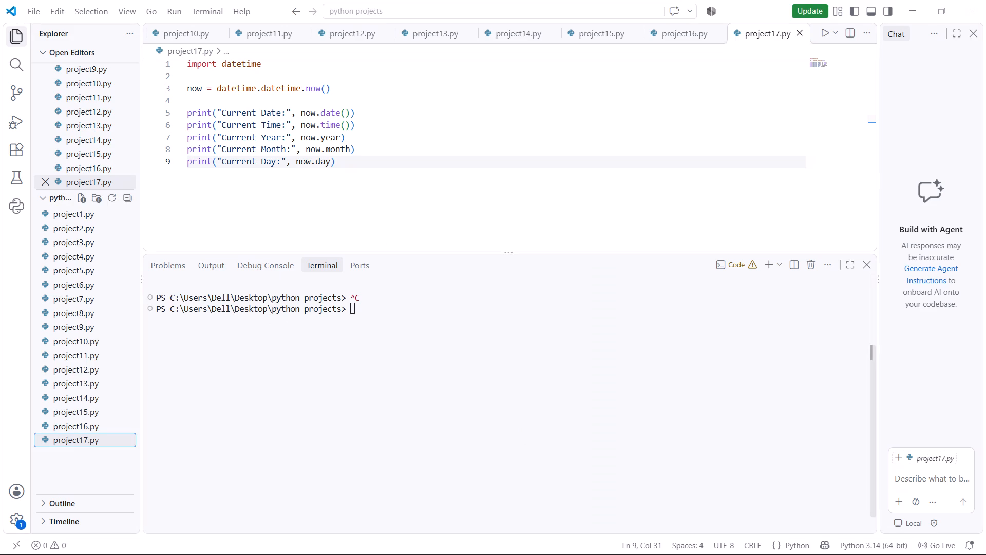
Select all the code in project17.py in Visual Studio Code.
click(244, 218)
key(ctrl+a)
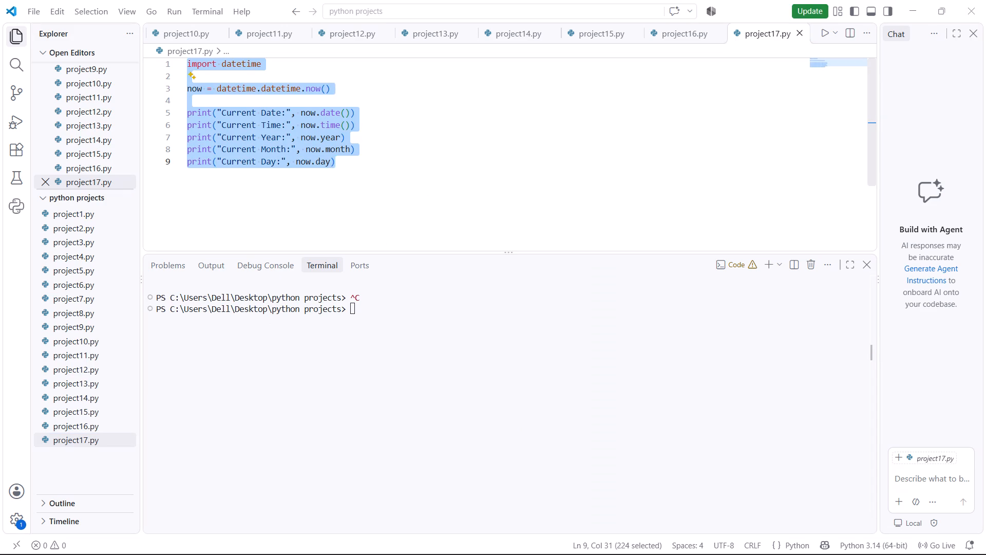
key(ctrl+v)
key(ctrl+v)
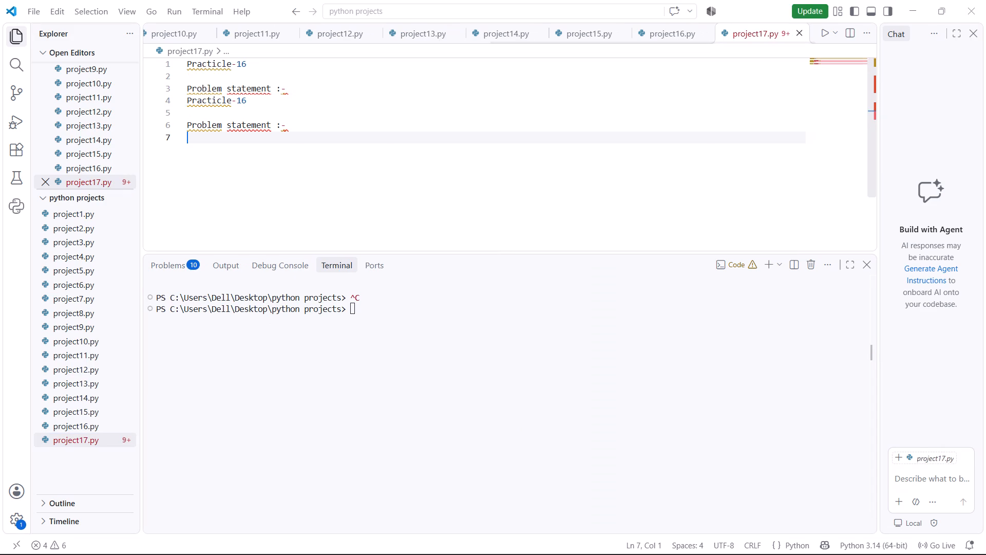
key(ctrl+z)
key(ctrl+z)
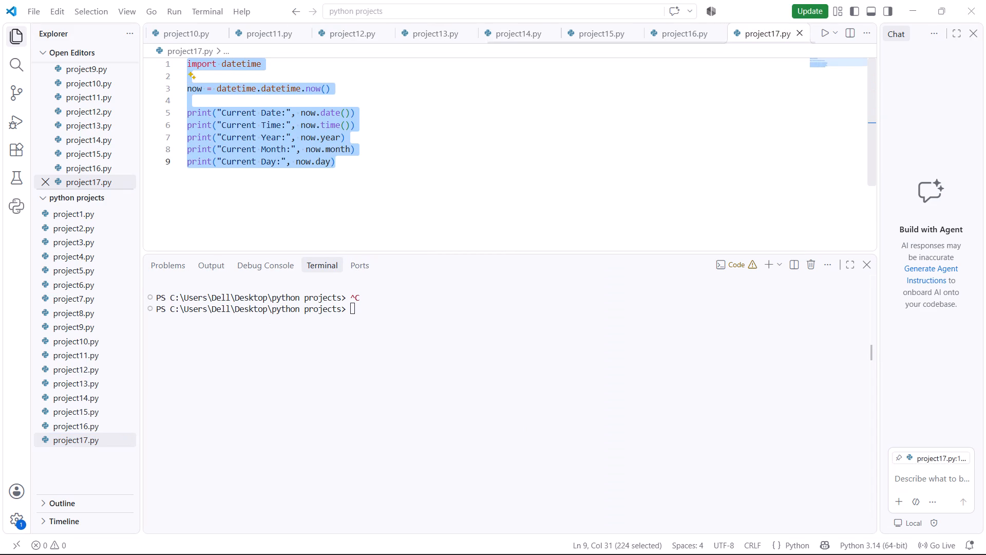
Copy the selected project17.py code into Word below Practicle-17's "Code :-" label.
key(ctrl+c)
key(ctrl+c)
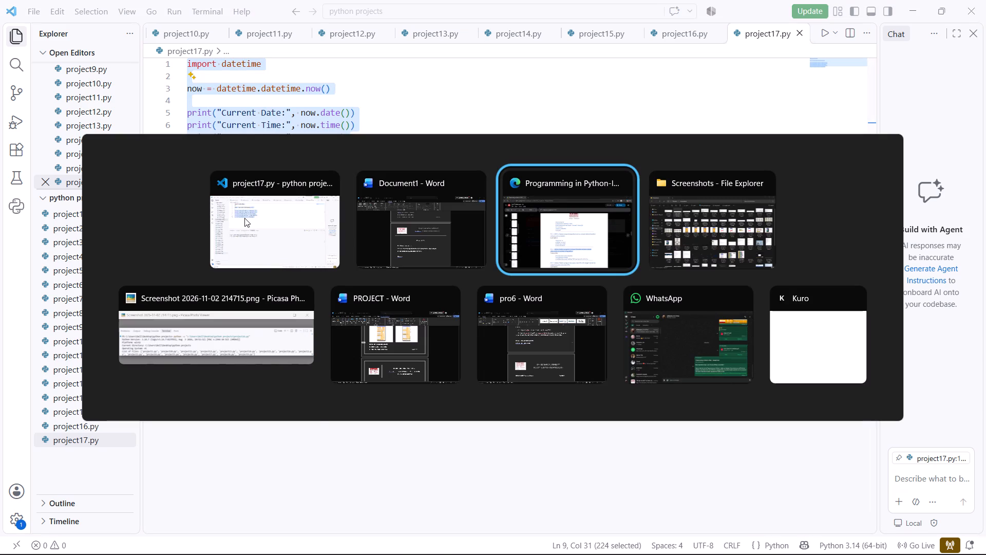
key(ctrl+v)
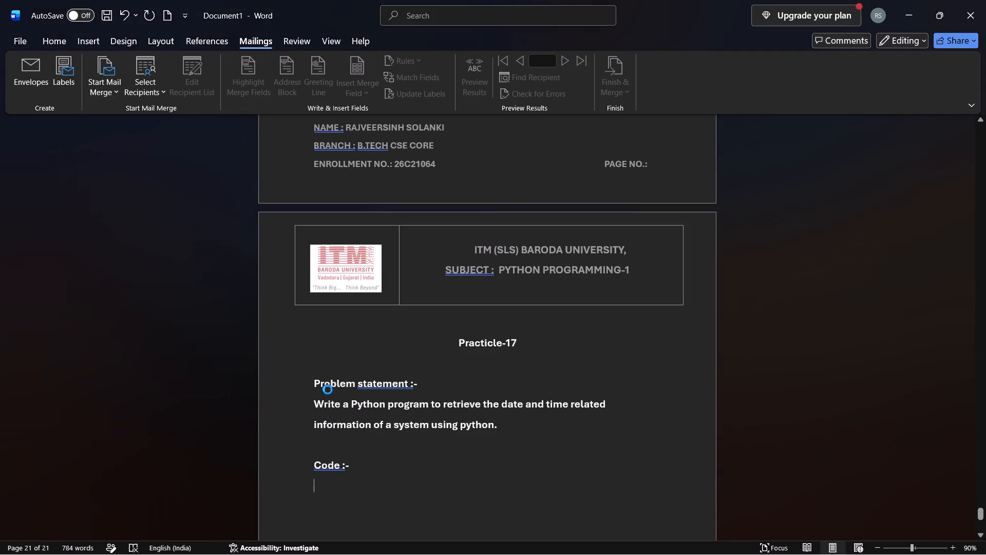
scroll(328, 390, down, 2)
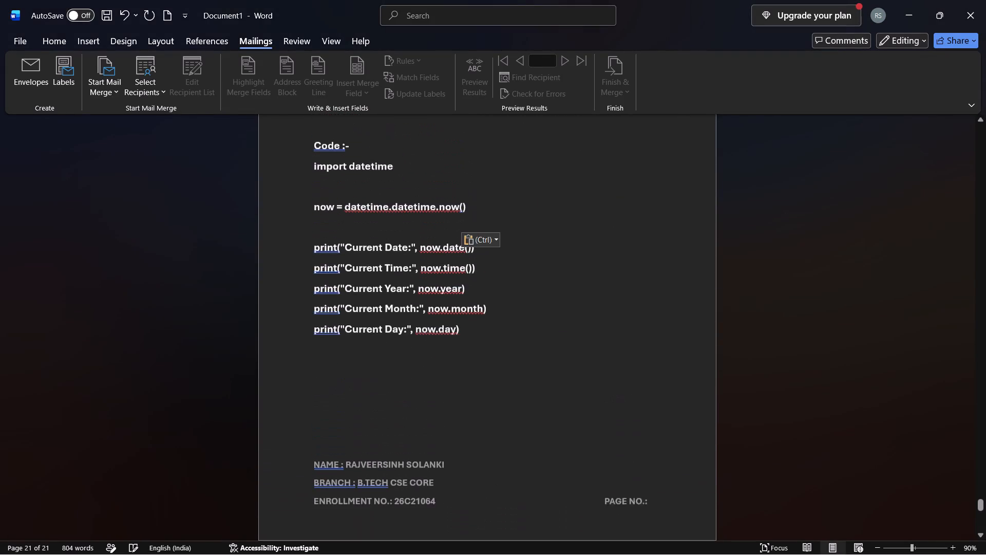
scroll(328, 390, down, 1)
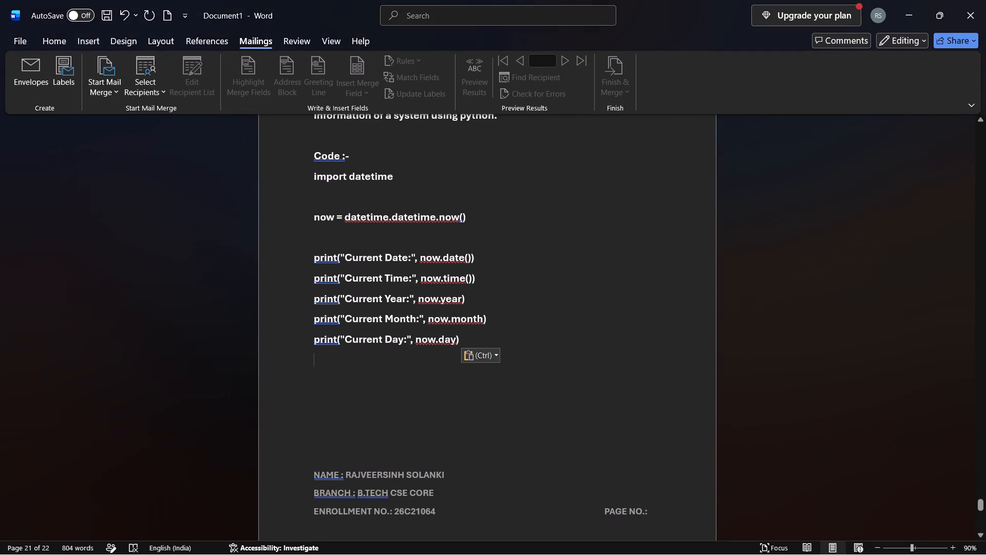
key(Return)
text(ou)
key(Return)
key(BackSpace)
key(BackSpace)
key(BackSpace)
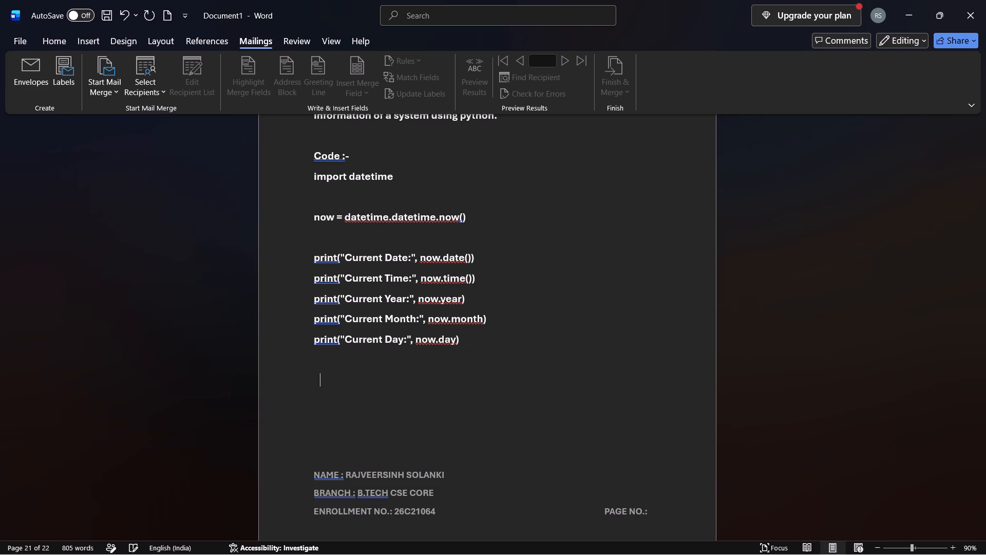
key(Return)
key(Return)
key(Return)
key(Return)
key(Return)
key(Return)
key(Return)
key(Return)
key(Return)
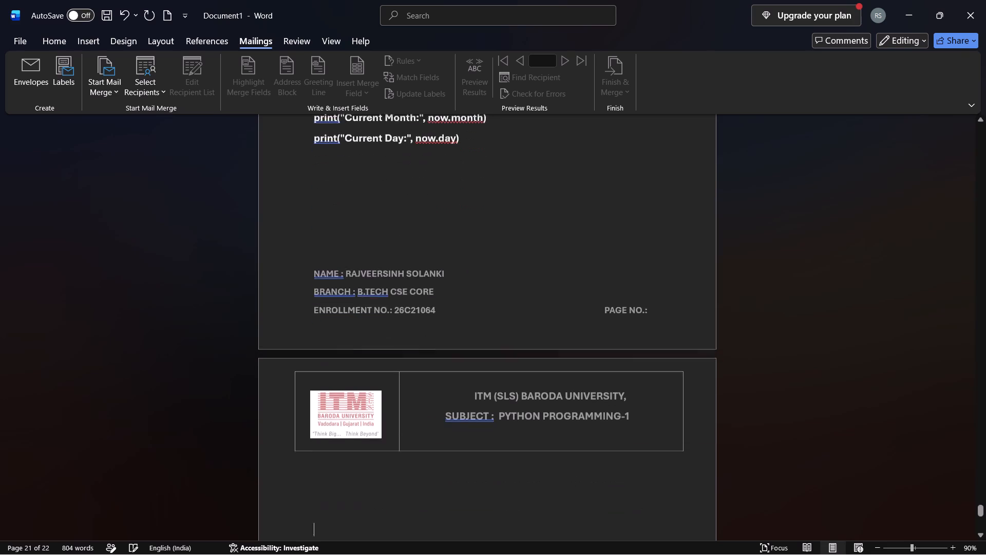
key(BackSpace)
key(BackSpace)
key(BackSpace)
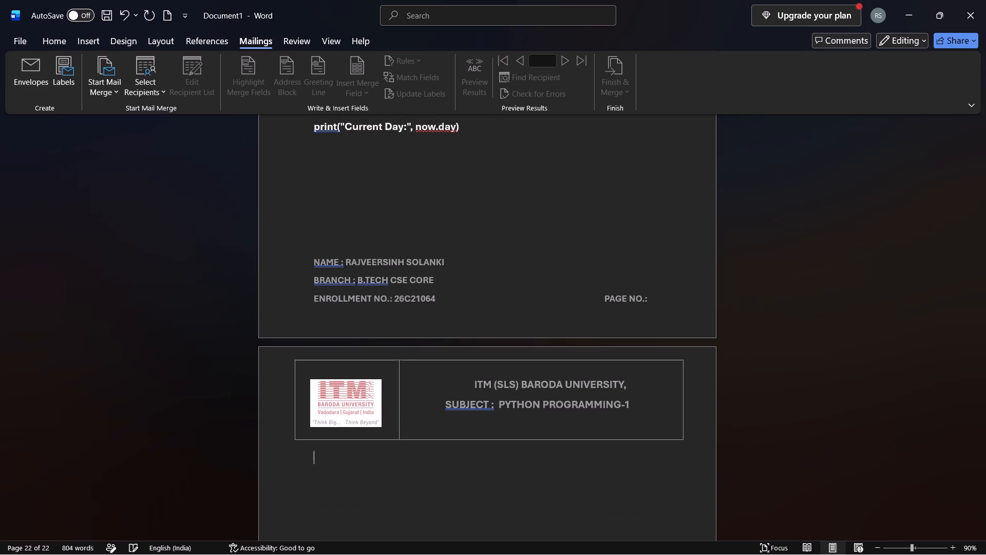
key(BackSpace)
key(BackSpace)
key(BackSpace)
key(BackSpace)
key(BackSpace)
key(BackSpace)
Add an "Output :-" label one blank line below the Practicle-17 code.
key(Return)
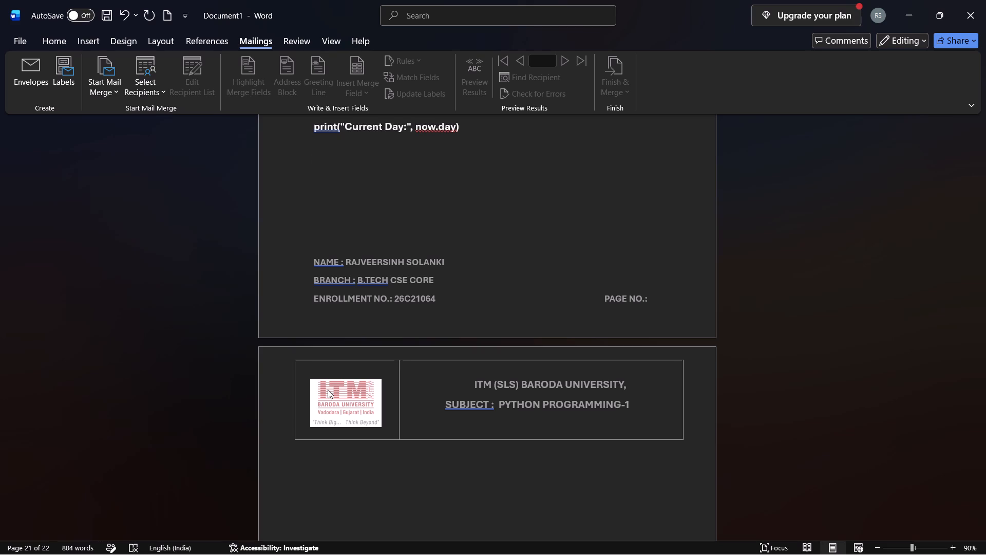
key(shift+o)
text(utput)
key(space)
text(:_)
key(Return)
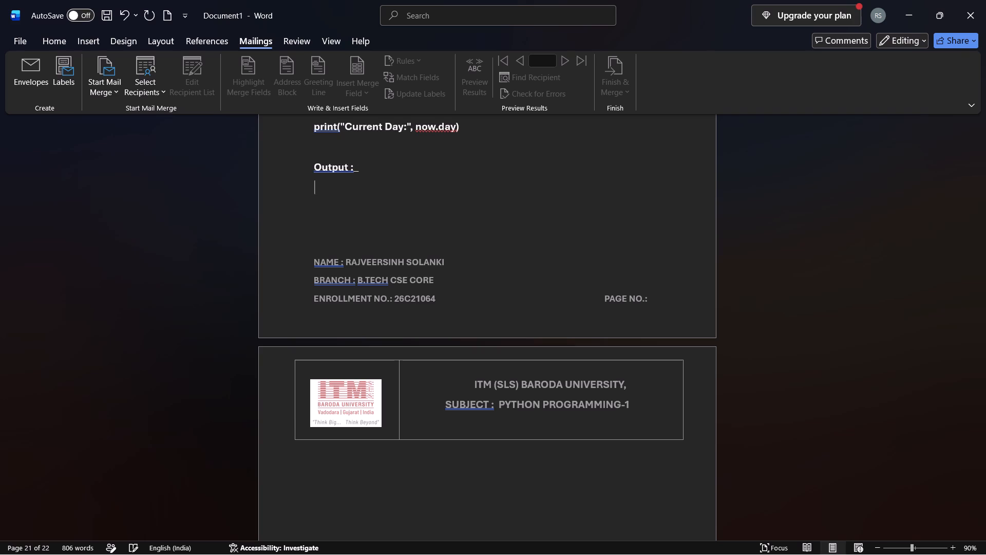
key(BackSpace)
key(BackSpace)
key(minus)
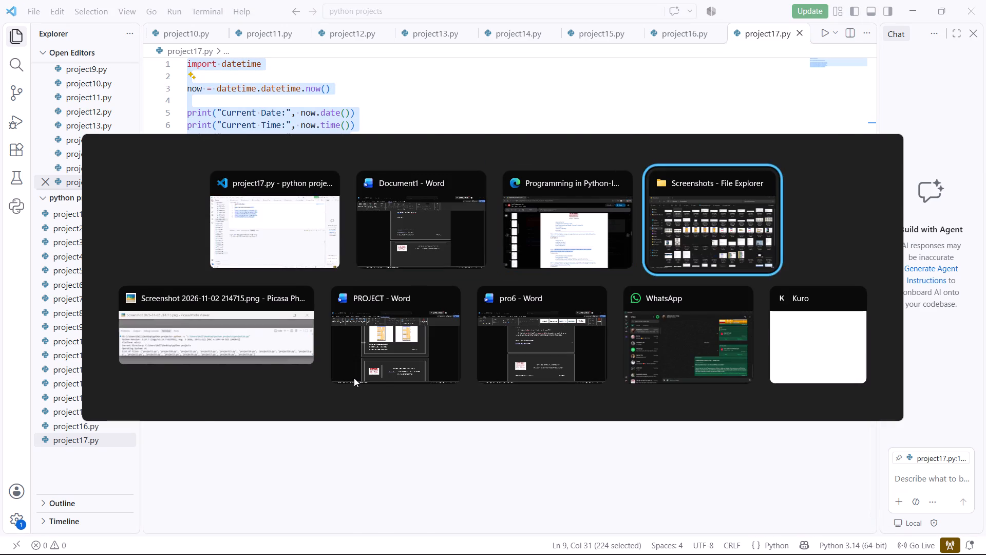
right_click(160, 125)
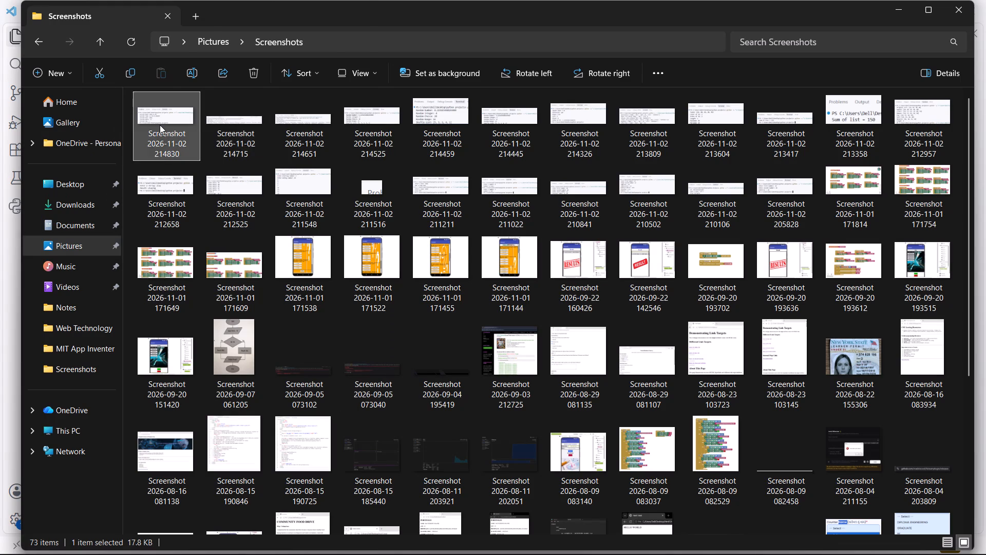
click(228, 16)
key(ctrl+c)
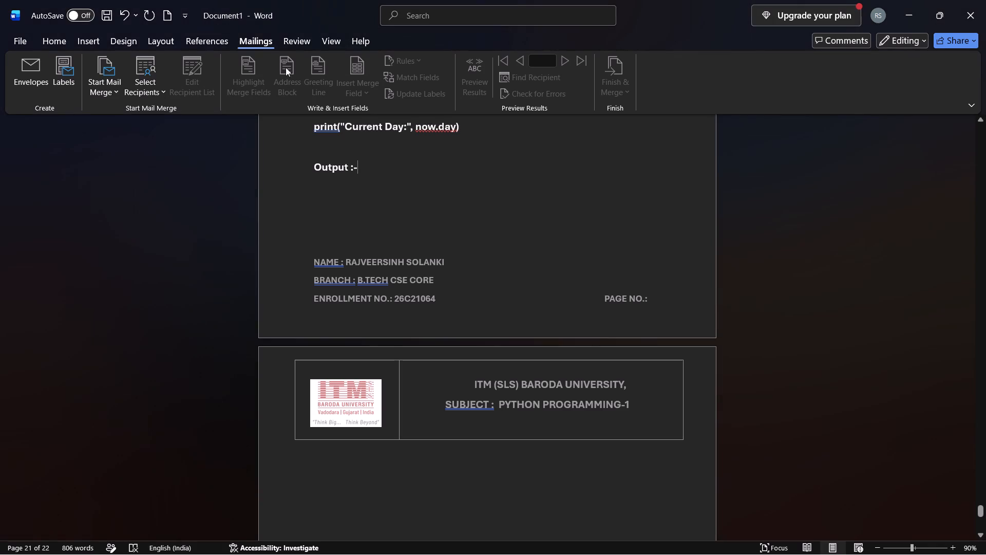
key(Return)
key(ctrl+v)
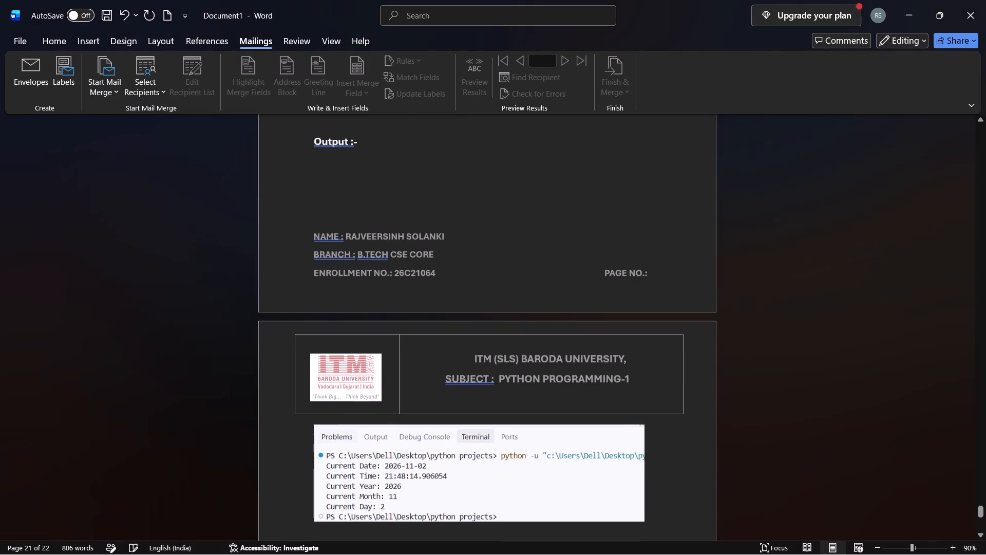
Remove the blank lines above and below the "now = datetime.datetime.now()" line in the Practicle-17 code.
scroll(432, 240, up, 1)
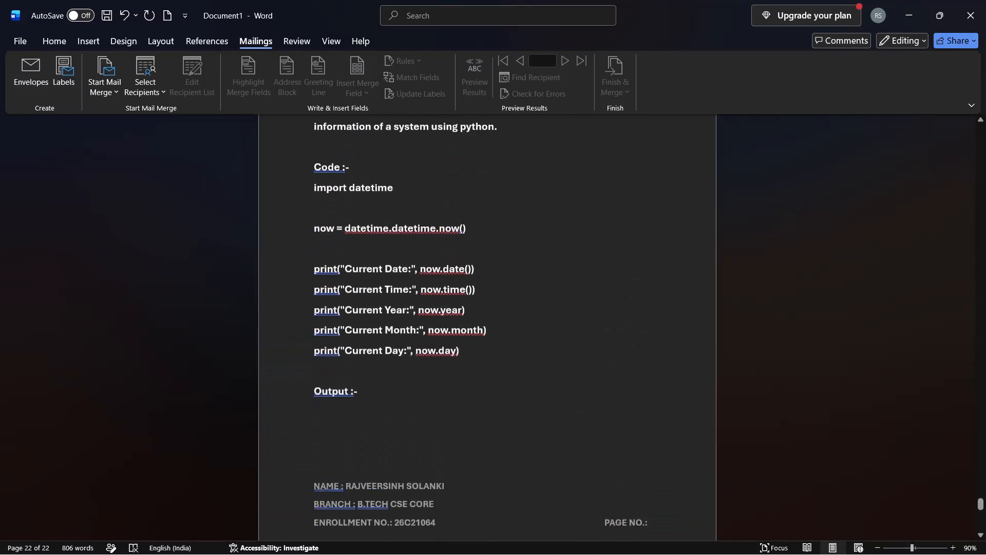
scroll(432, 240, up, 1)
click(390, 242)
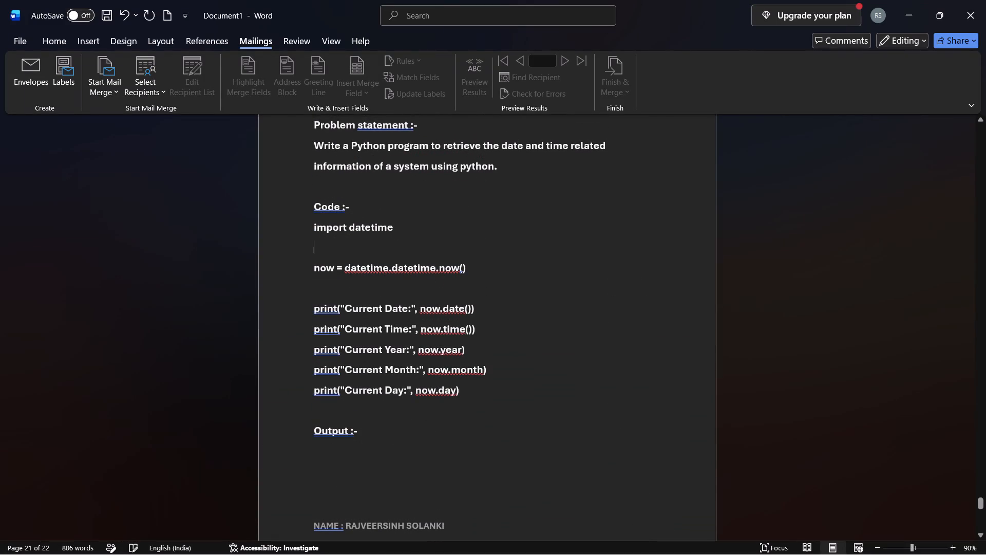
key(BackSpace)
click(365, 268)
key(BackSpace)
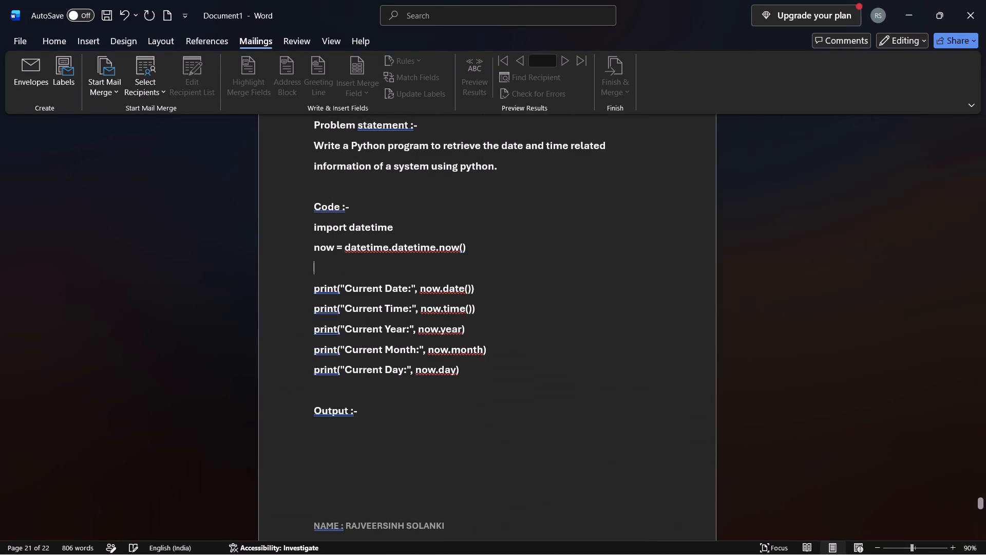
Delete the surplus blank lines on page 22 after the Practicle-17 output screenshot so the empty page is removed.
scroll(386, 331, down, 1)
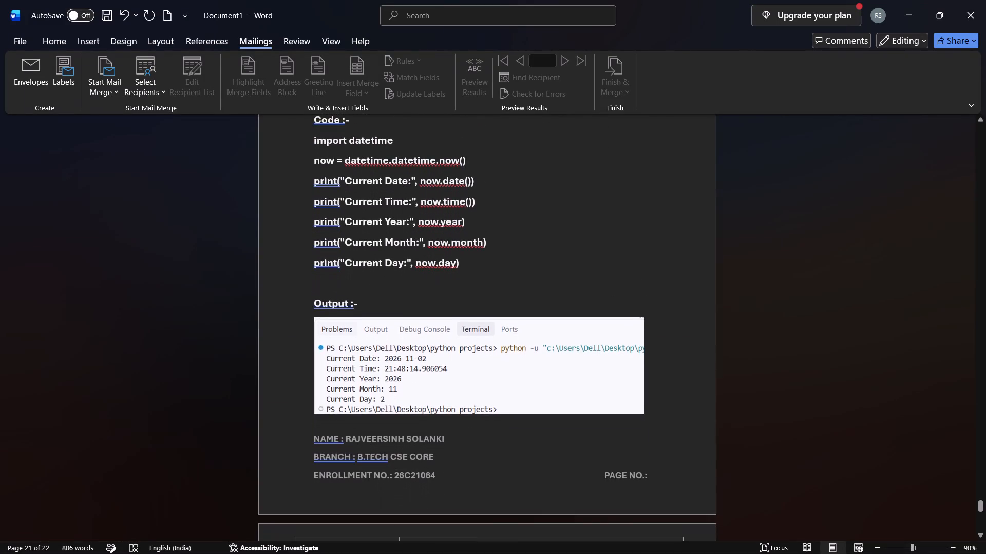
scroll(386, 331, down, 1)
click(386, 331)
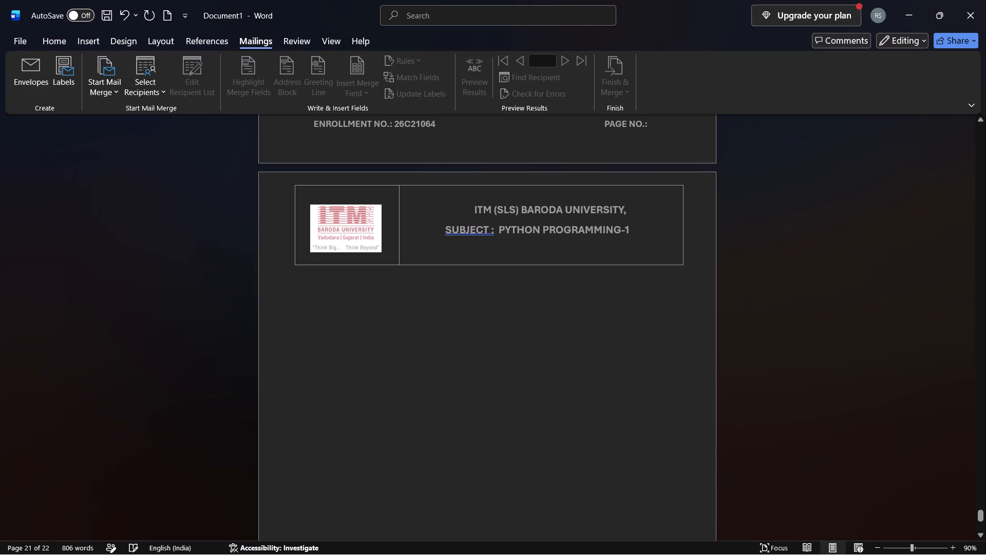
click(365, 382)
key(Down)
key(Down)
key(Down)
key(Down)
key(Down)
key(Down)
key(Down)
key(Down)
key(Down)
key(Down)
key(Down)
key(Down)
key(BackSpace)
key(BackSpace)
key(BackSpace)
key(BackSpace)
key(BackSpace)
key(BackSpace)
key(BackSpace)
key(BackSpace)
key(BackSpace)
key(BackSpace)
key(BackSpace)
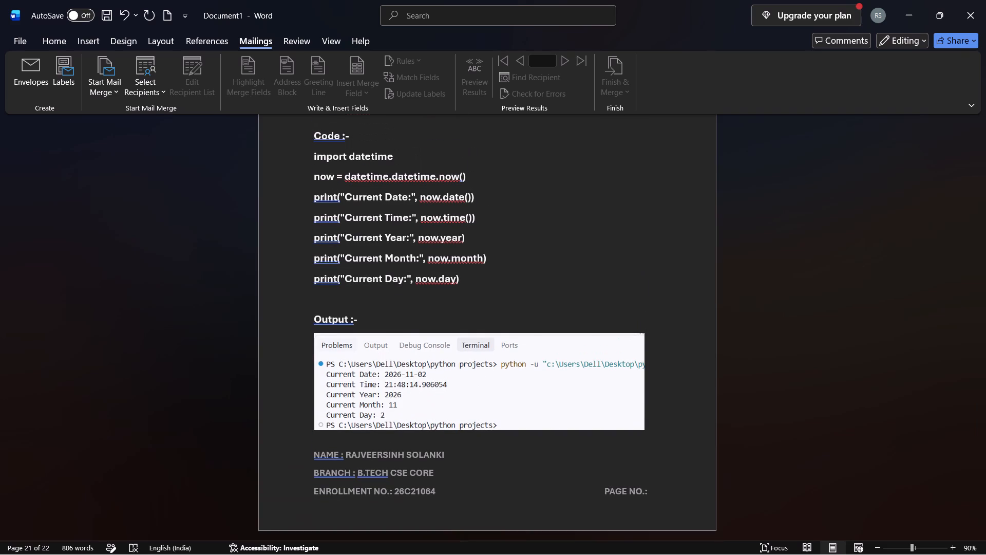
Review the document's pages from Practicle-17 back to Practicle-1, checking each practical's code and output layout.
scroll(365, 382, down, 4)
scroll(365, 382, up, 2)
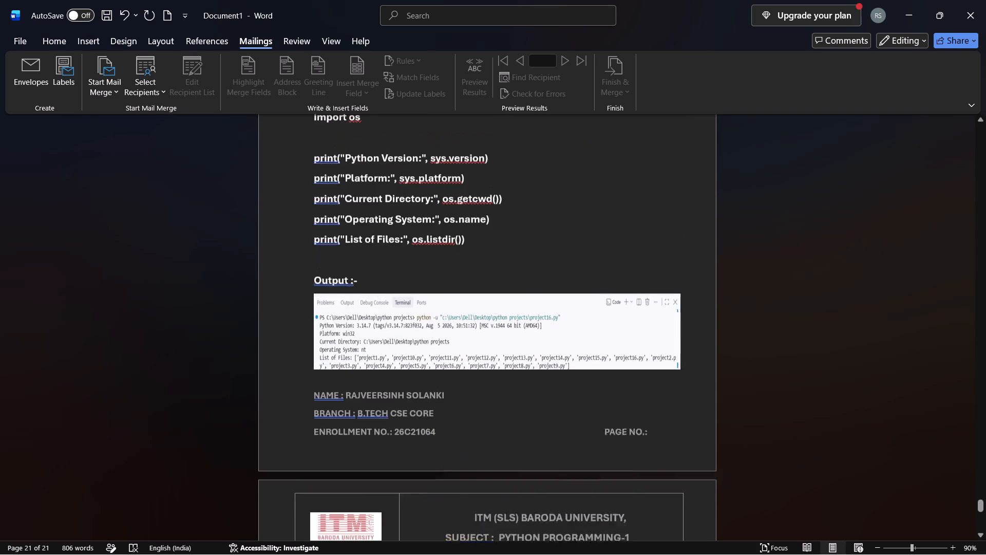
scroll(365, 382, down, 2)
scroll(365, 382, up, 2)
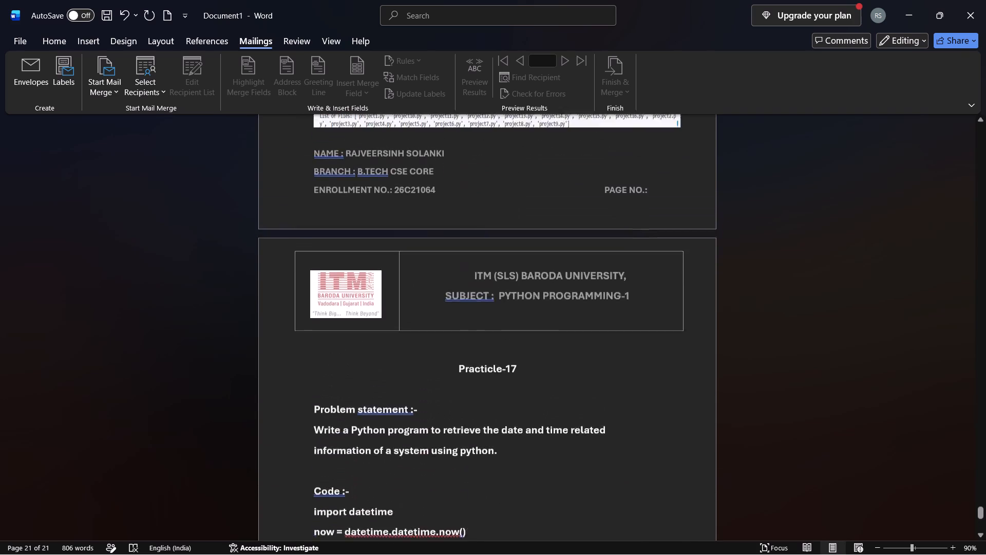
scroll(365, 382, up, 5)
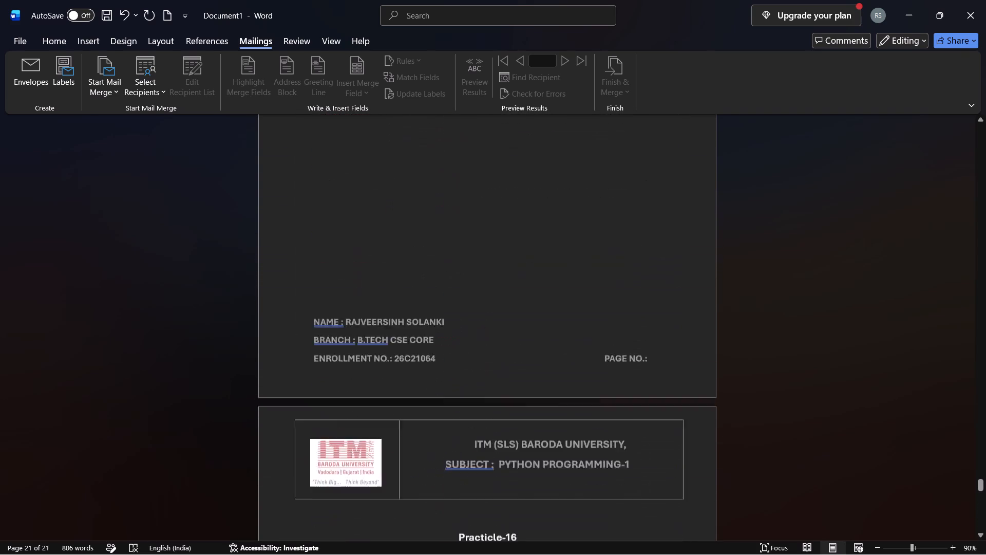
scroll(365, 382, up, 4)
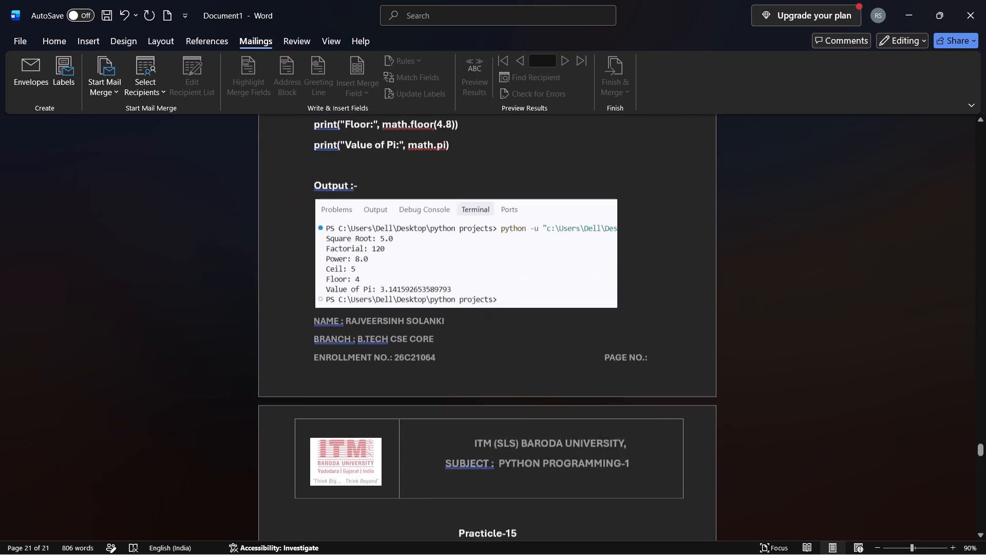
scroll(365, 382, up, 5)
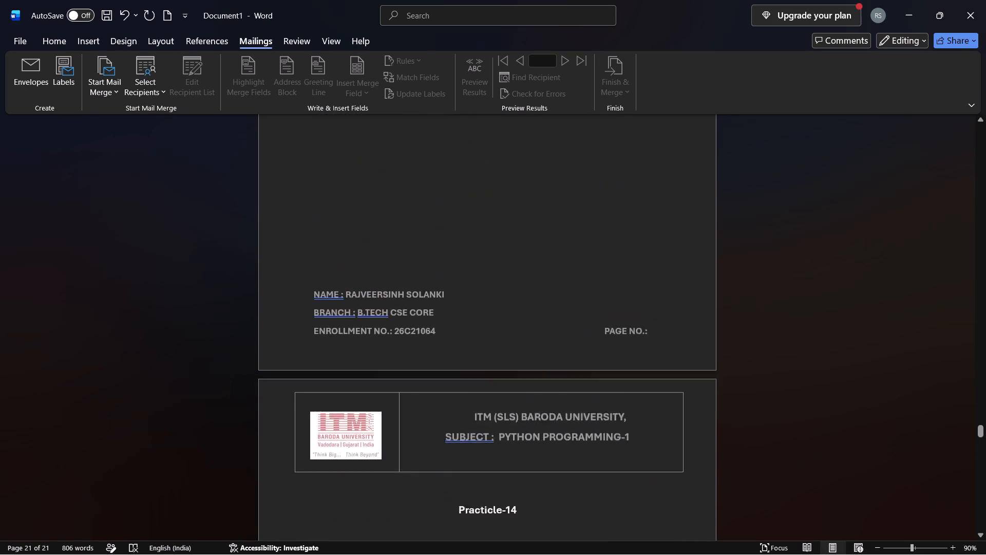
scroll(365, 382, up, 5)
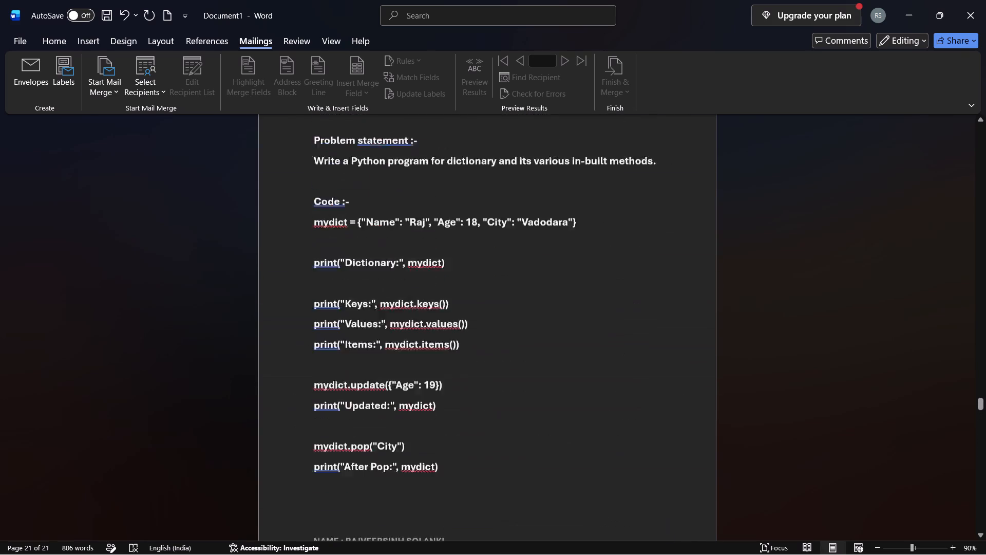
scroll(365, 382, up, 4)
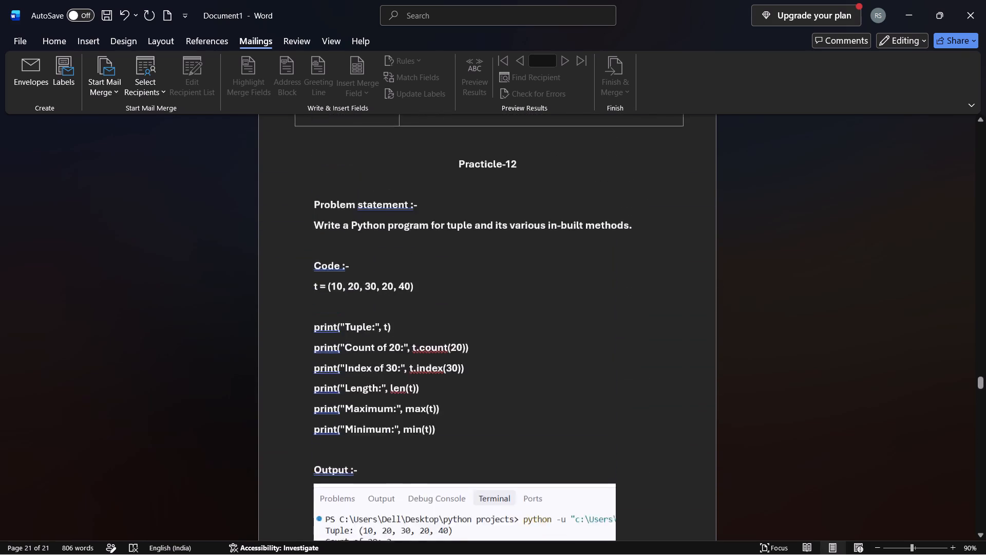
scroll(365, 382, up, 8)
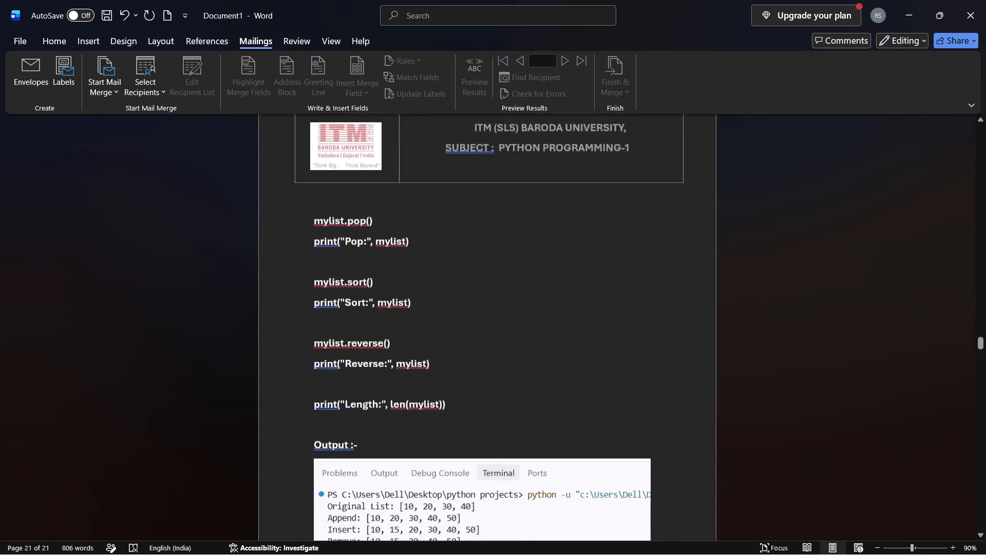
scroll(365, 382, up, 7)
scroll(365, 382, down, 1)
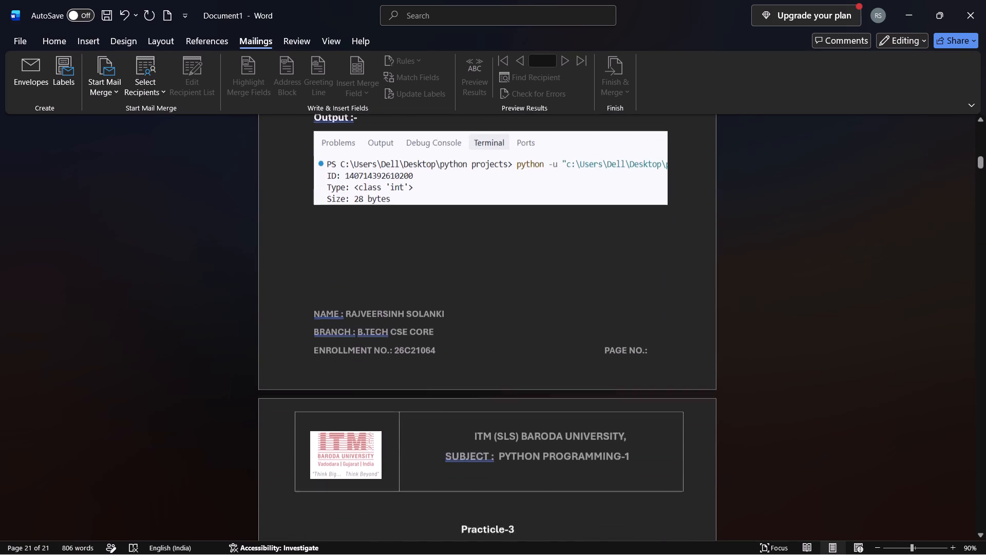
scroll(365, 382, down, 2)
scroll(365, 382, up, 10)
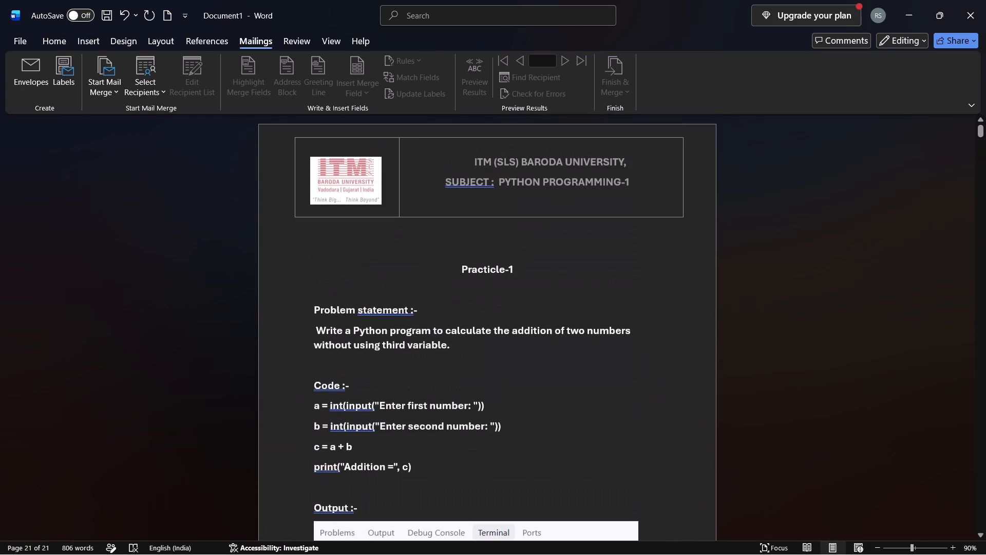
Start saving the document and set its file name to pythonPracticles.
click(106, 6)
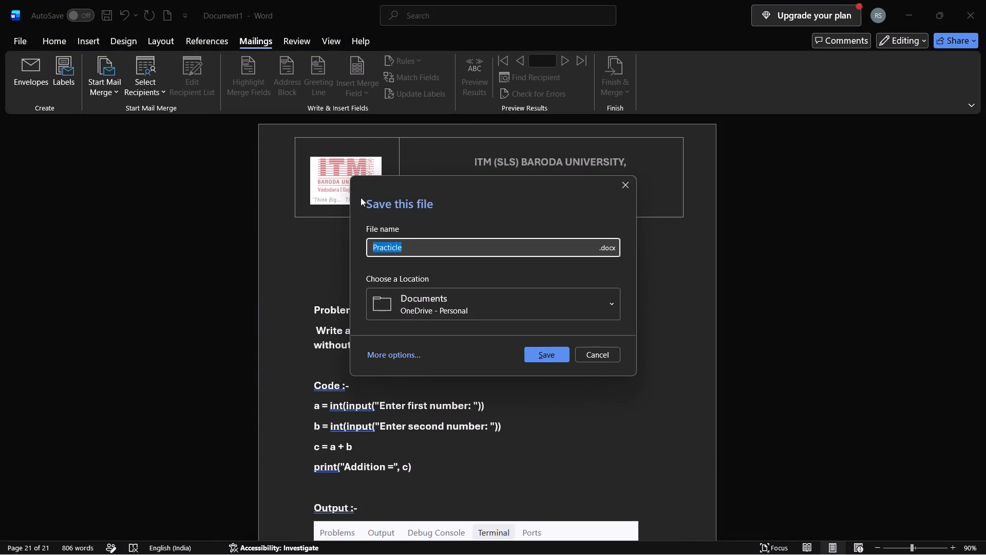
click(411, 245)
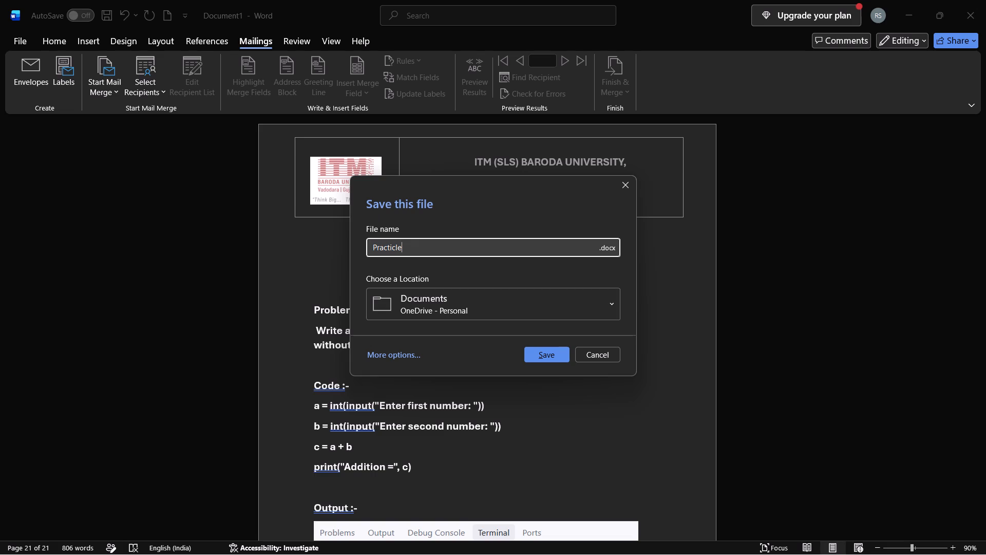
key(Left)
key(Left)
key(Left)
key(Left)
key(Left)
key(Left)
key(Left)
key(Left)
key(Left)
text(pu)
text(thon)
click(378, 247)
key(Right)
key(BackSpace)
key(y)
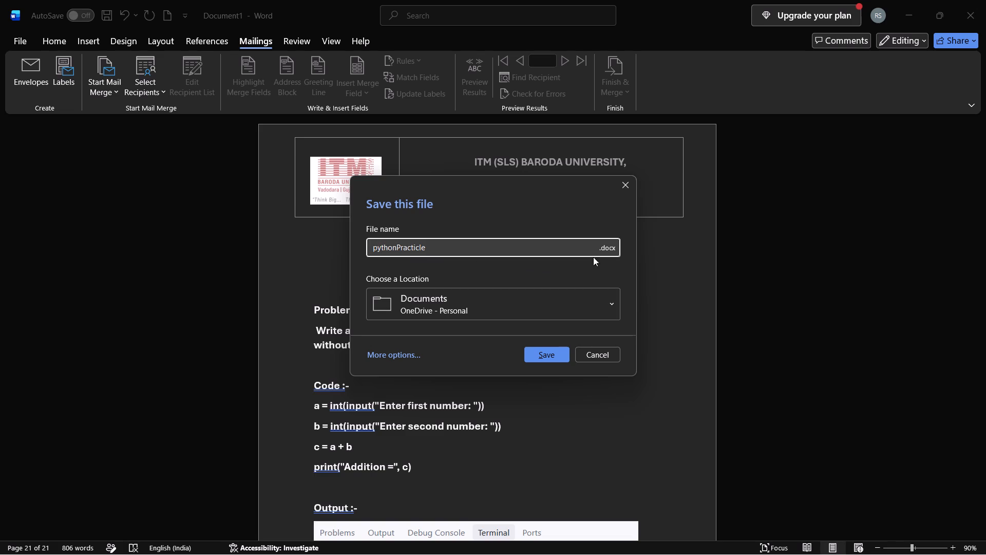
click(605, 249)
click(526, 252)
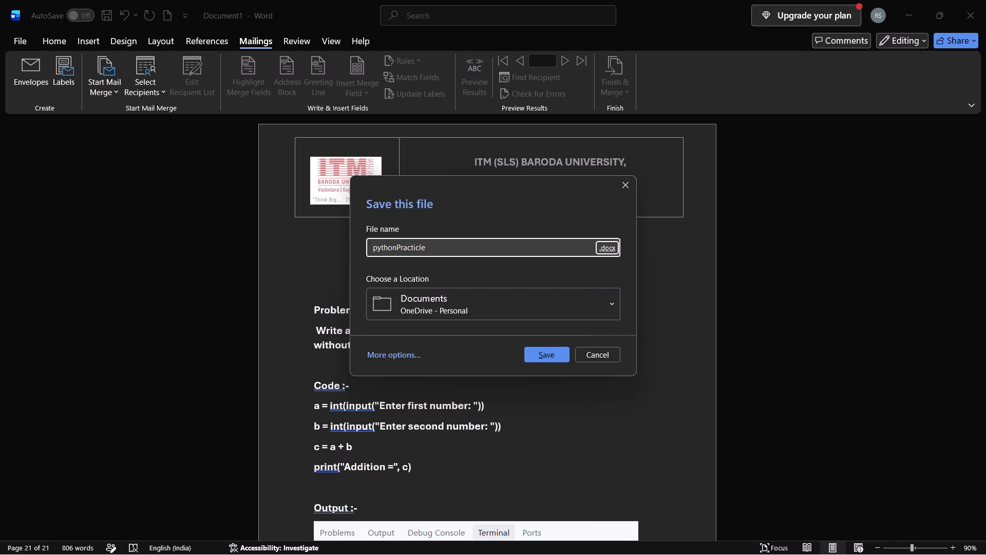
click(526, 252)
key(s)
Save the file in PDF format to the Desktop folder under C: » Users » Dell.
click(609, 241)
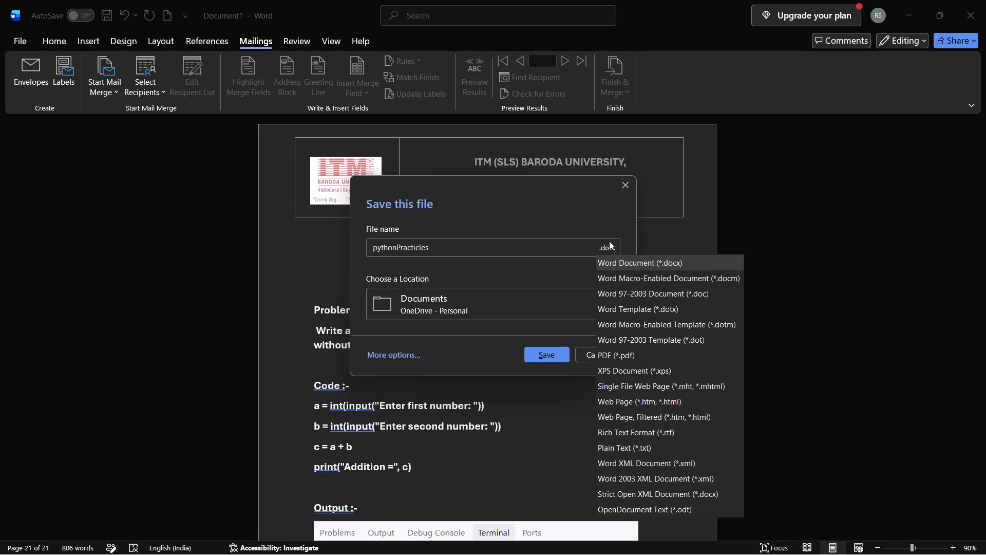
click(641, 354)
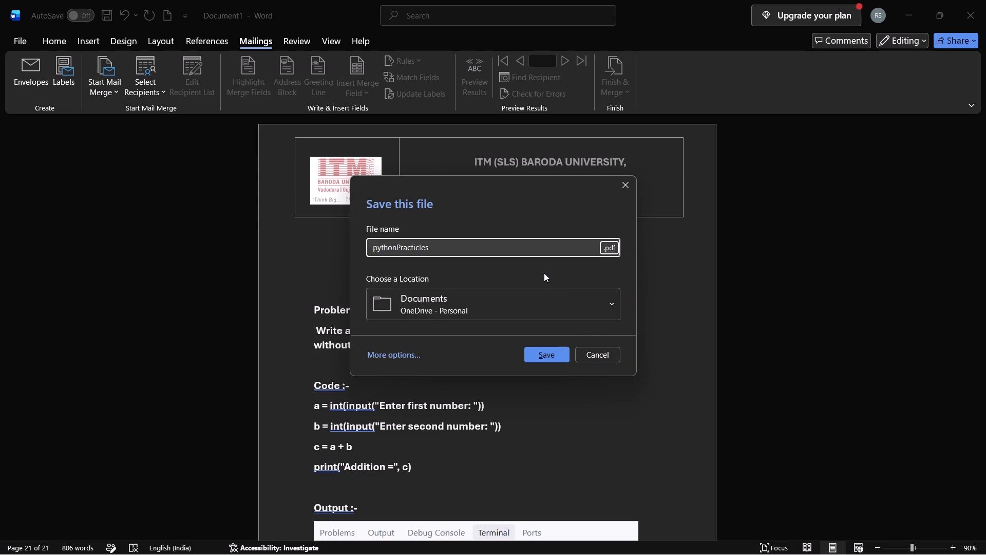
click(578, 319)
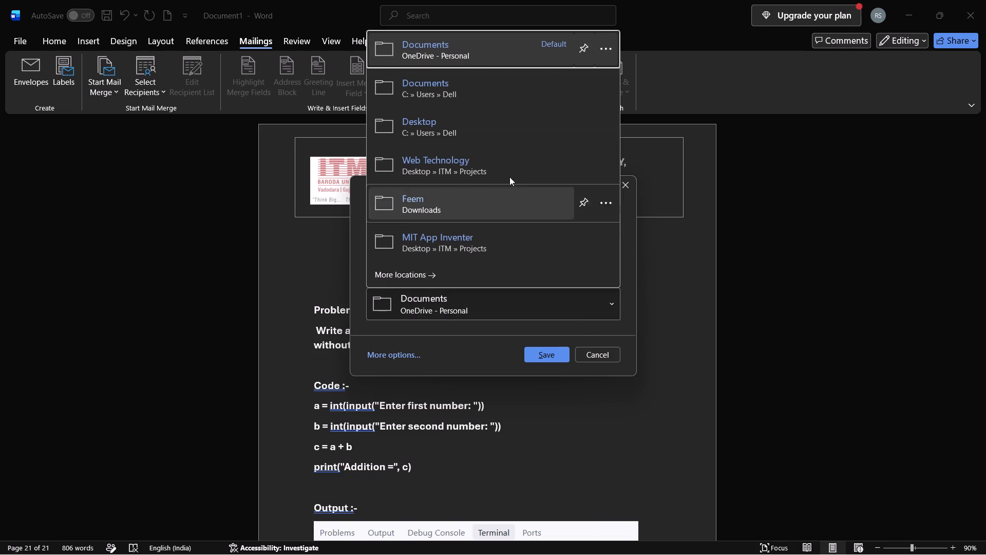
click(494, 117)
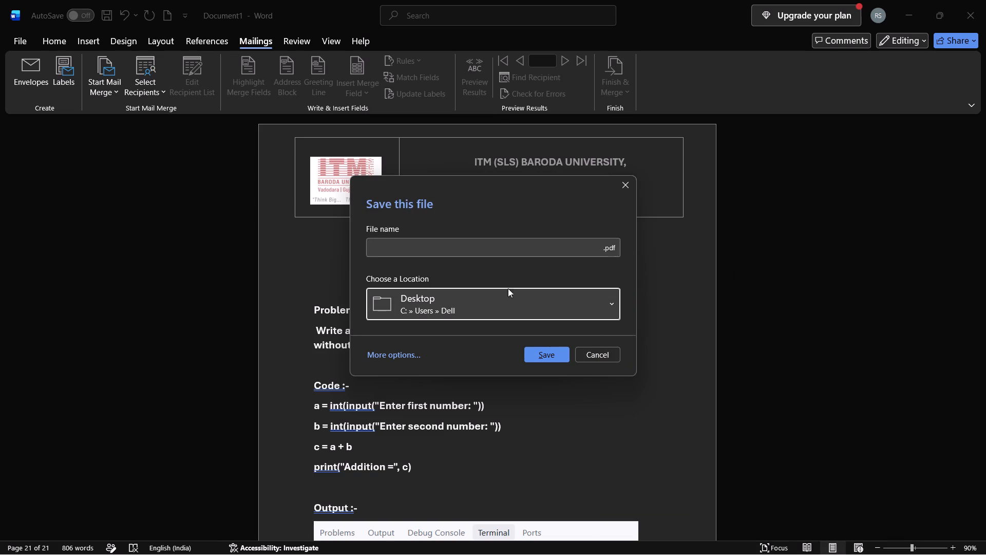
click(546, 355)
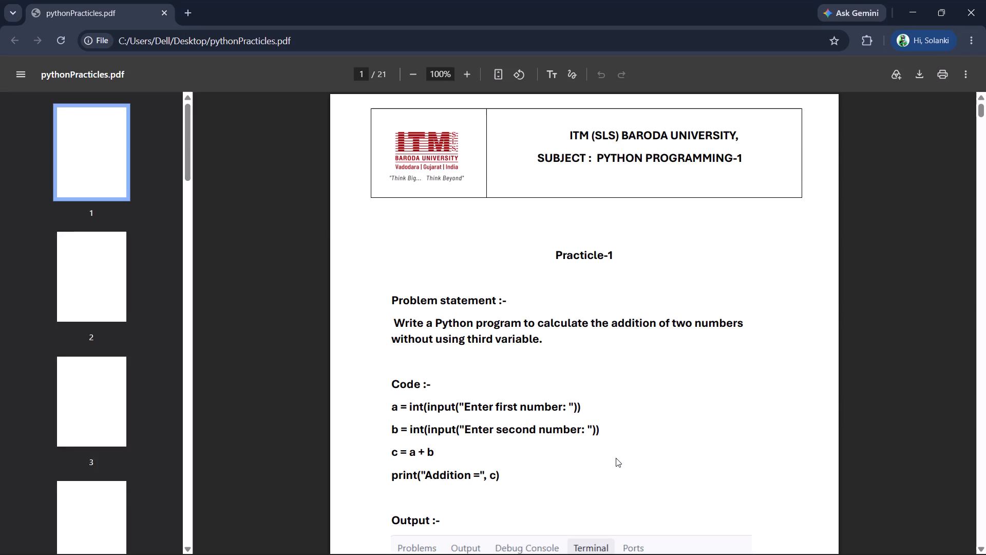
Review the exported pythonPracticles.pdf in Chrome from Practicle-1 through page 9, checking the header, footer, code and output layout.
scroll(708, 275, down, 14)
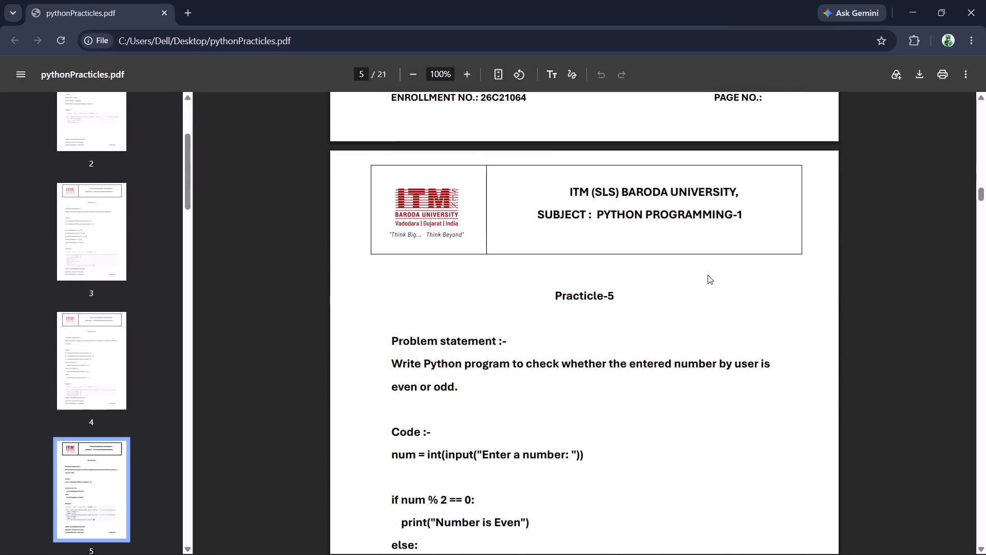
scroll(708, 275, down, 5)
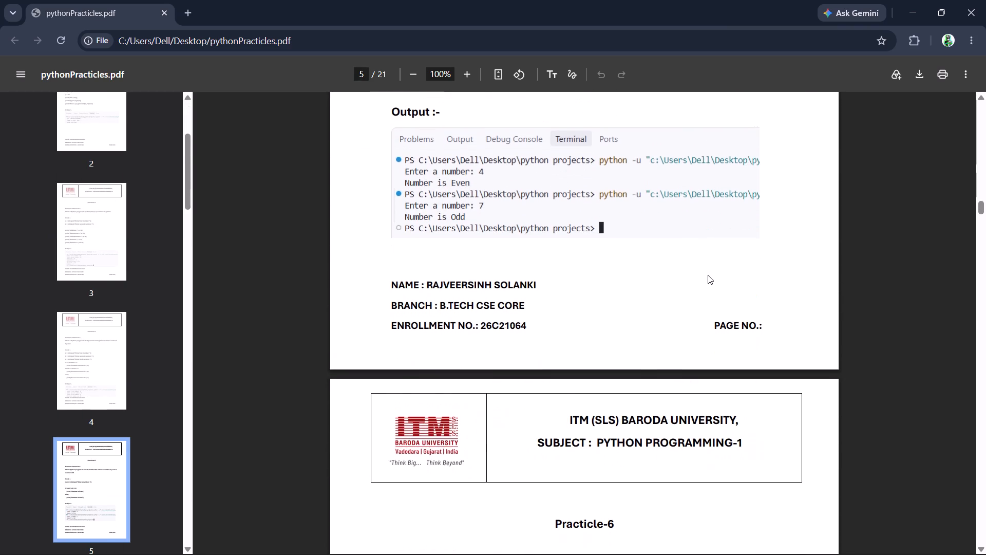
scroll(708, 275, down, 8)
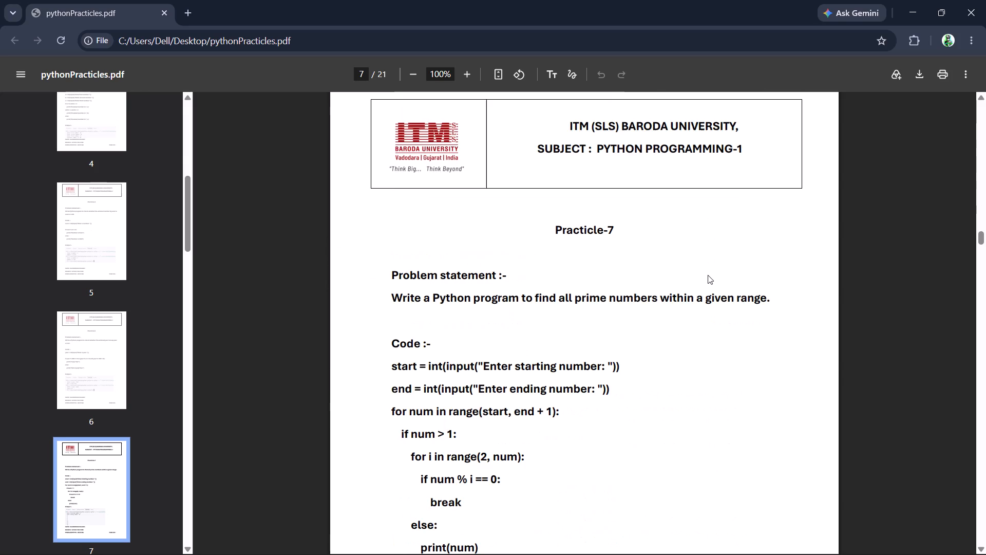
scroll(708, 275, down, 6)
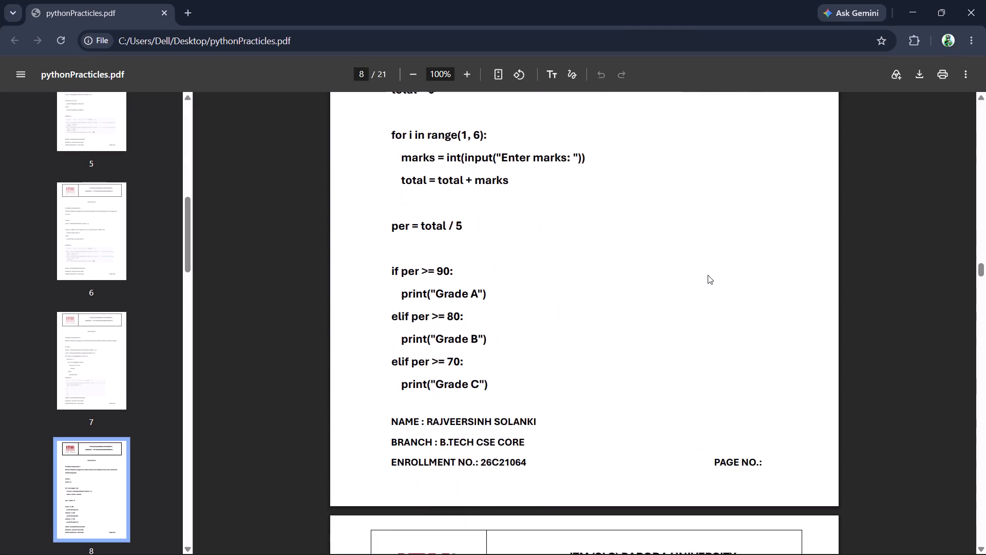
scroll(708, 275, down, 1)
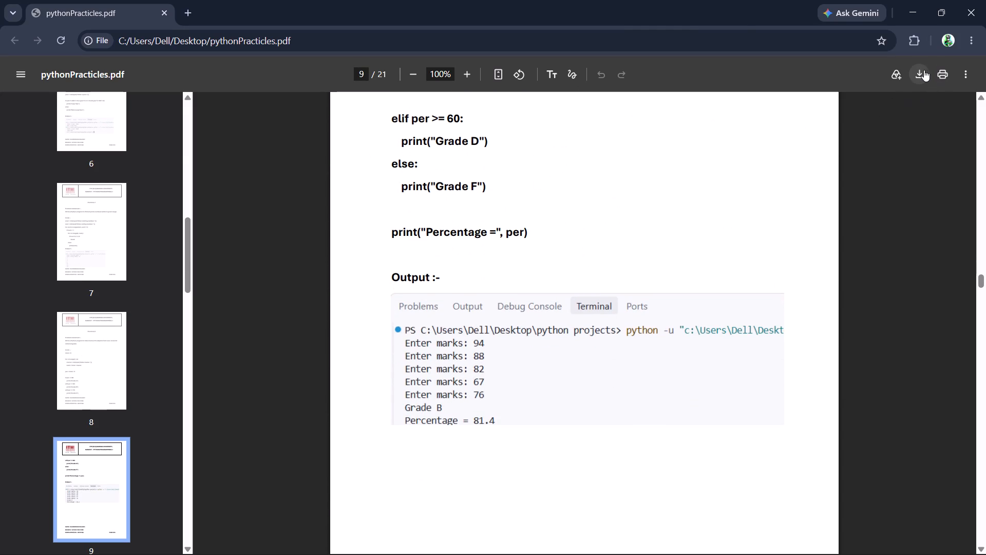
Minimize the open Chrome, Word and File Explorer windows to reveal the desktop with the exported pythonPracticles file.
click(913, 0)
click(913, 0)
click(913, 0)
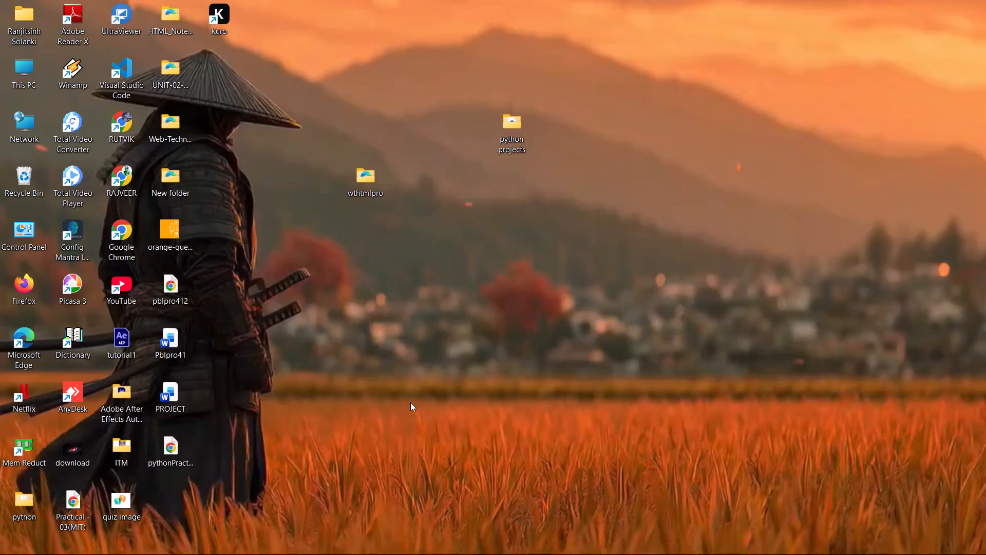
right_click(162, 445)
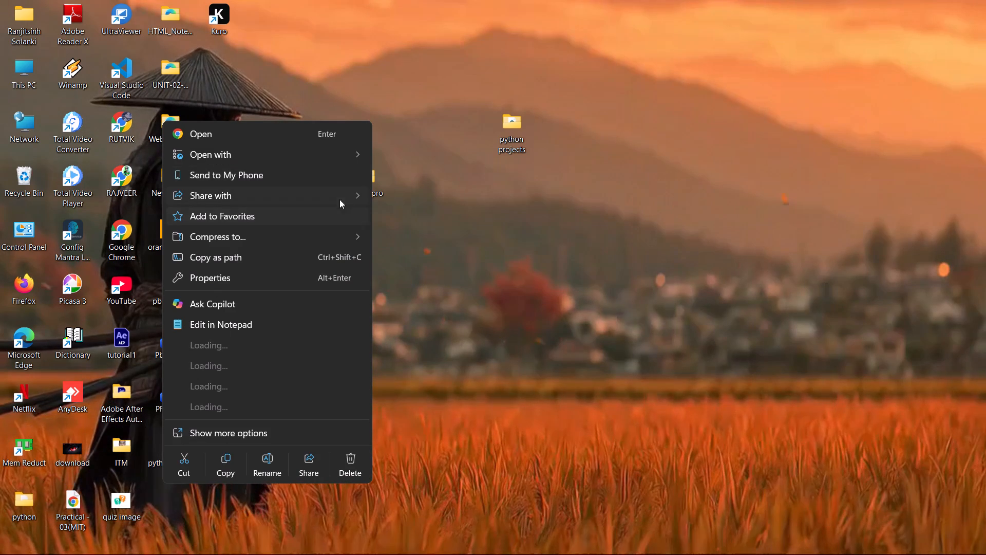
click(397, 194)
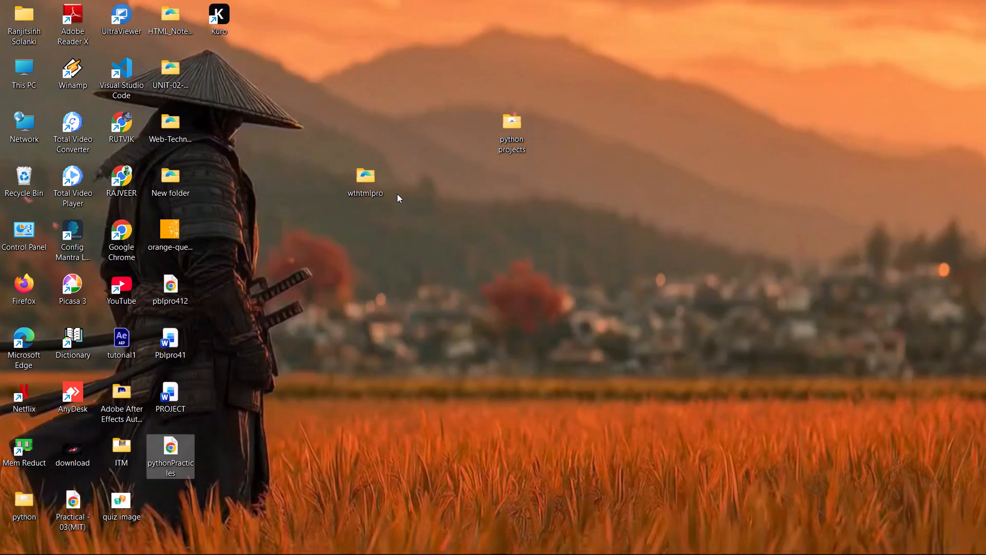
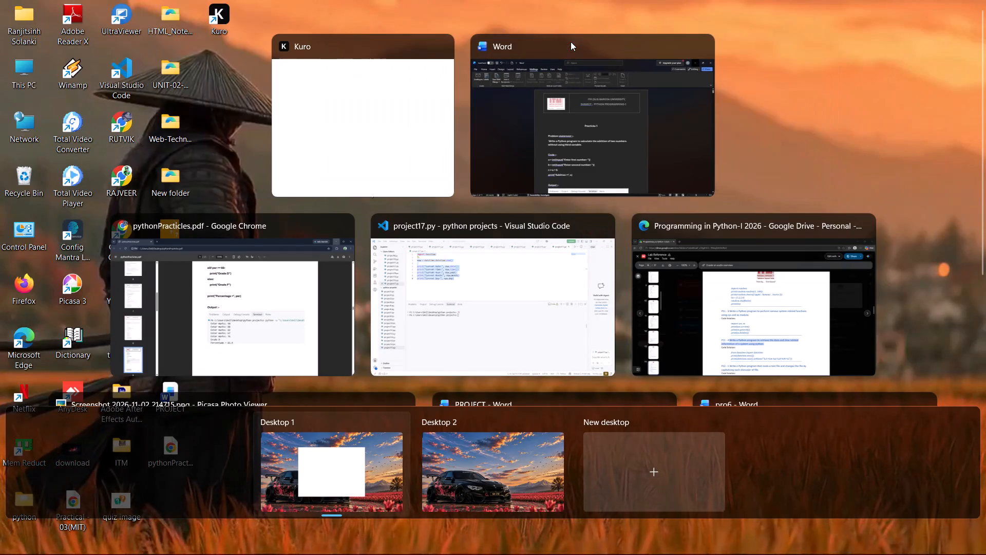
Switch to Word, closing the practicals document, and set its .docx file name to Pythonpracticles for saving in the Desktop folder.
click(710, 43)
click(669, 87)
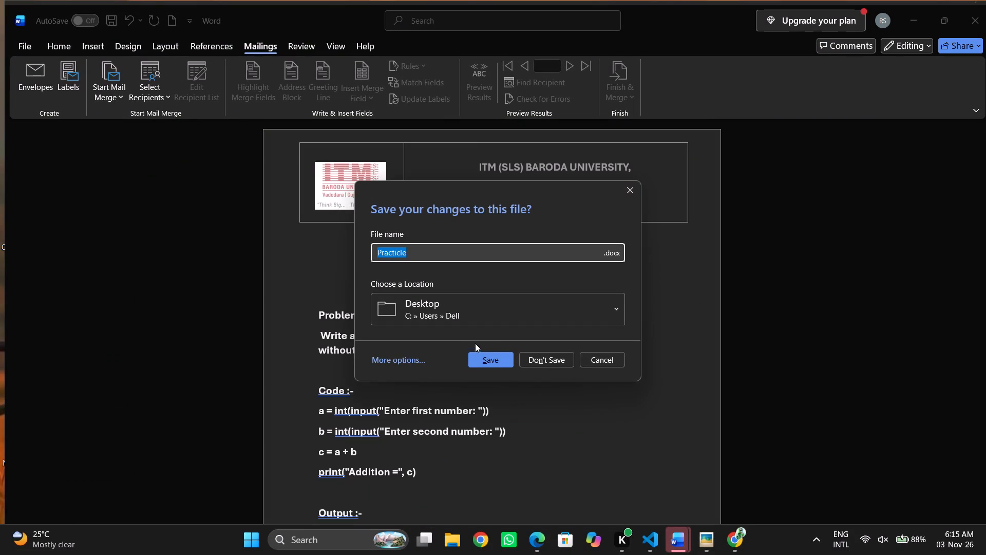
click(446, 256)
key(BackSpace)
key(BackSpace)
key(BackSpace)
key(BackSpace)
key(BackSpace)
key(BackSpace)
key(BackSpace)
key(BackSpace)
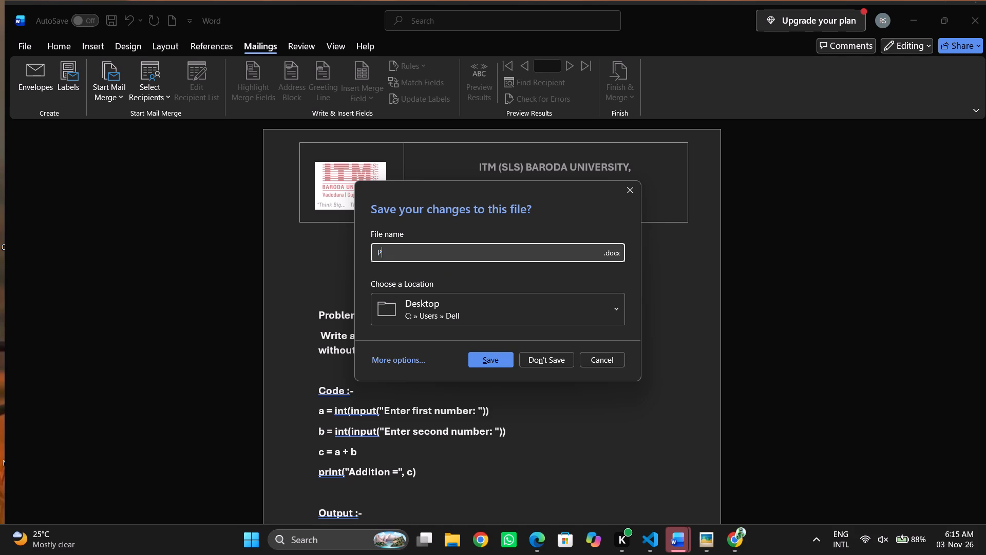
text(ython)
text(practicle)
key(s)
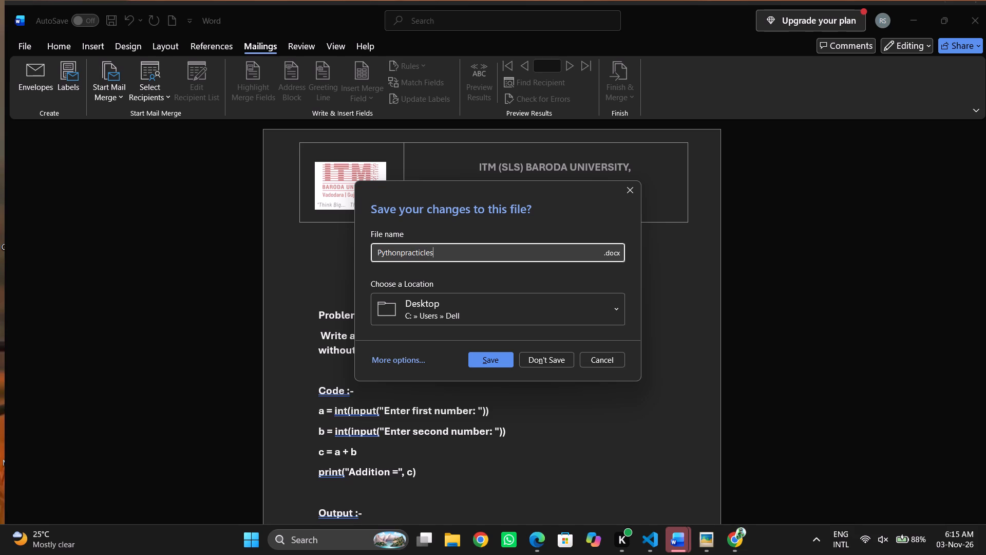
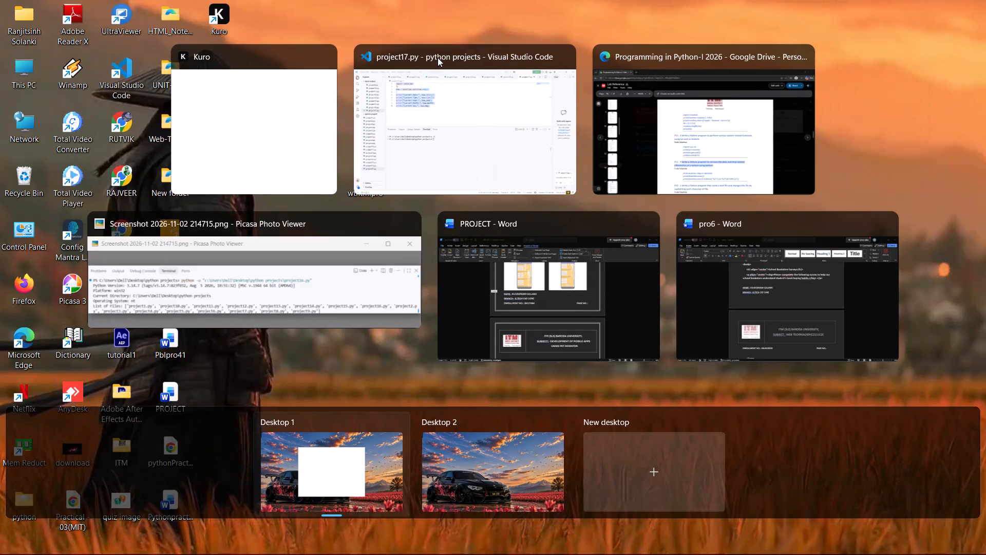
Switch to the Visual Studio Code window showing project17.py and close it.
click(567, 55)
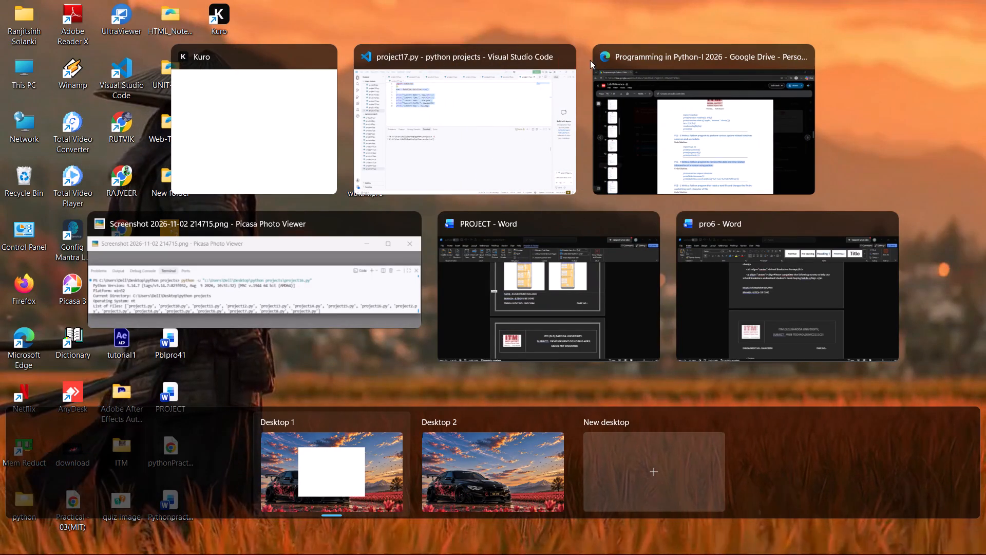
click(570, 53)
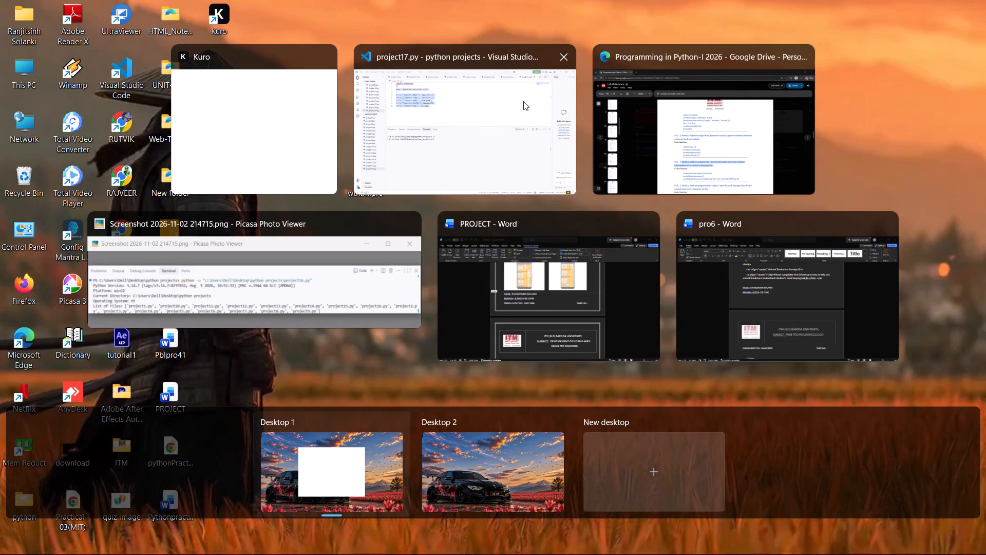
click(523, 101)
click(972, 0)
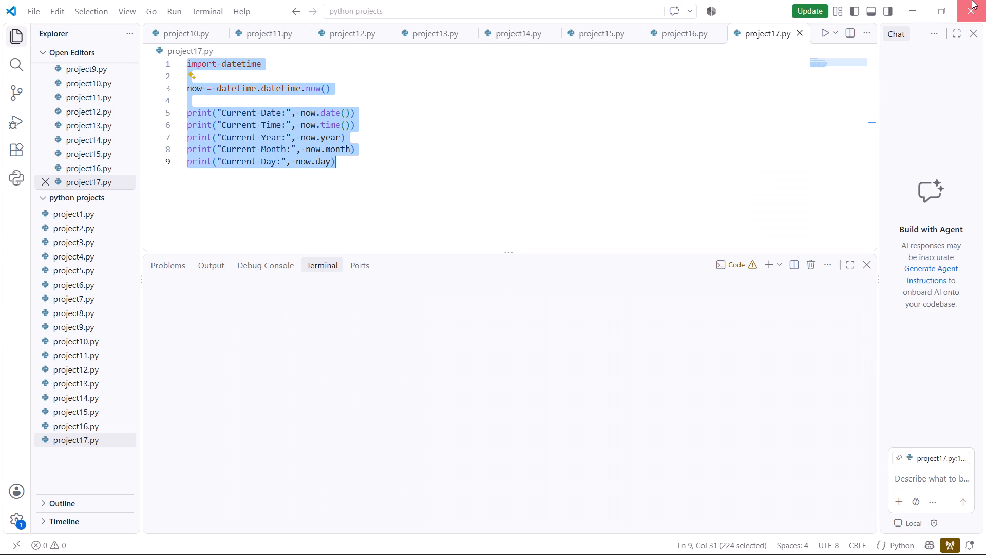
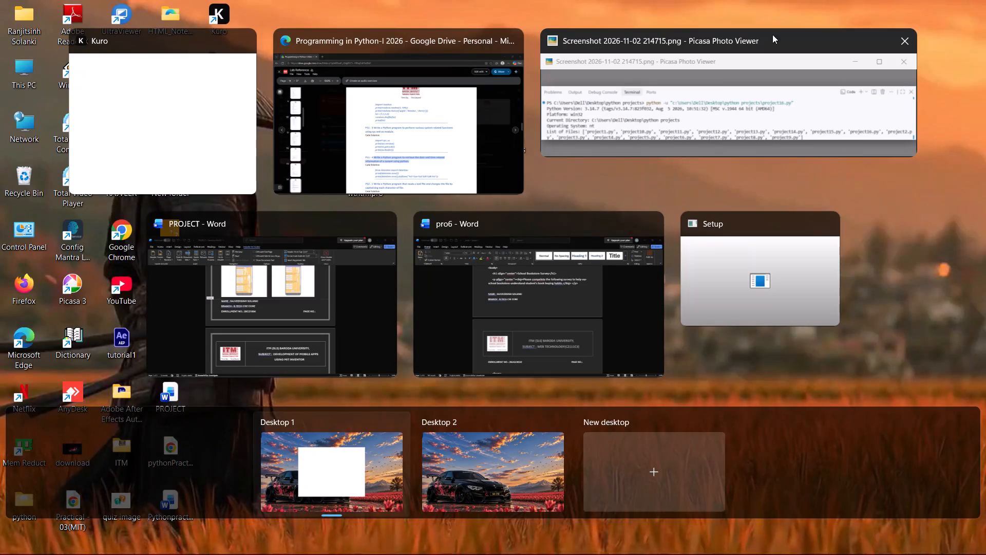
Close the Picasa Photo Viewer screenshot window and try to close the Edge window showing Programming in Python-I 2026.
click(910, 48)
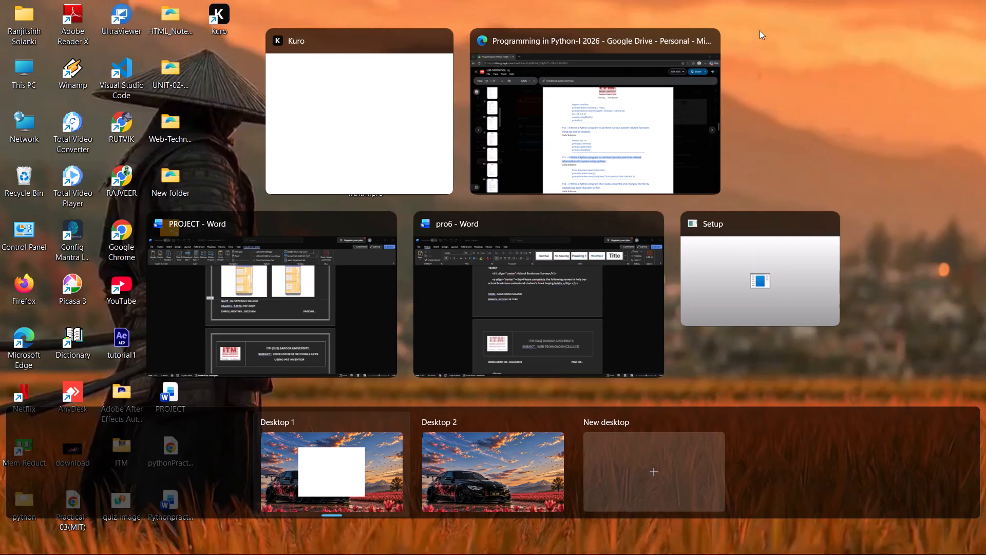
click(703, 42)
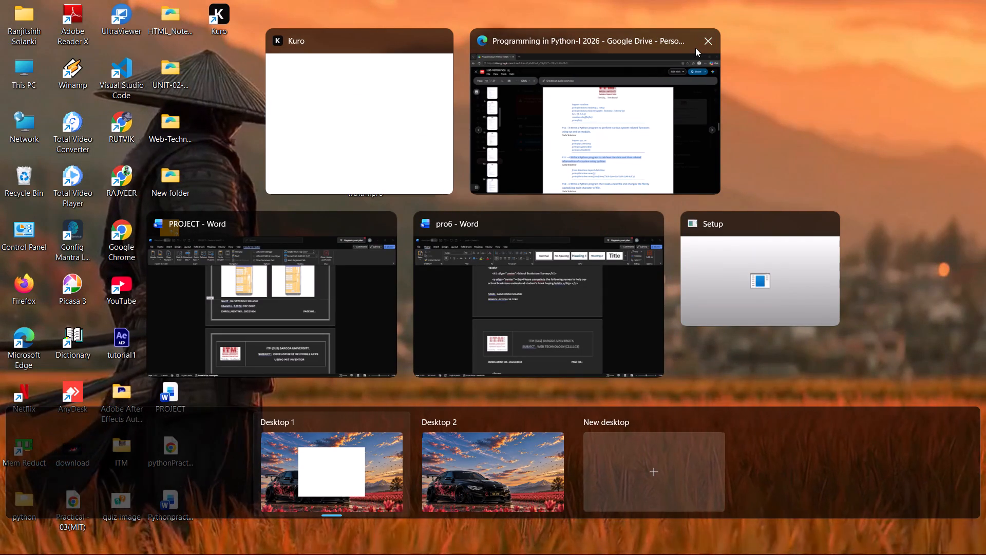
click(696, 47)
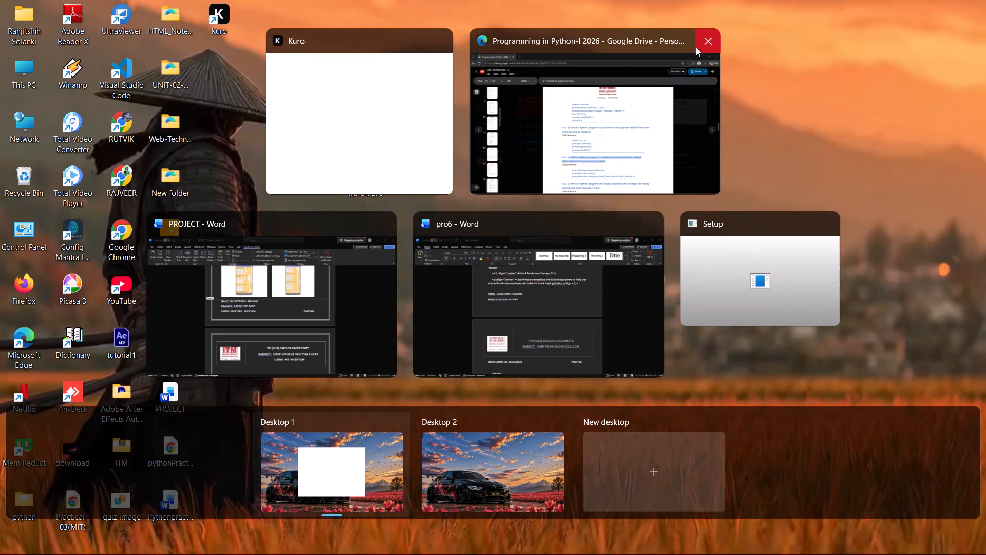
Close the two Word document windows, PROJECT and pro6.
click(386, 230)
click(514, 219)
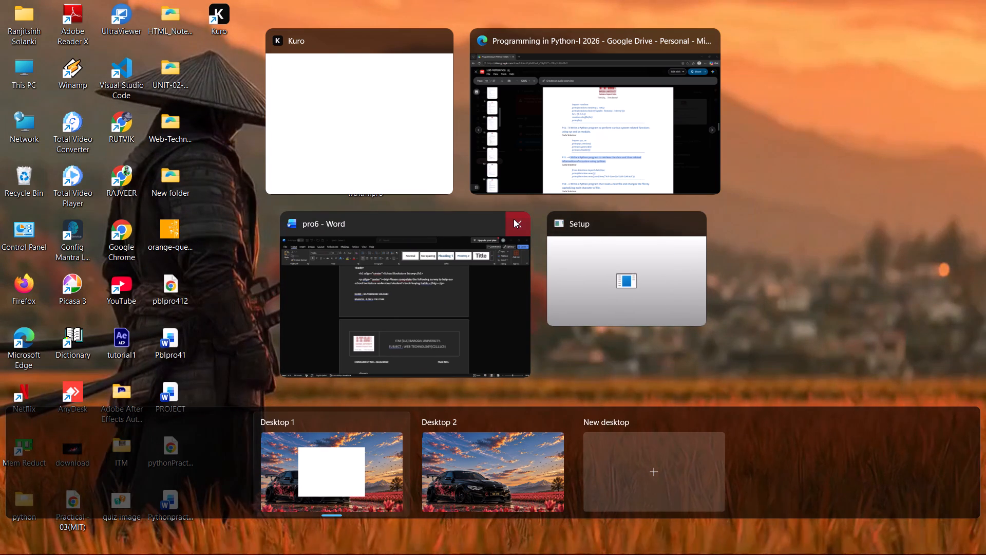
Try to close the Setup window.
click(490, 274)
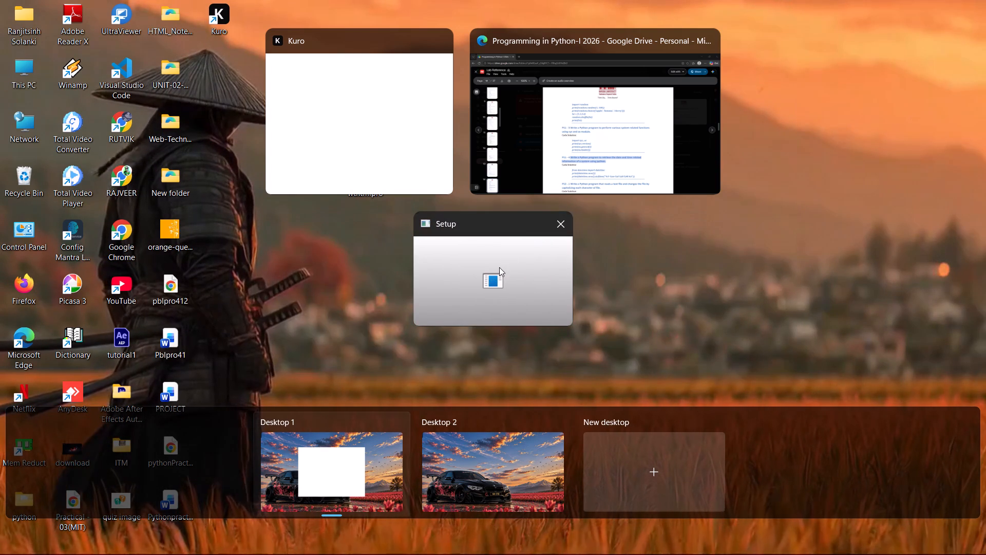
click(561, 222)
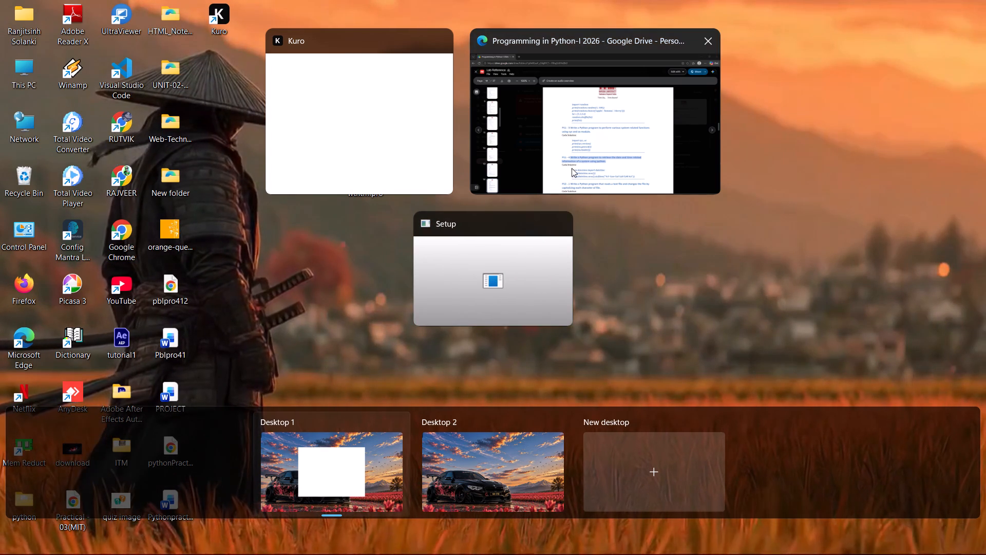
Close the Edge window showing the Programming in Python-I 2026 folder on Google Drive.
click(698, 46)
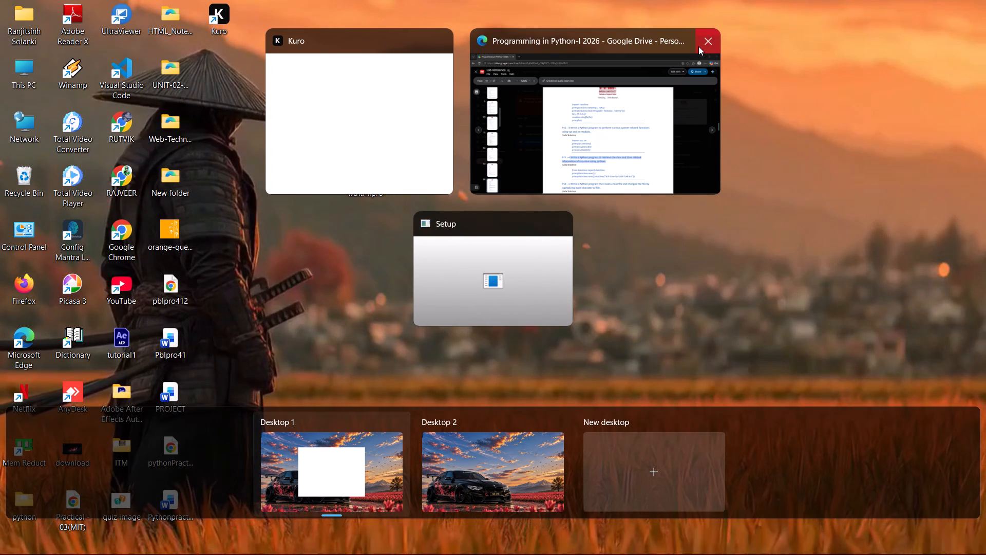
double_click(698, 46)
click(694, 90)
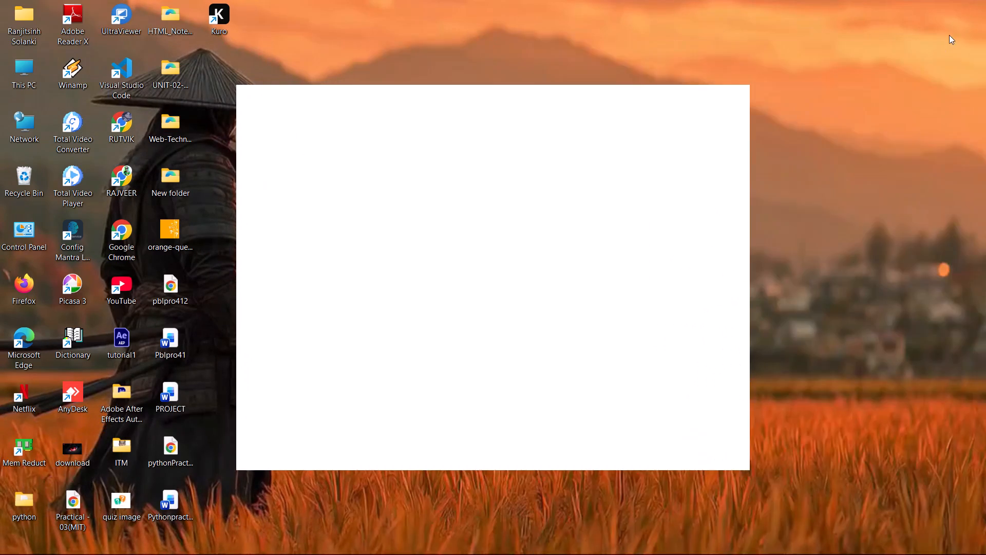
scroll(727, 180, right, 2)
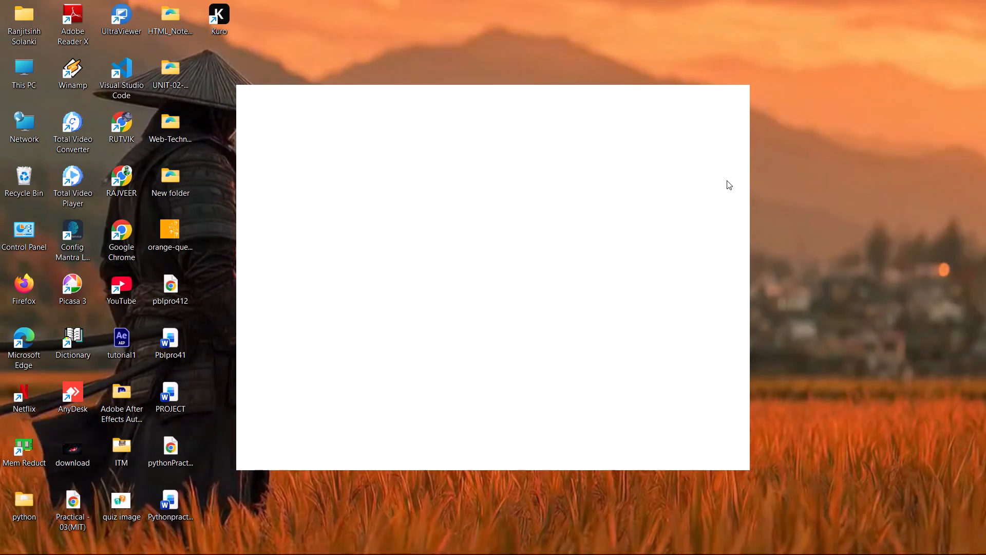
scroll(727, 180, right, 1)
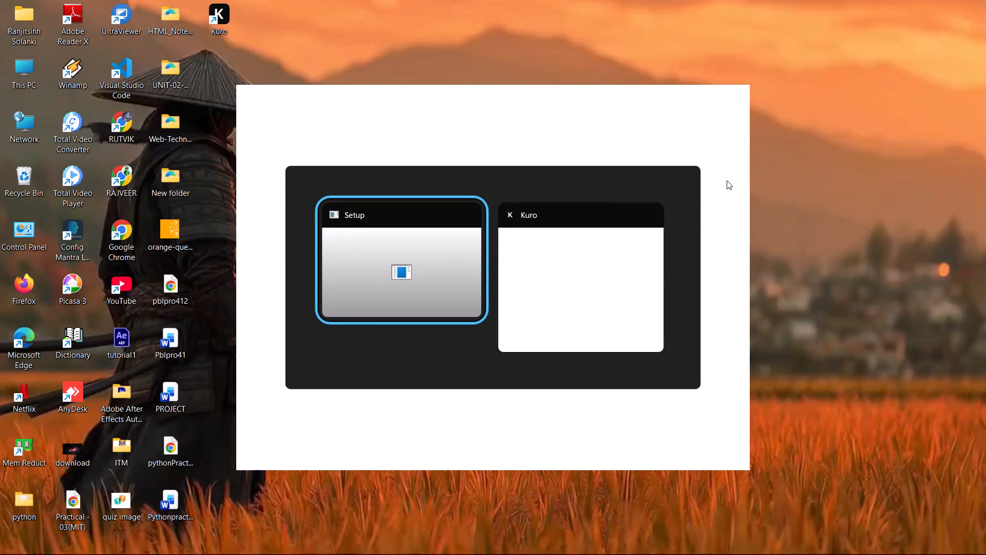